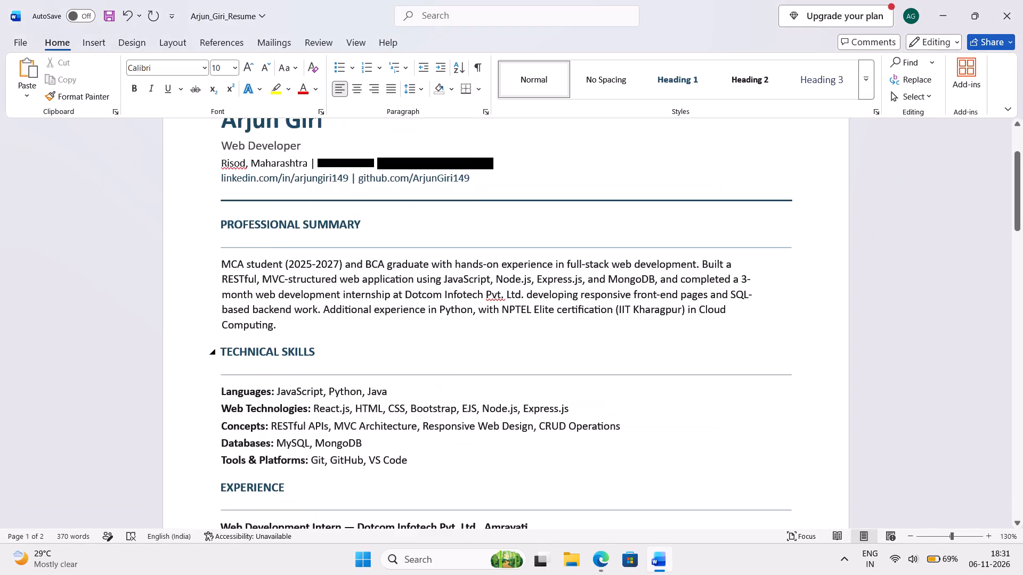
scroll(524, 346, "down", 1)
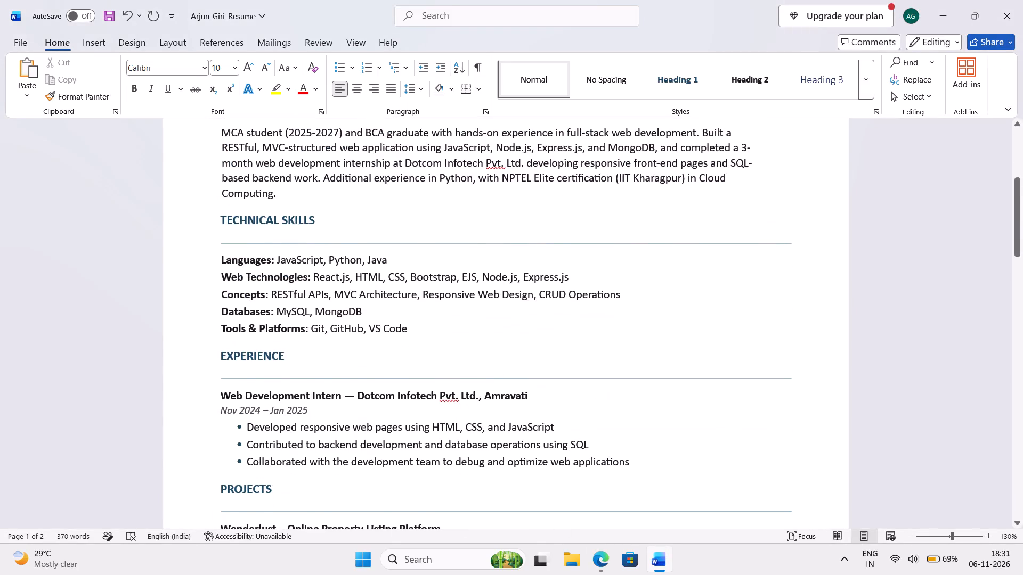
scroll(396, 308, "up", 1)
scroll(396, 308, "down", 2, "ctrl")
scroll(396, 308, "up", 1)
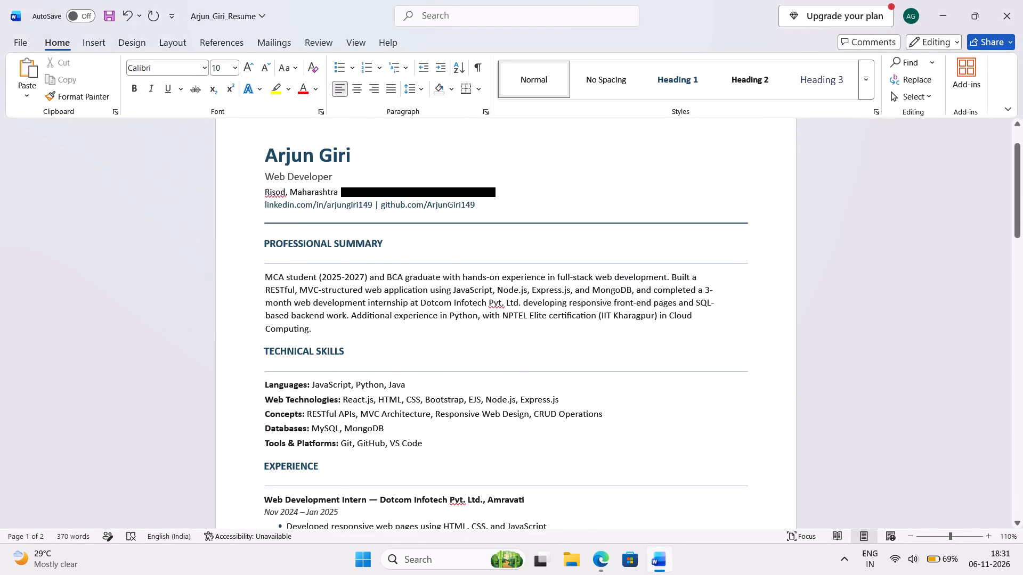
scroll(396, 308, "up", 1)
left_click(338, 393)
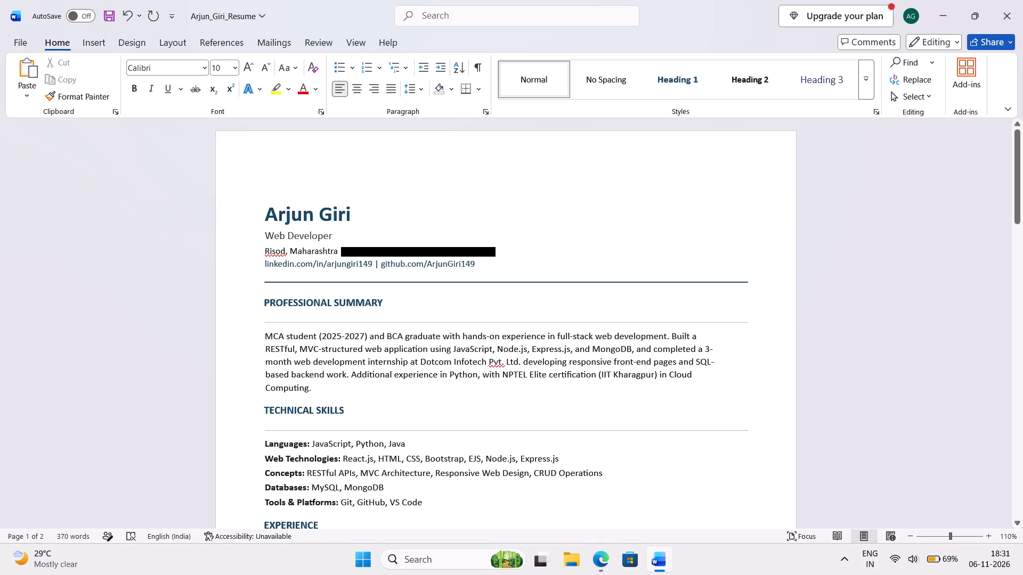
key("Return")
key("ctrl+z")
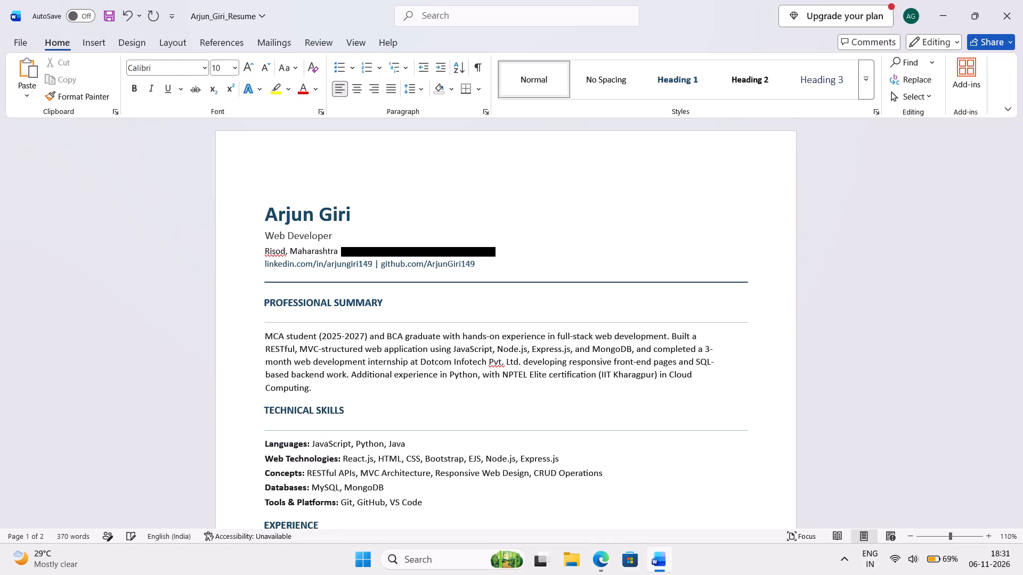
scroll(338, 393, "down", 4)
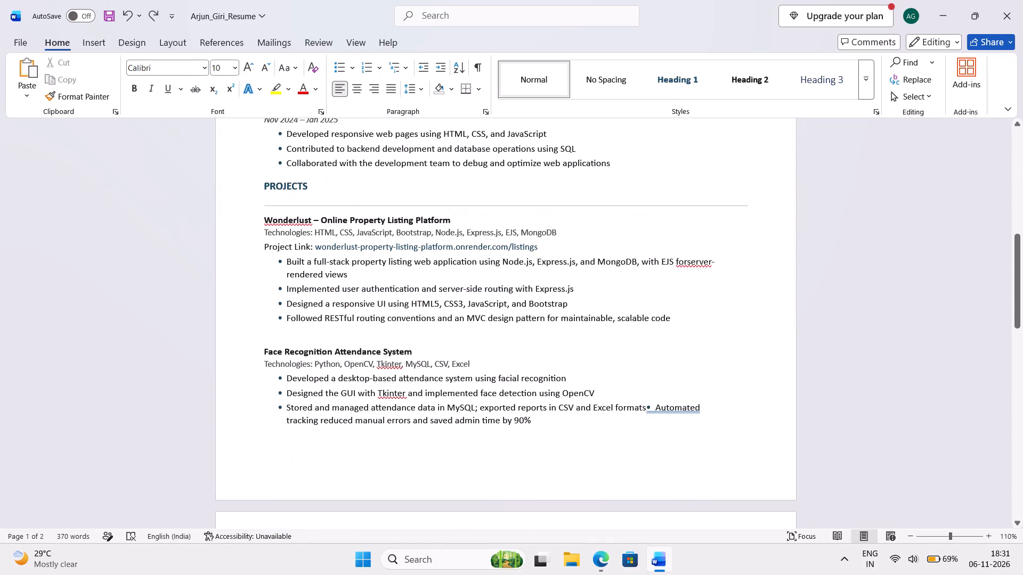
scroll(338, 393, "up", 1)
scroll(405, 360, "down", 1)
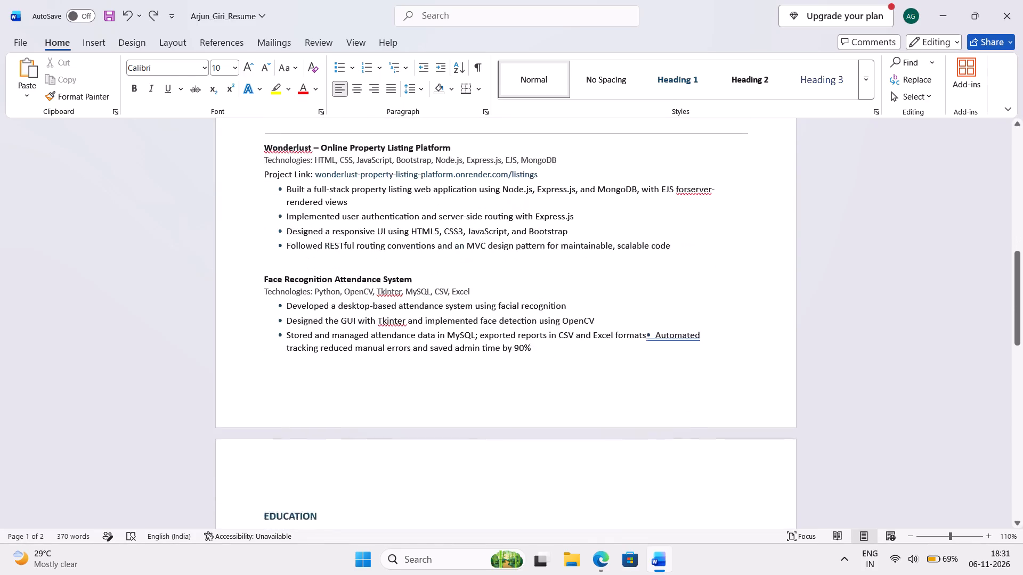
scroll(405, 360, "down", 5)
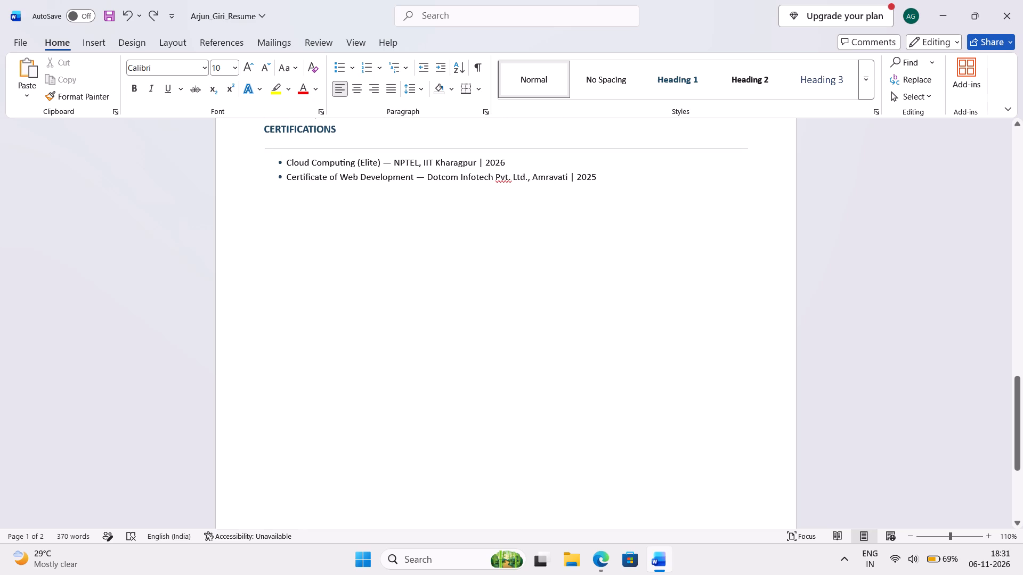
scroll(405, 360, "down", 1)
left_click(376, 357)
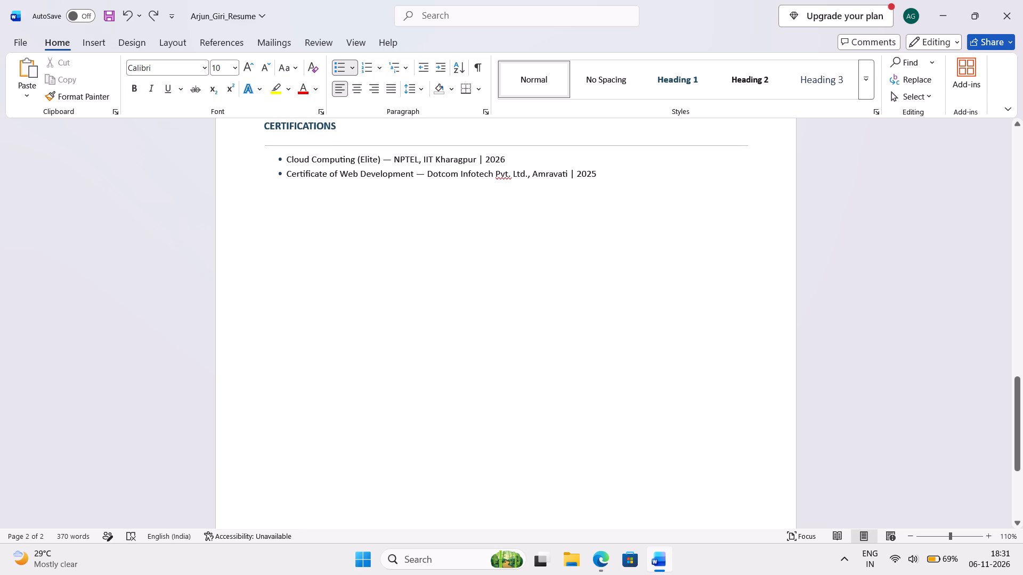
Save the resume as a PDF named Resume in the Downloads folder.
key("ctrl+s")
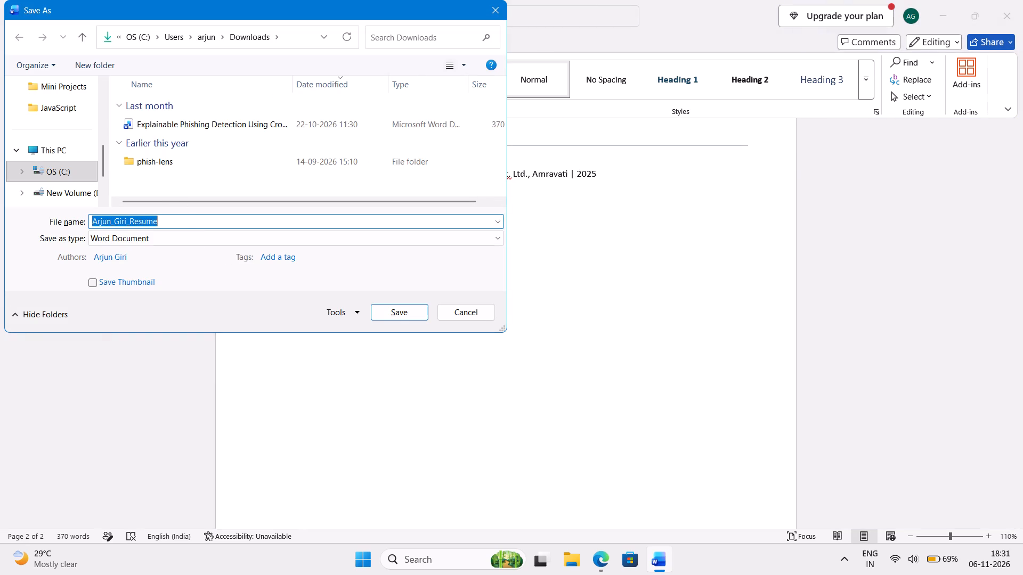
type("Resume")
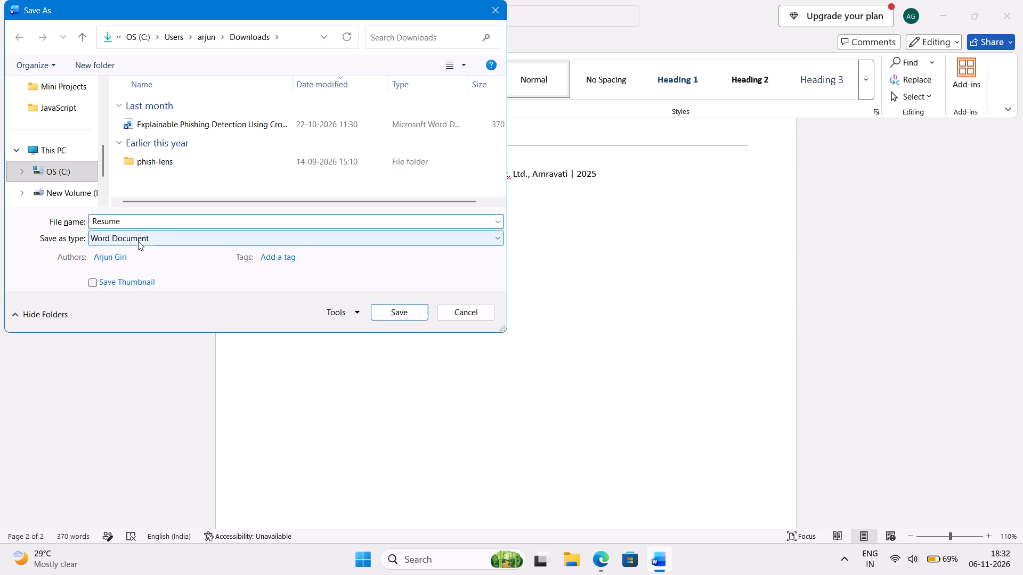
left_click(141, 242)
left_click(136, 315)
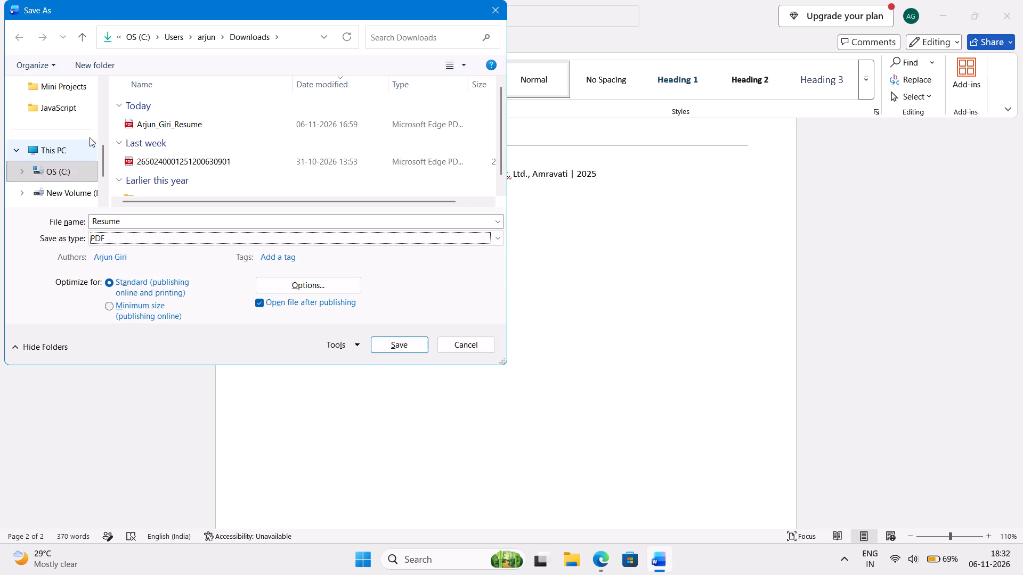
left_click(384, 342)
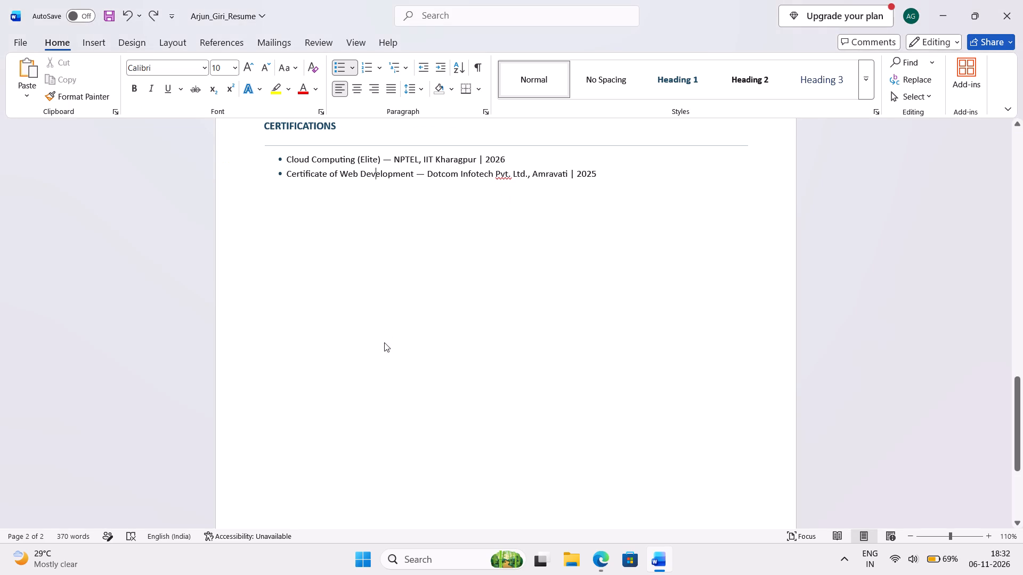
Examine the layout and section flow of the exported Resume.pdf across both pages.
scroll(430, 324, "down", 1)
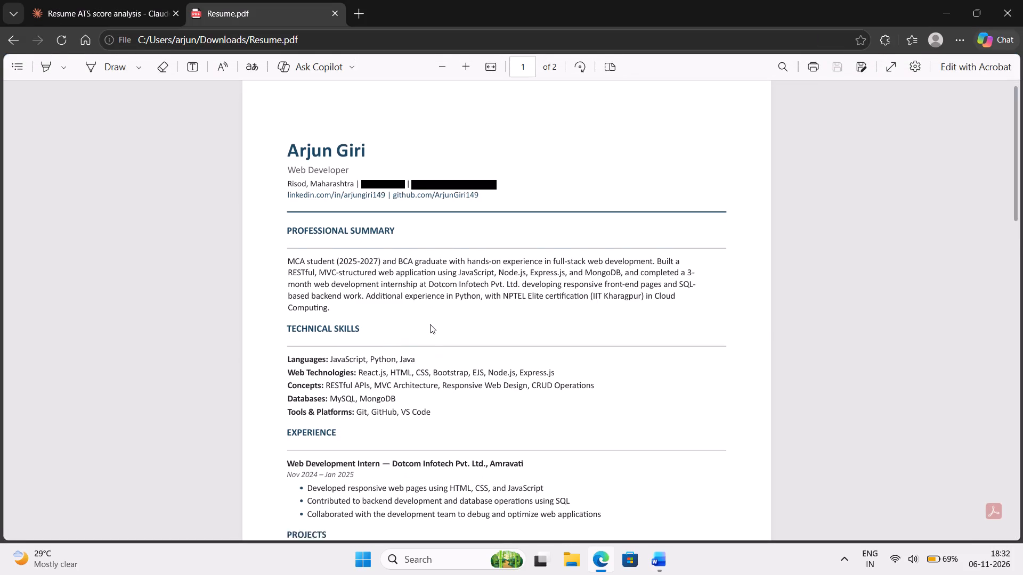
scroll(430, 324, "down", 4)
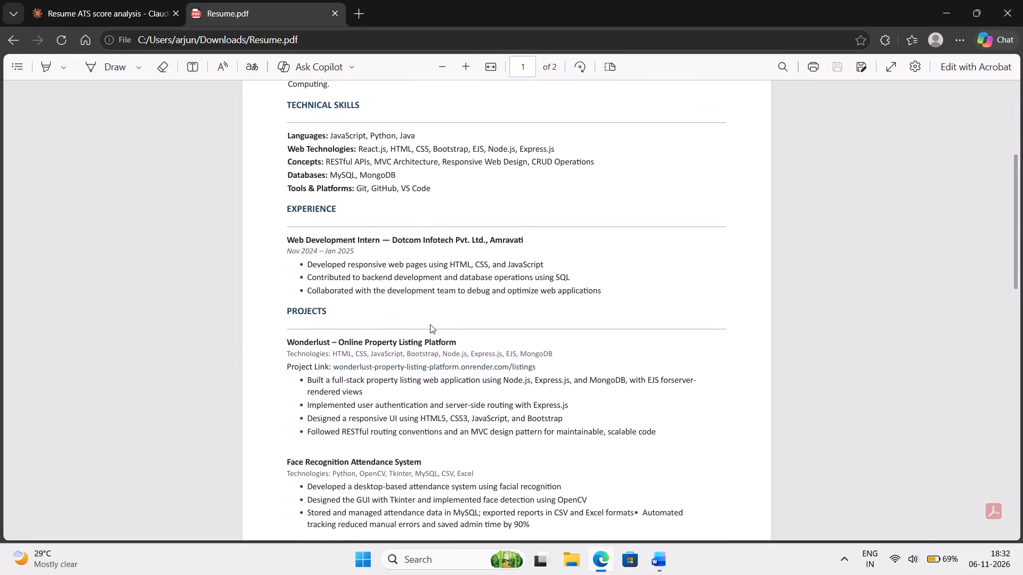
scroll(430, 324, "up", 6)
scroll(430, 324, "down", 1)
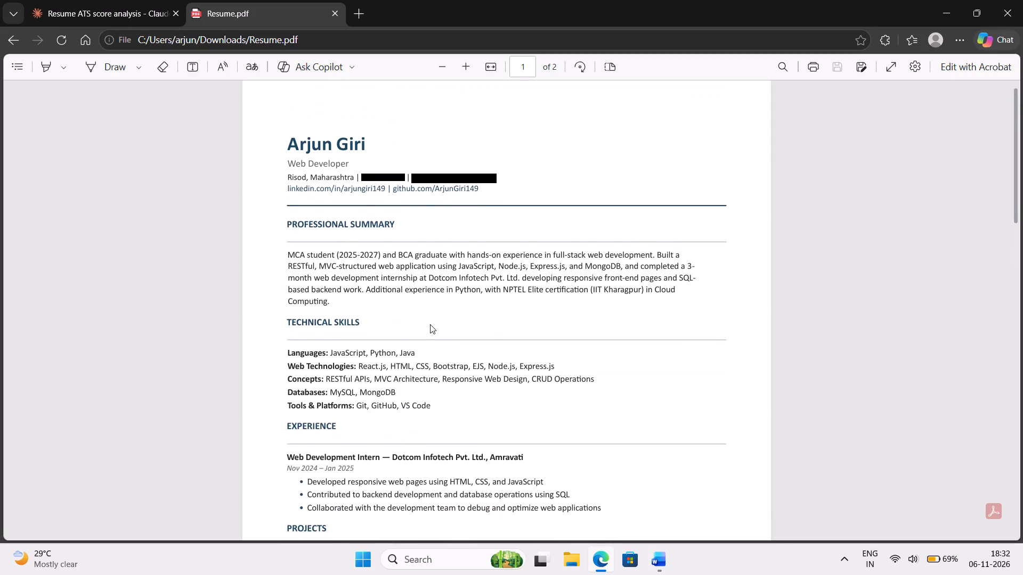
scroll(430, 324, "down", 3)
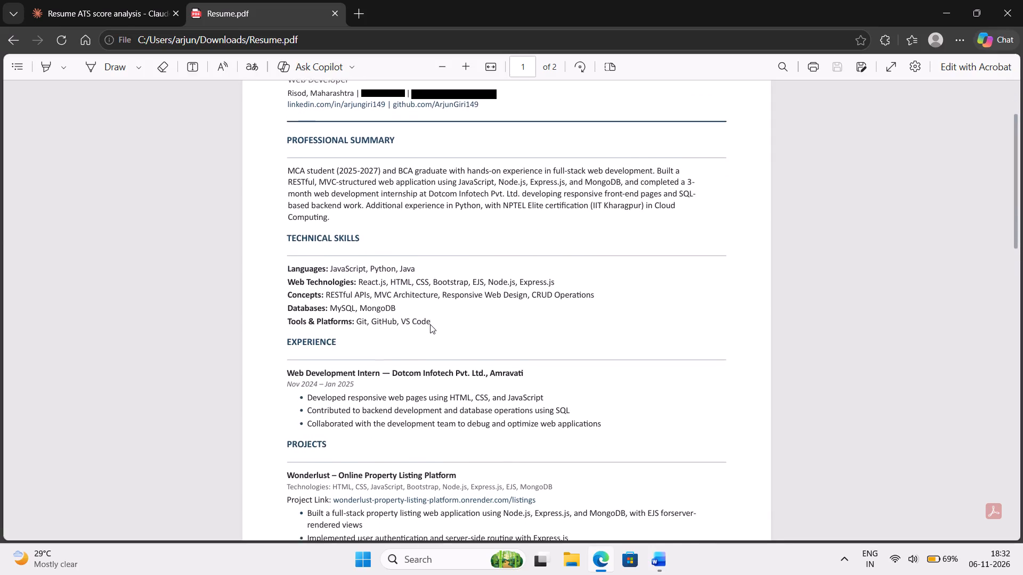
scroll(430, 324, "down", 1)
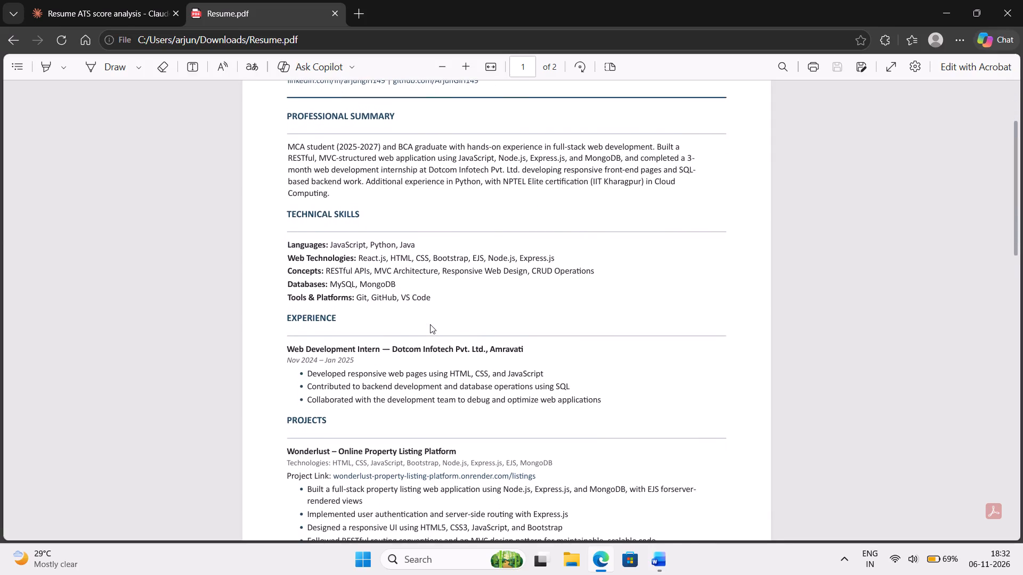
scroll(430, 324, "down", 1)
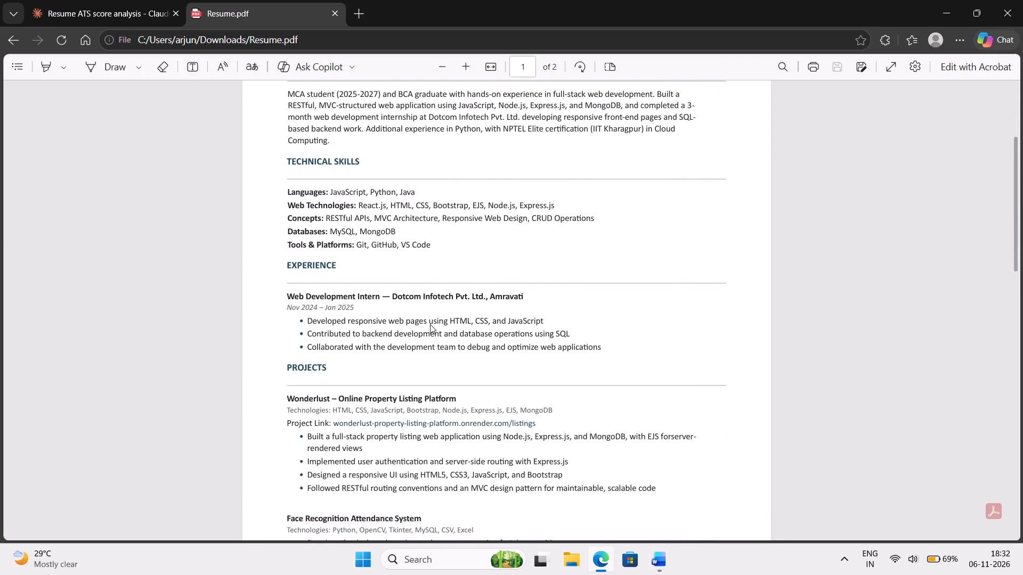
scroll(430, 324, "down", 2)
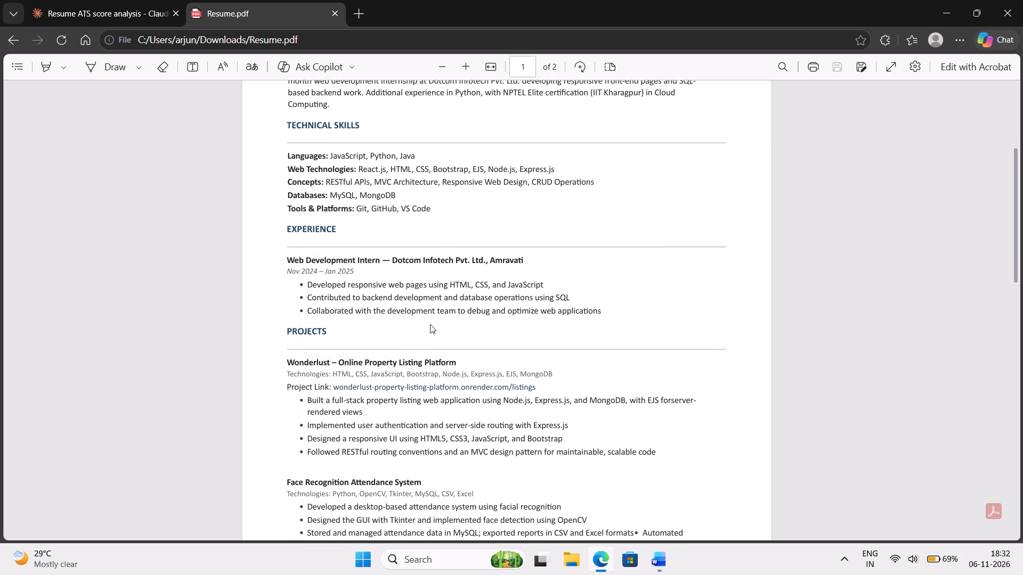
scroll(430, 324, "down", 3)
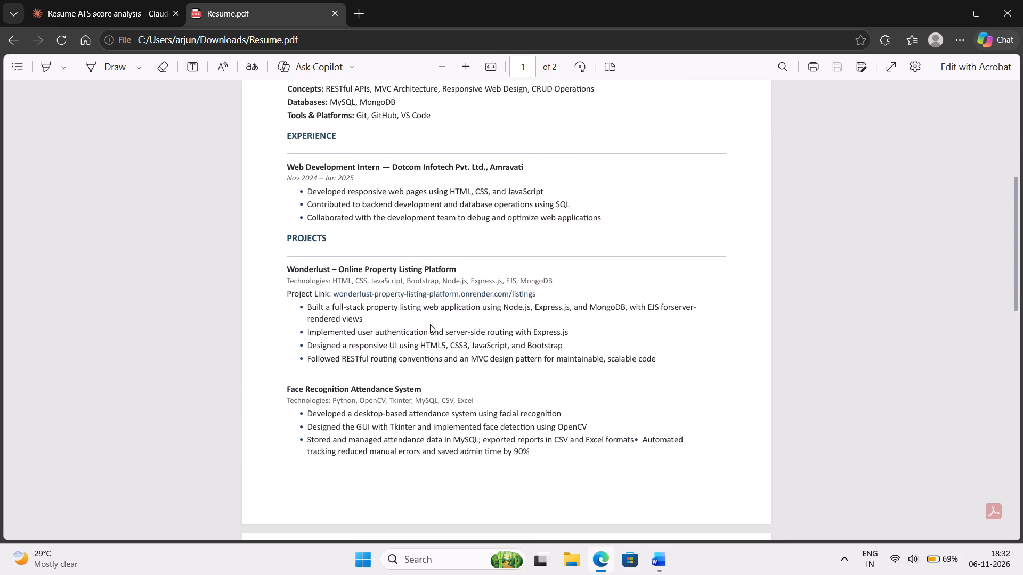
scroll(430, 324, "down", 4)
scroll(430, 324, "up", 1)
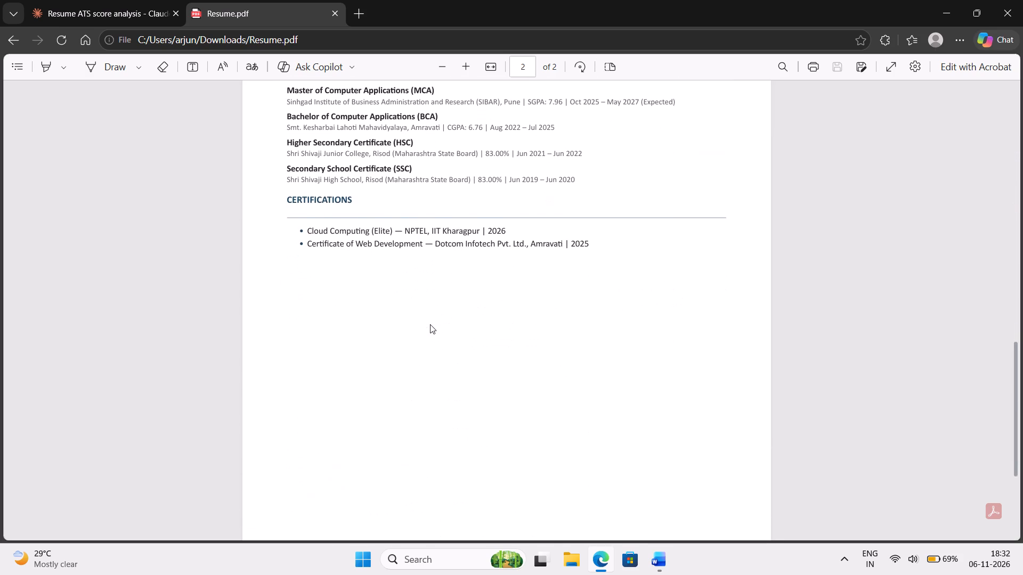
scroll(430, 324, "up", 3)
Switch back to the resume in Word and return to its header and Professional Summary section.
left_click(667, 551)
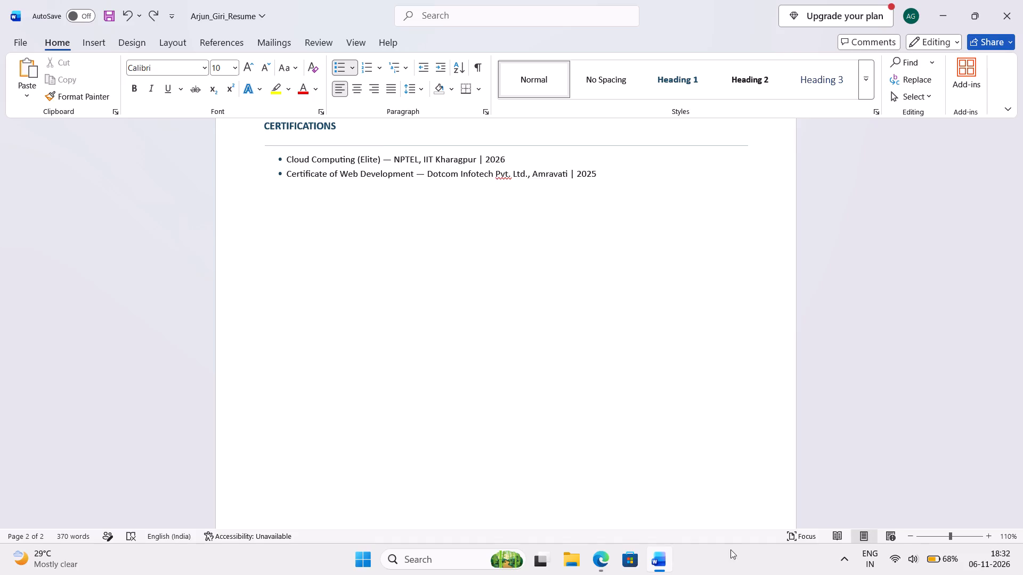
scroll(562, 456, "up", 6)
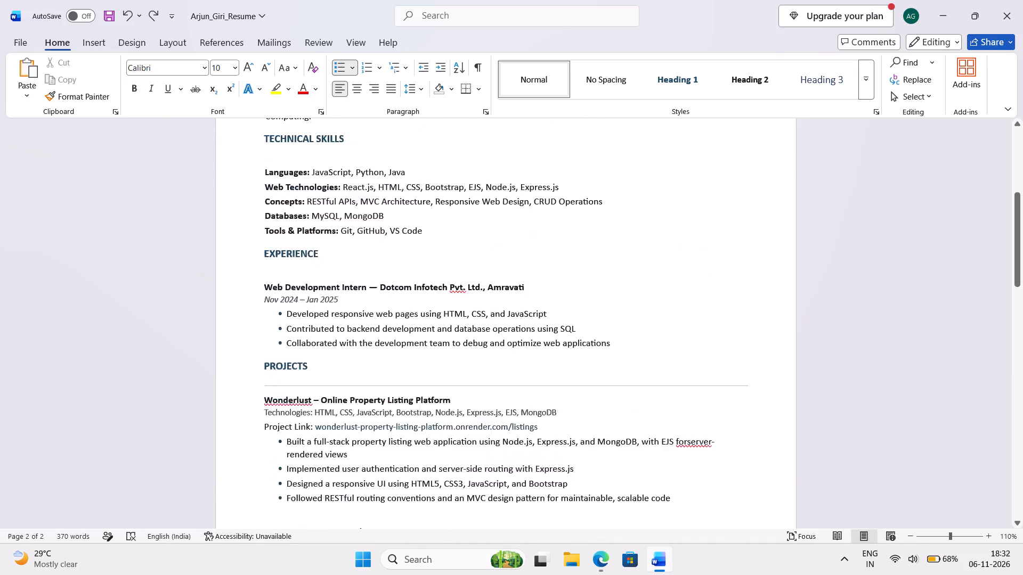
scroll(562, 456, "up", 1)
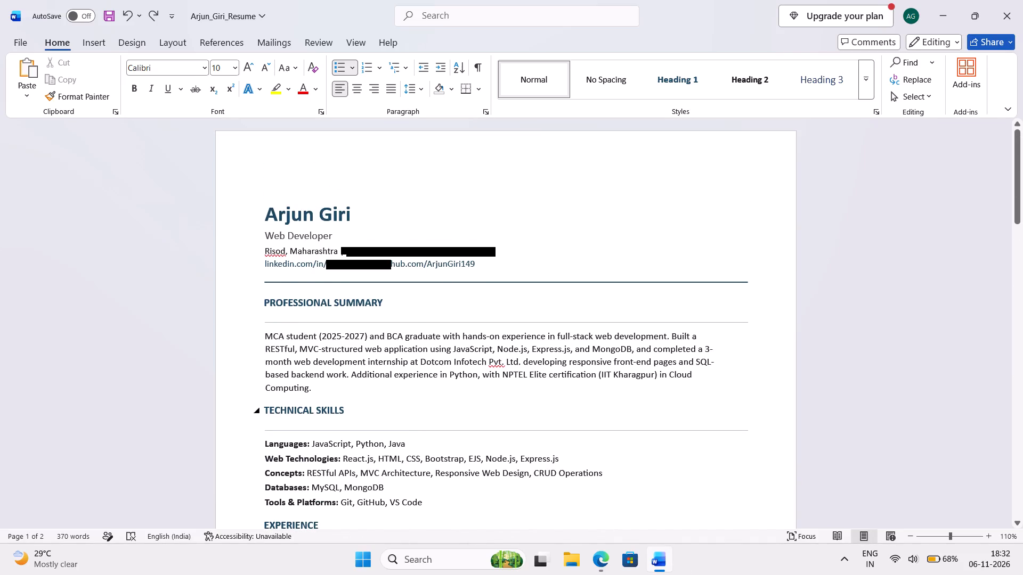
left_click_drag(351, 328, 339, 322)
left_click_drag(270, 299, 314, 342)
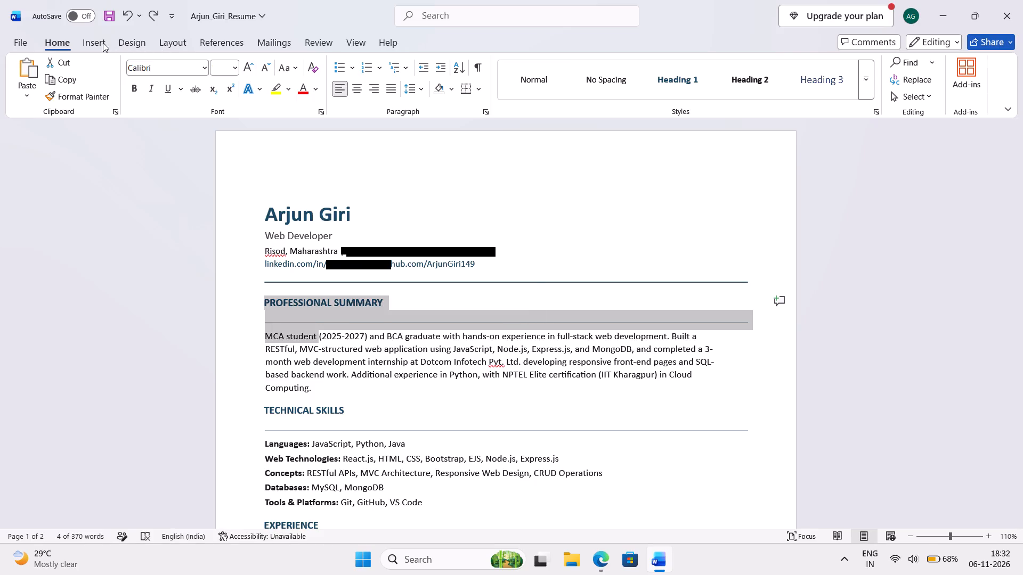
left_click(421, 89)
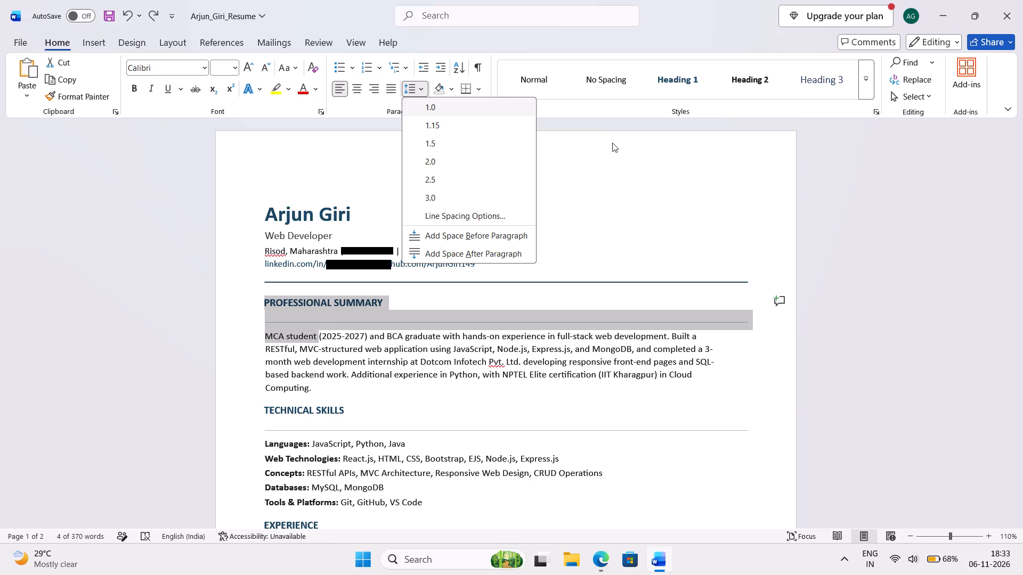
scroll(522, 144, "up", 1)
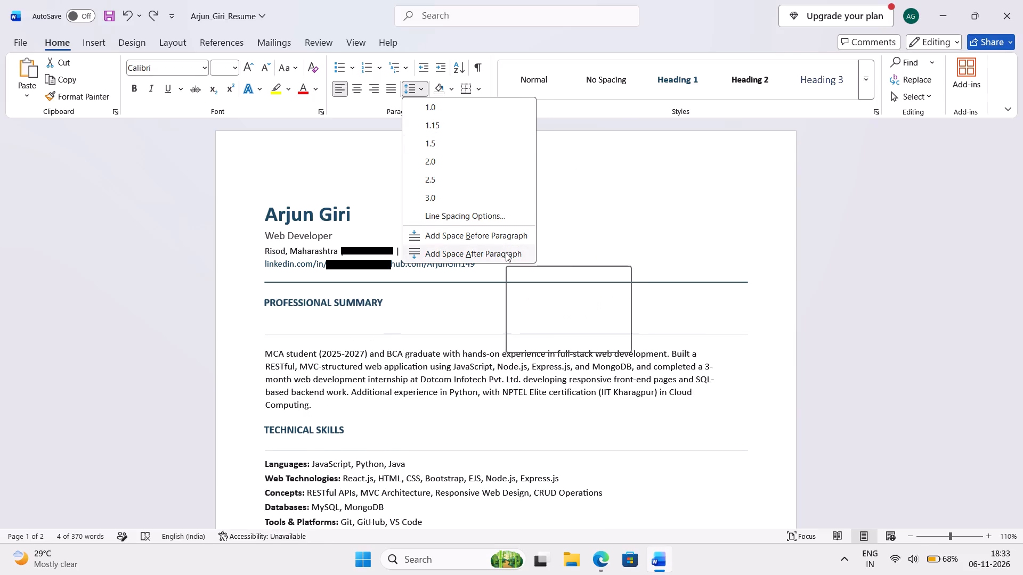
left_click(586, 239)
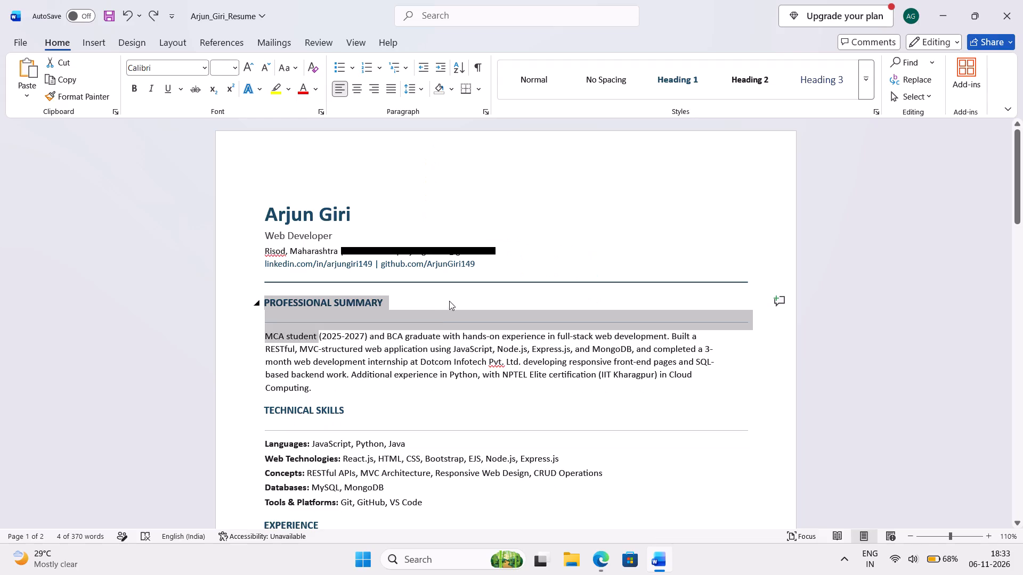
Place the text cursor at the end of the Professional Summary heading.
left_click(437, 306)
key("Down")
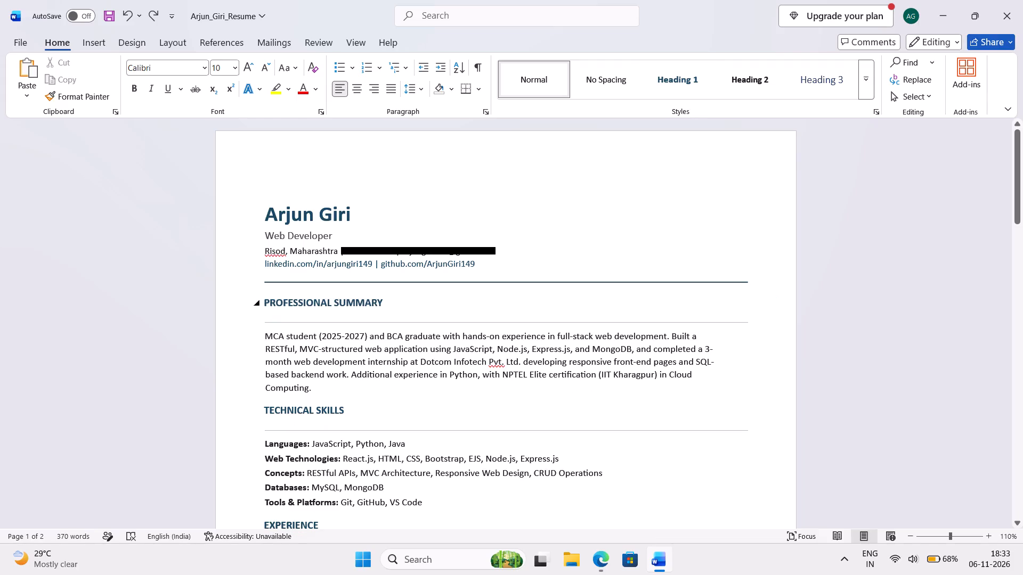
left_click(349, 291)
left_click(380, 305)
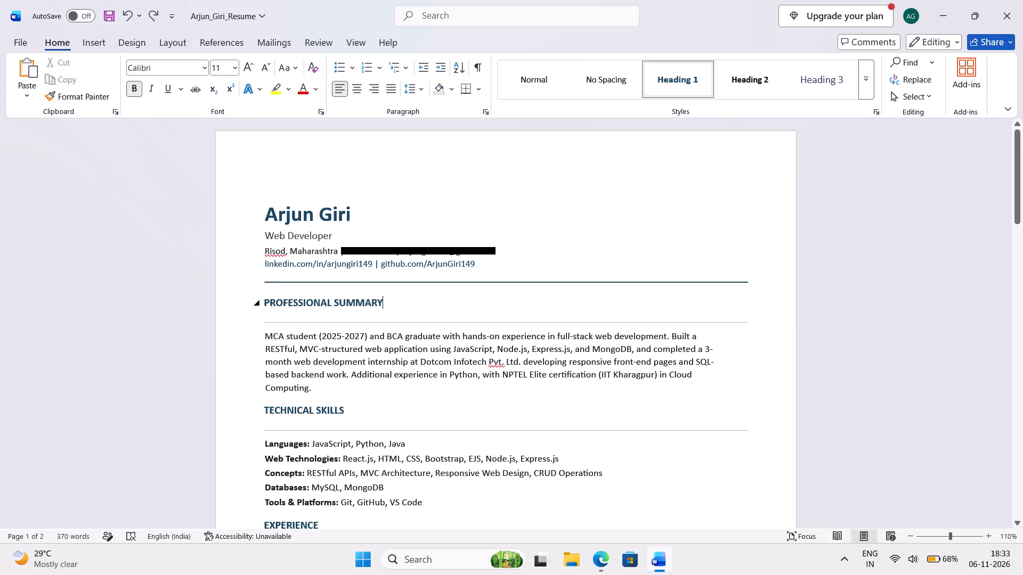
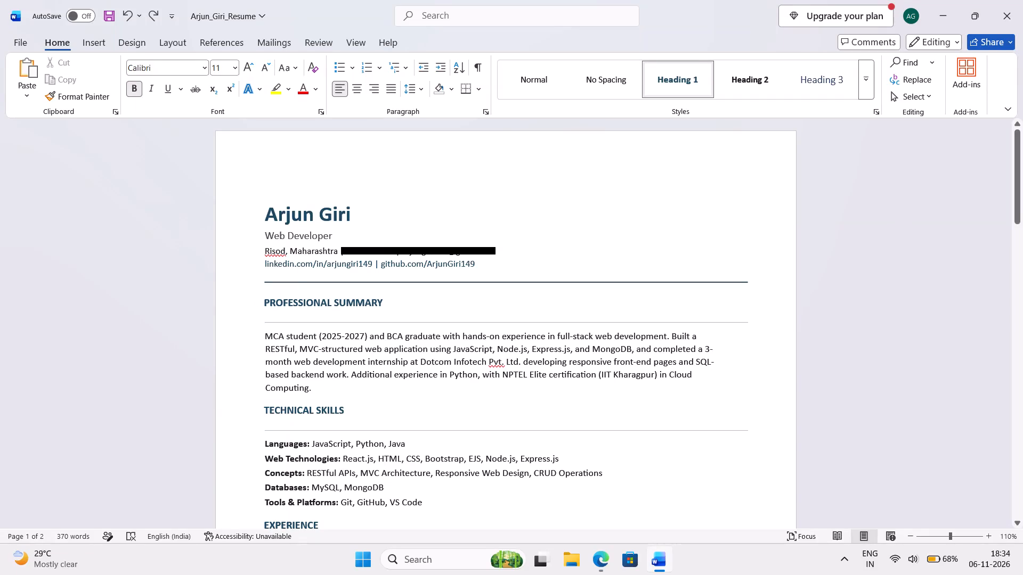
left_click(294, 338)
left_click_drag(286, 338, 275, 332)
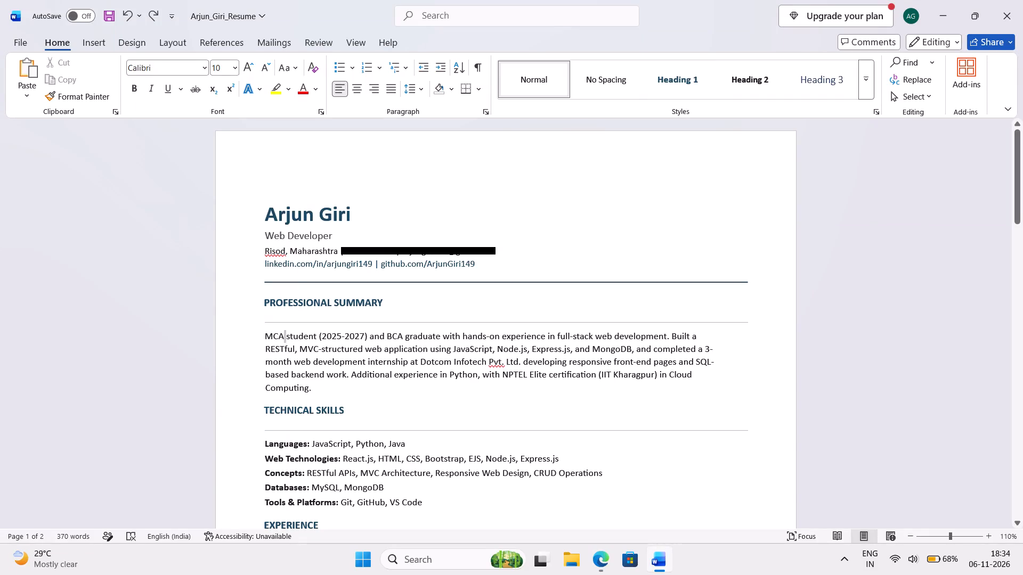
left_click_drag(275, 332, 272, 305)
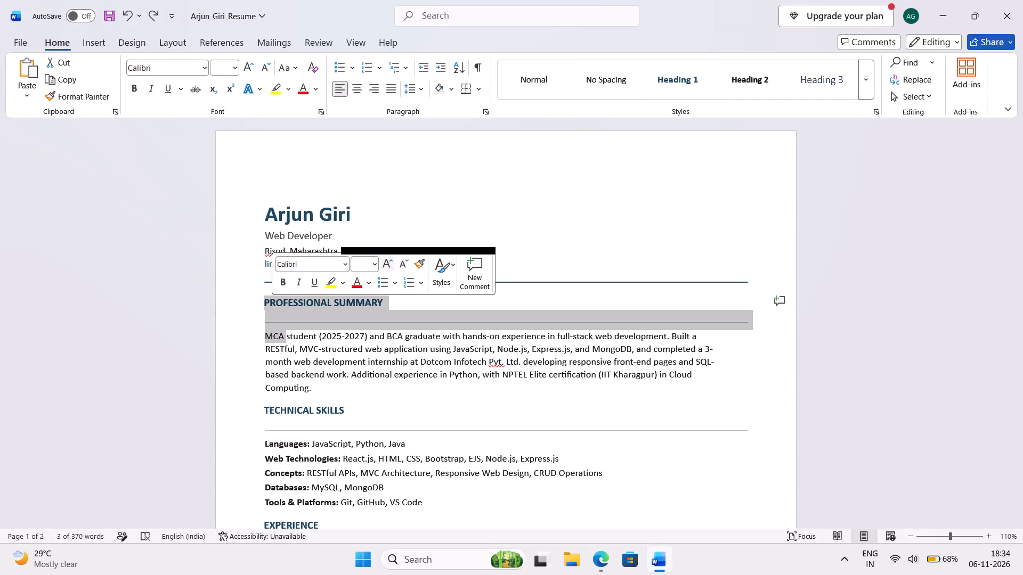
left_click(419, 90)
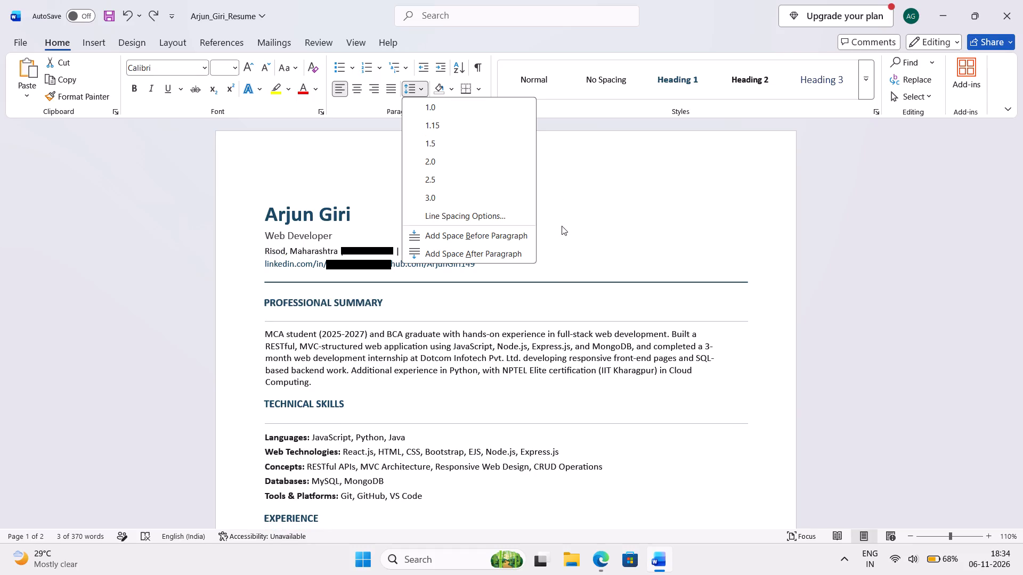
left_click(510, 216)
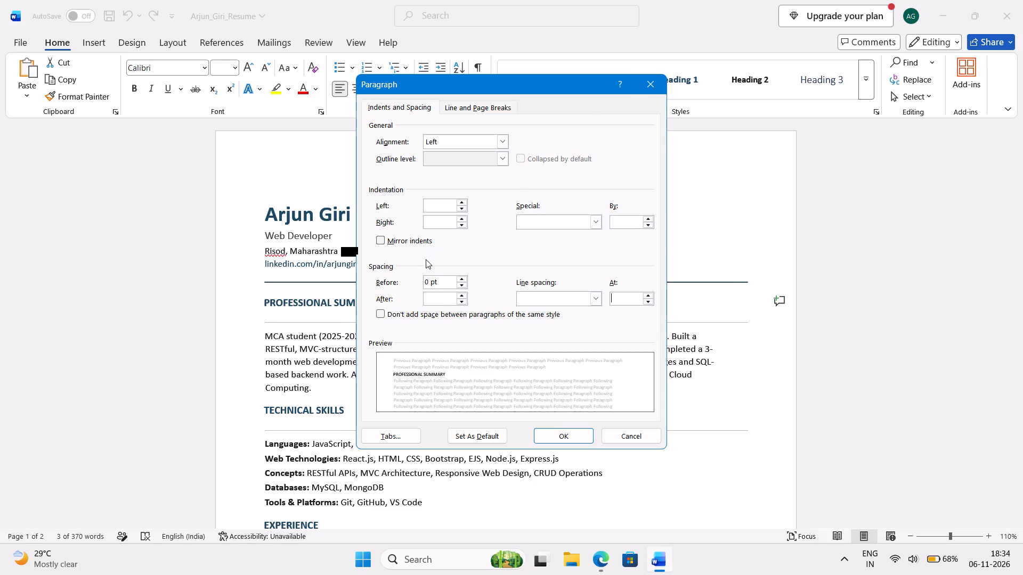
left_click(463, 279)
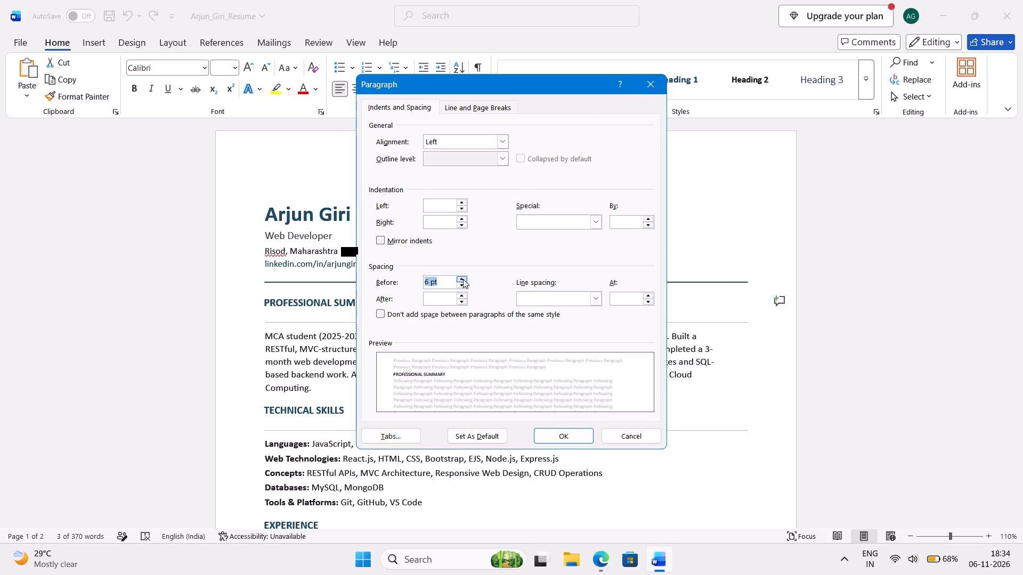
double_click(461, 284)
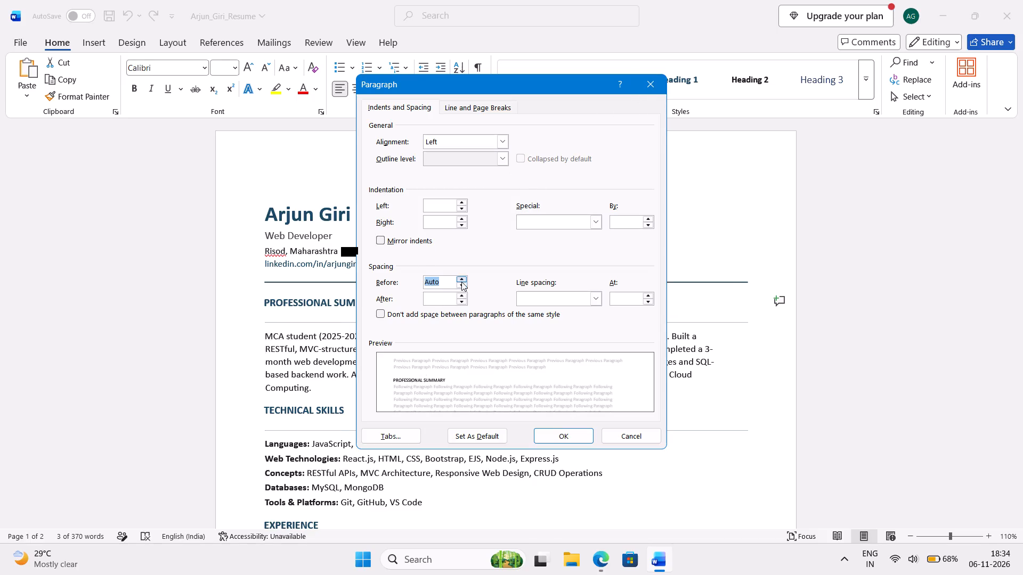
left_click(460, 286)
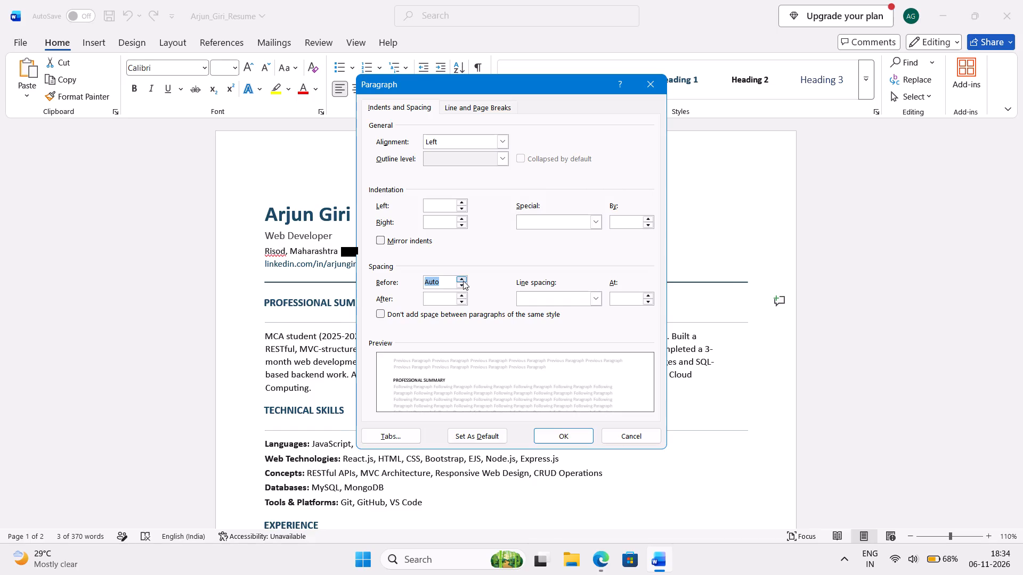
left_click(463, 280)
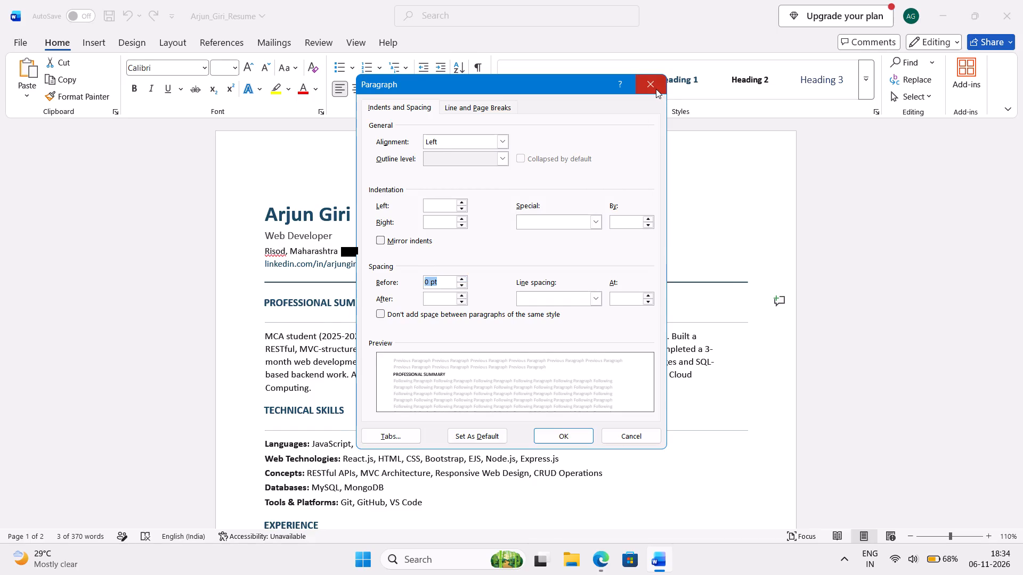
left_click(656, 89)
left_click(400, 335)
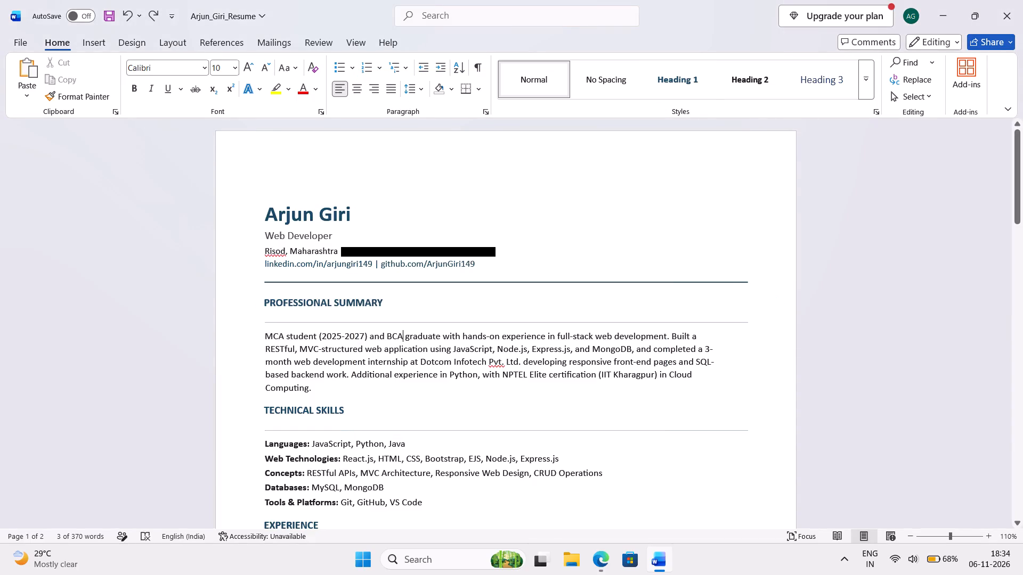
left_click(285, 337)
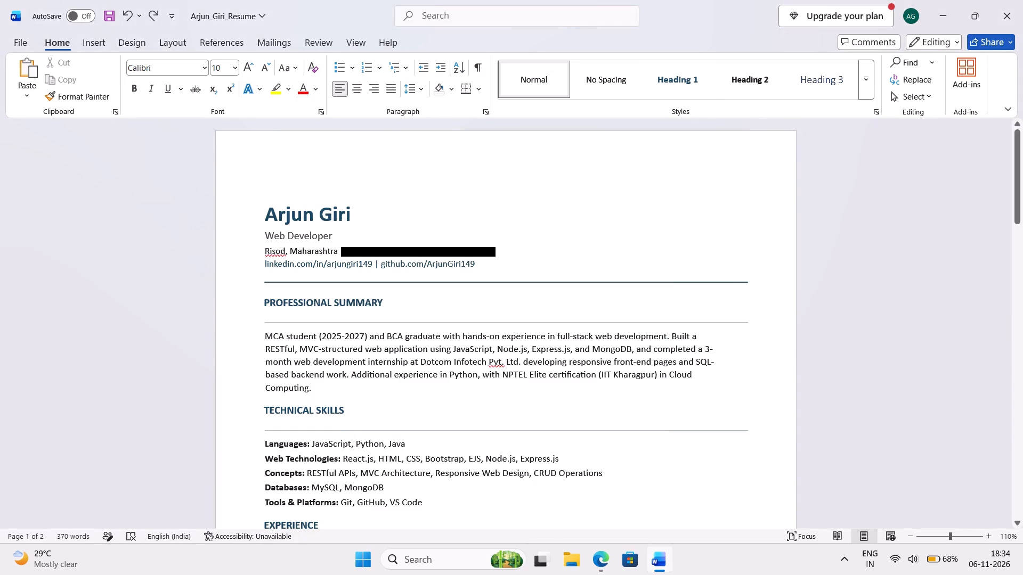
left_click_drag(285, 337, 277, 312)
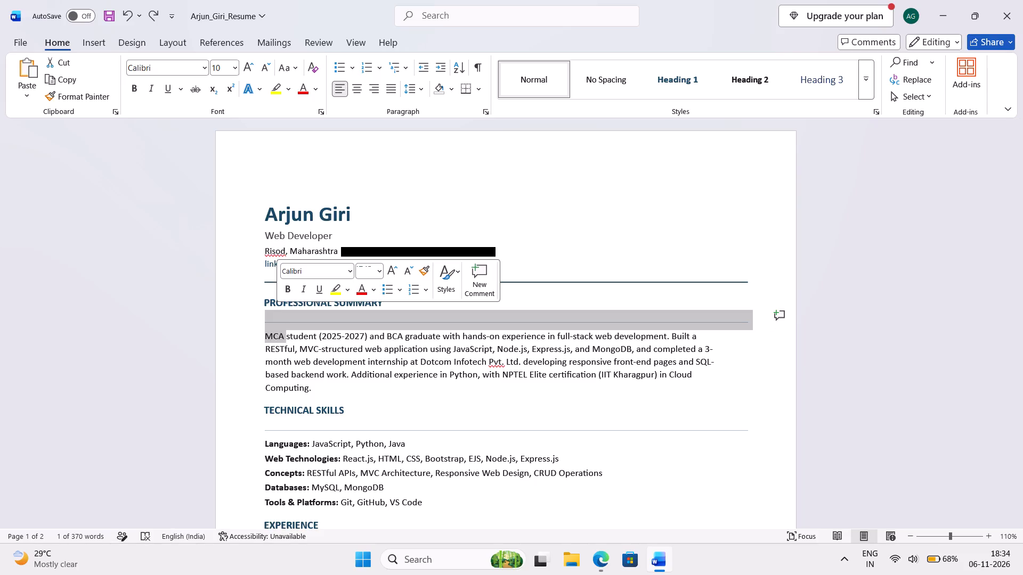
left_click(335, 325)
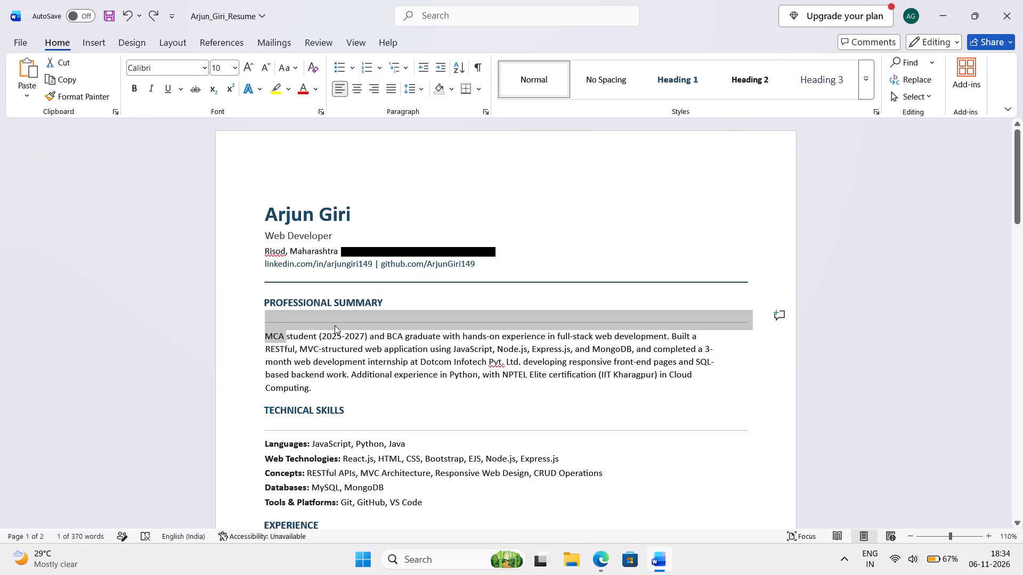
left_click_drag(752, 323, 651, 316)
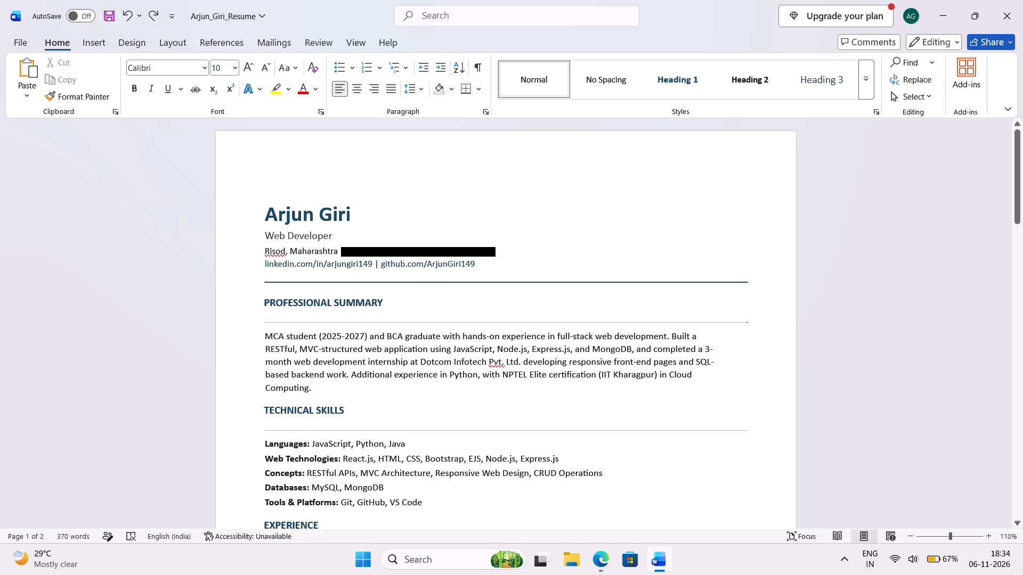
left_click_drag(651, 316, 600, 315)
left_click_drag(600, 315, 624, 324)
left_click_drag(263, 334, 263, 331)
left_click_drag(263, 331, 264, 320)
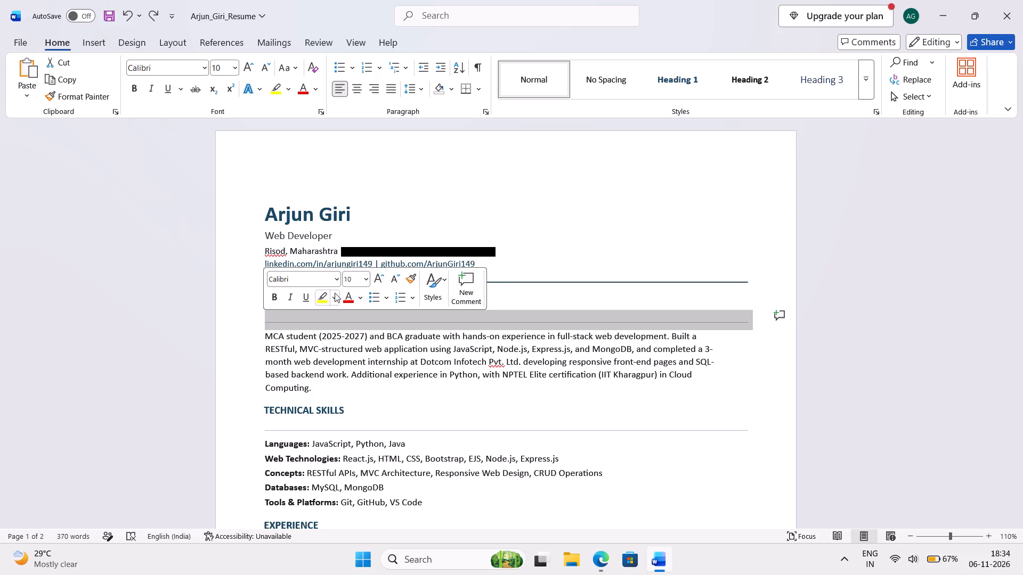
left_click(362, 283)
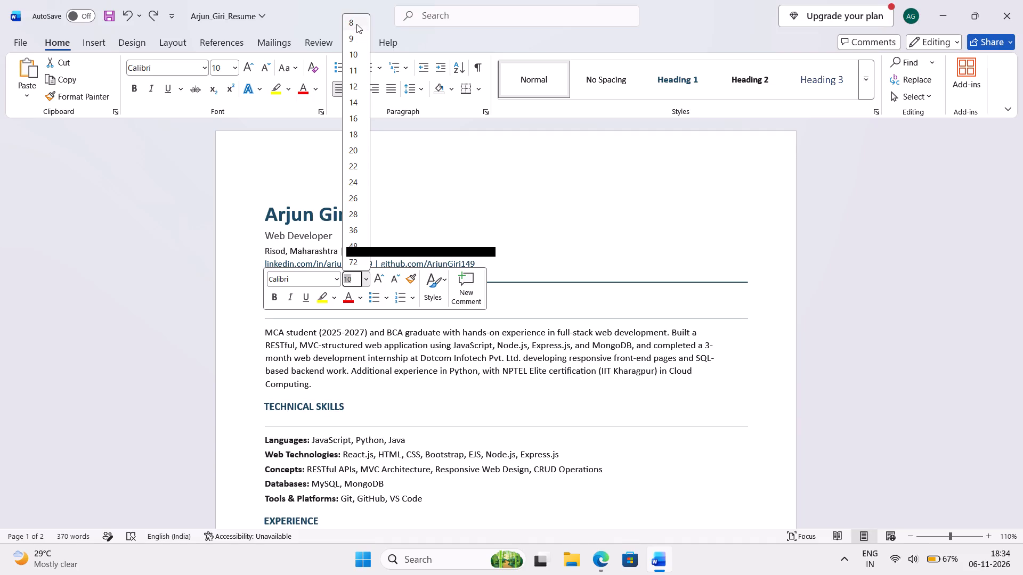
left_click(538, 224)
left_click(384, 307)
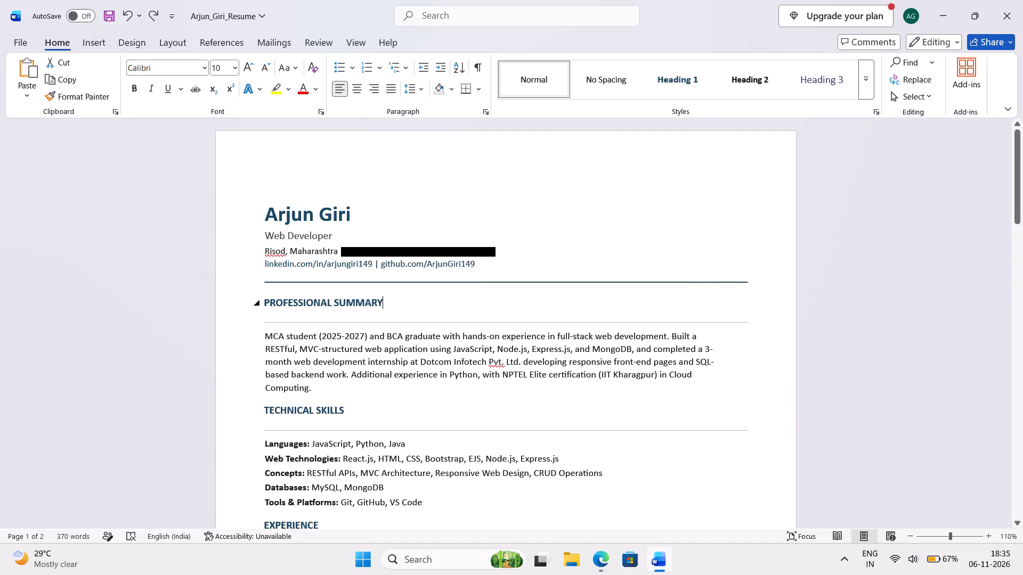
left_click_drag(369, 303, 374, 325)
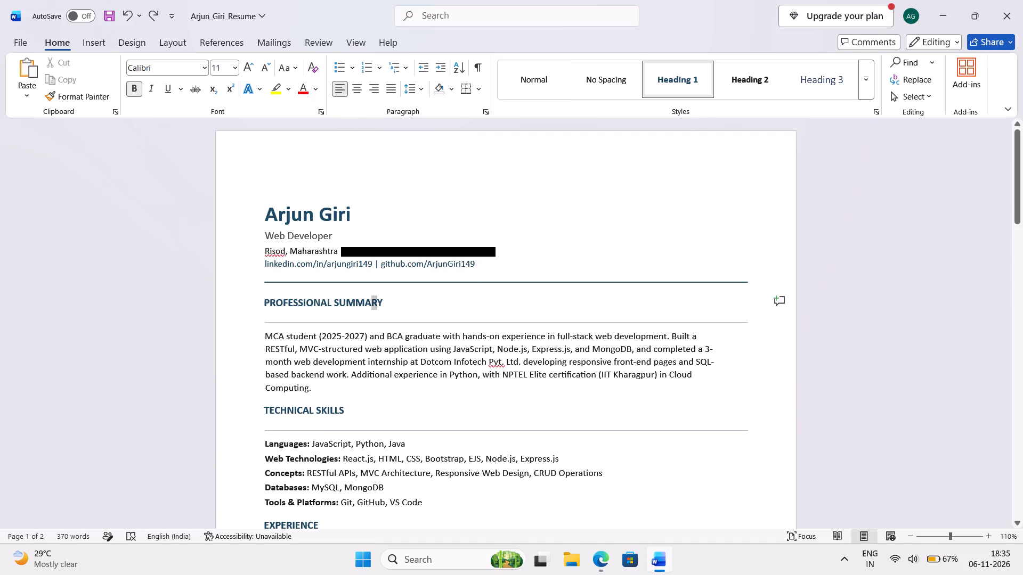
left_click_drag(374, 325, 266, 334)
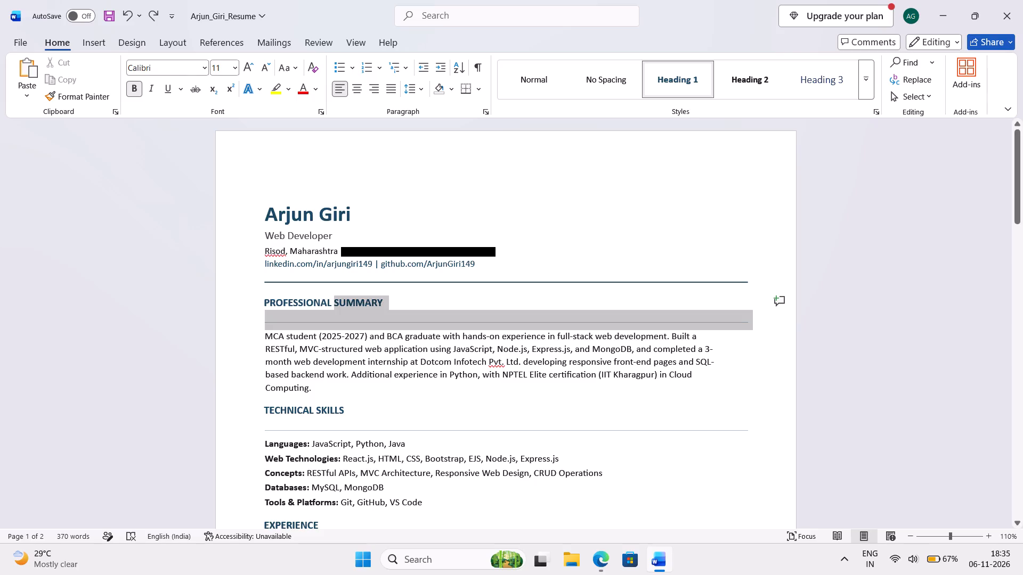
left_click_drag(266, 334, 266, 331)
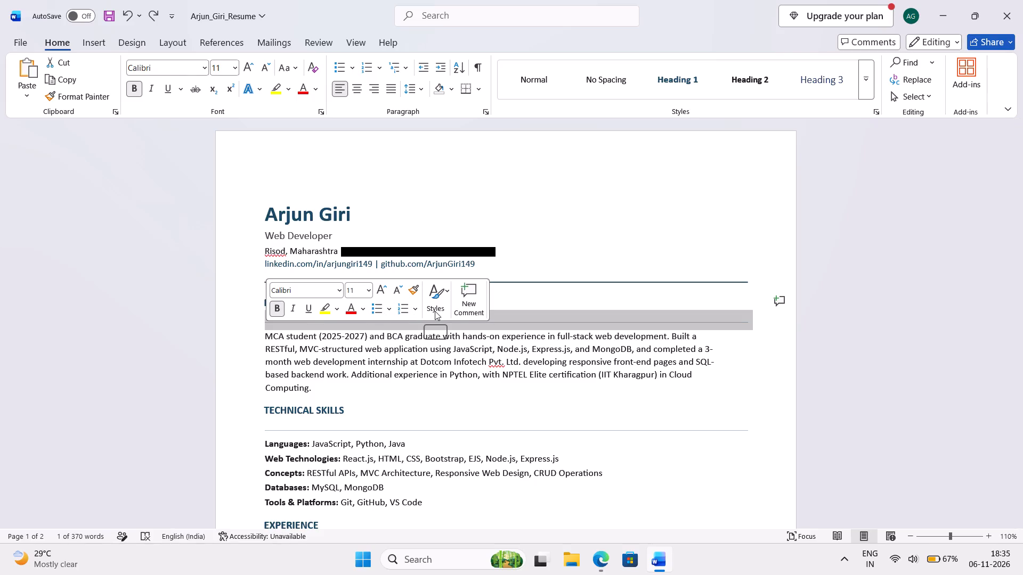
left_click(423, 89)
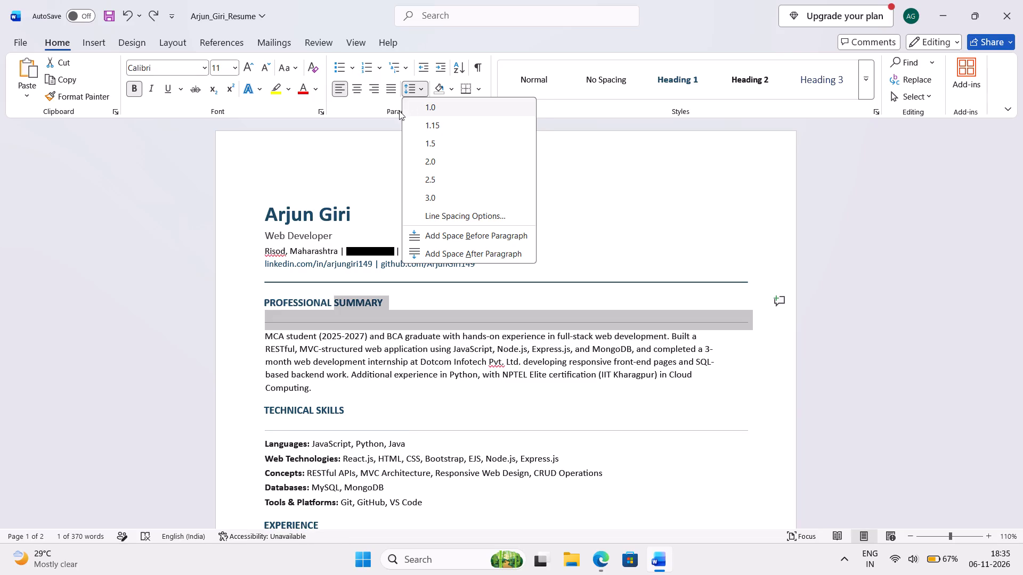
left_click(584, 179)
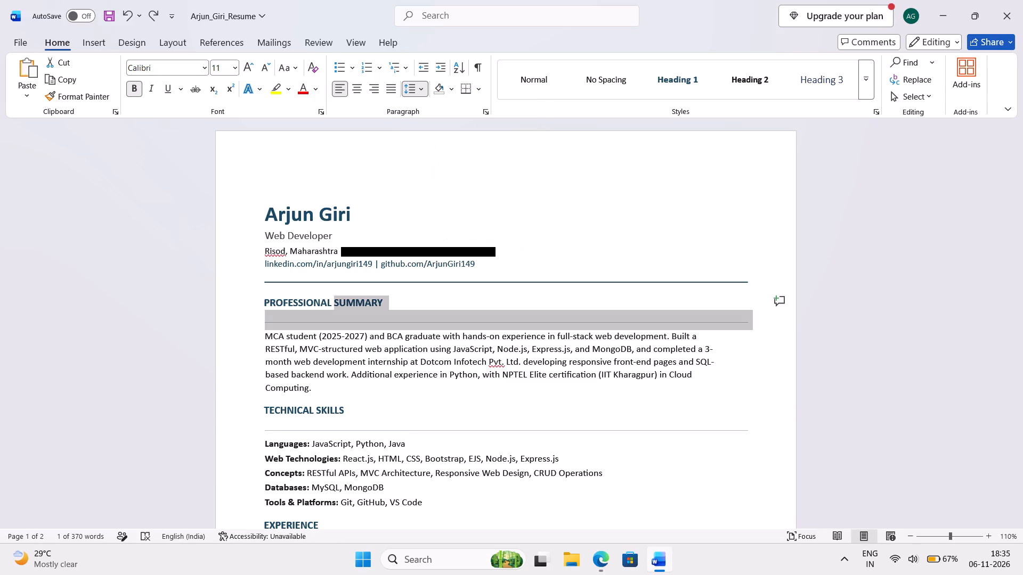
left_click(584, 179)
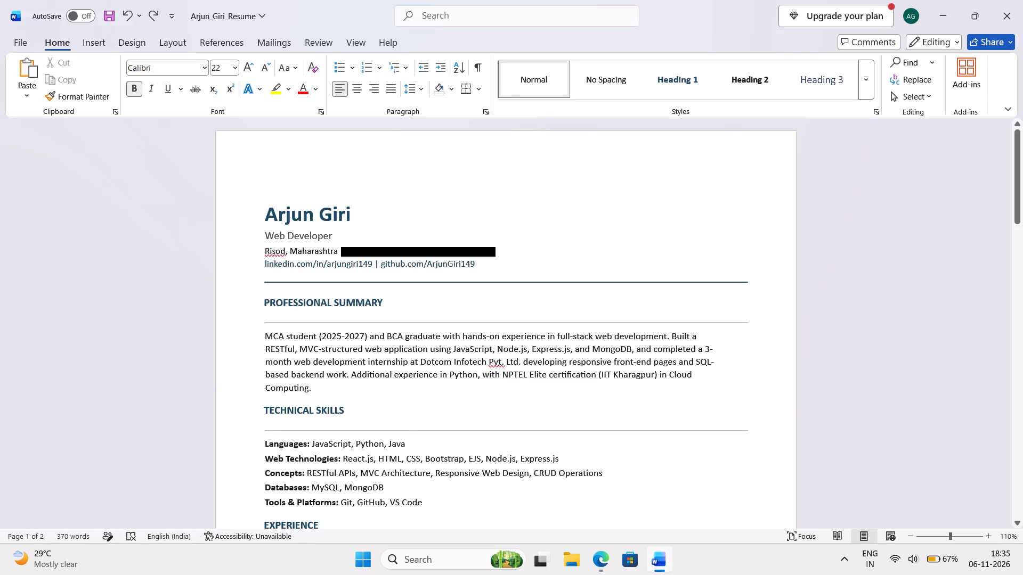
Copy the divider line beneath the Professional Summary heading, and replace it with a blank line.
left_click(266, 321)
left_click_drag(392, 304, 714, 323)
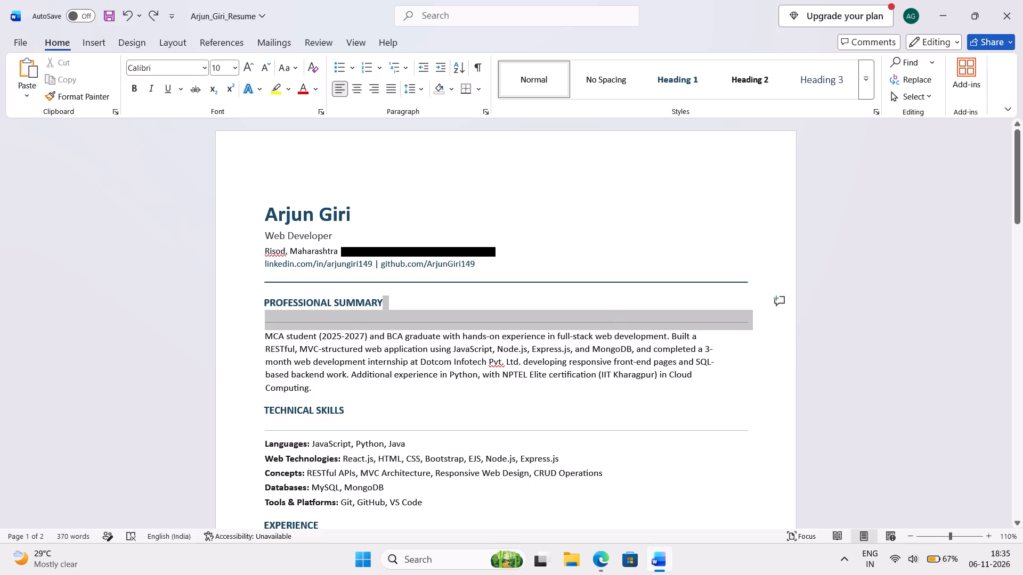
left_click_drag(714, 323, 757, 322)
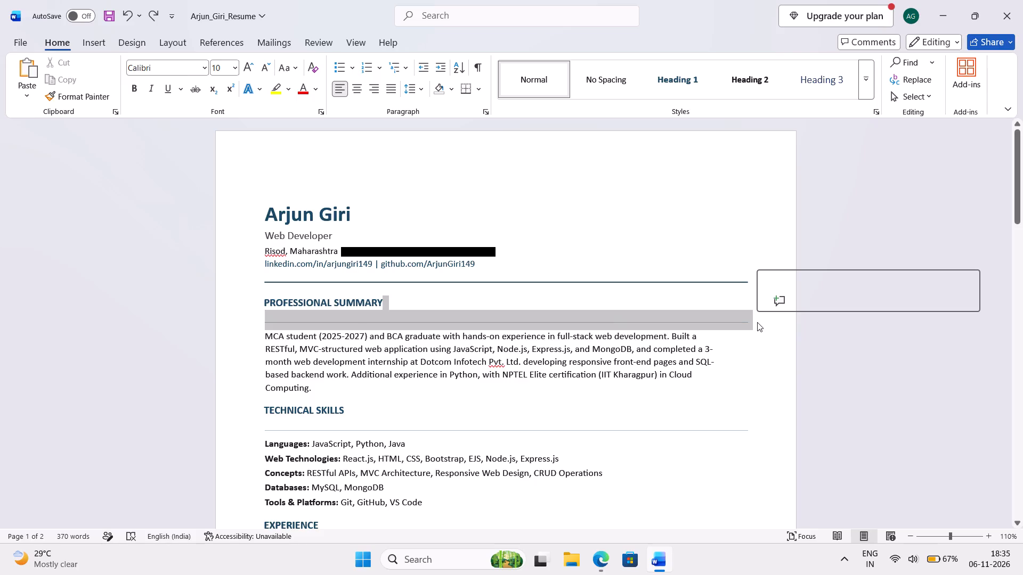
key("ctrl+c")
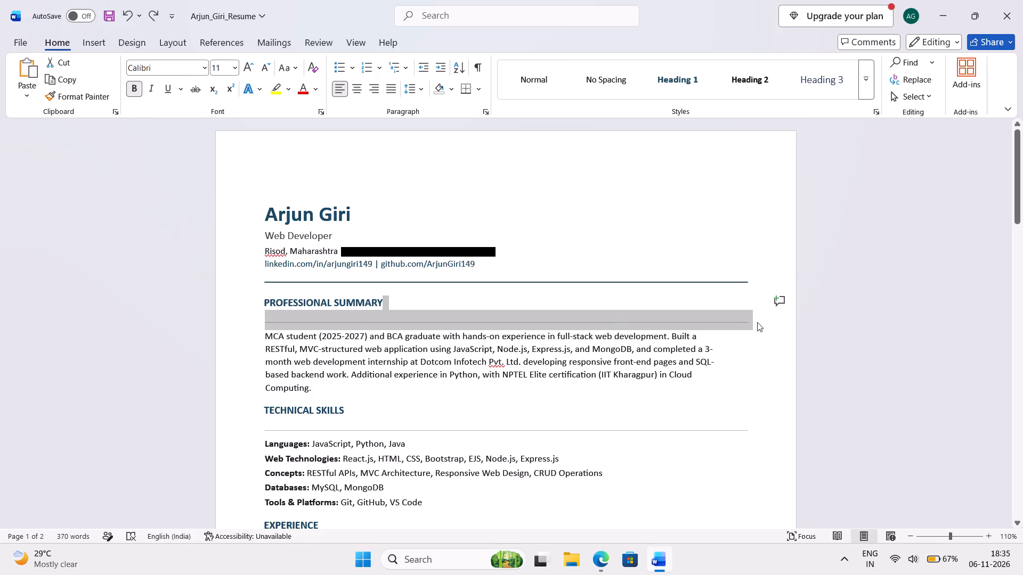
key("BackSpace")
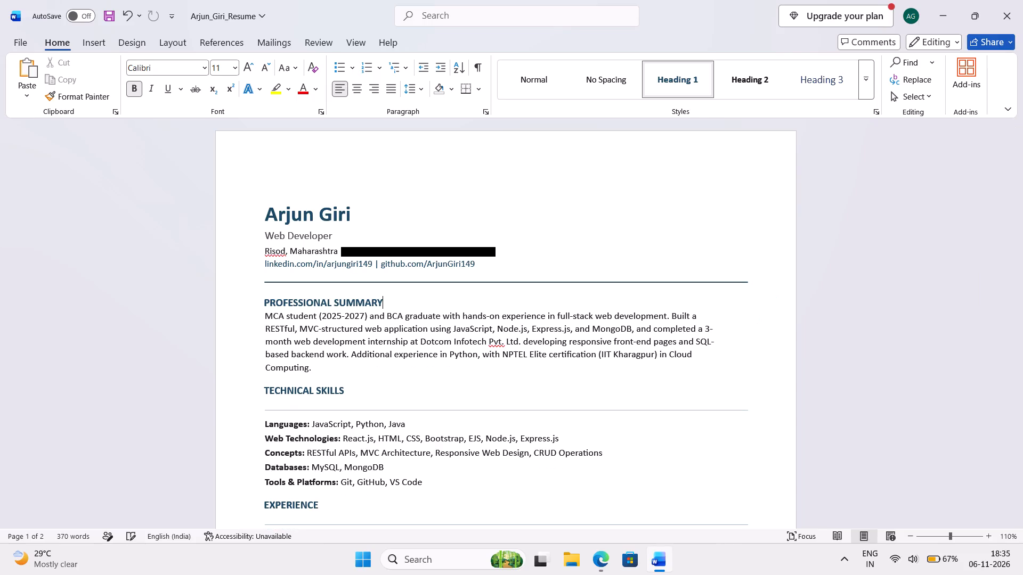
key("Return")
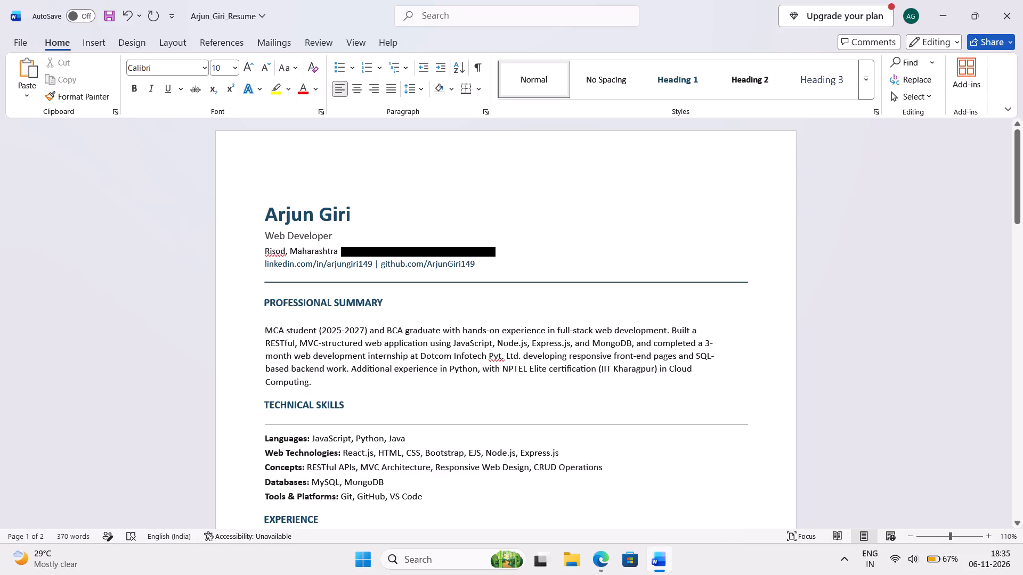
Paste the copied divider line below the Professional Summary paragraph and remove the extra blank line above it.
left_click(329, 387)
key("Return")
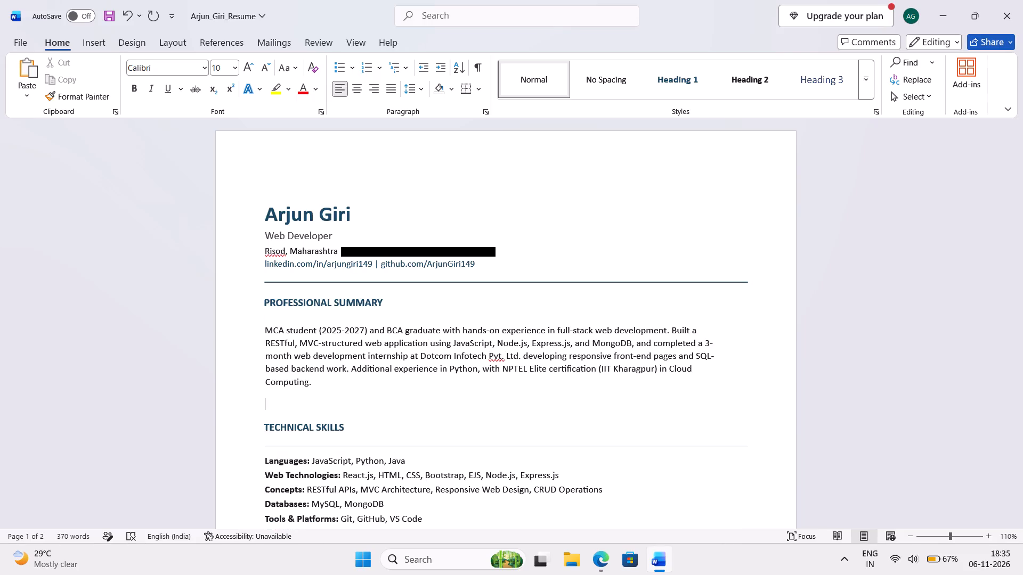
key("ctrl+v")
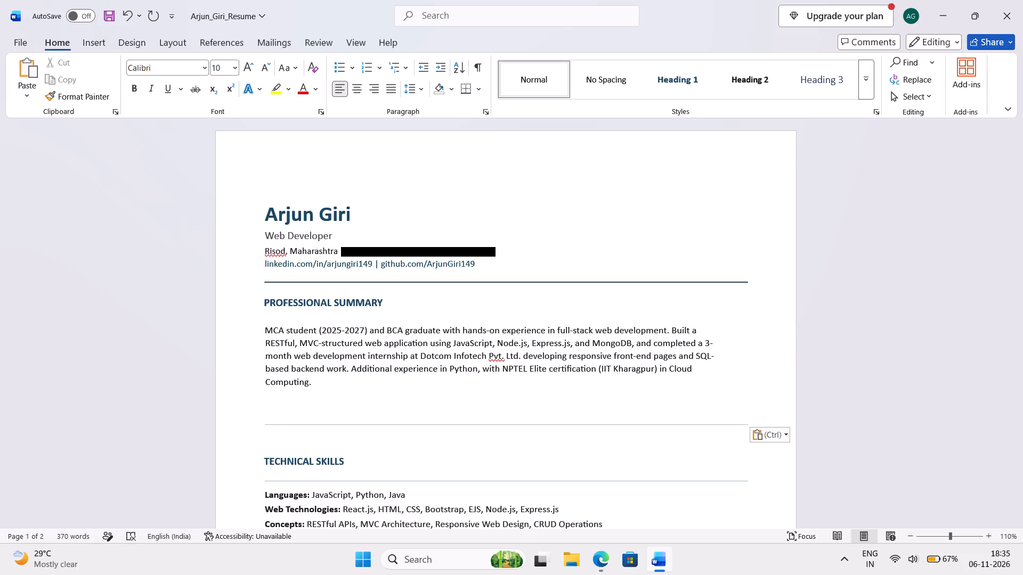
key("Up")
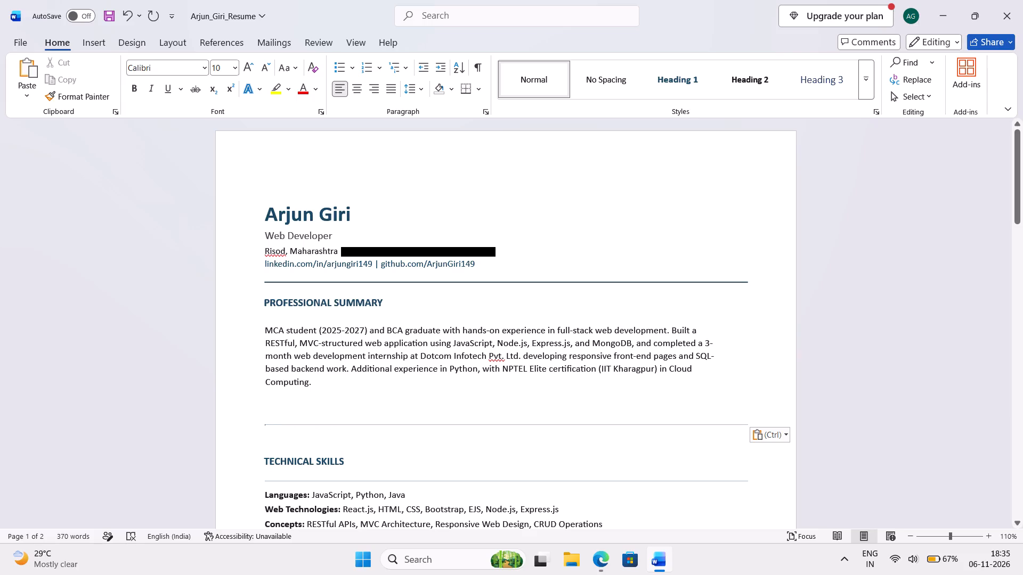
left_click(301, 411)
key("BackSpace")
key("BackSpace")
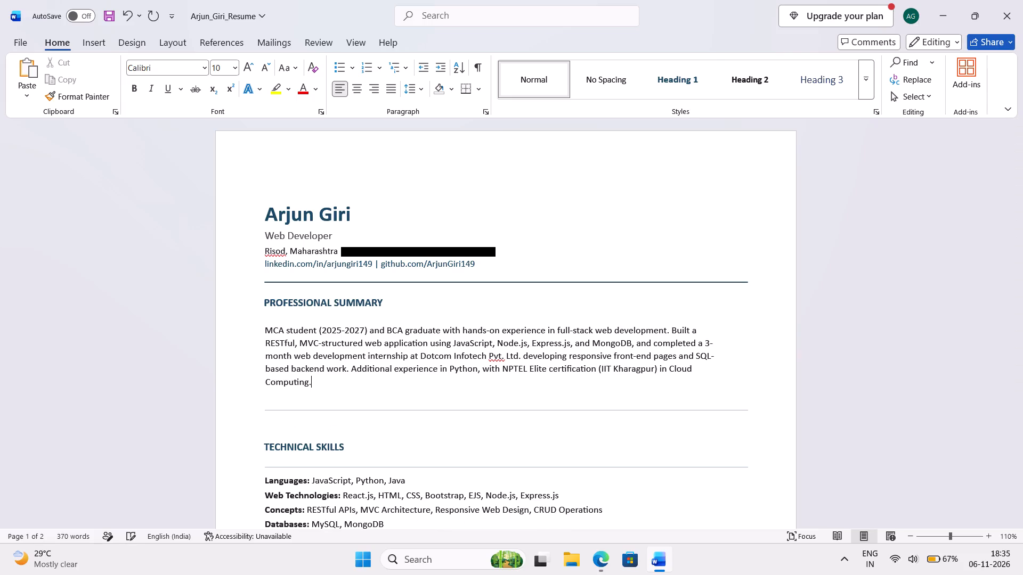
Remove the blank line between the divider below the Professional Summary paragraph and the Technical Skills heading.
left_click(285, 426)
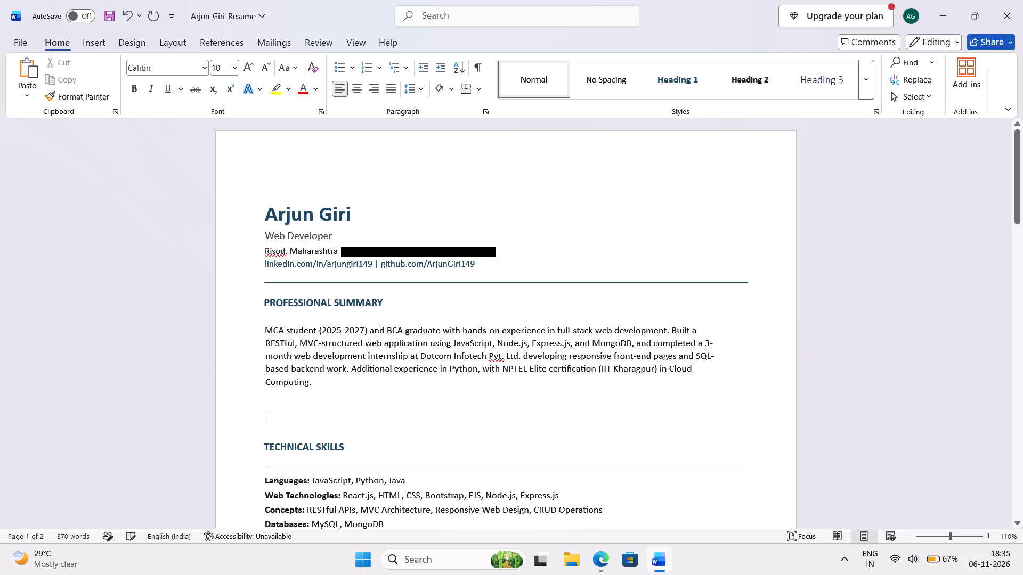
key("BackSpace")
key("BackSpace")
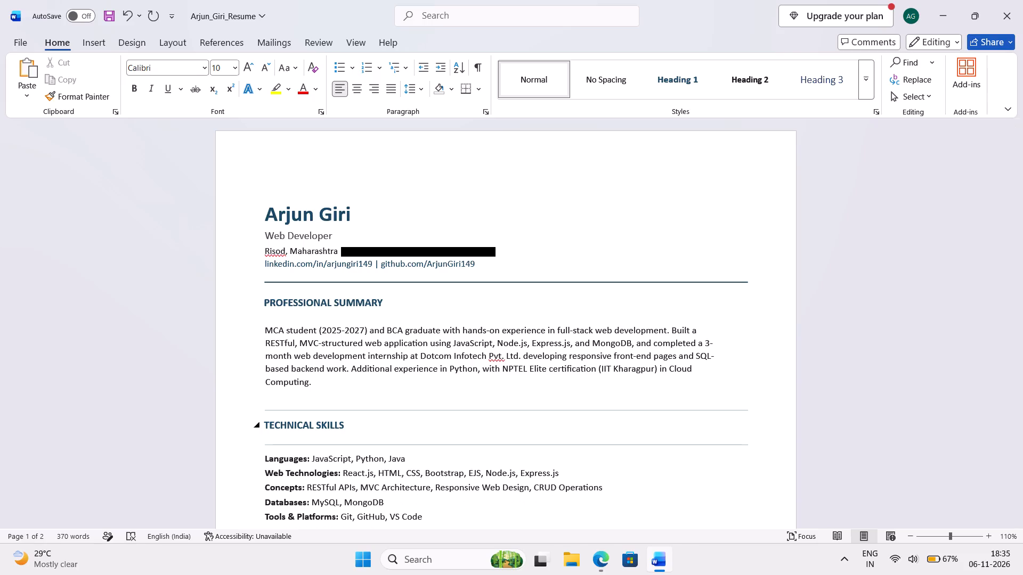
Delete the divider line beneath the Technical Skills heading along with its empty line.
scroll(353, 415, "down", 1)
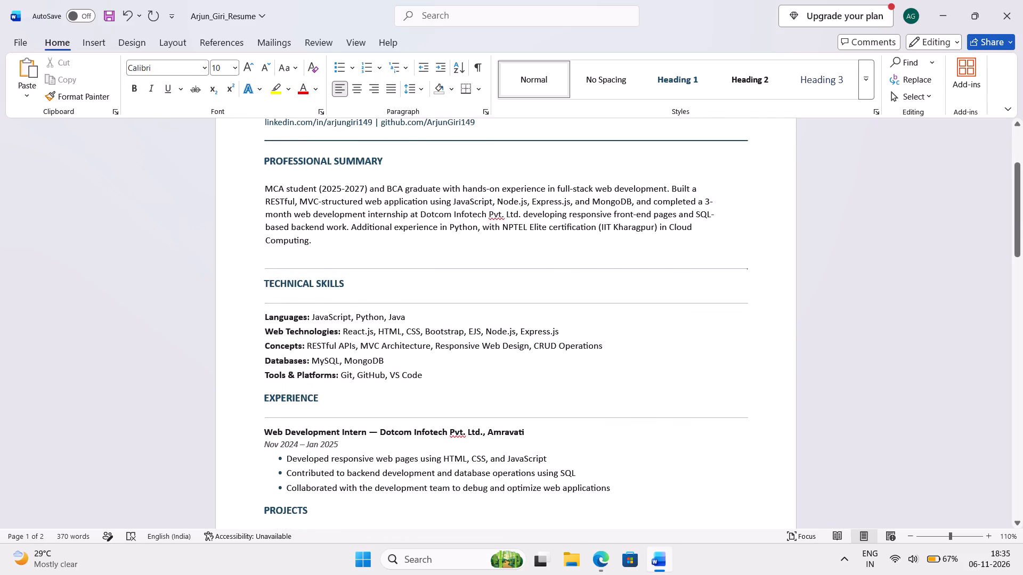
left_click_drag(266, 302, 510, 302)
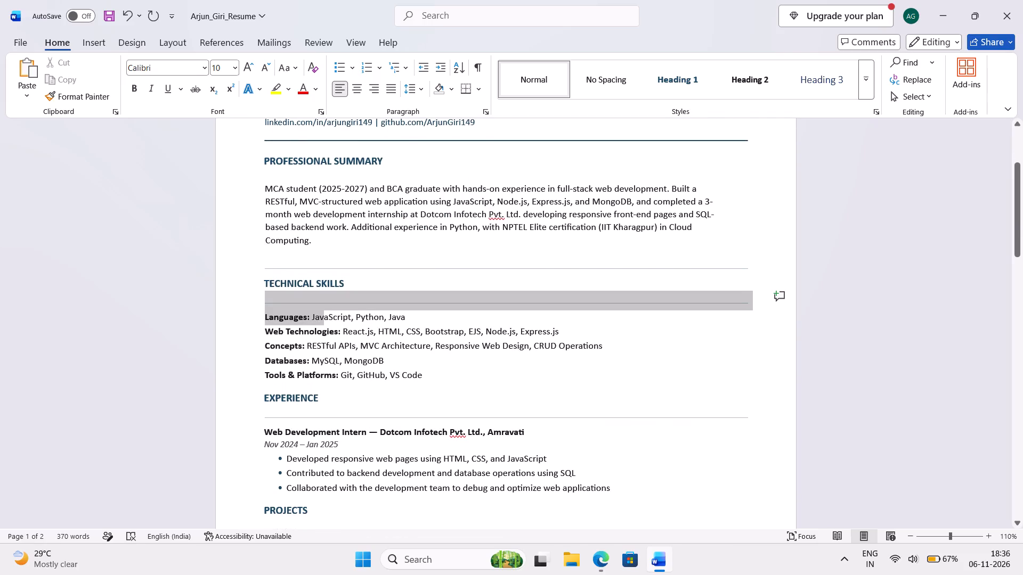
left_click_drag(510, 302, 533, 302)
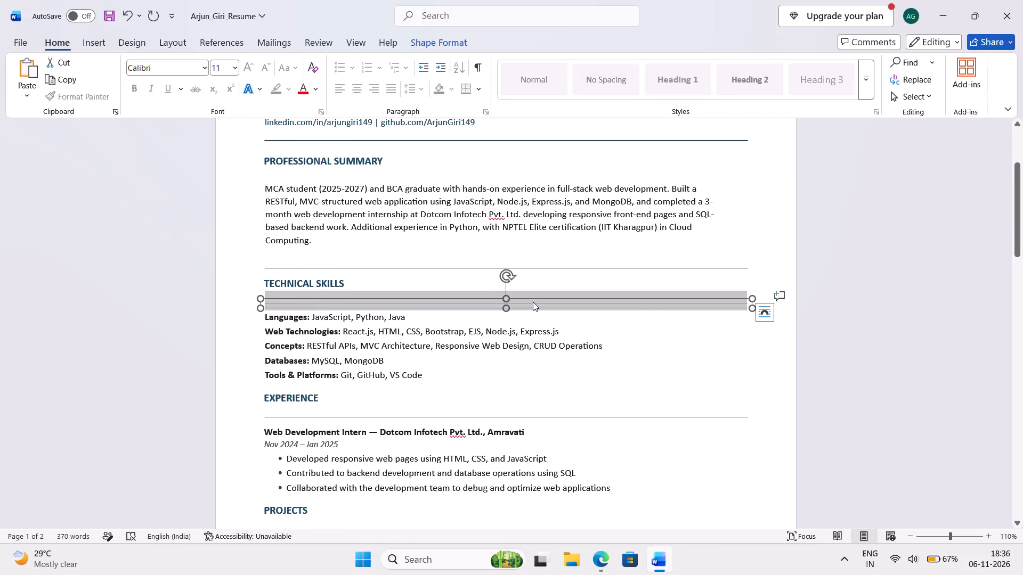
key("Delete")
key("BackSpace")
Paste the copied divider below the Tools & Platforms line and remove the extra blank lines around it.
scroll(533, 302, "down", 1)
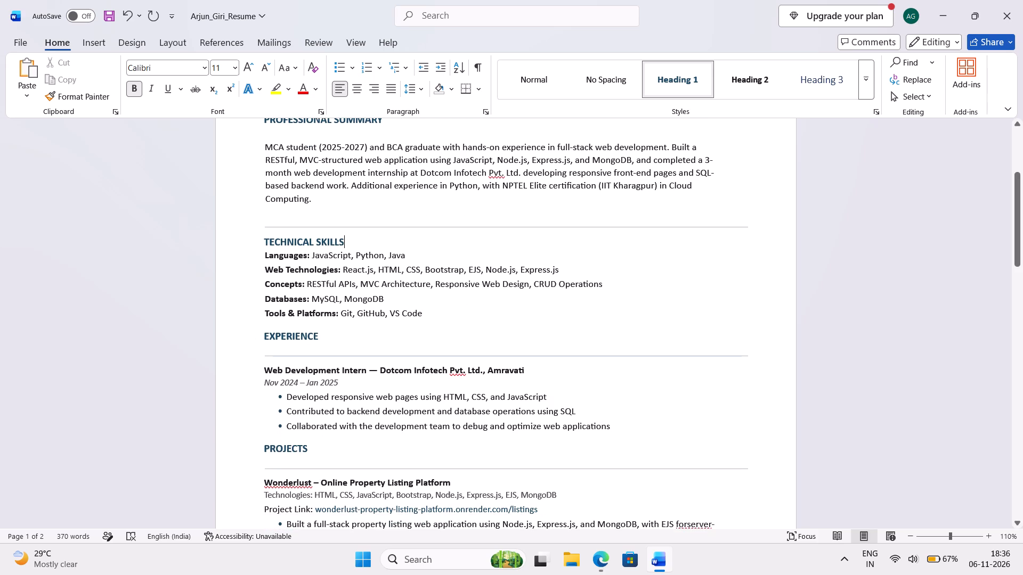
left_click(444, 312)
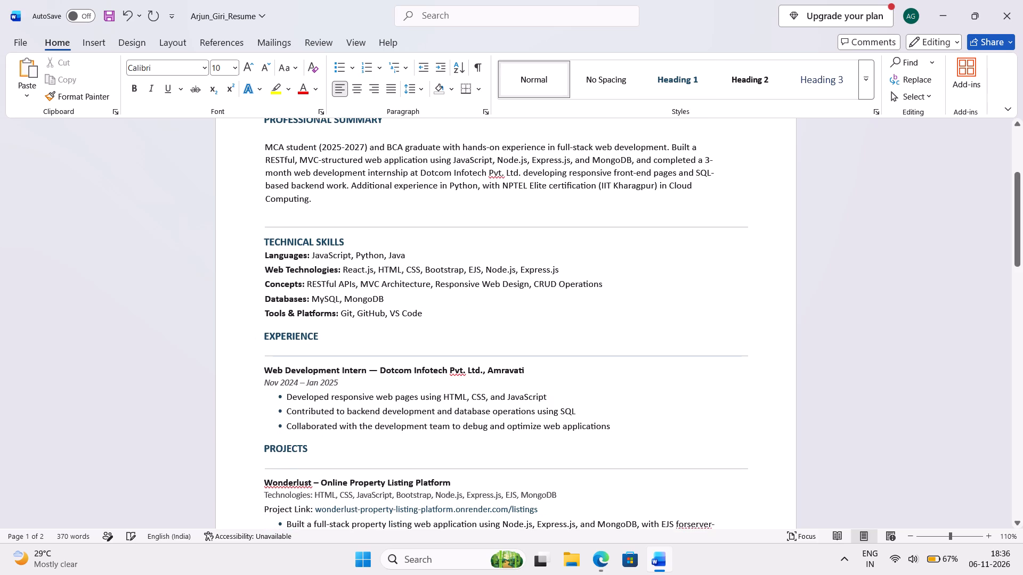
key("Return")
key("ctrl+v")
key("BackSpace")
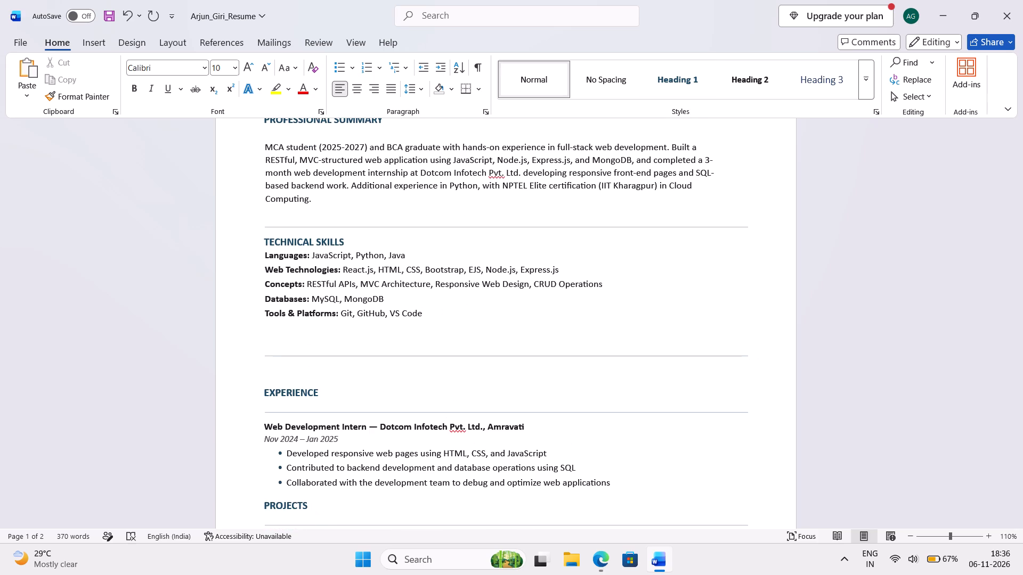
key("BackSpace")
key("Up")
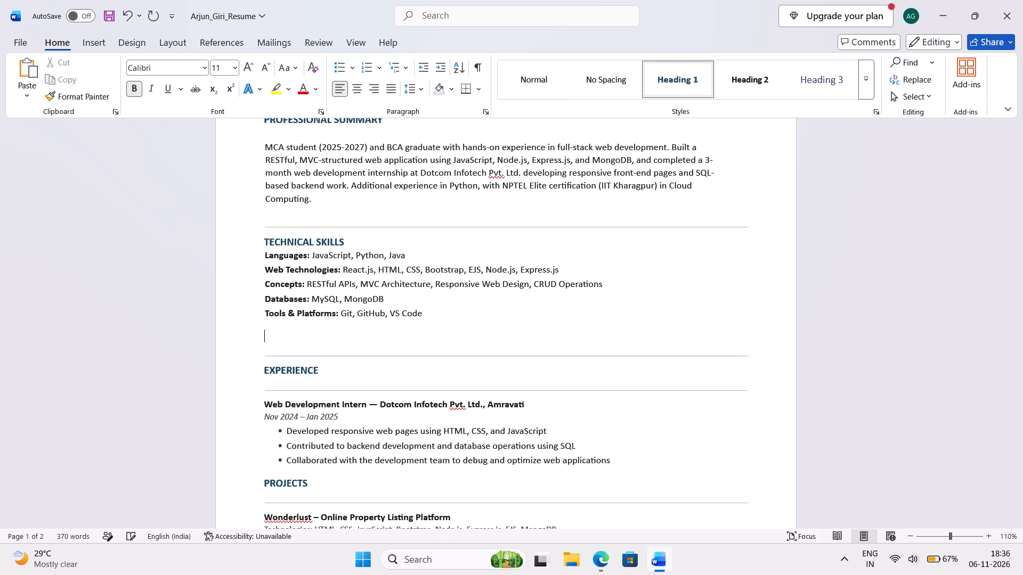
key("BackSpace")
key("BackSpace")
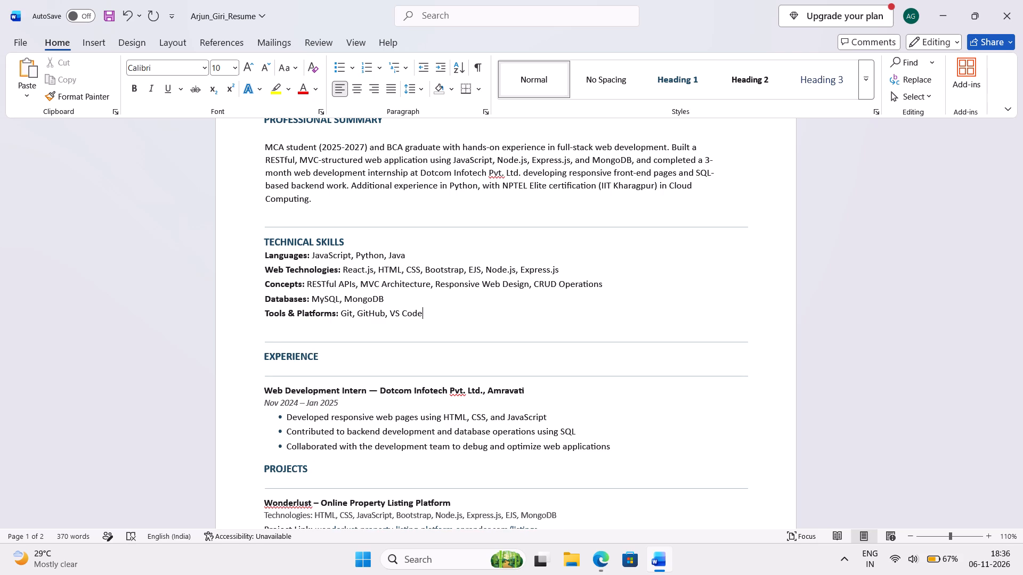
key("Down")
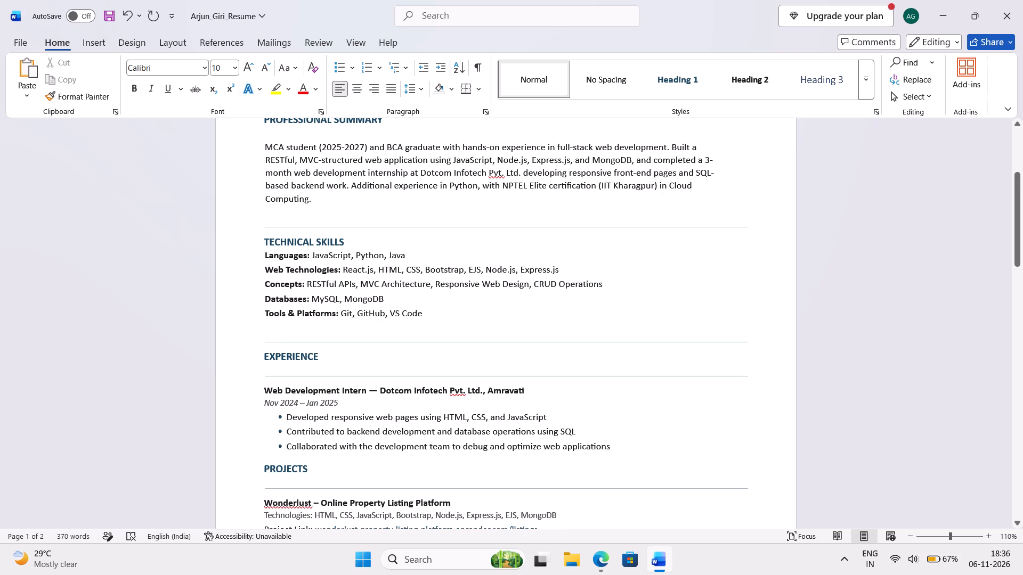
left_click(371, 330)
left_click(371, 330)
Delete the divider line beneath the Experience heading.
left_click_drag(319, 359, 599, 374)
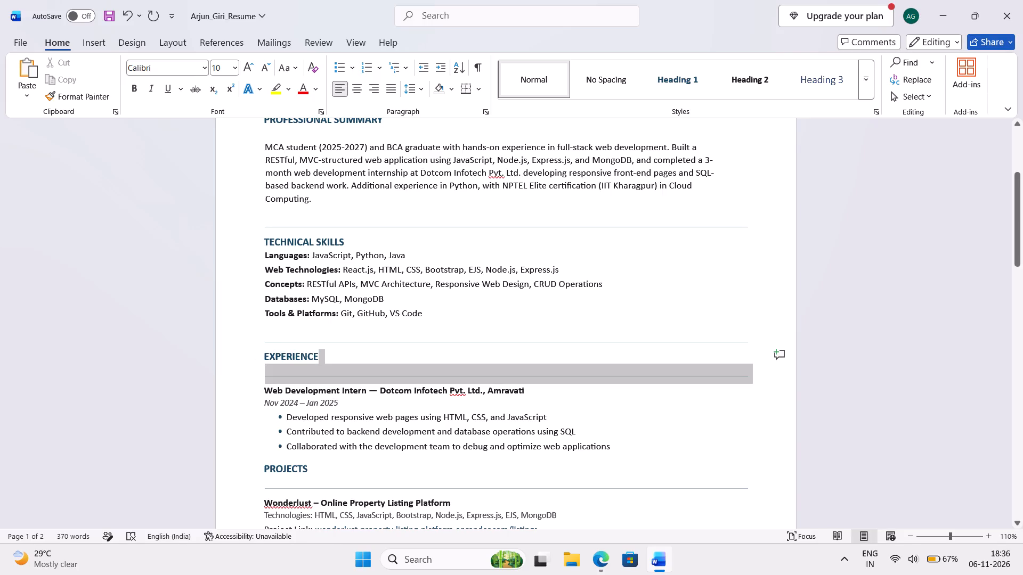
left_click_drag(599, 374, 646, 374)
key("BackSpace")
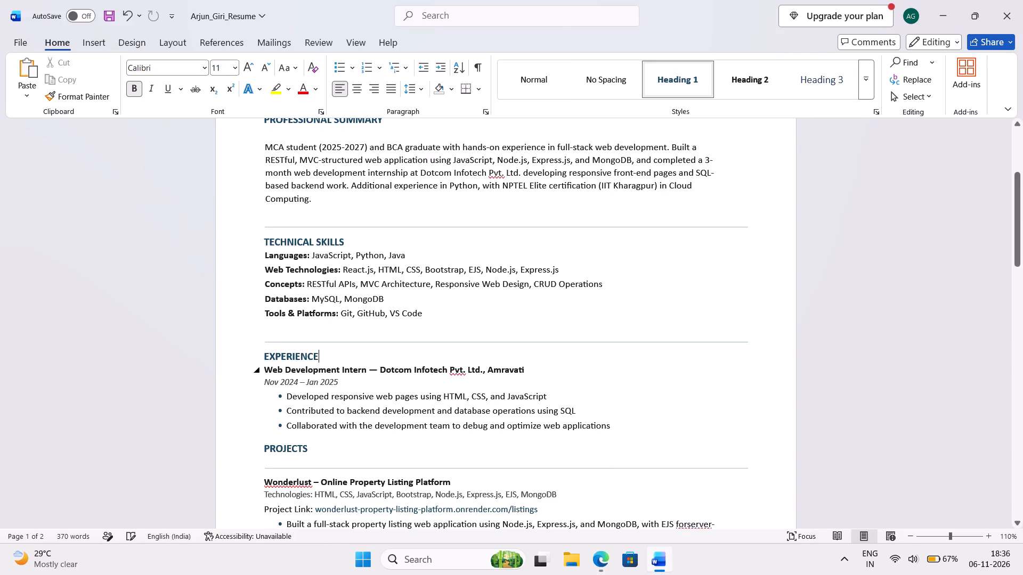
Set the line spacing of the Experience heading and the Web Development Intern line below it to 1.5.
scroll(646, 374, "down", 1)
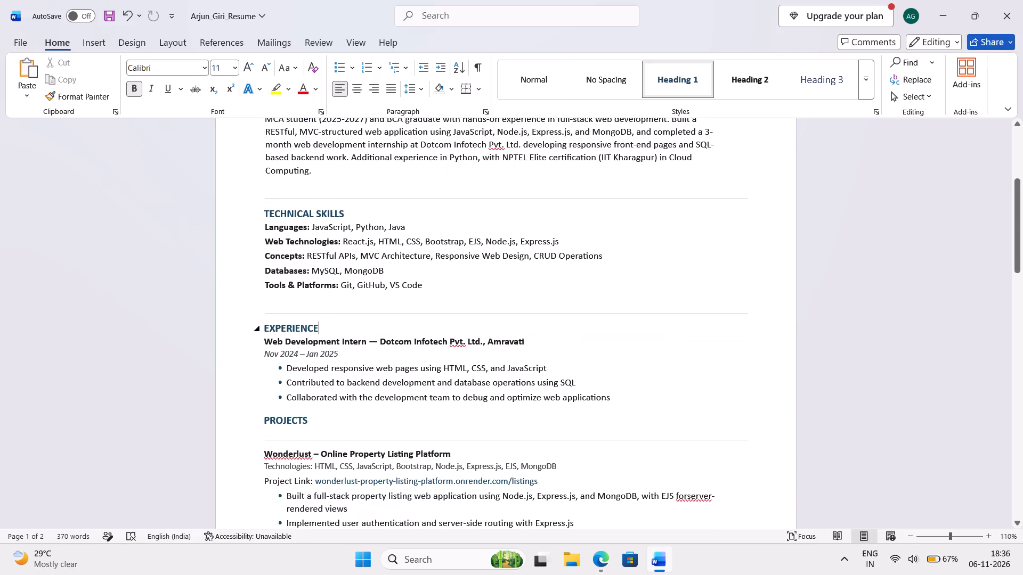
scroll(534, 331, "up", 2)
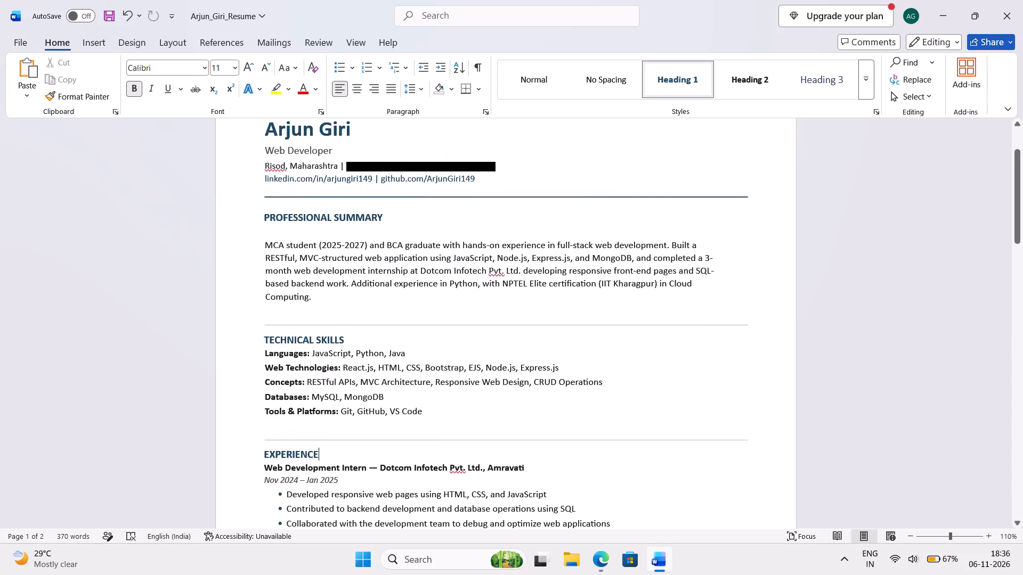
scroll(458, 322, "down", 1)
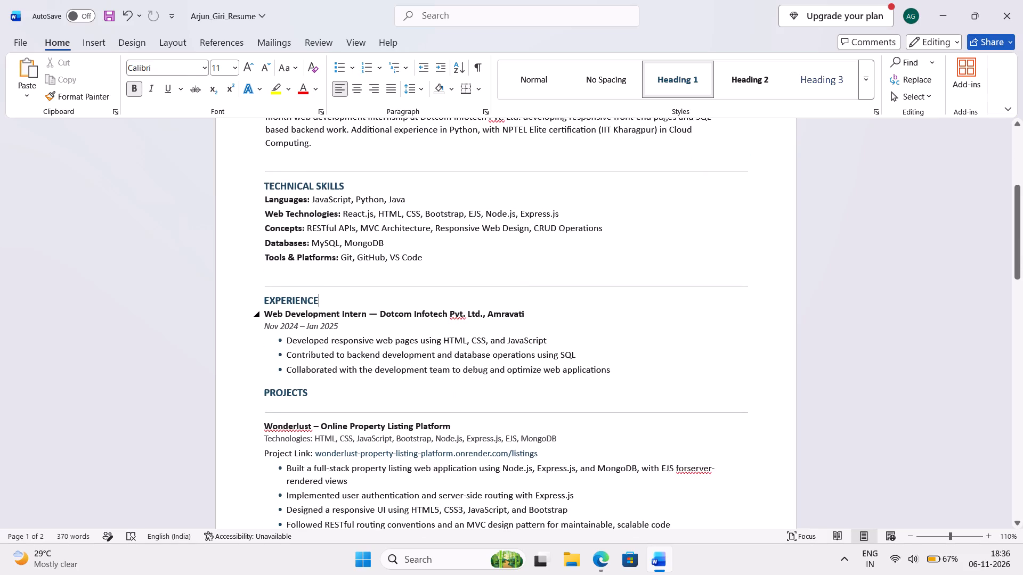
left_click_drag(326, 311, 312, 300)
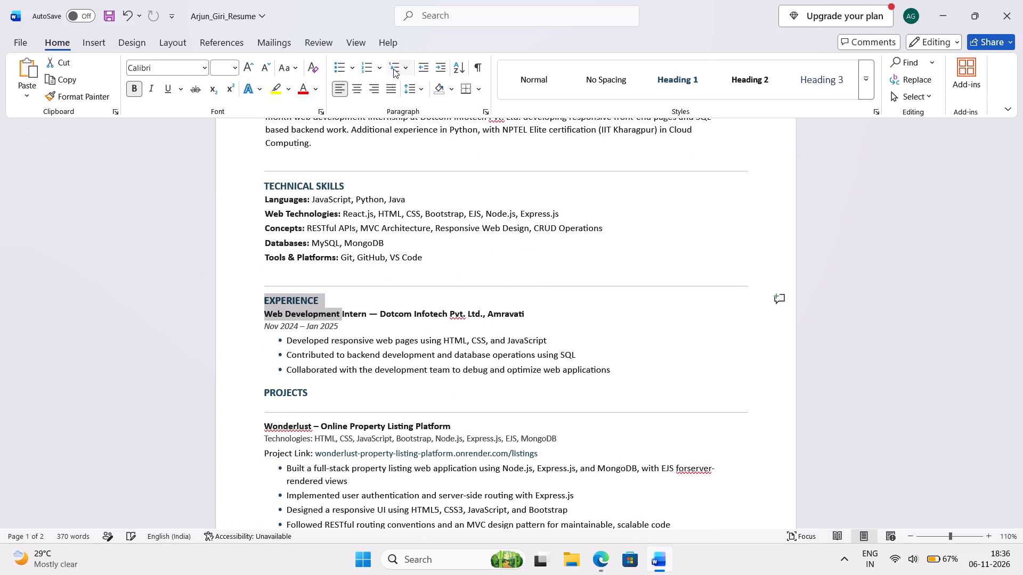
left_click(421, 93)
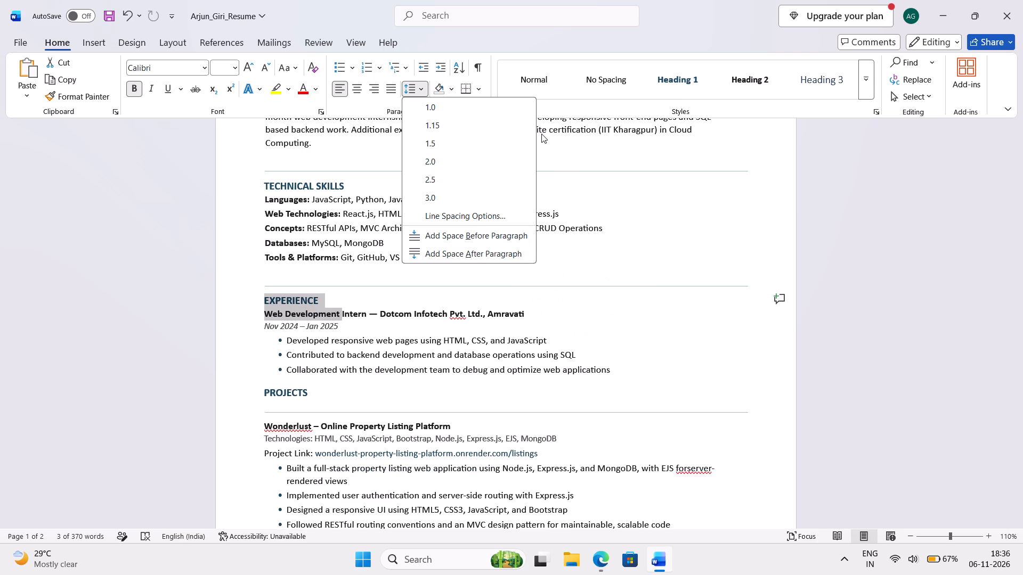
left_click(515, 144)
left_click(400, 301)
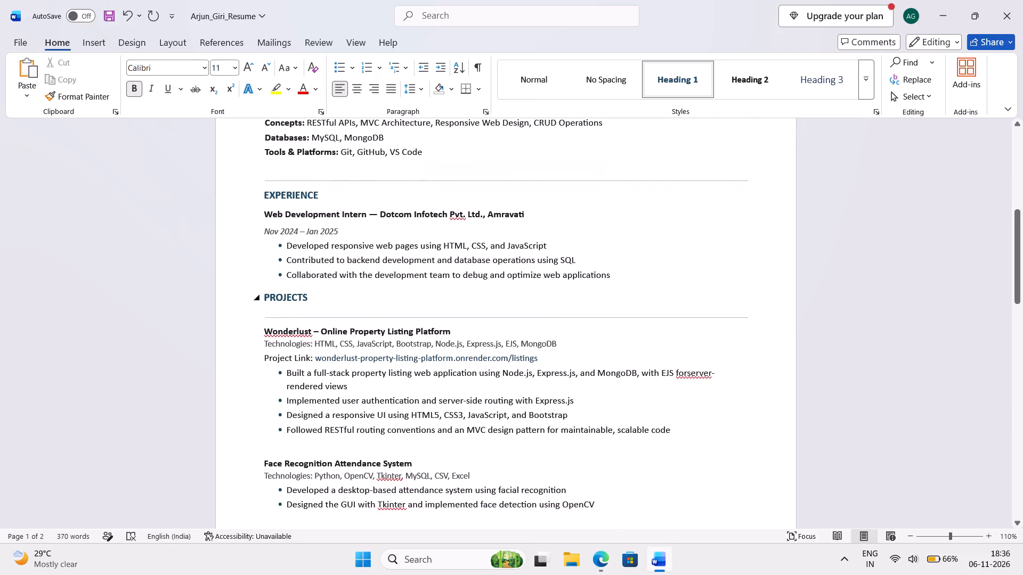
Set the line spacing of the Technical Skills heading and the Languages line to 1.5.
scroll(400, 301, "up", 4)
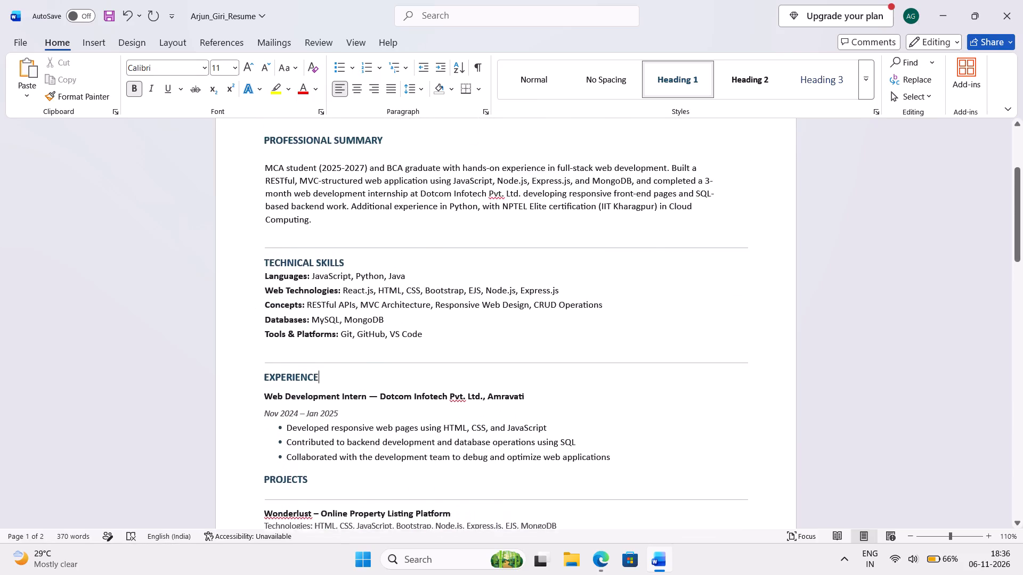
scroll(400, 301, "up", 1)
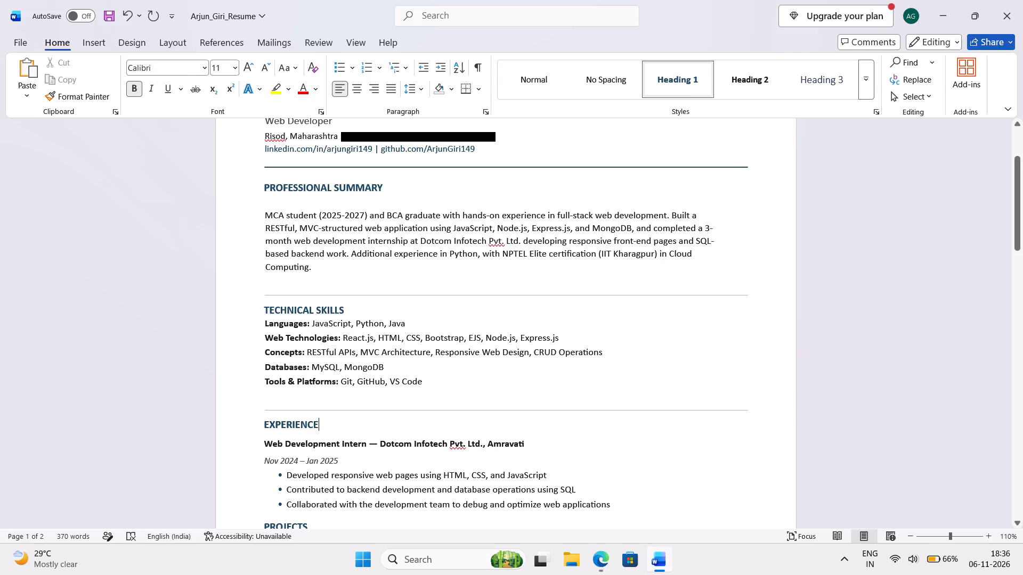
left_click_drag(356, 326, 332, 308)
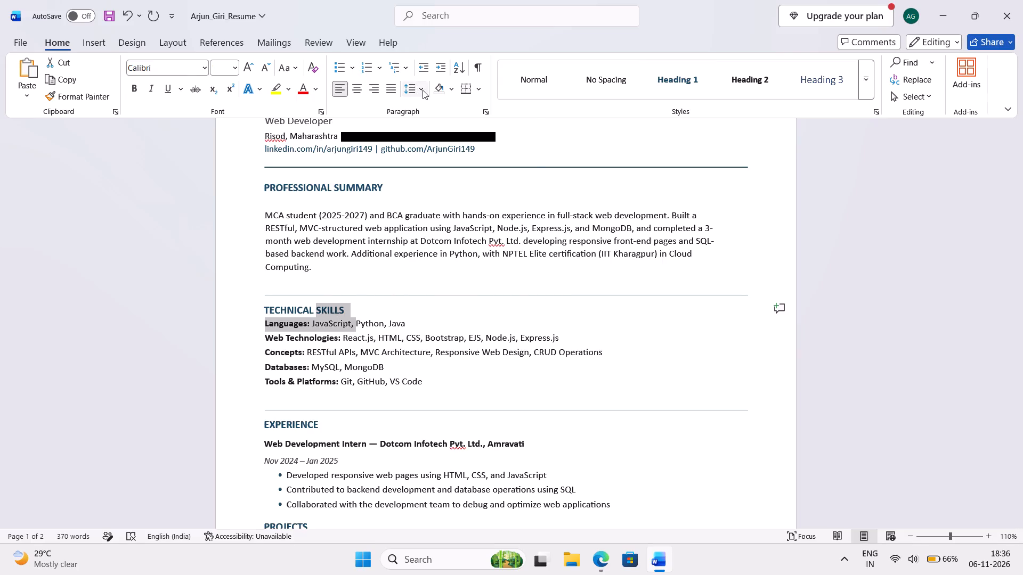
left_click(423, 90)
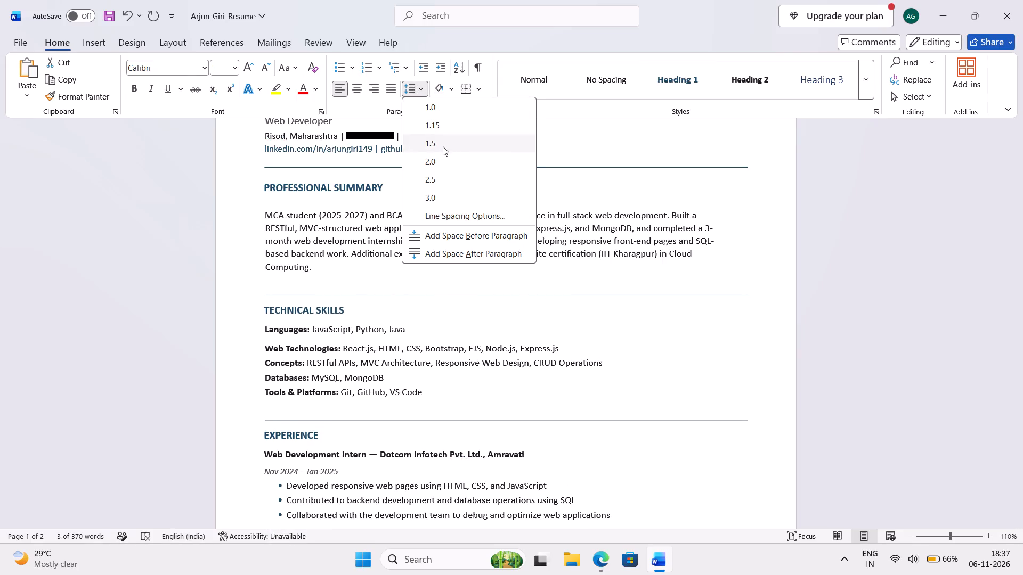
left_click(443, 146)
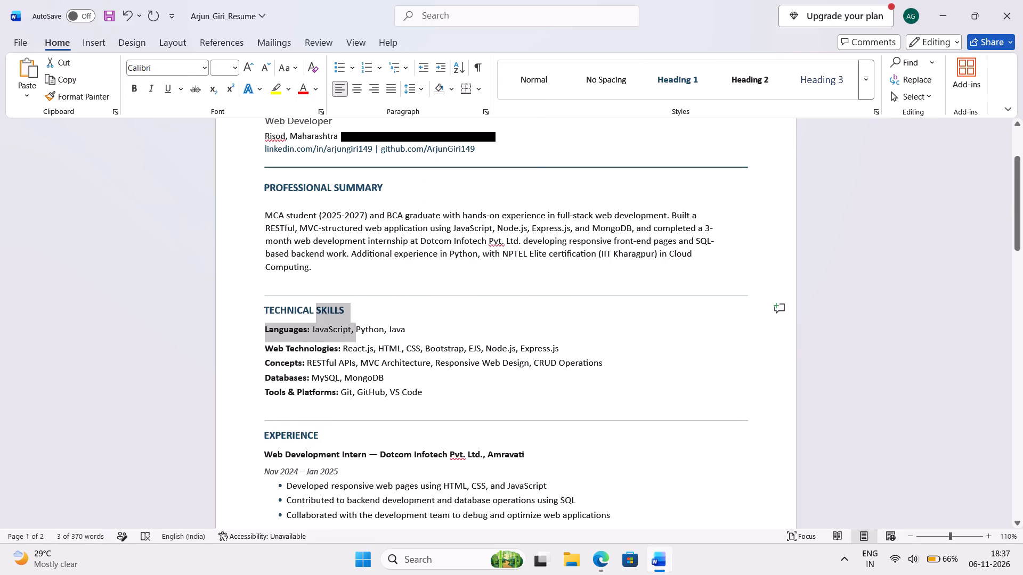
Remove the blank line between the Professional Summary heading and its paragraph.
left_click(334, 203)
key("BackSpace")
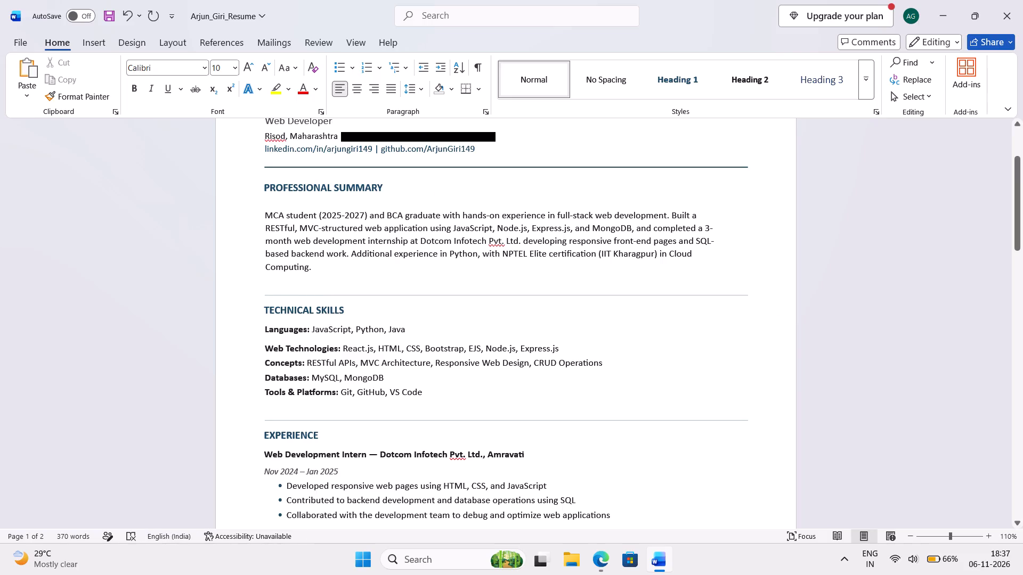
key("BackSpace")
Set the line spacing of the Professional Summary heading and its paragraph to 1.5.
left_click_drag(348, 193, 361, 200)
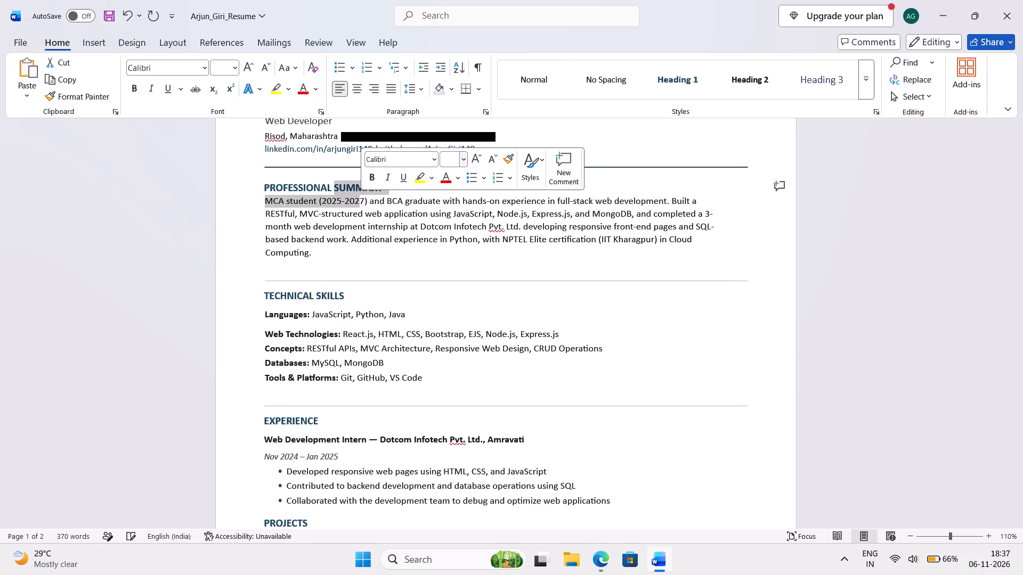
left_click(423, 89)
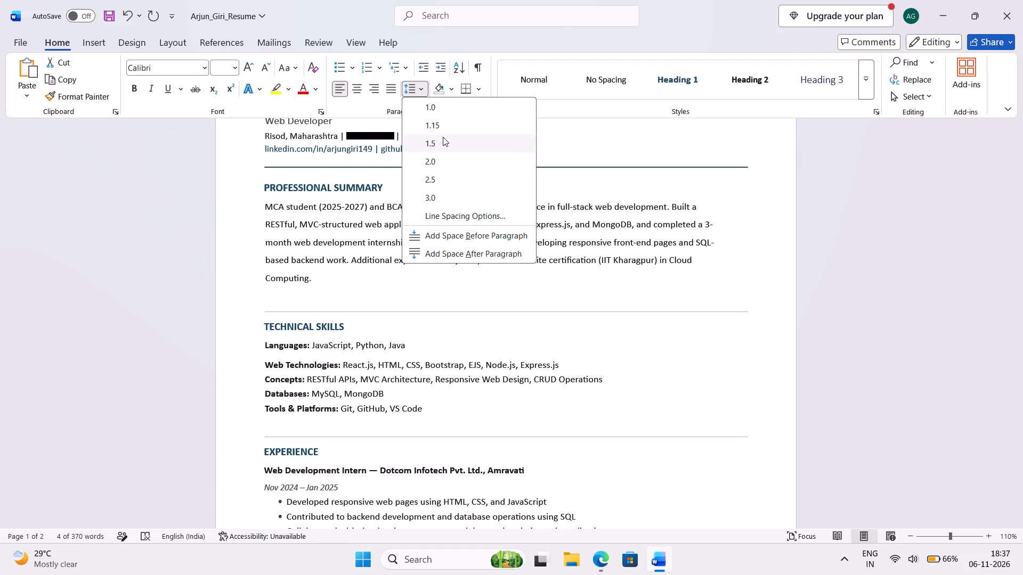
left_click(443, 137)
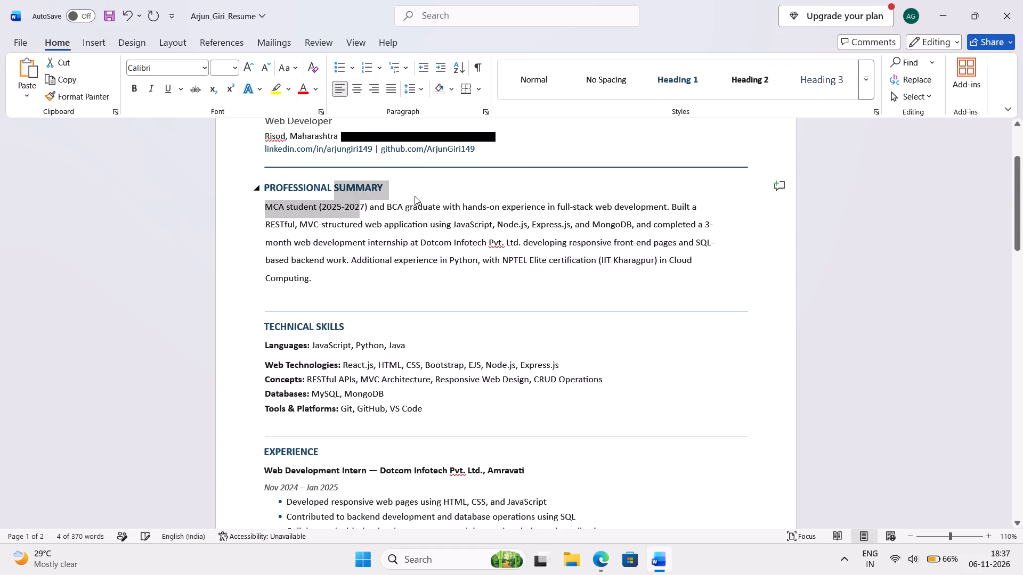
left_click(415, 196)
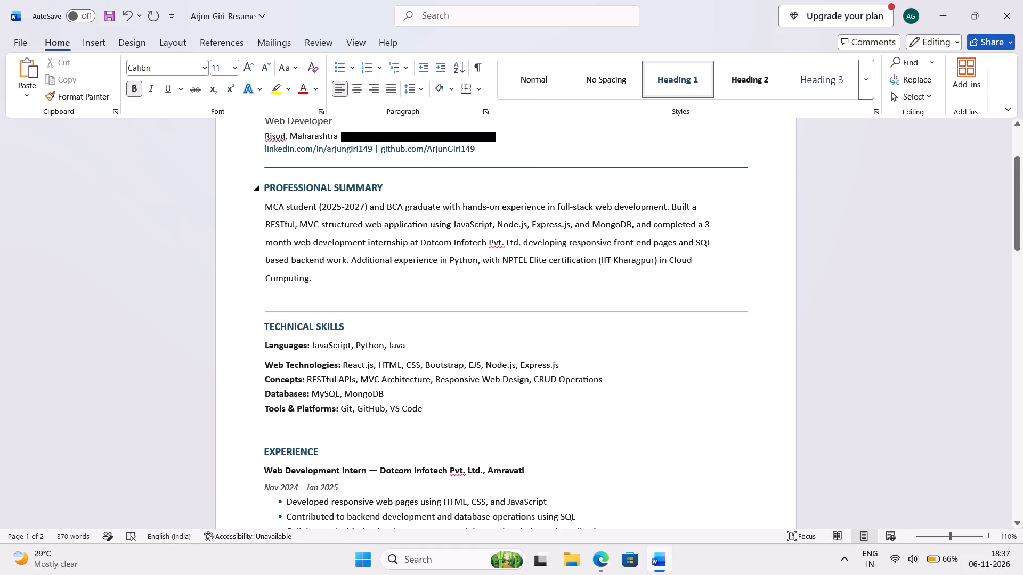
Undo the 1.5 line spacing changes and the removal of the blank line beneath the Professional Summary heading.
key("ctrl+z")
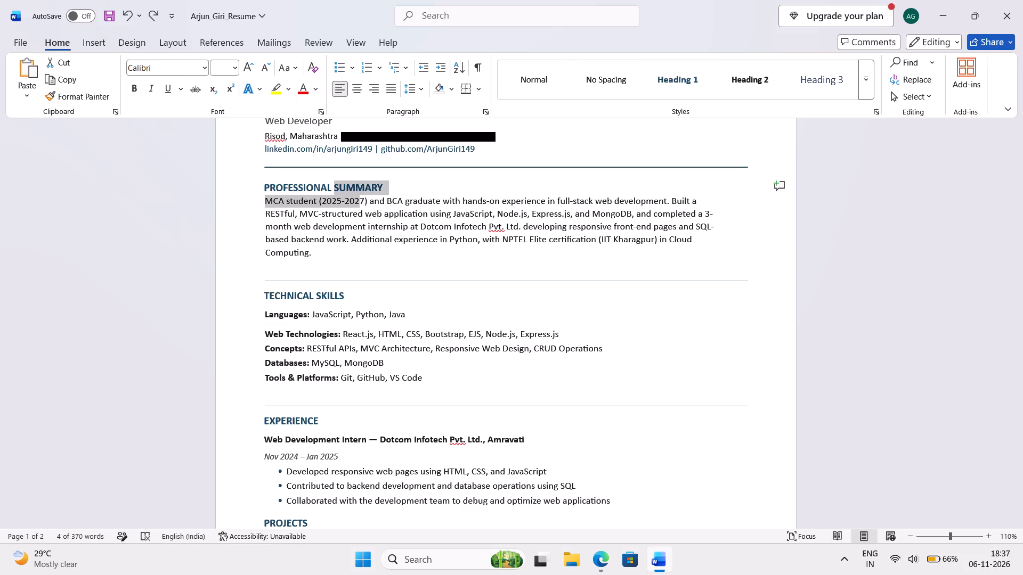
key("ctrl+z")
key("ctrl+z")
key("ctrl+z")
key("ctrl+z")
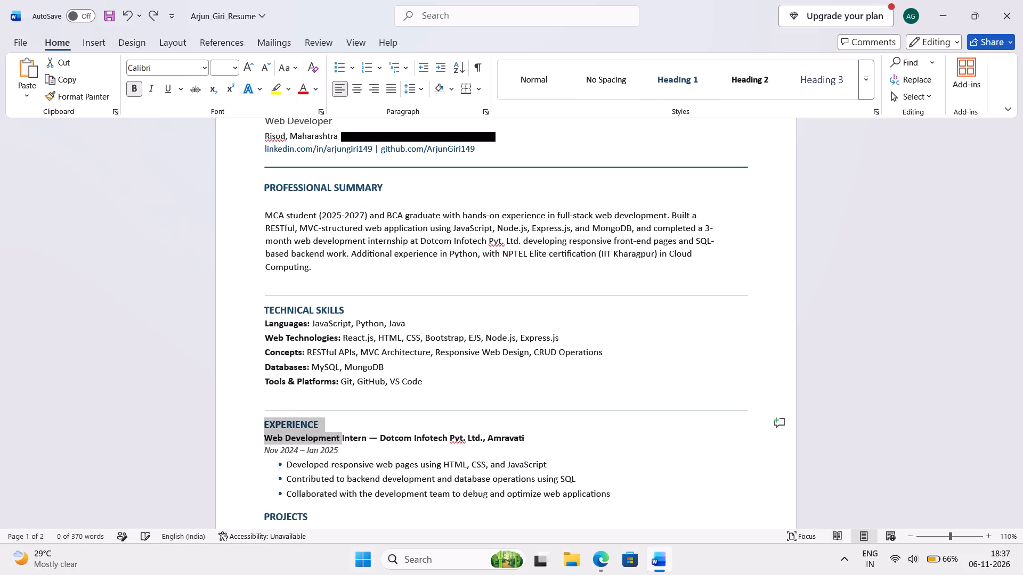
Undo the divider edits in the Experience and Technical Skills sections and the divider pasted below the Professional Summary paragraph.
key("ctrl+z")
key("ctrl+z")
key("ctrl+z")
key("ctrl+z")
key("ctrl+z")
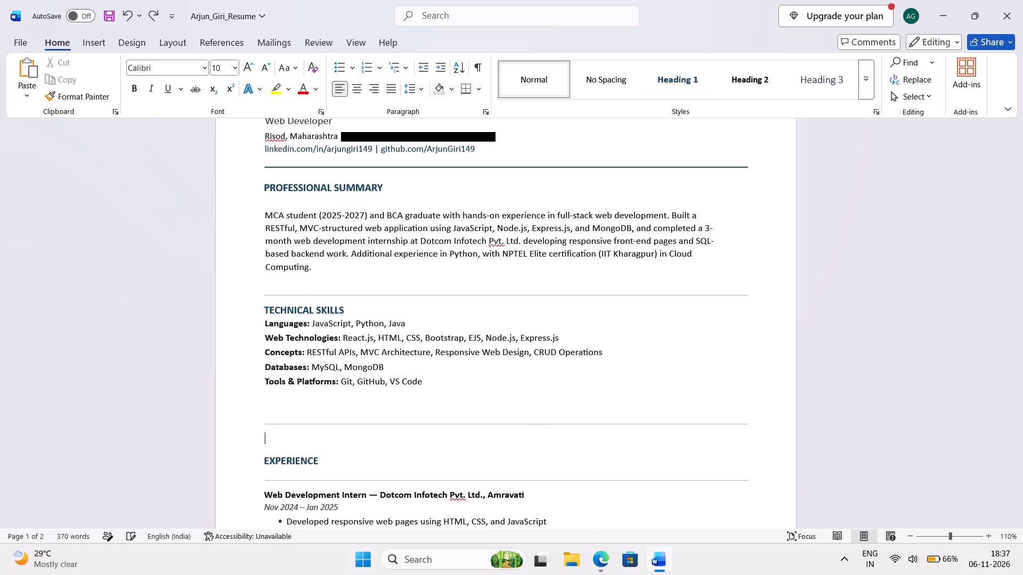
key("ctrl+z")
key("ctrl+z")
key("ctrl+z")
key("ctrl+z")
key("ctrl+z")
key("ctrl+z")
key("ctrl+z")
key("ctrl+z")
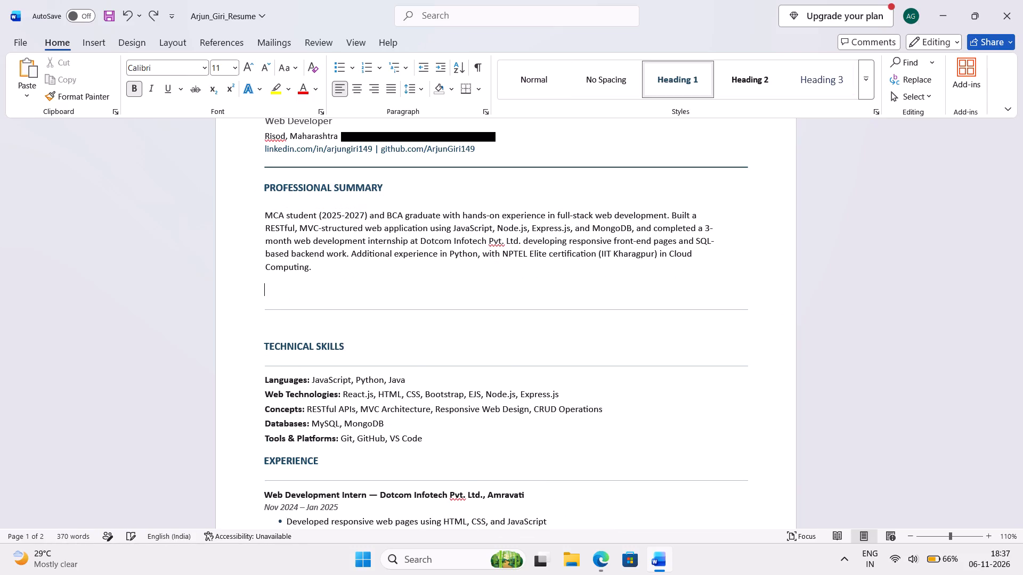
key("ctrl+z")
key("ctrl+z")
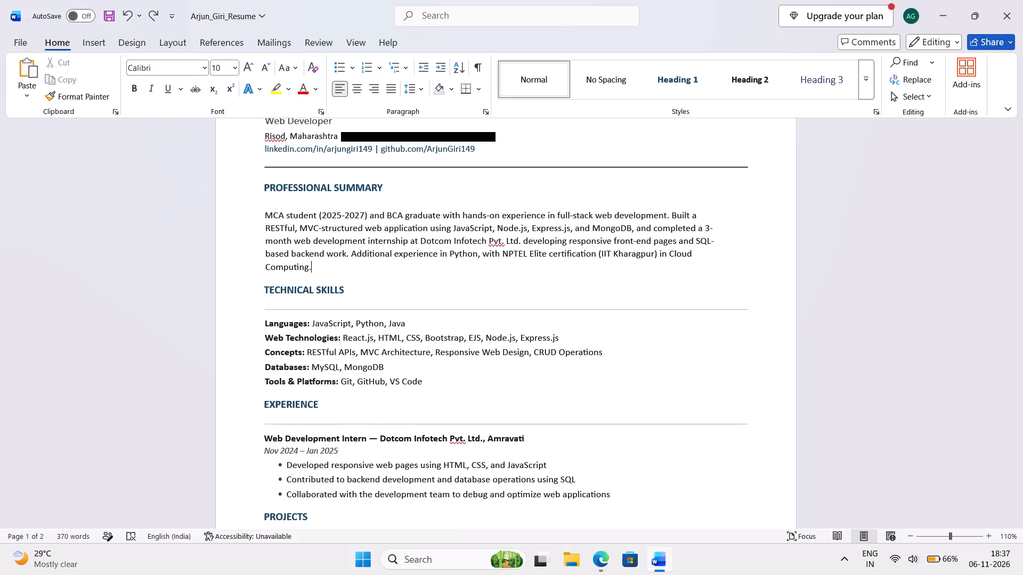
Undo the removal of the divider line beneath the Professional Summary heading.
key("ctrl+z")
key("ctrl+z")
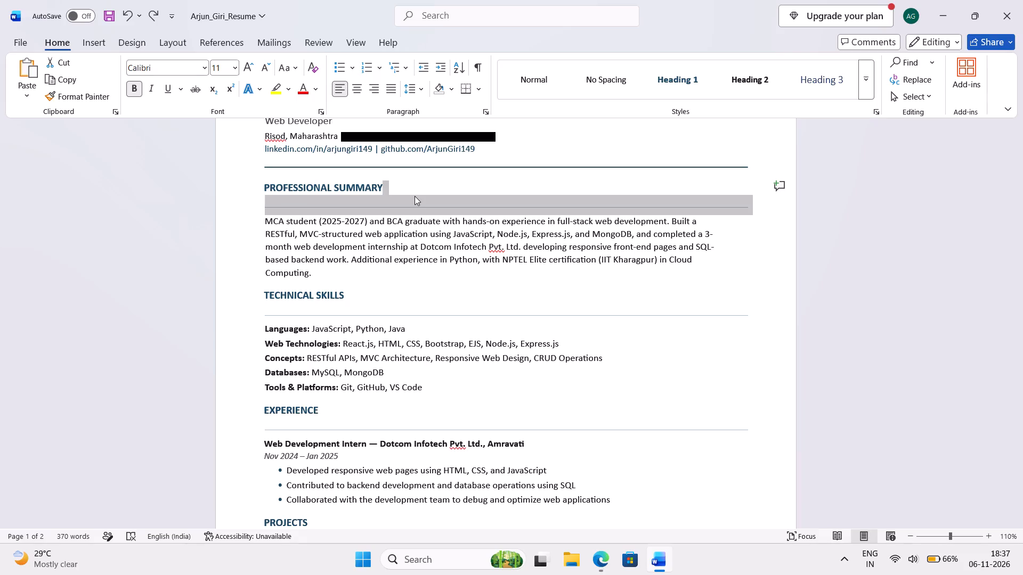
left_click(396, 185)
Review the dividers, spacing and text formatting of the Technical Skills, Experience and Projects sections.
scroll(396, 185, "down", 3)
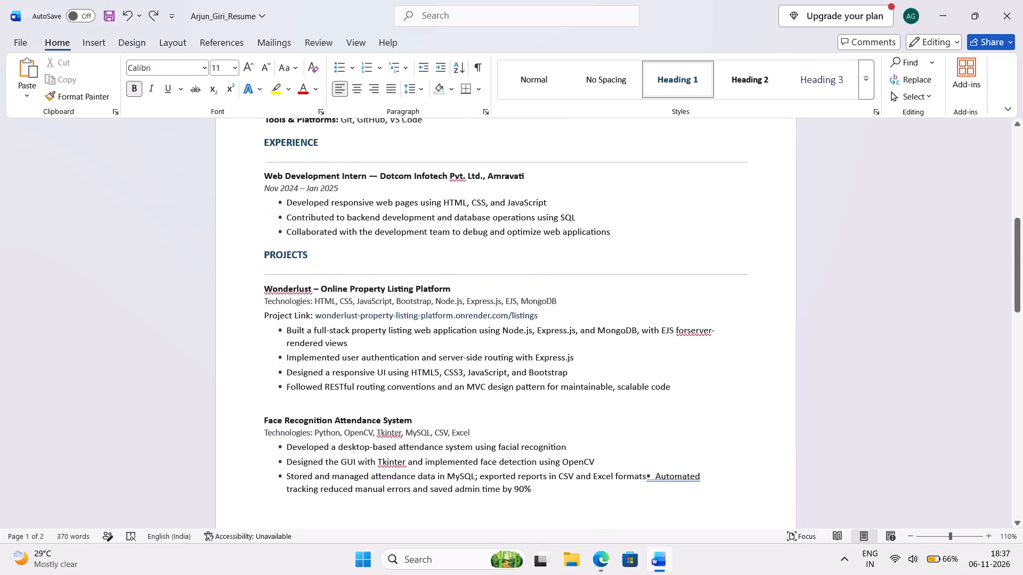
scroll(396, 185, "down", 2)
scroll(396, 185, "up", 1)
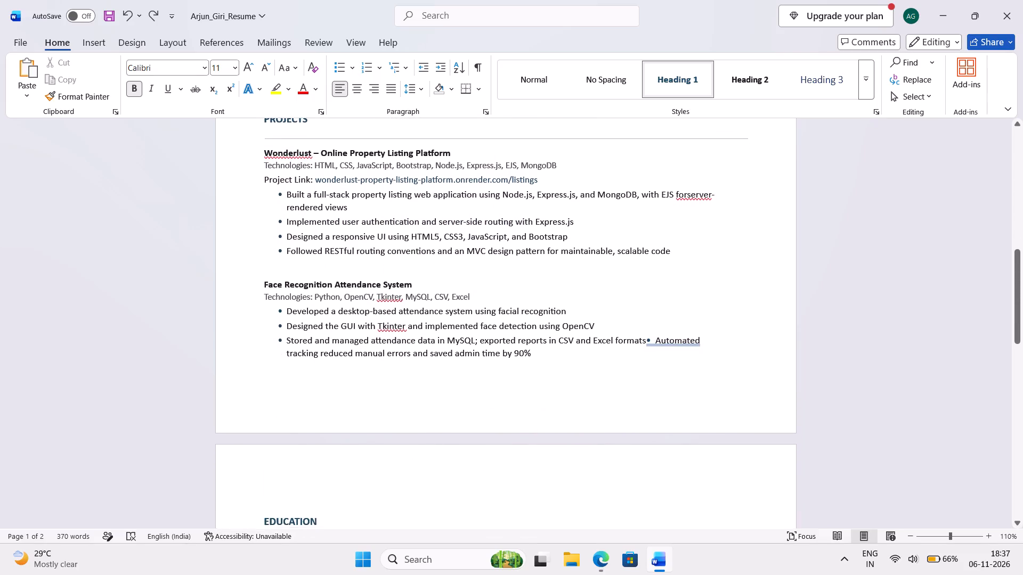
scroll(396, 185, "up", 2)
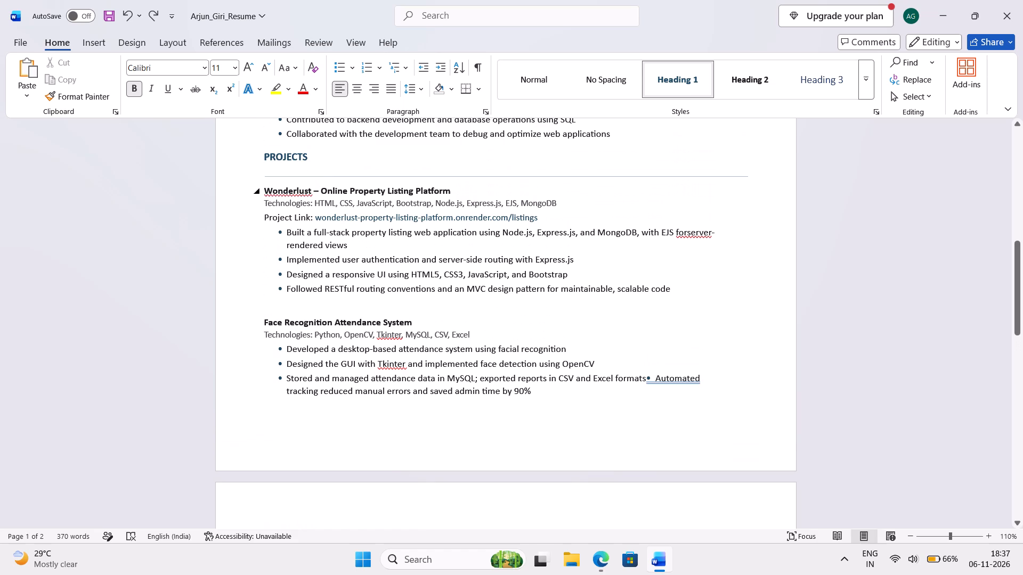
scroll(396, 185, "up", 3)
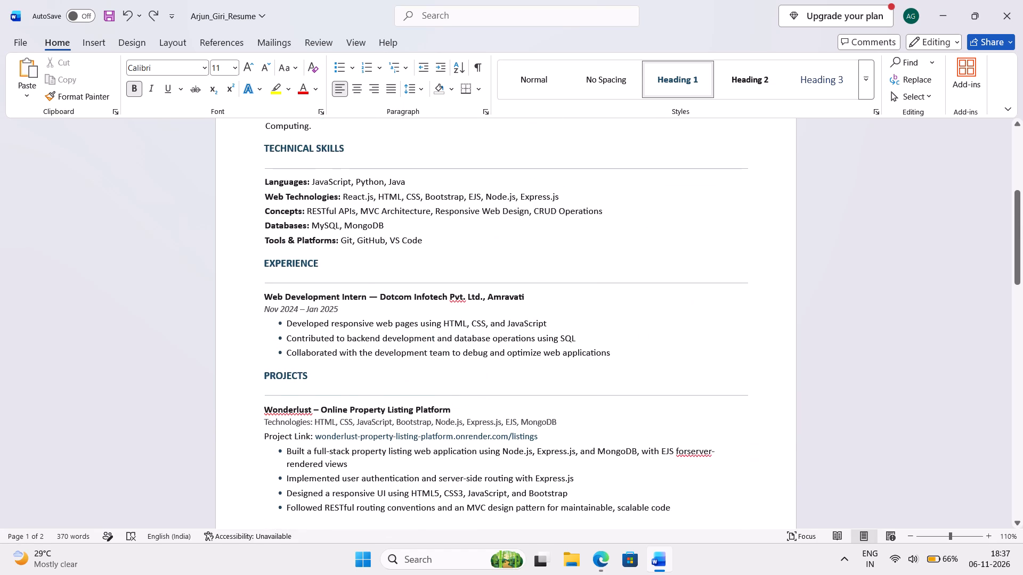
scroll(396, 185, "up", 1)
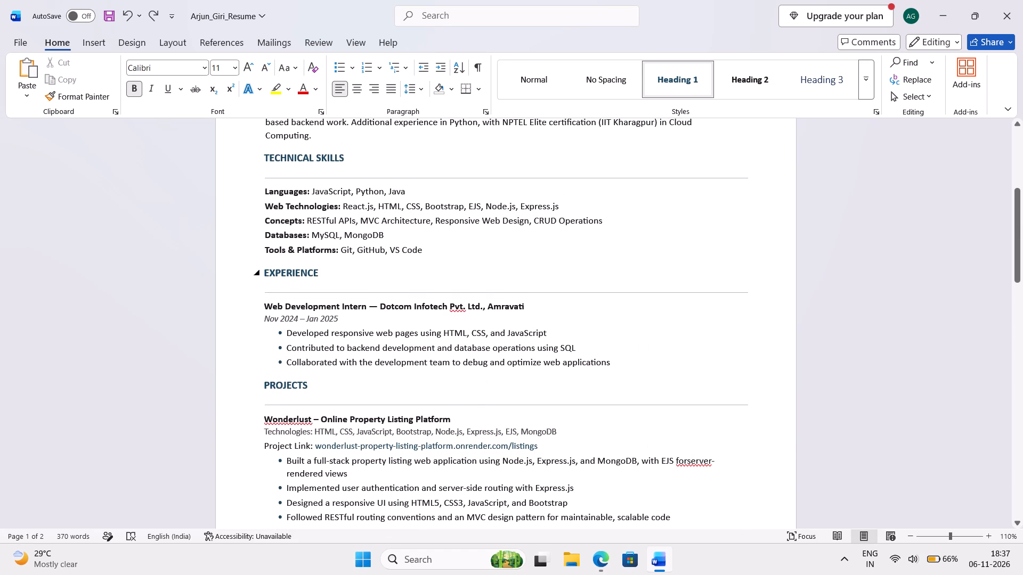
scroll(414, 274, "down", 1)
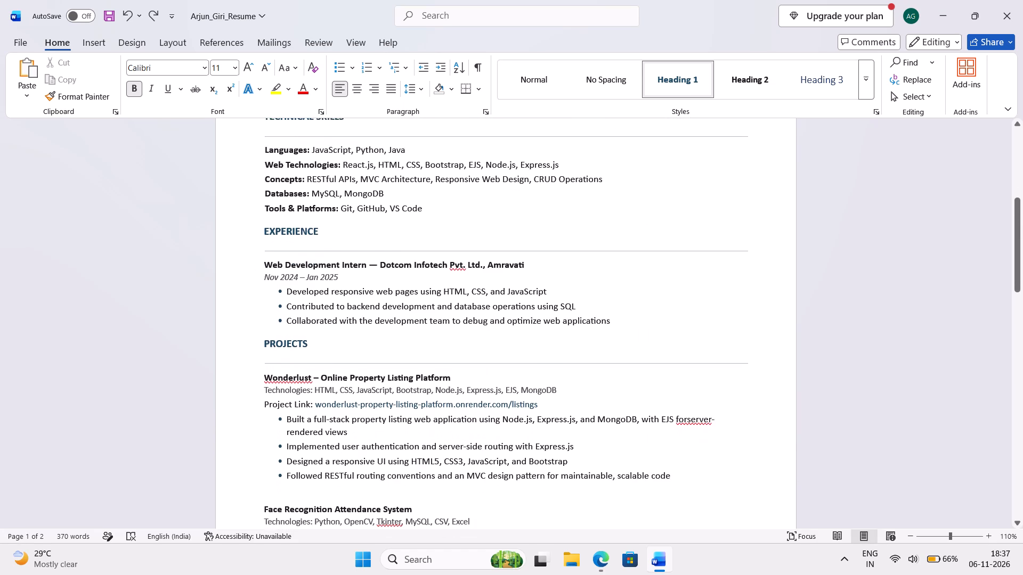
scroll(414, 274, "down", 1)
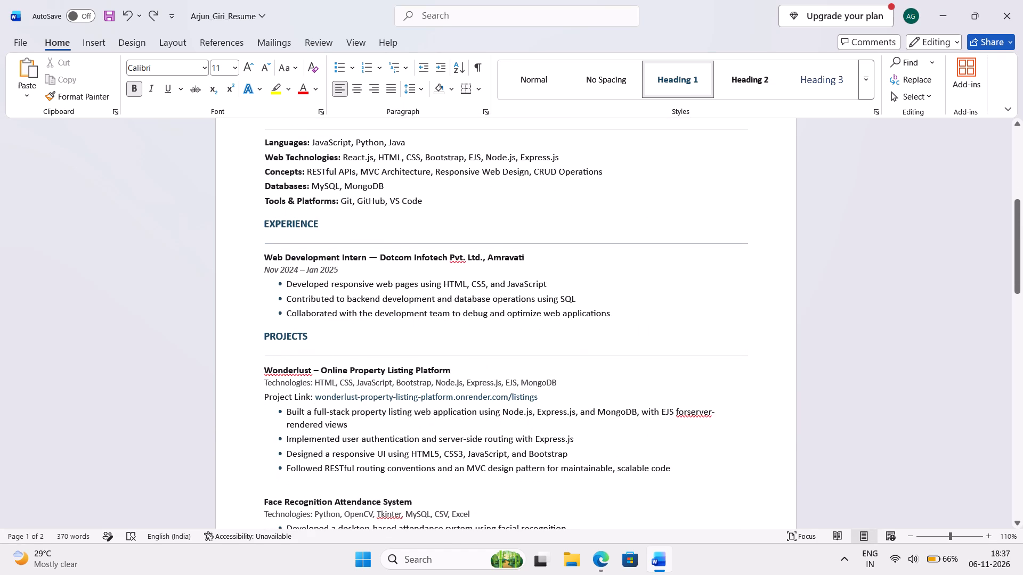
scroll(356, 272, "down", 2)
scroll(356, 272, "up", 7)
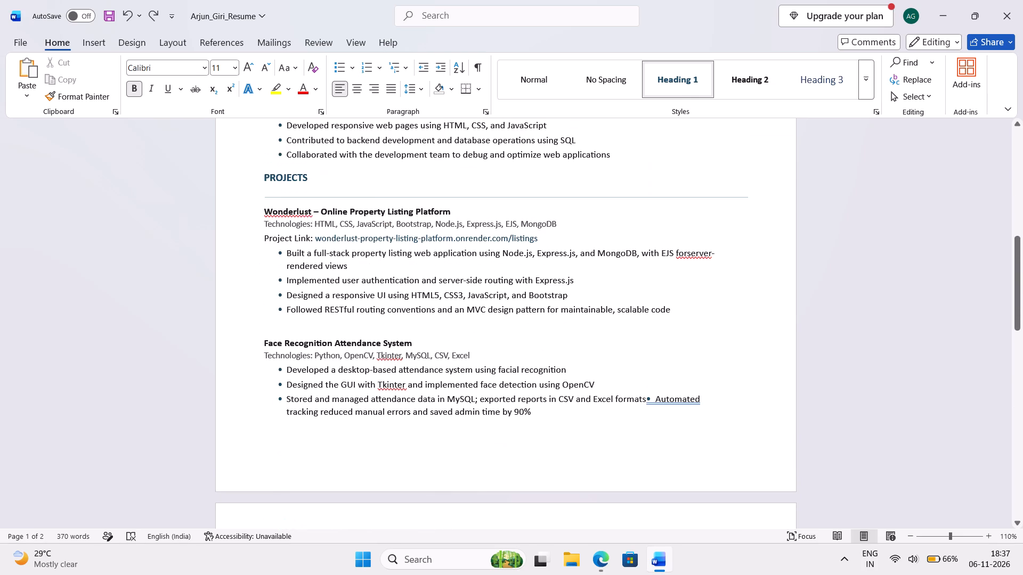
scroll(356, 272, "up", 1)
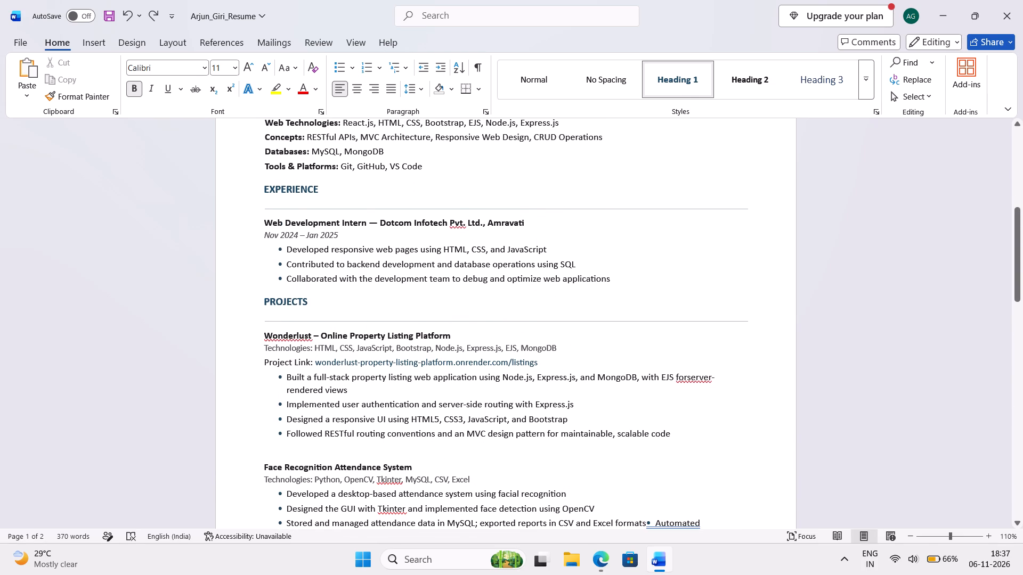
Remove the italic formatting from the "Nov 2024 – Jan 2025" date line in the Experience section.
left_click_drag(345, 253, 264, 250)
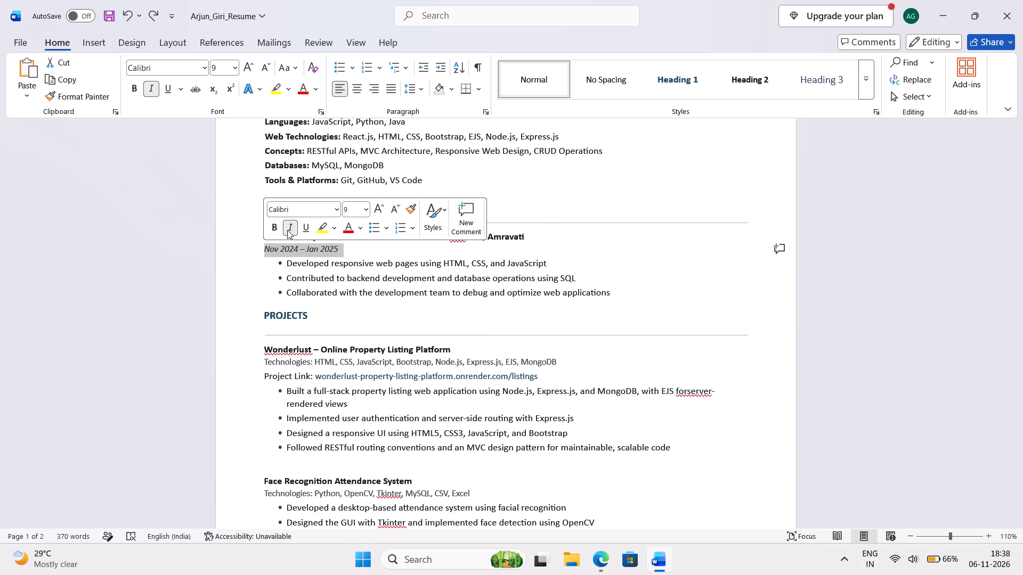
left_click(287, 230)
left_click(359, 251)
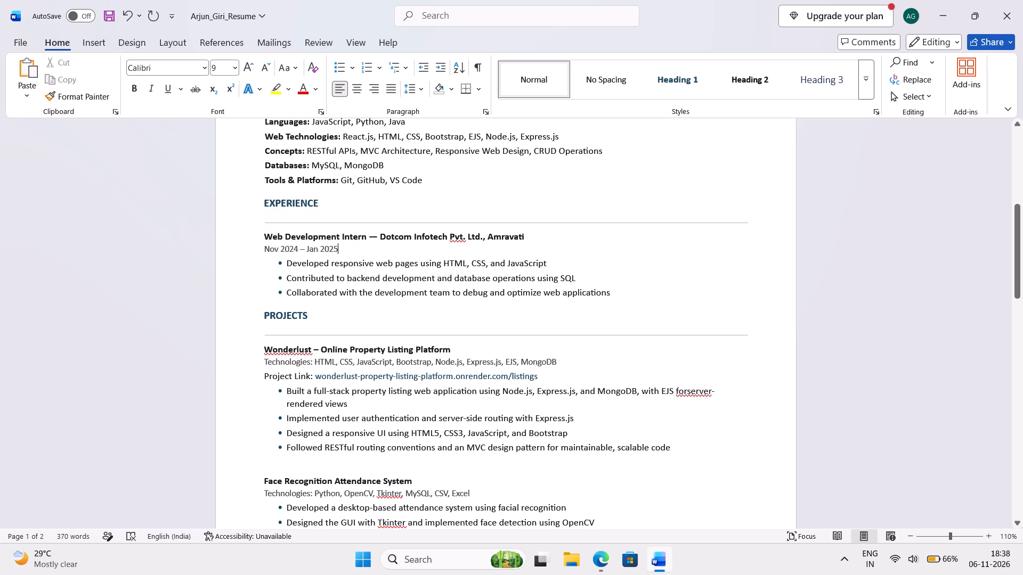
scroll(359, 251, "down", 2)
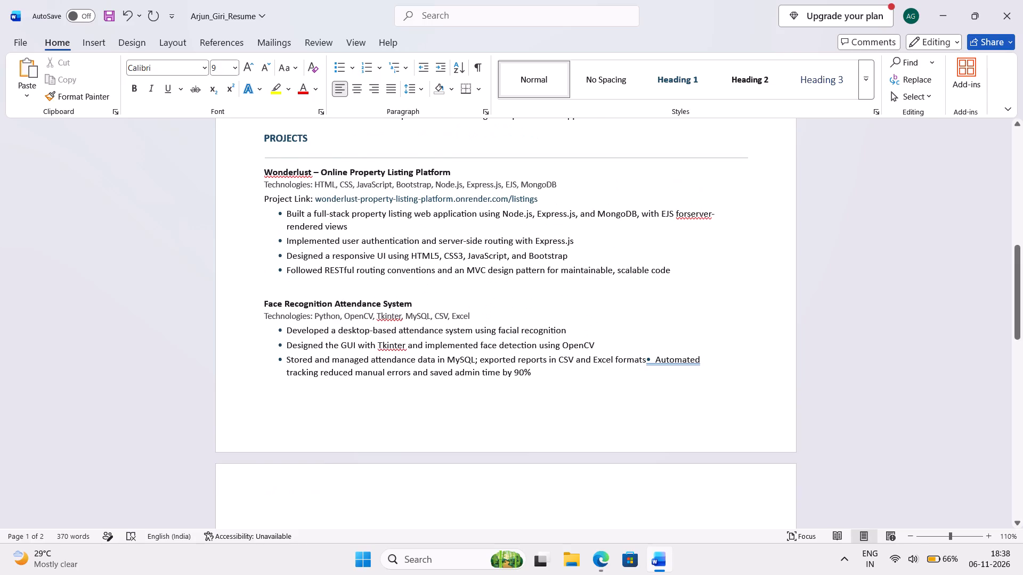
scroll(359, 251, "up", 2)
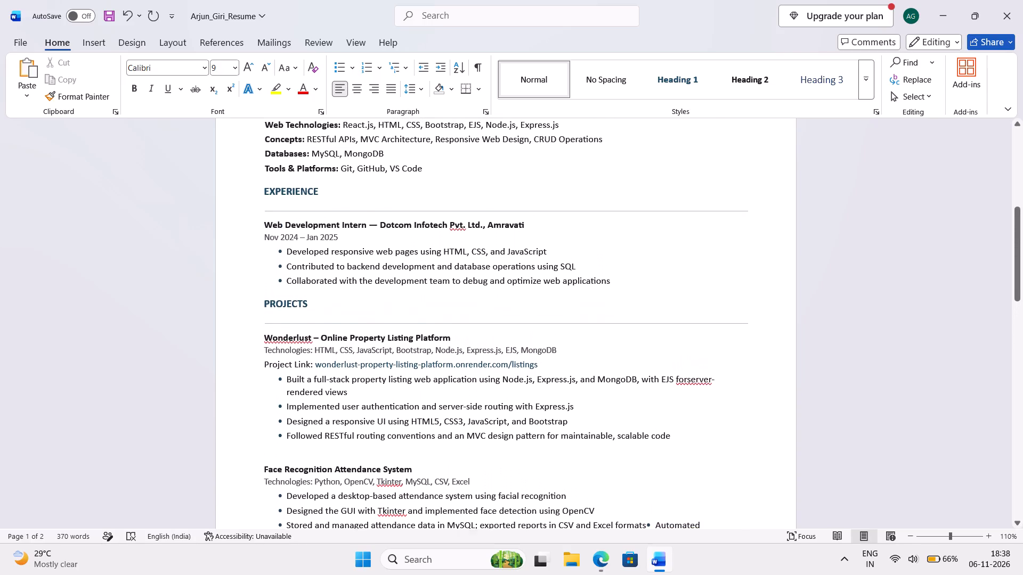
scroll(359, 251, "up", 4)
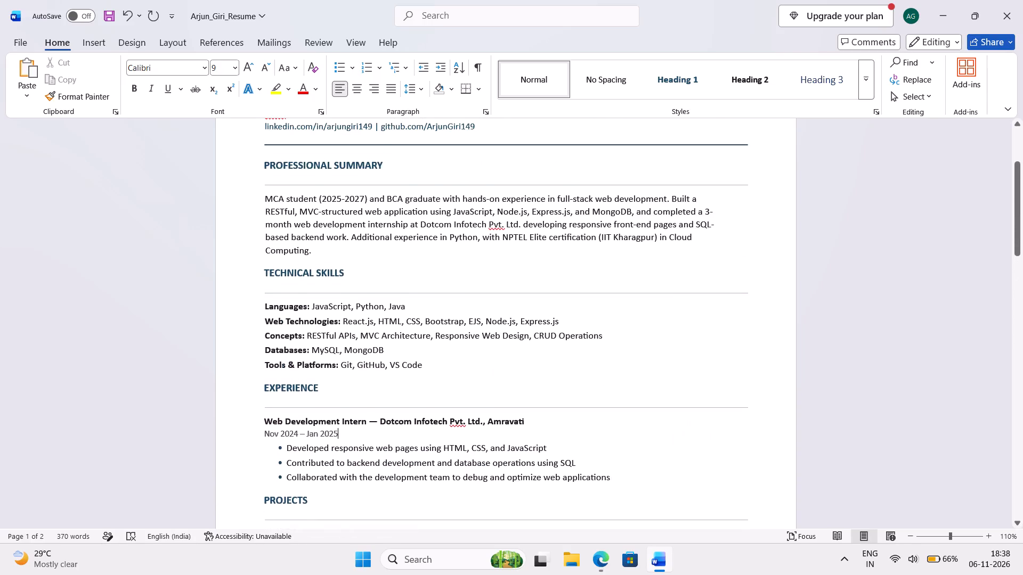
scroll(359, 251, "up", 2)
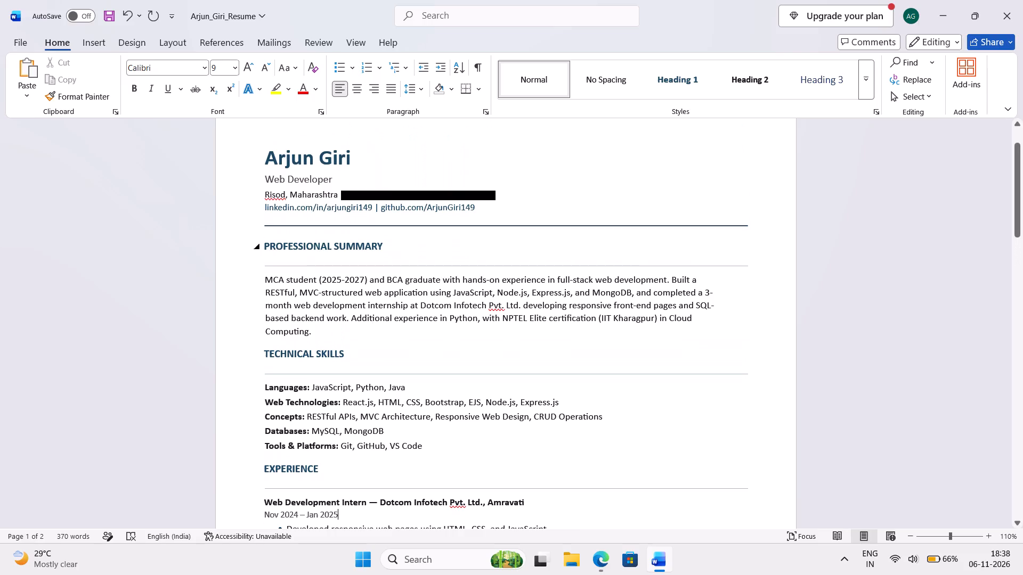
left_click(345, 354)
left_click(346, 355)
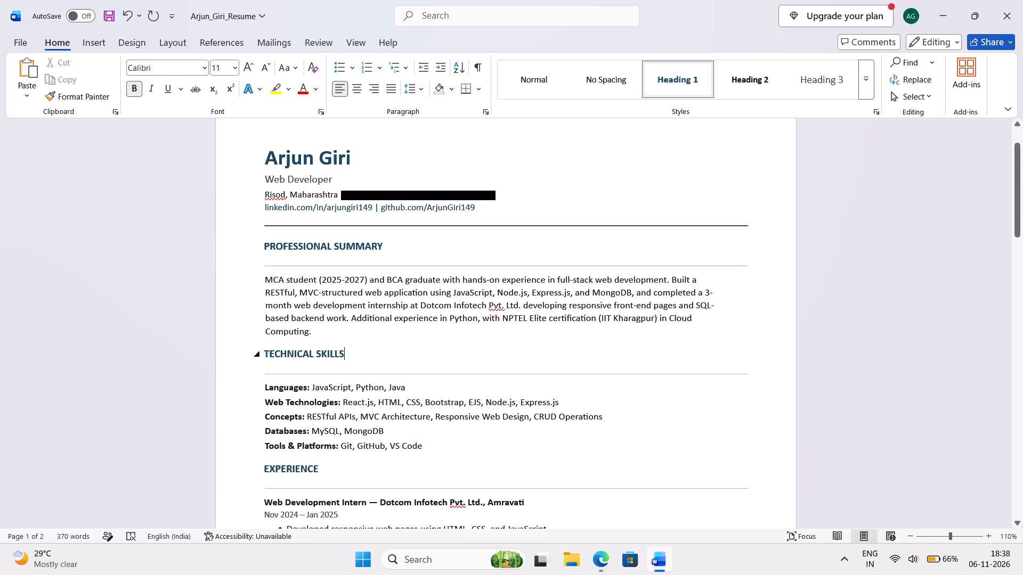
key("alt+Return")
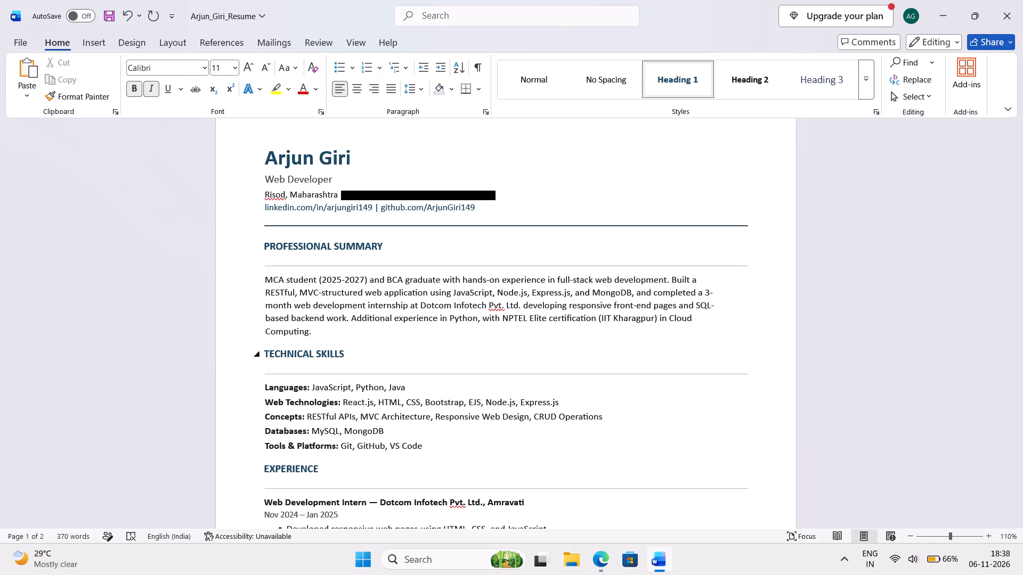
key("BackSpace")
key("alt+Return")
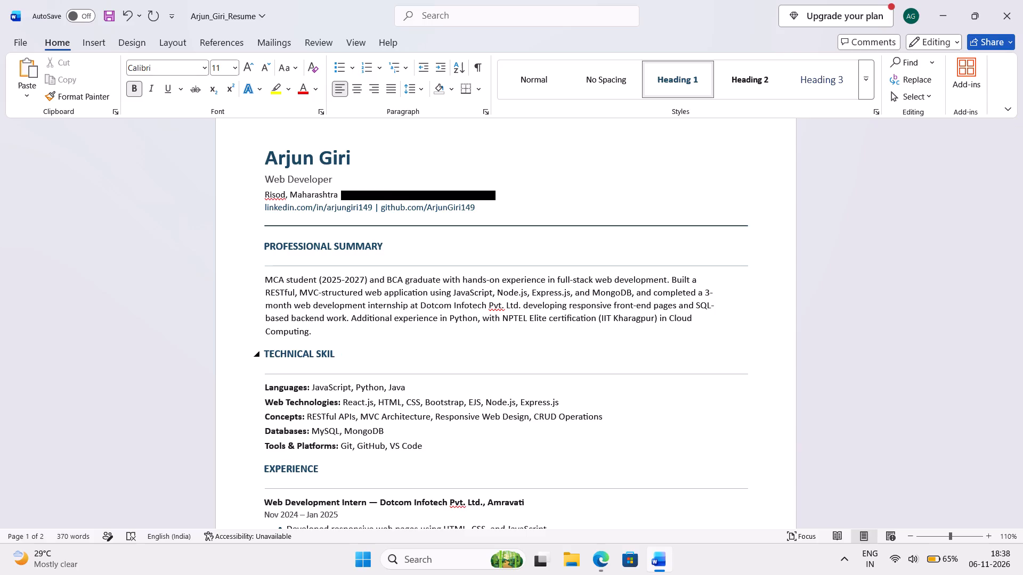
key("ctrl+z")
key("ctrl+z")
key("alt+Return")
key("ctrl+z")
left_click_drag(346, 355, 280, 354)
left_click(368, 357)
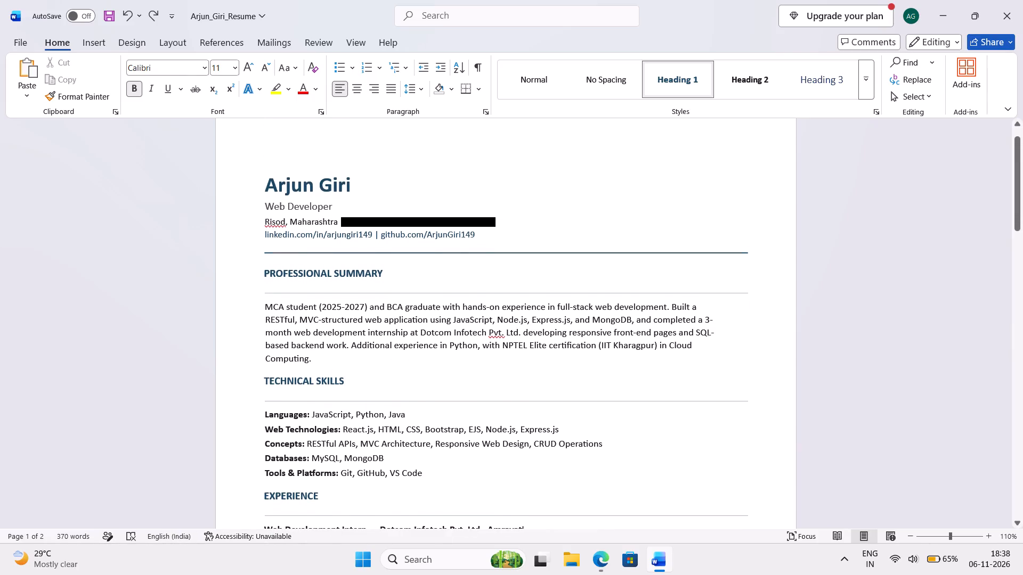
Switch to Edge and search the web for "standard resume crerater" in the tab showing Resume.pdf.
left_click(603, 572)
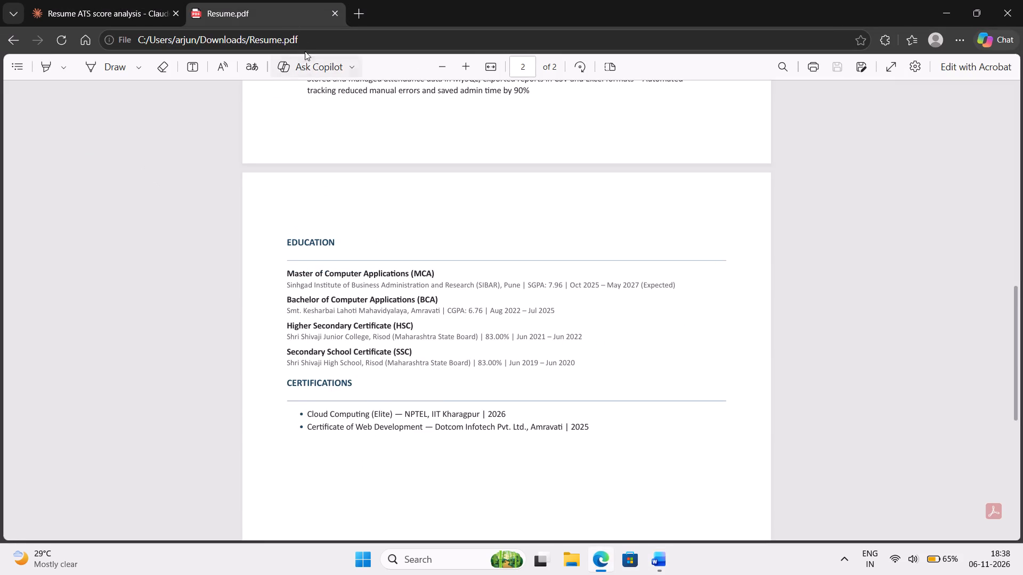
left_click(313, 43)
type("standard")
key("space")
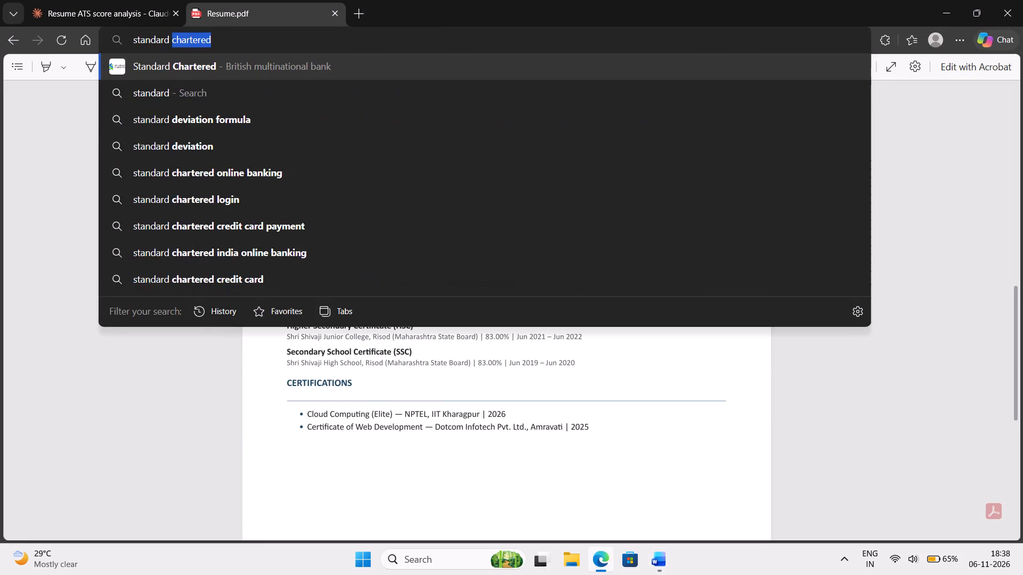
type("resume")
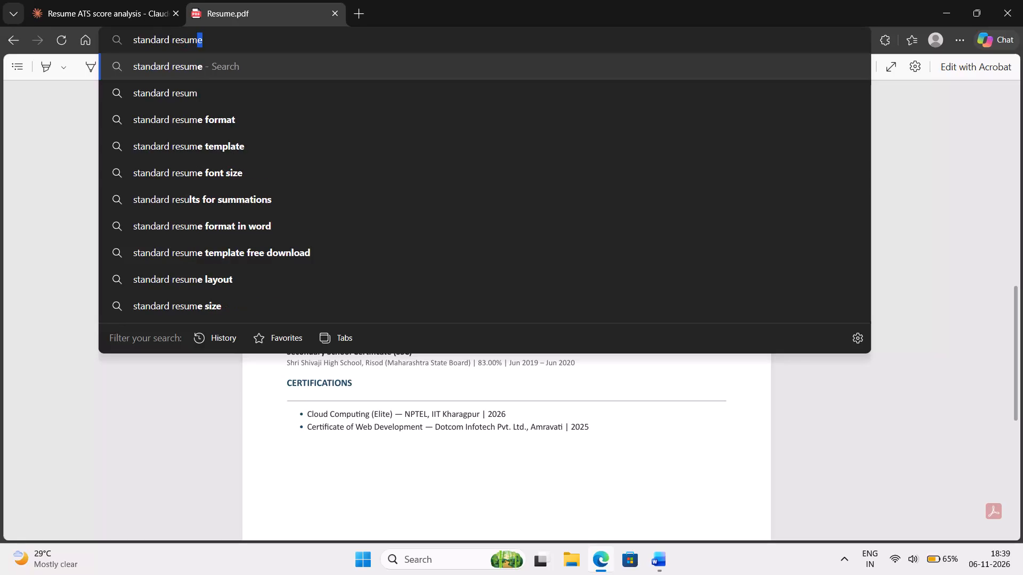
key("space")
type("re")
type("ac")
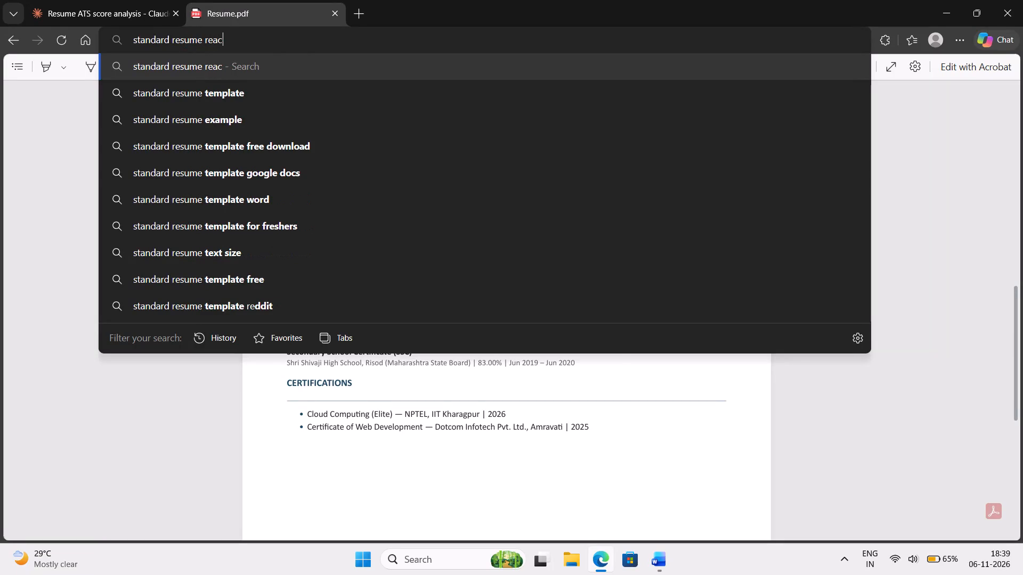
key("BackSpace")
key("BackSpace")
key("BackSpace")
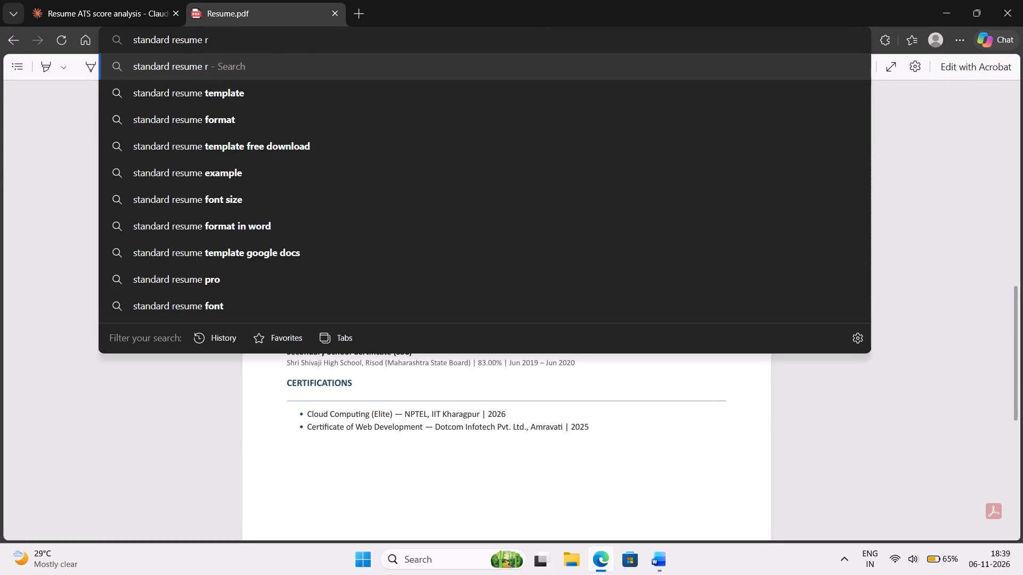
key("BackSpace")
type("crerator")
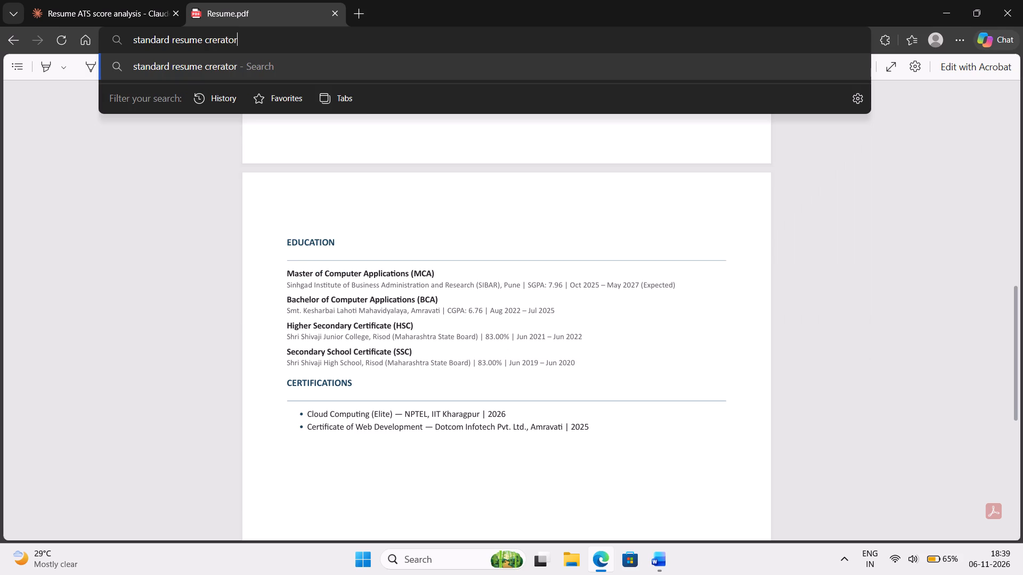
key("BackSpace")
key("BackSpace")
type("er")
key("Return")
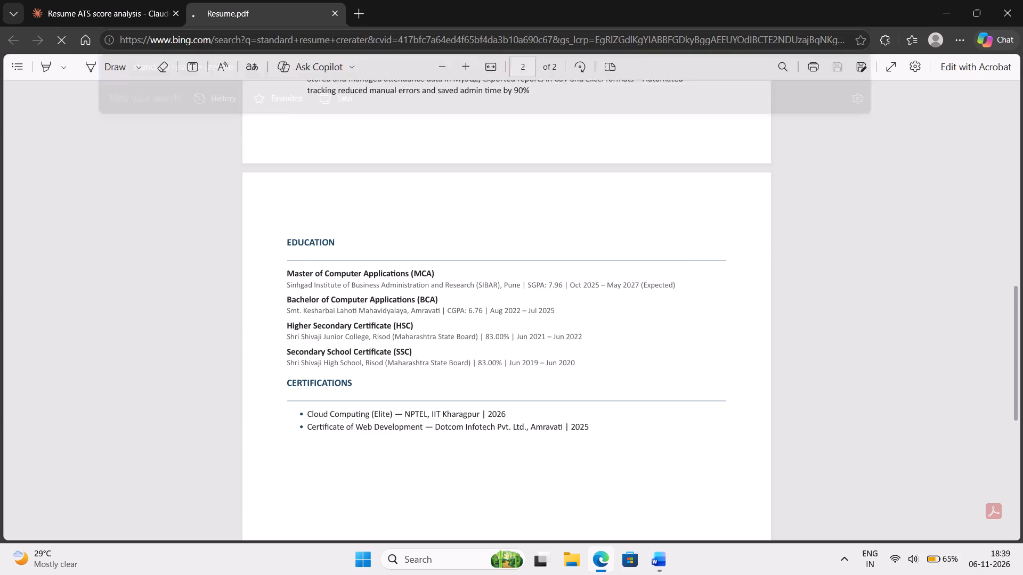
Look through the results for resume creators and open Canva's "Free Resume Builder - Online Resume Maker" result.
scroll(303, 290, "down", 1)
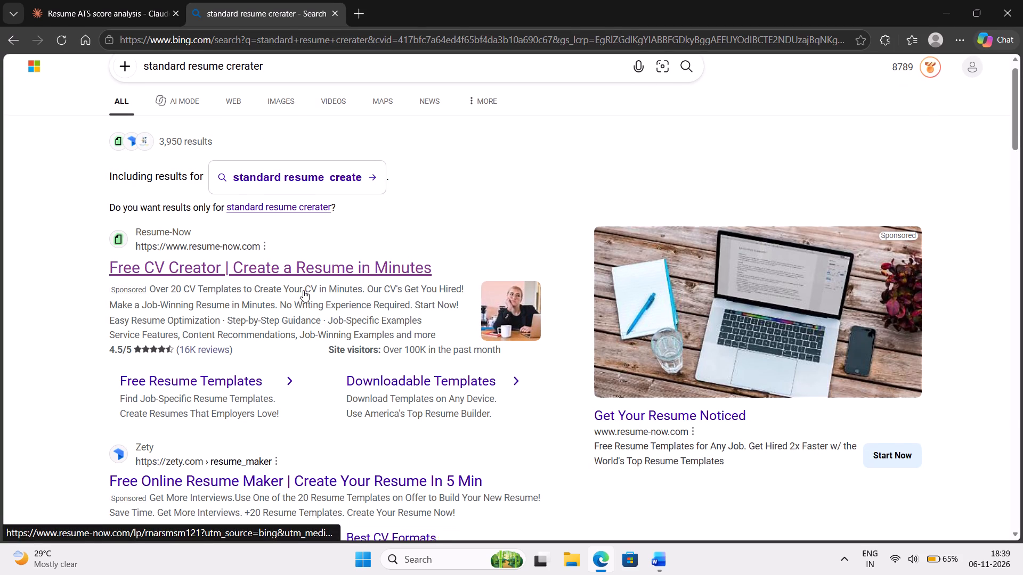
scroll(303, 290, "down", 7)
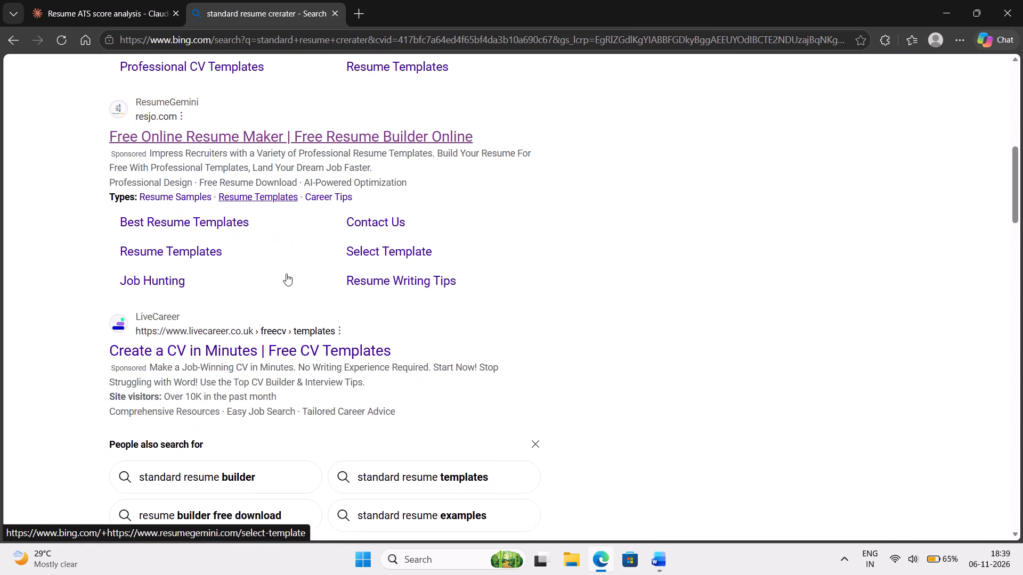
scroll(286, 274, "down", 3)
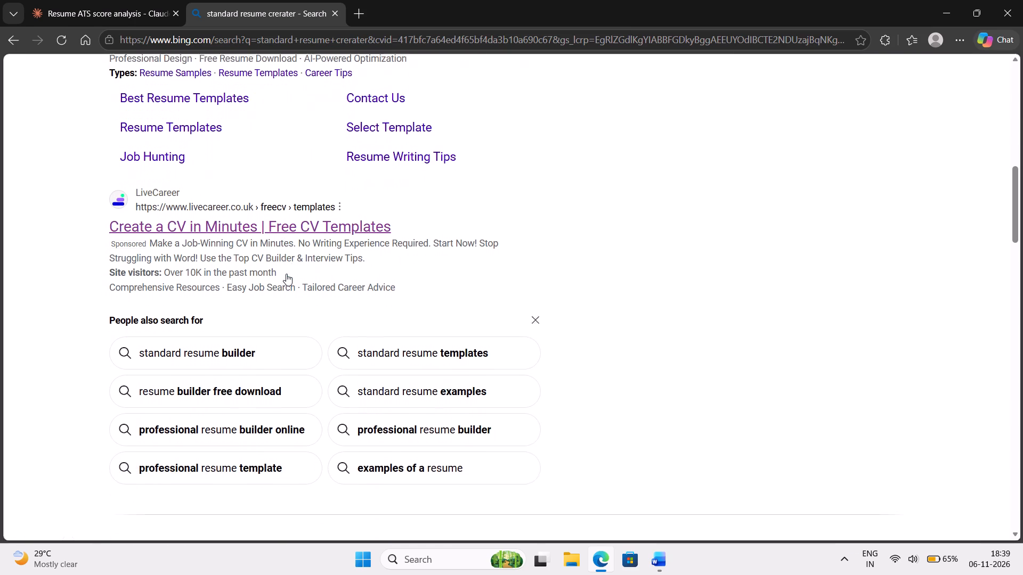
scroll(286, 274, "down", 5)
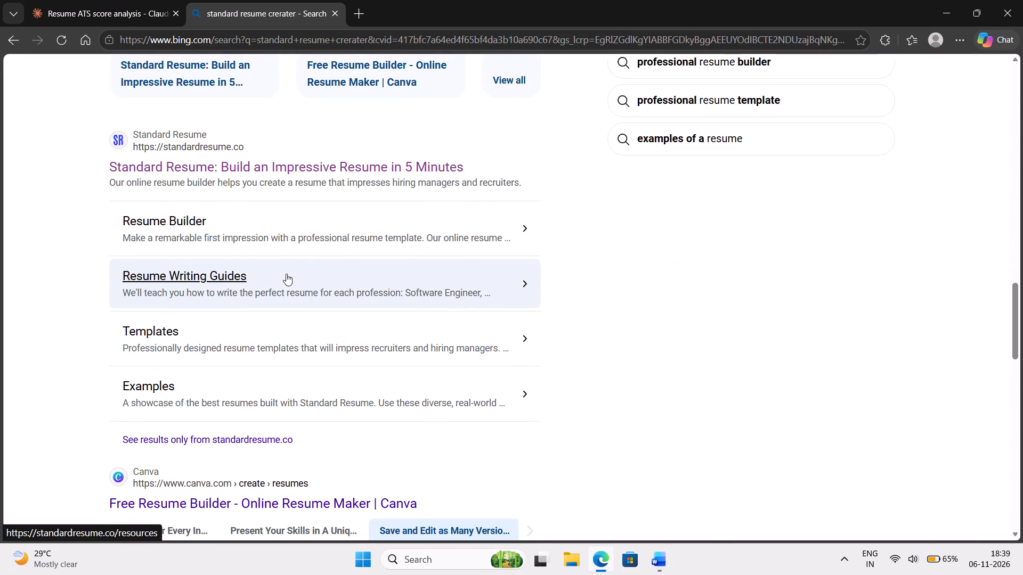
scroll(286, 274, "down", 1)
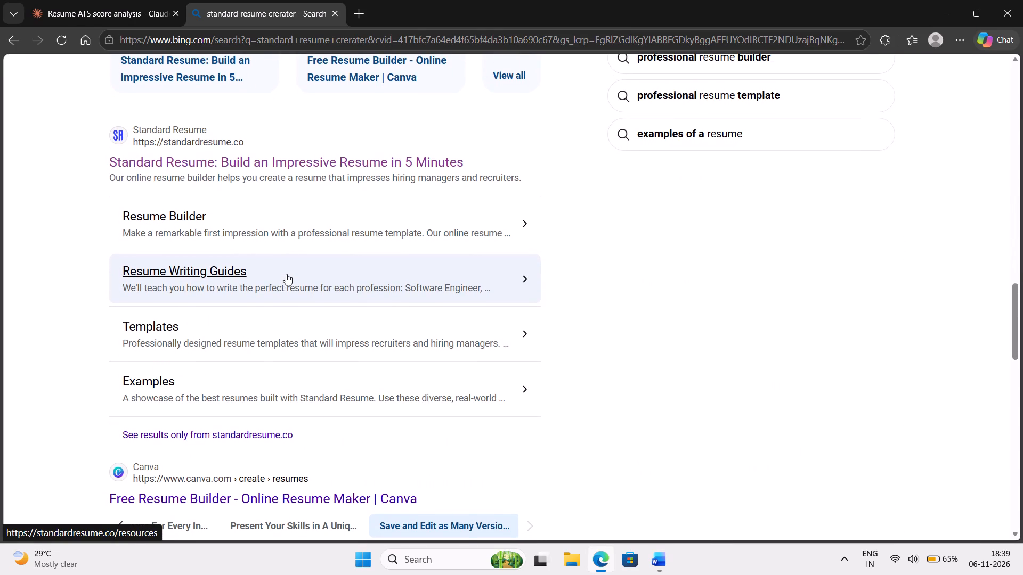
scroll(286, 274, "down", 3)
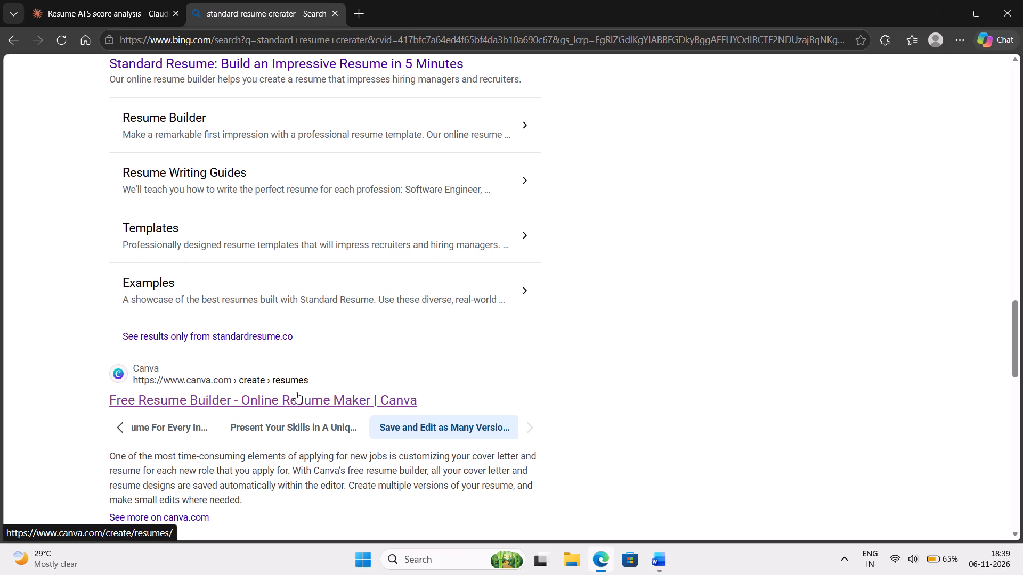
left_click(296, 392)
Return to the search results and search the web for "create cv from scratch free".
left_click(271, 1)
scroll(277, 79, "up", 11)
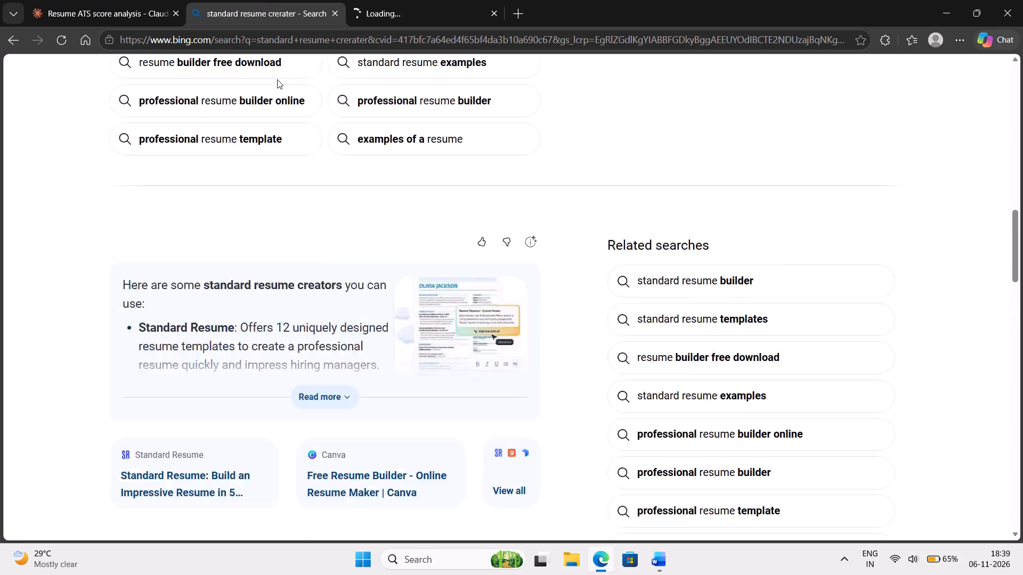
left_click_drag(267, 78, 139, 80)
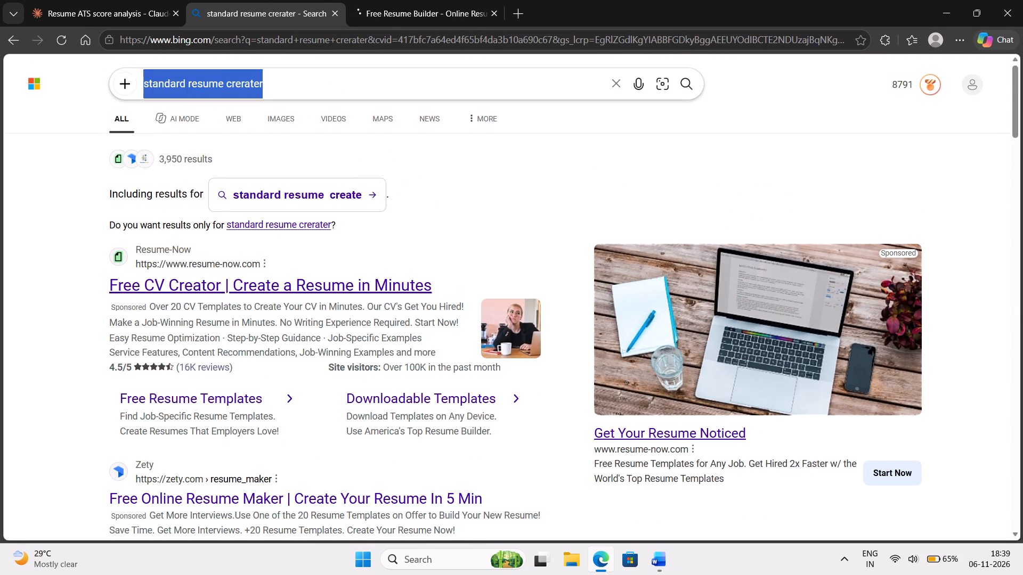
type("create")
key("space")
type("cv from scratch")
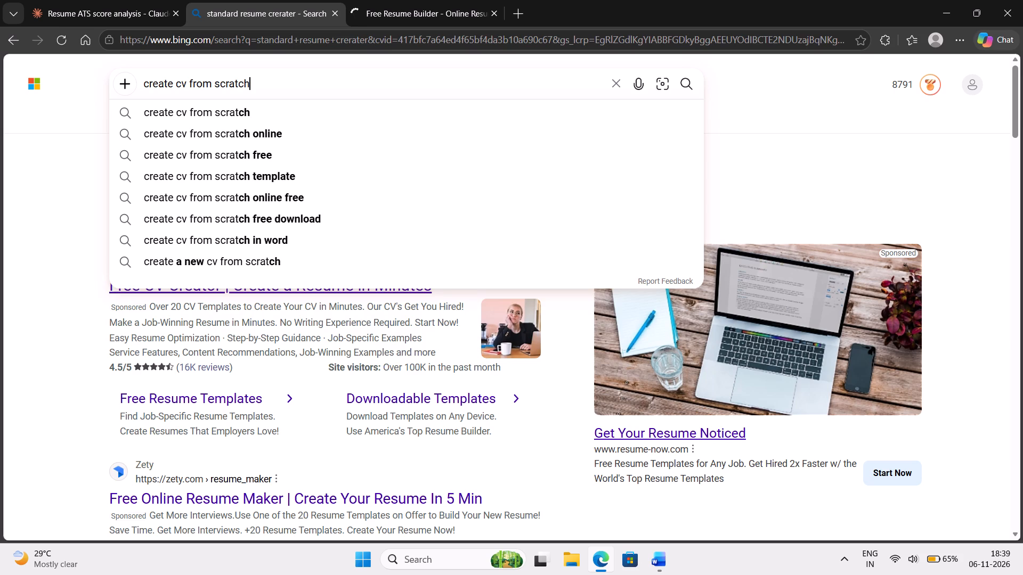
key("Down")
key("Down")
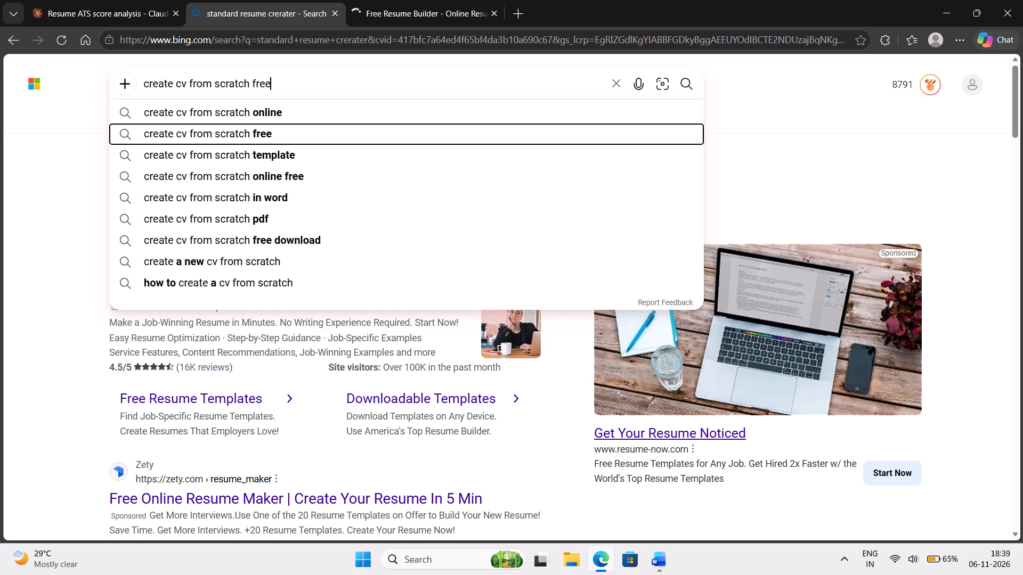
key("Return")
Switch to the Canva resume builder page and dismiss the overlays covering its content.
left_click(405, 1)
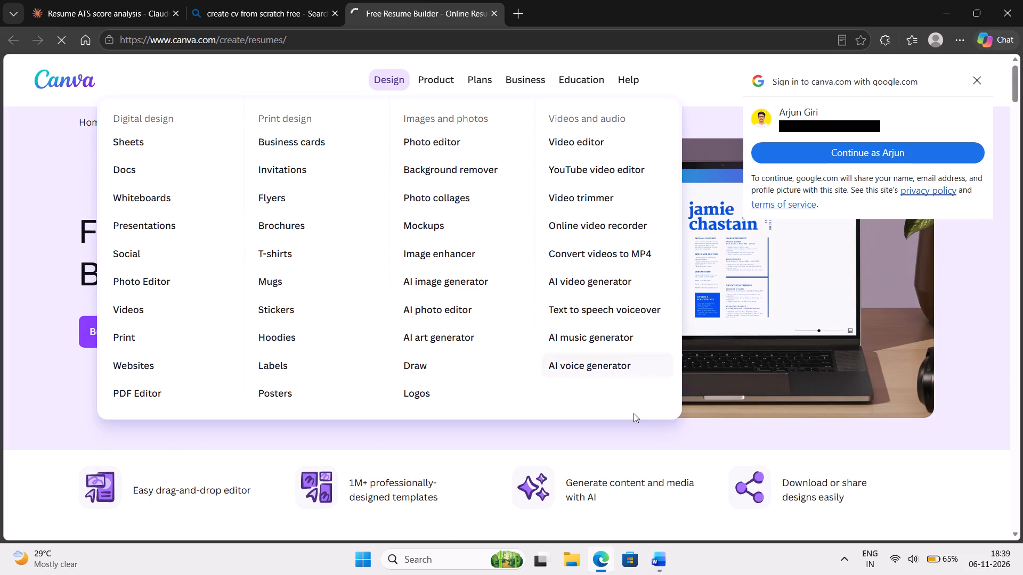
left_click(640, 441)
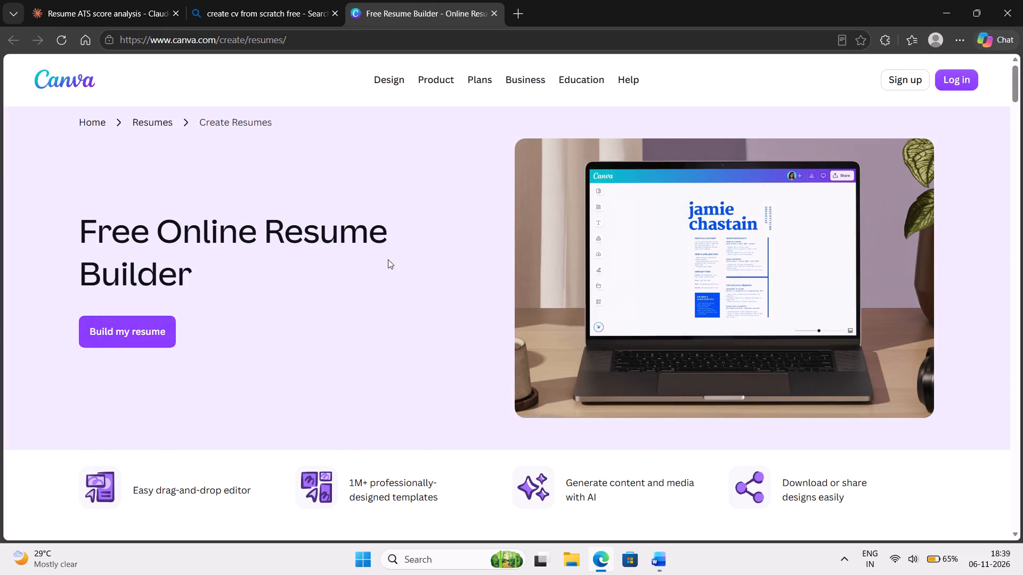
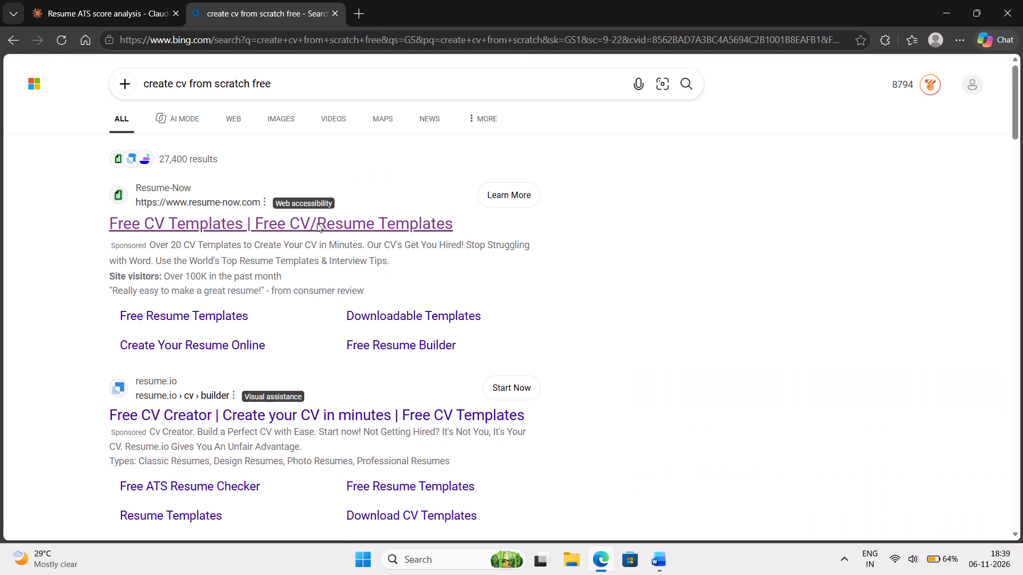
Open a resume.io CV builder link from the "create cv from scratch free" search results in a separate tab.
left_click(232, 0)
scroll(240, 342, "down", 1)
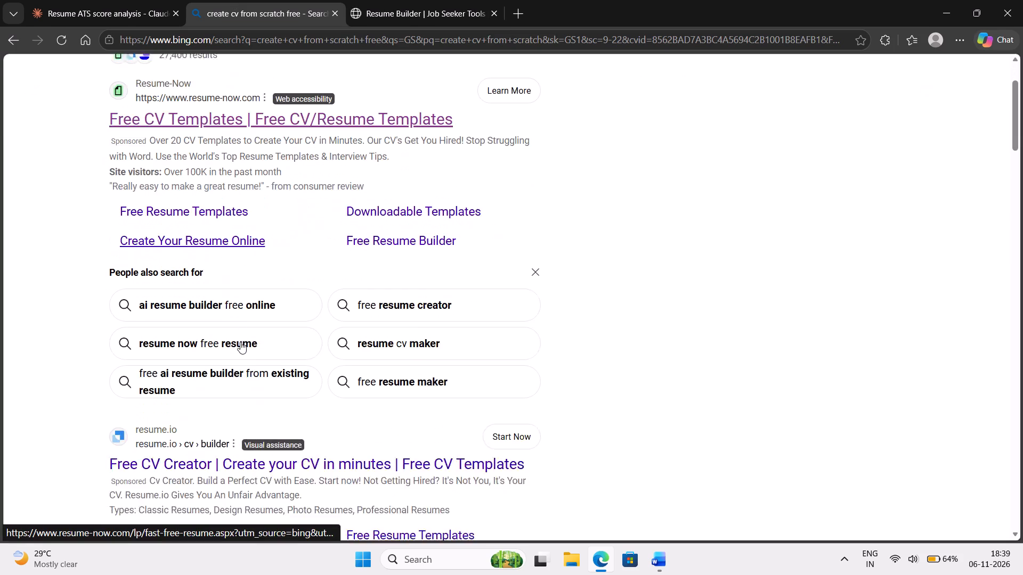
scroll(240, 342, "down", 2)
left_click(207, 372)
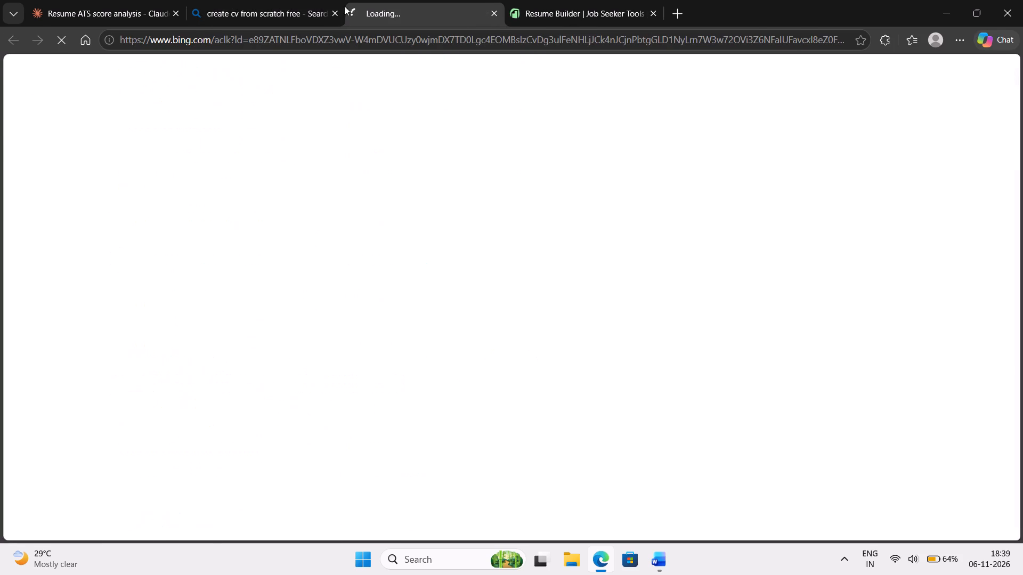
Return to the search results, look through the remaining CV builder listings and close the results tab.
left_click(291, 12)
scroll(311, 247, "down", 5)
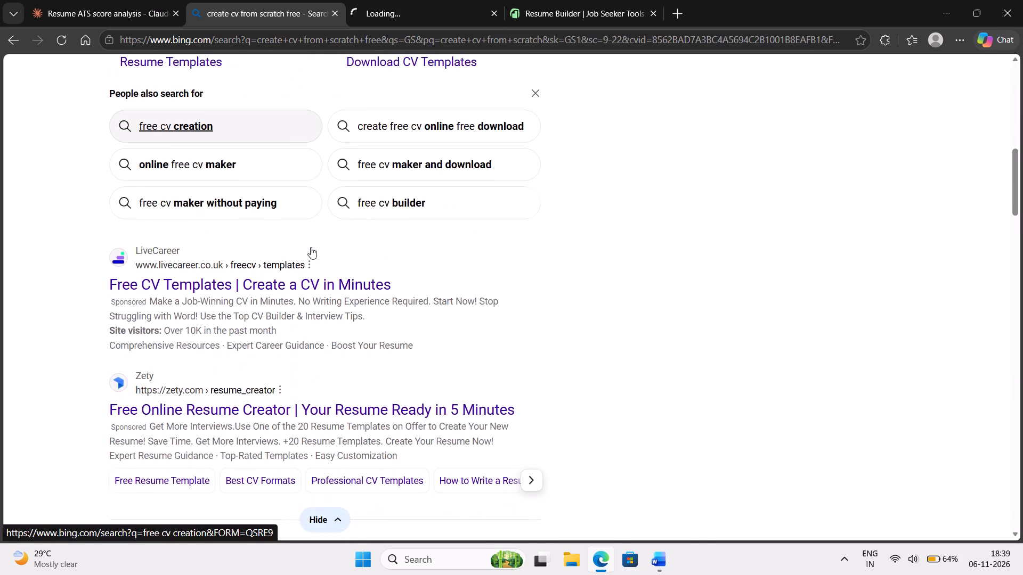
scroll(311, 247, "down", 1)
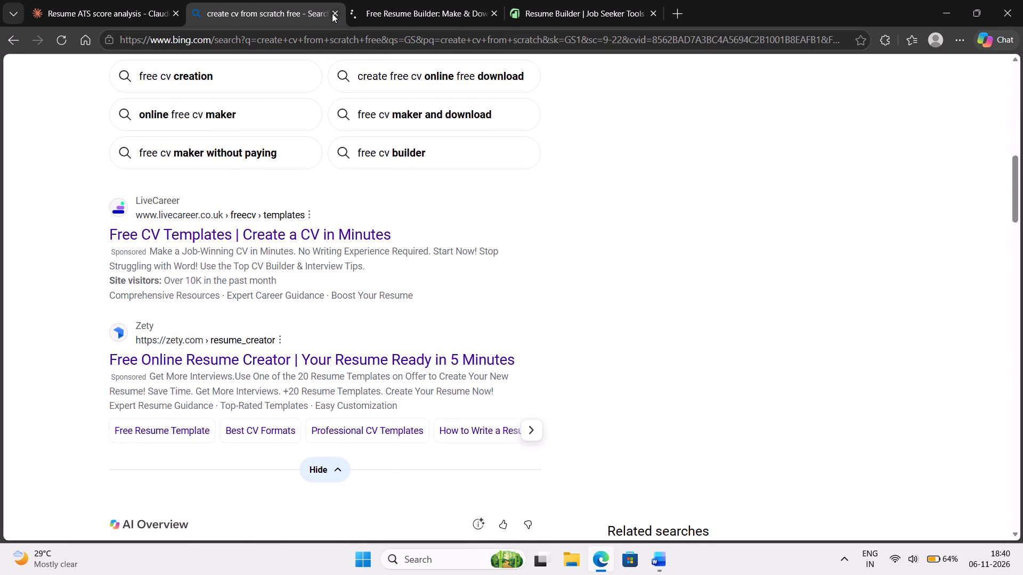
left_click(332, 13)
Look over the resume.io home page and start creating a resume to reach its templates page.
scroll(380, 249, "down", 1)
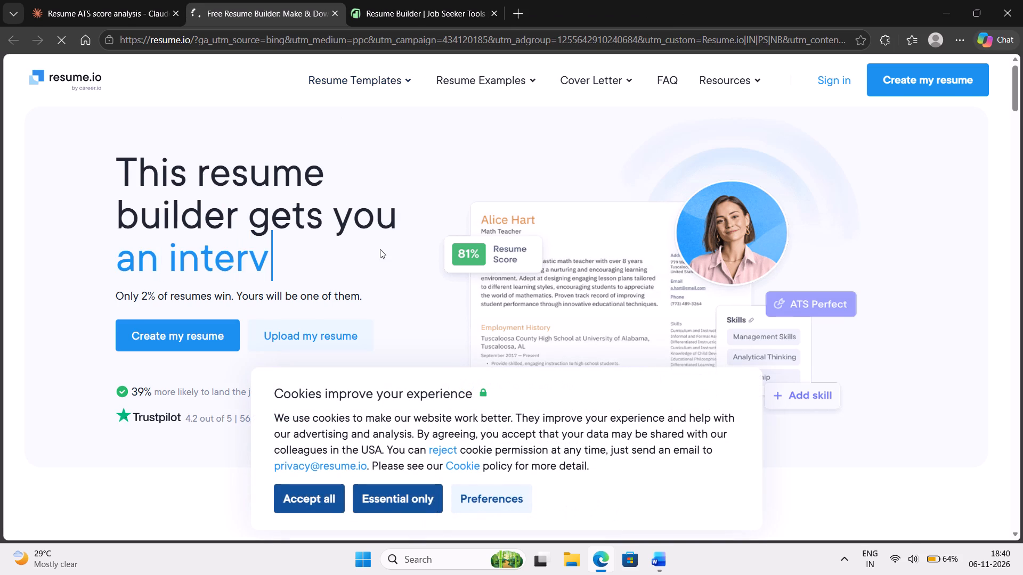
scroll(380, 249, "down", 1)
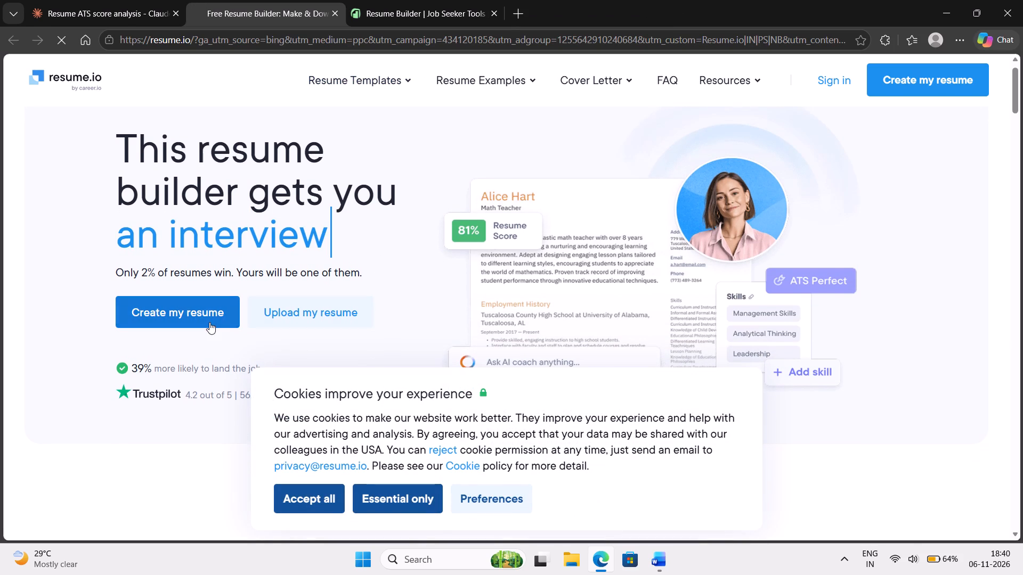
left_click(209, 322)
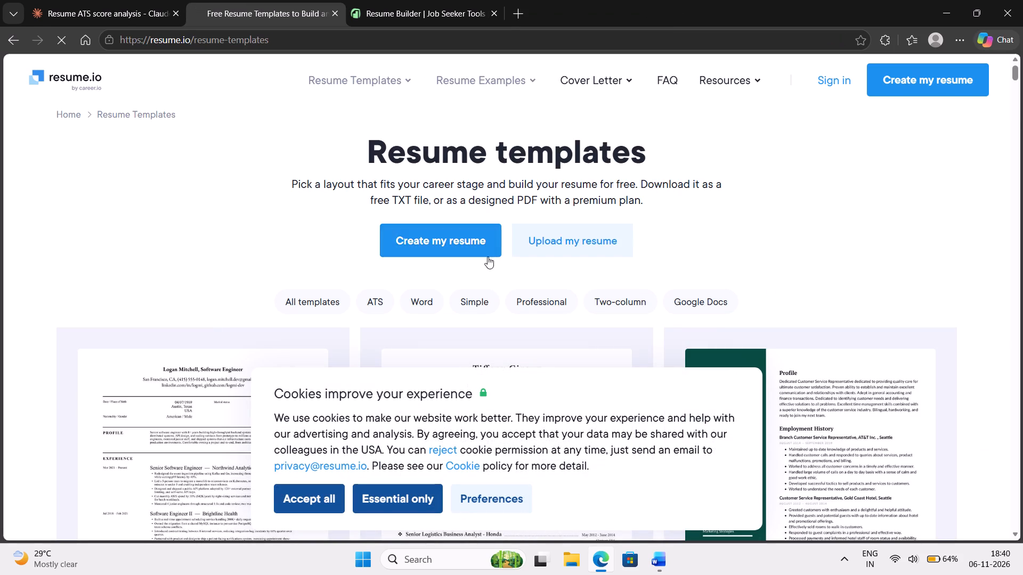
Choose the Resume PDF from the Downloads folder as the existing resume to upload to resume.io.
scroll(528, 266, "down", 2)
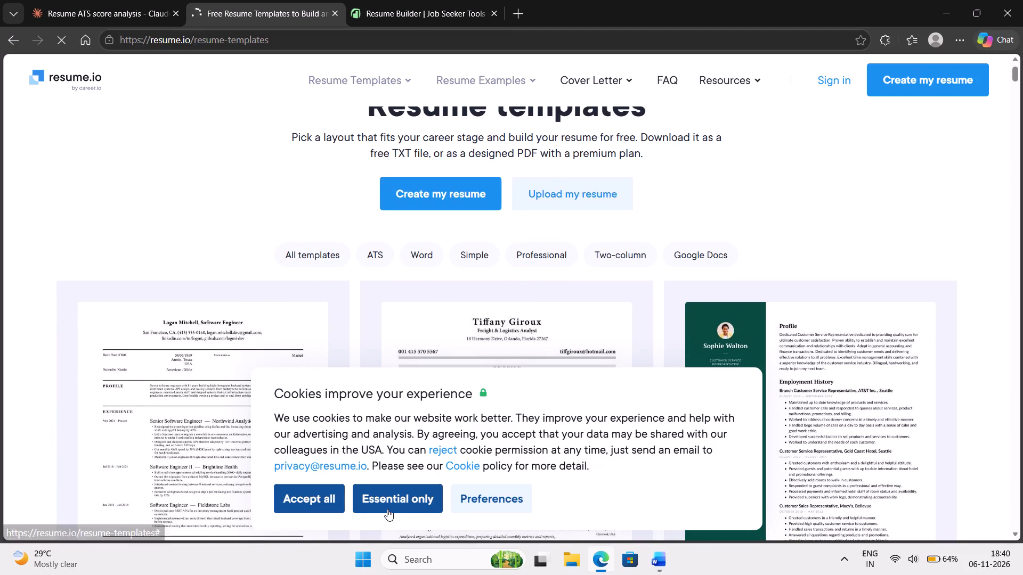
left_click(572, 202)
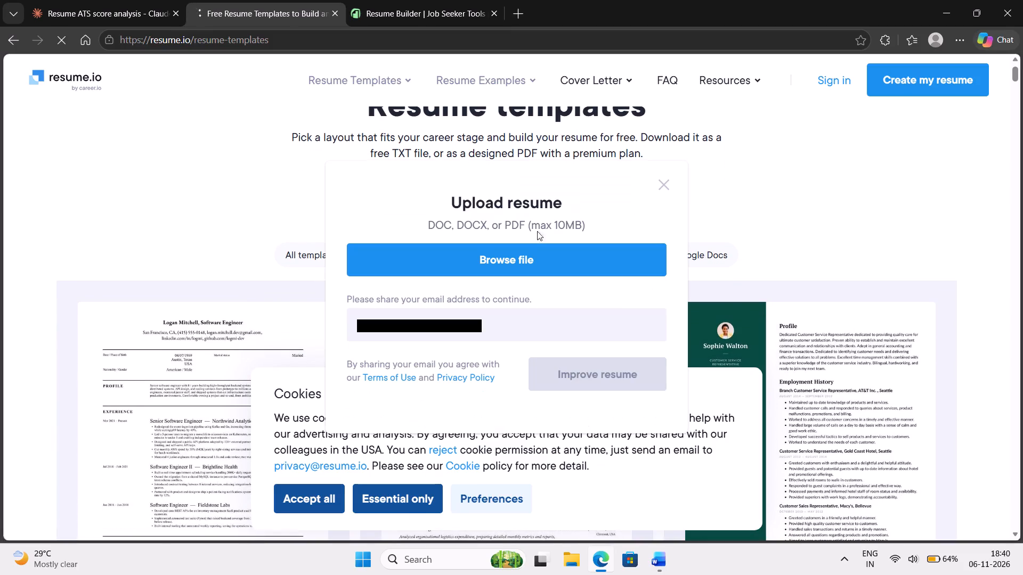
left_click(504, 264)
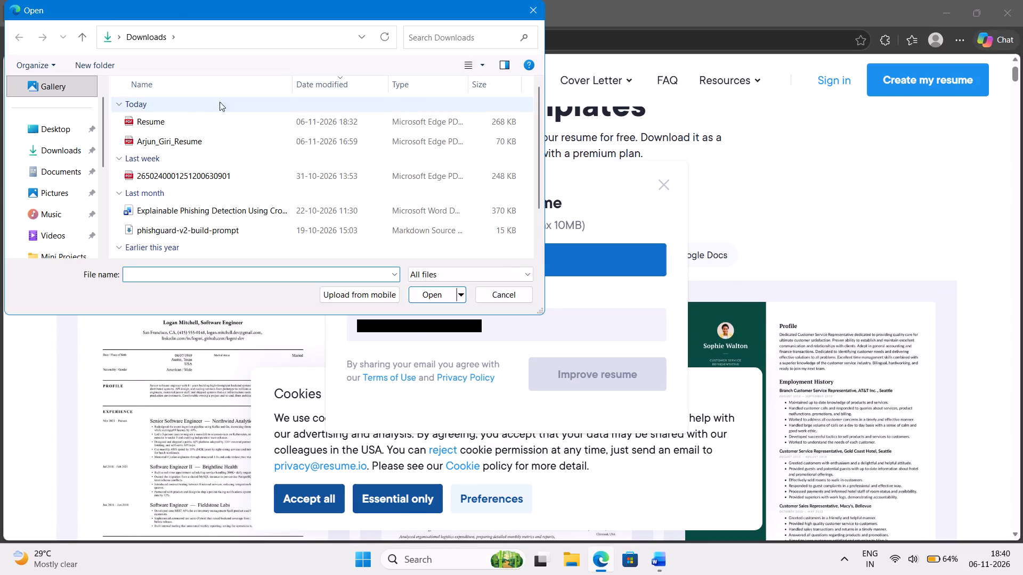
left_click(196, 124)
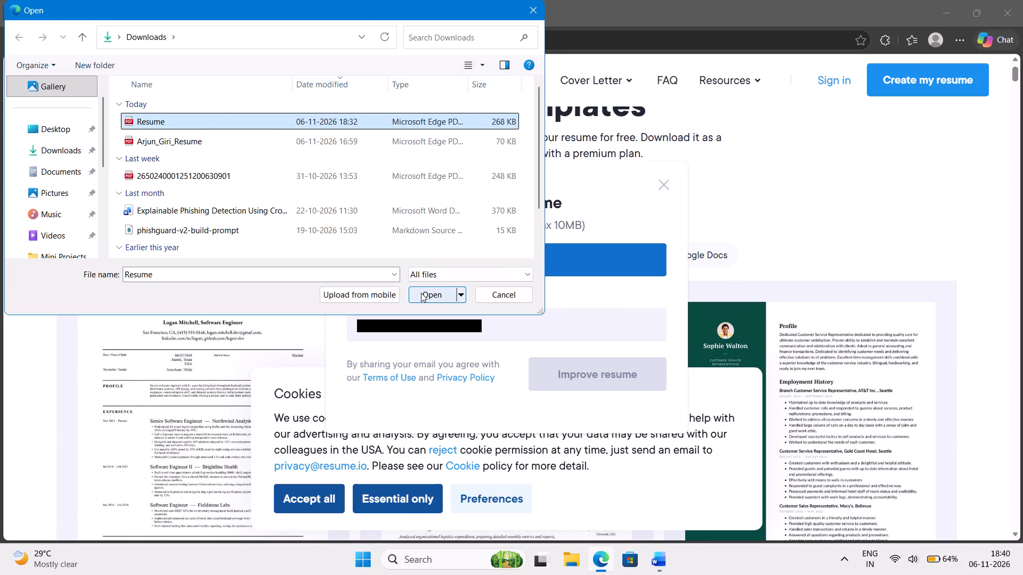
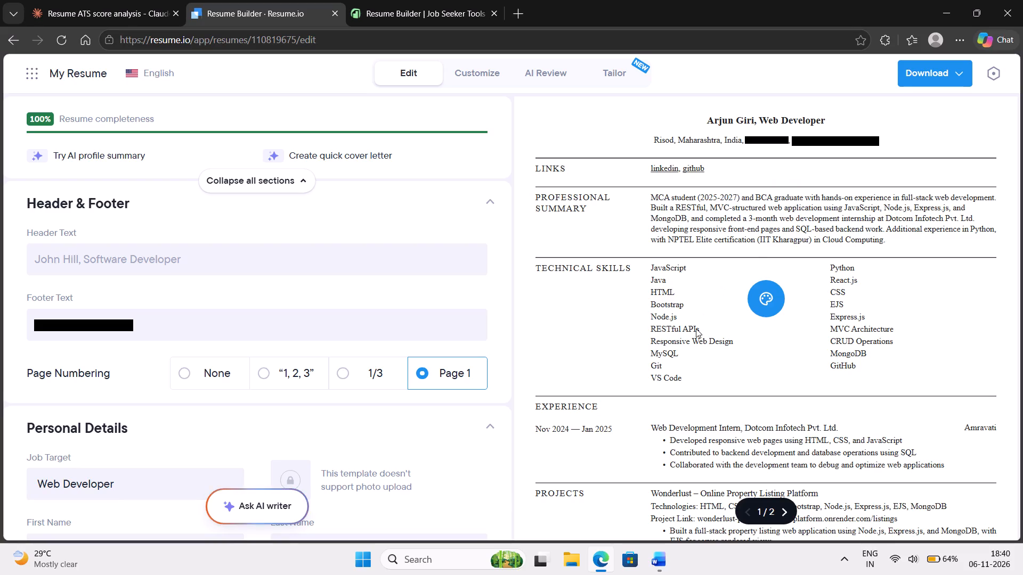
Look through the preview of the imported resume in the resume.io editor, from the summary down to the projects.
scroll(696, 328, "down", 1)
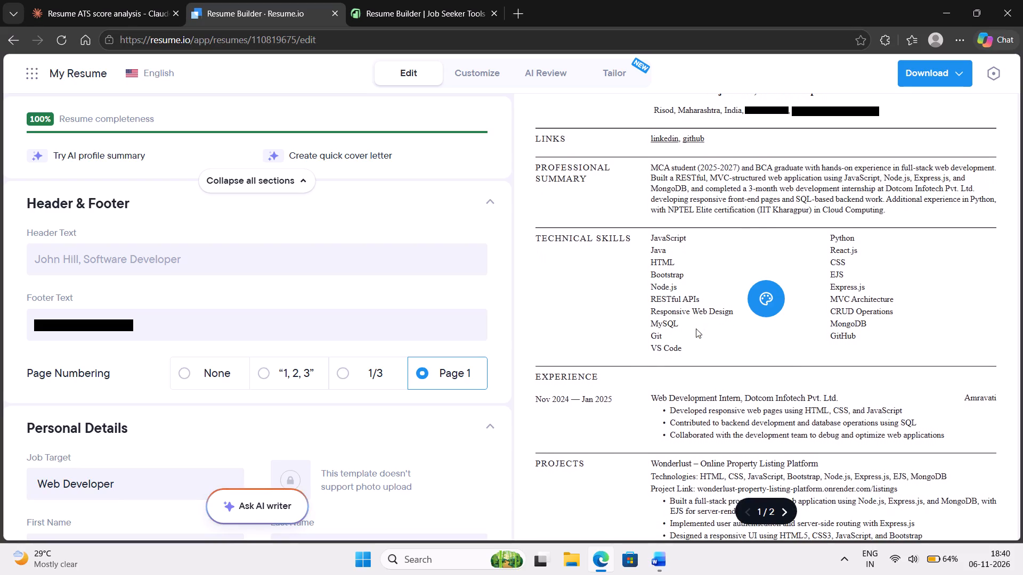
scroll(696, 328, "down", 3)
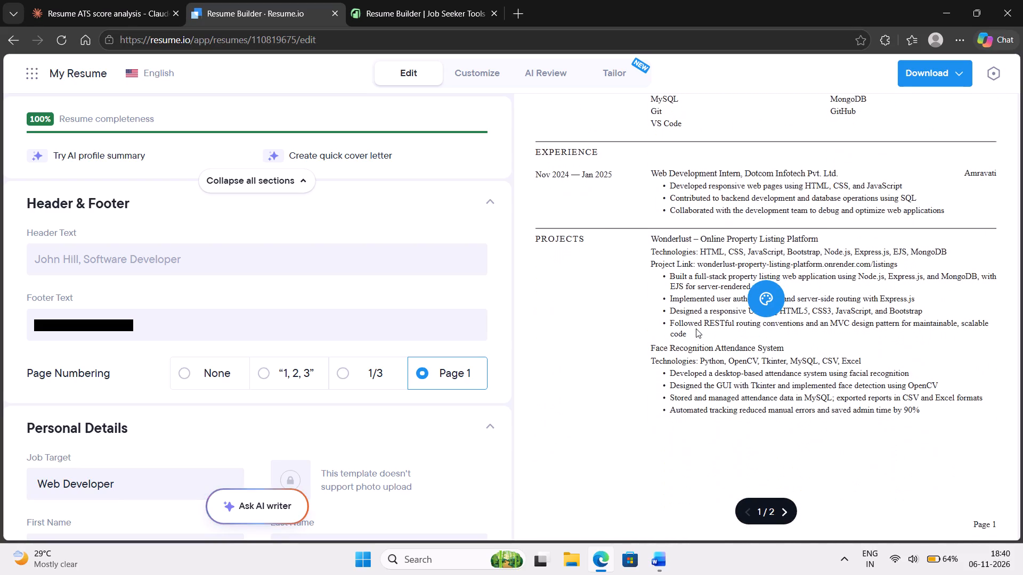
scroll(696, 328, "down", 1)
scroll(696, 328, "up", 6)
scroll(696, 328, "down", 3)
scroll(696, 328, "up", 8)
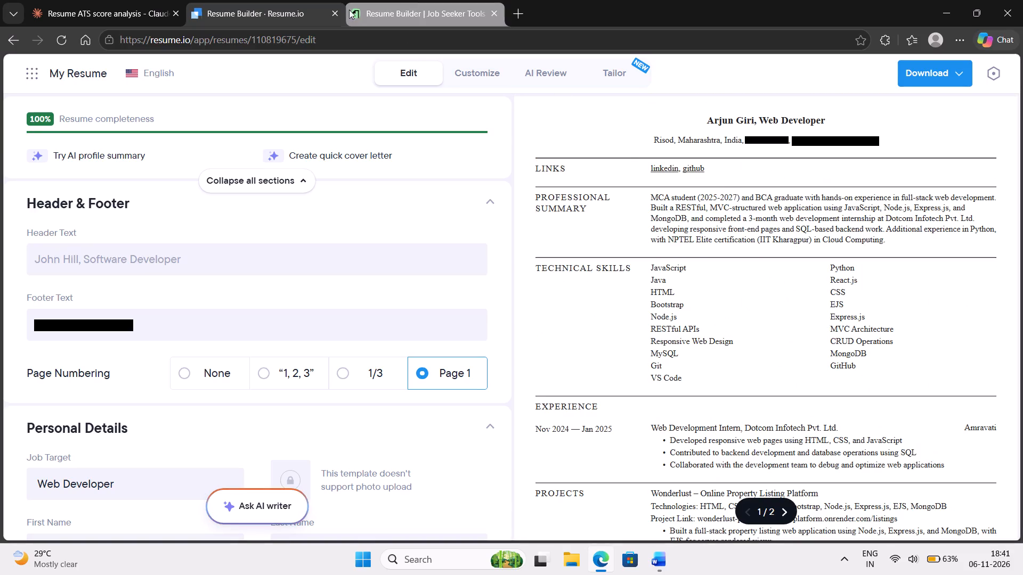
Check the Resume Now page, return to the resume.io editor and close its tab.
left_click(232, 12)
left_click(394, 12)
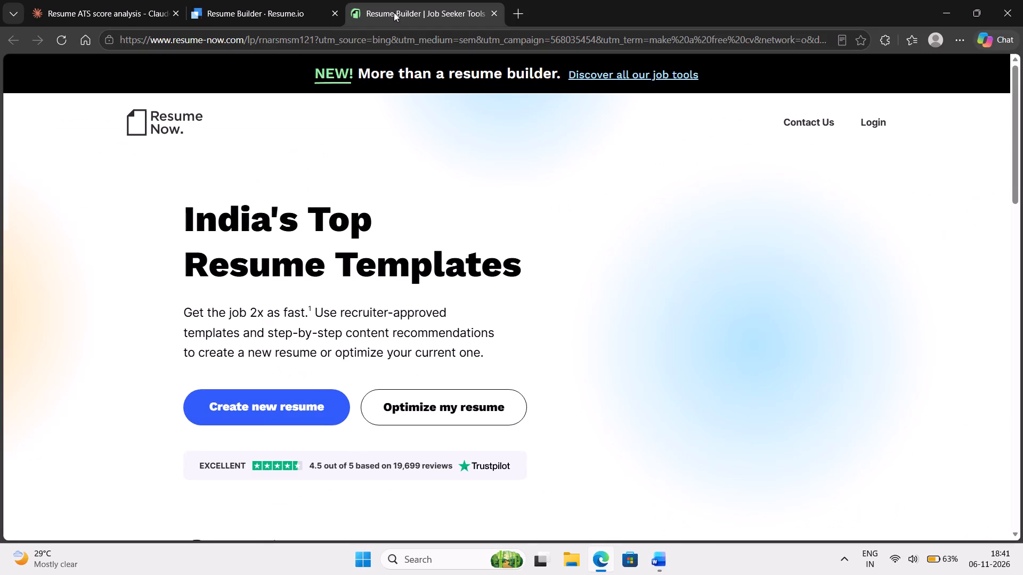
left_click(294, 6)
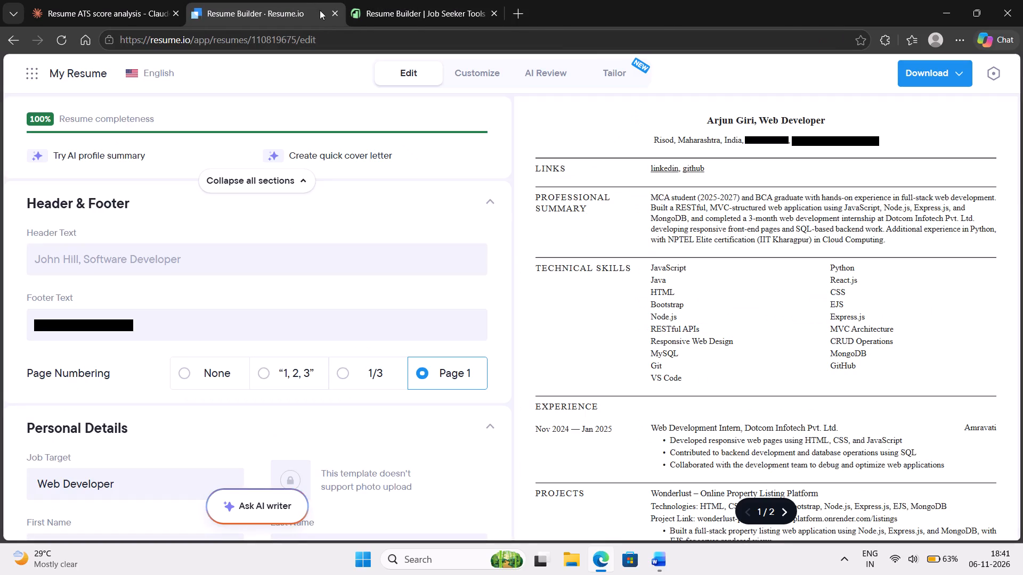
left_click(335, 11)
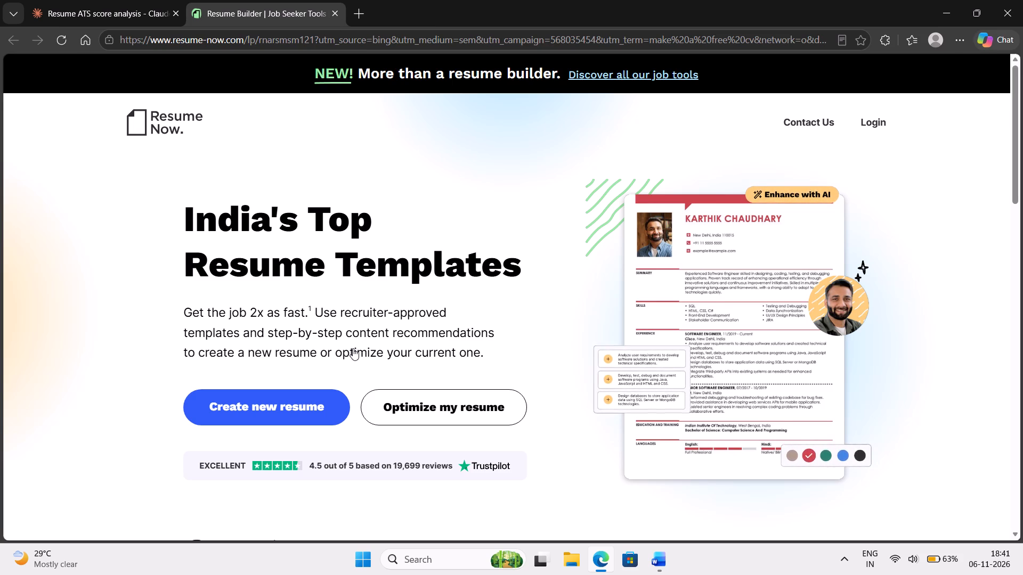
Start optimizing the existing resume on Resume Now and upload the Resume PDF from the Downloads folder.
scroll(353, 348, "down", 3)
left_click(421, 241)
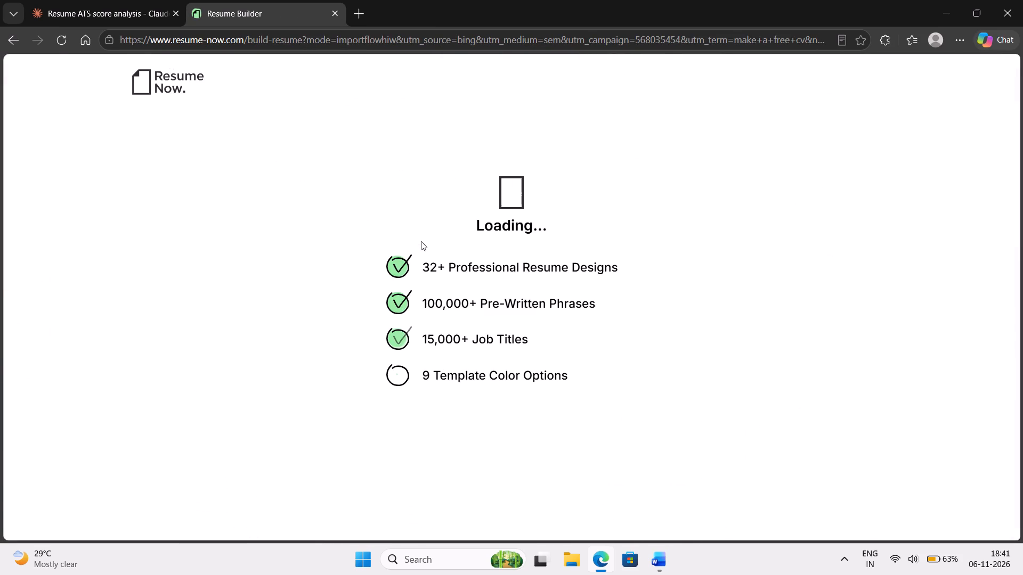
left_click(116, 5)
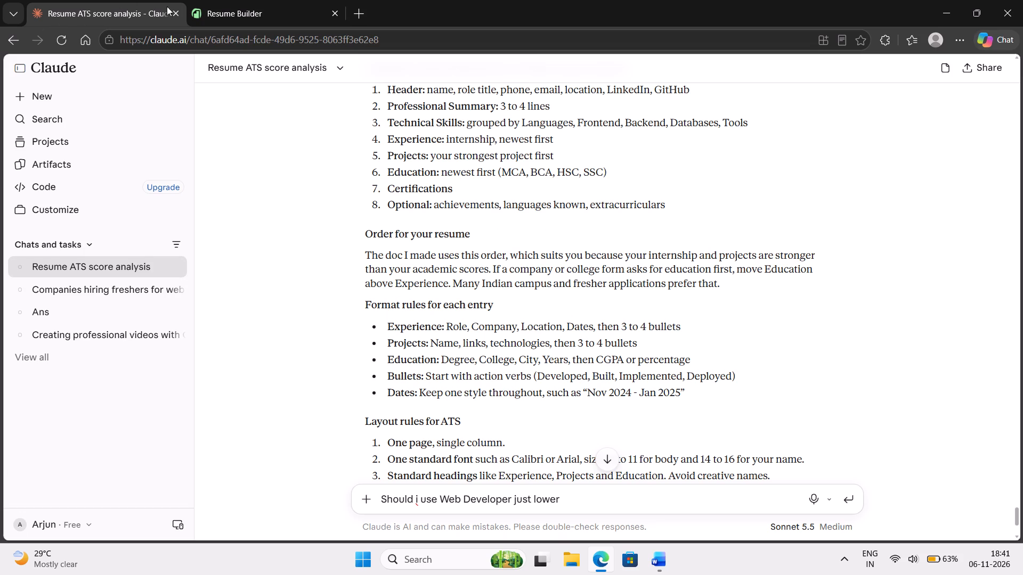
left_click(234, 15)
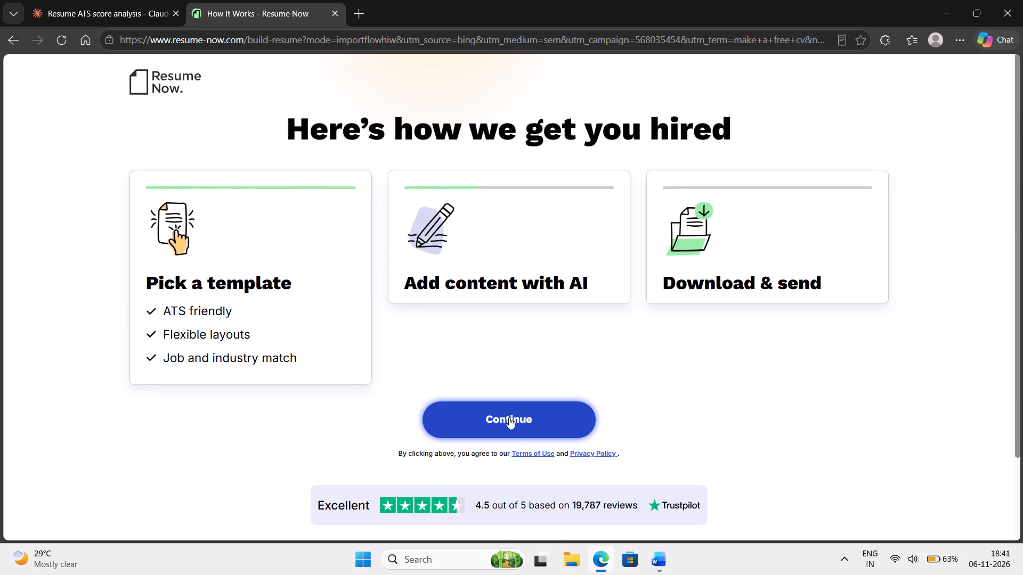
left_click(533, 424)
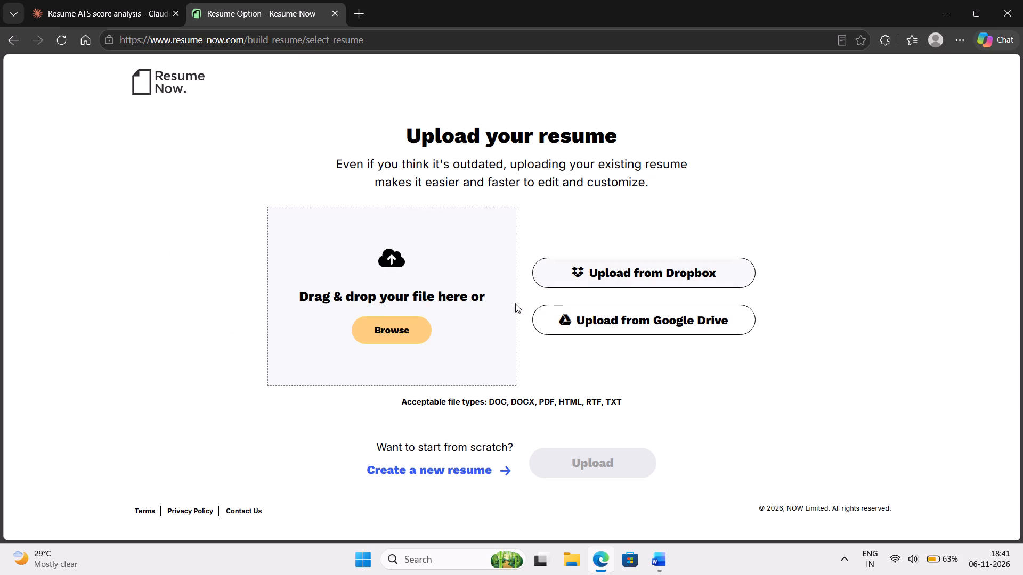
left_click(405, 323)
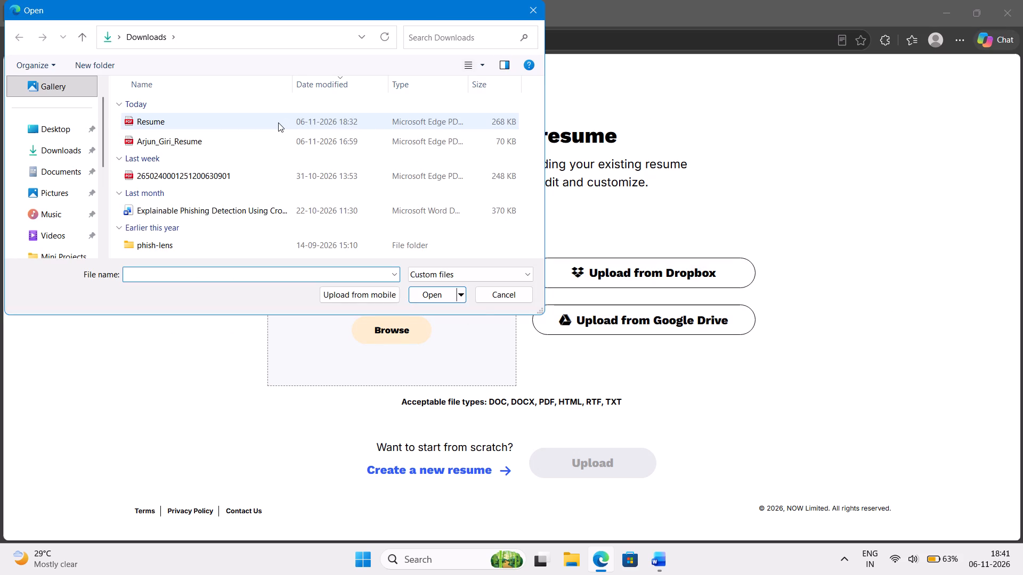
left_click(278, 122)
left_click(436, 296)
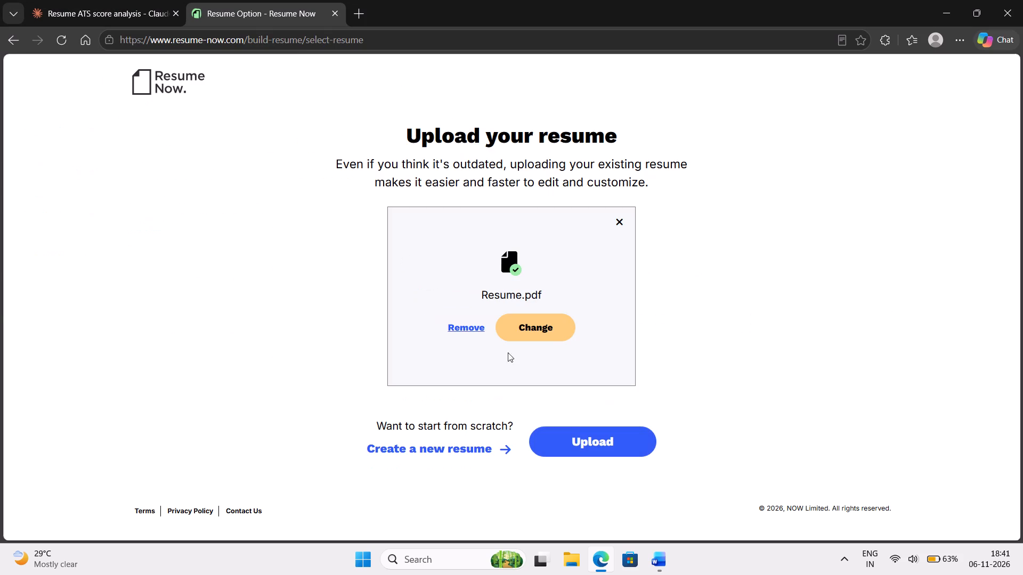
left_click(581, 437)
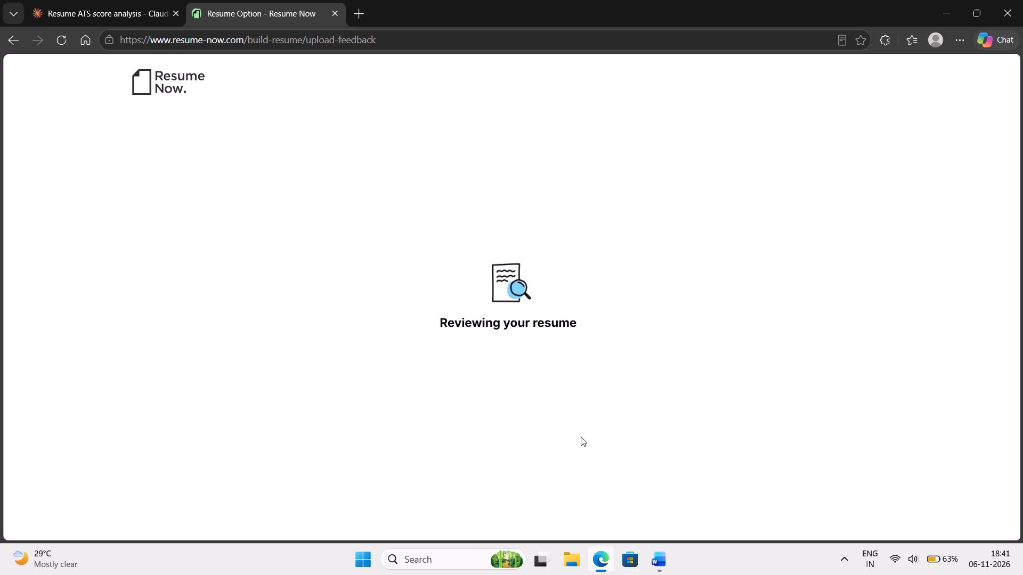
Switch to the resume document in Word and read through its skills, experience and projects sections.
left_click(661, 558)
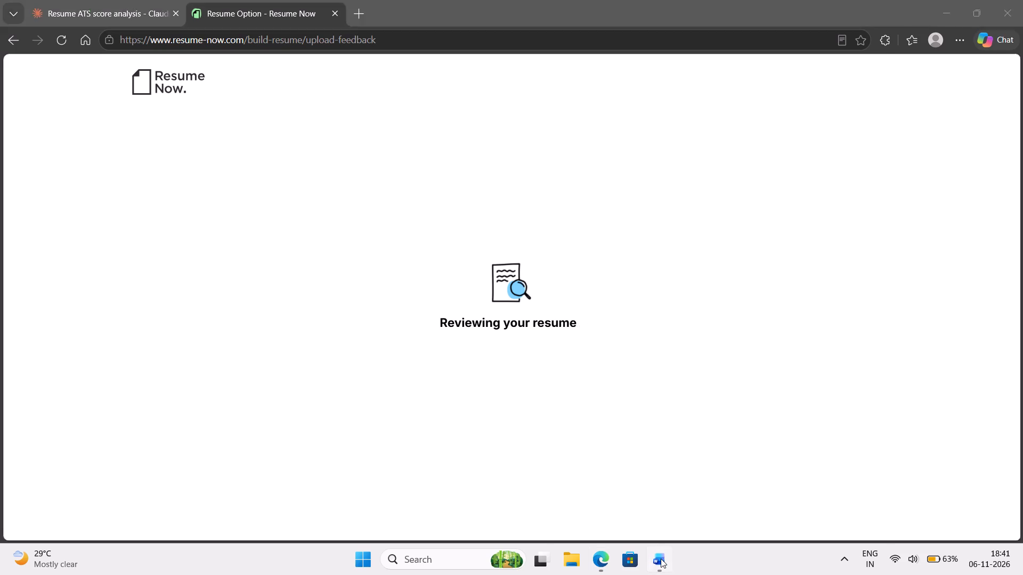
scroll(610, 407, "down", 1)
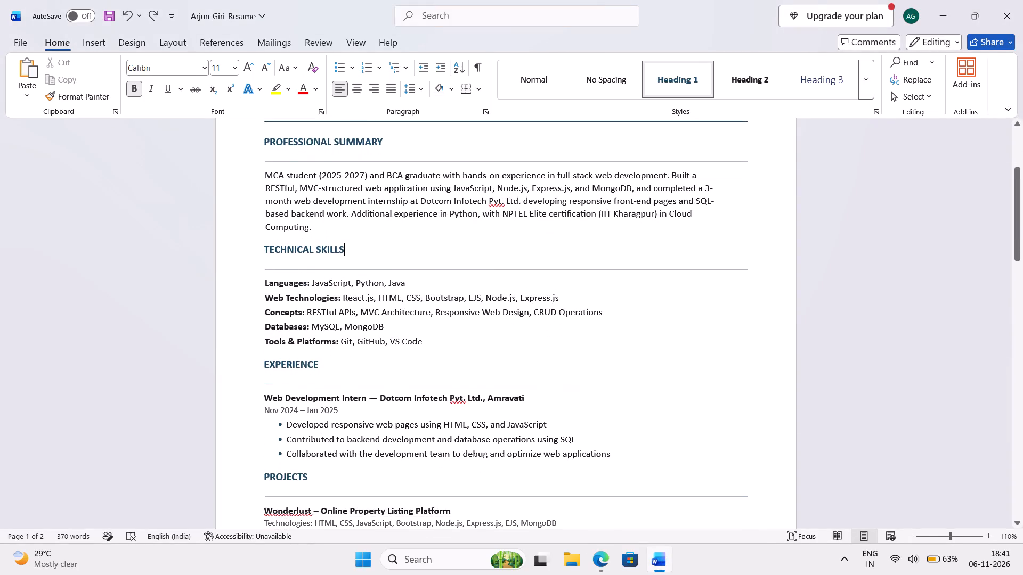
scroll(610, 407, "down", 1)
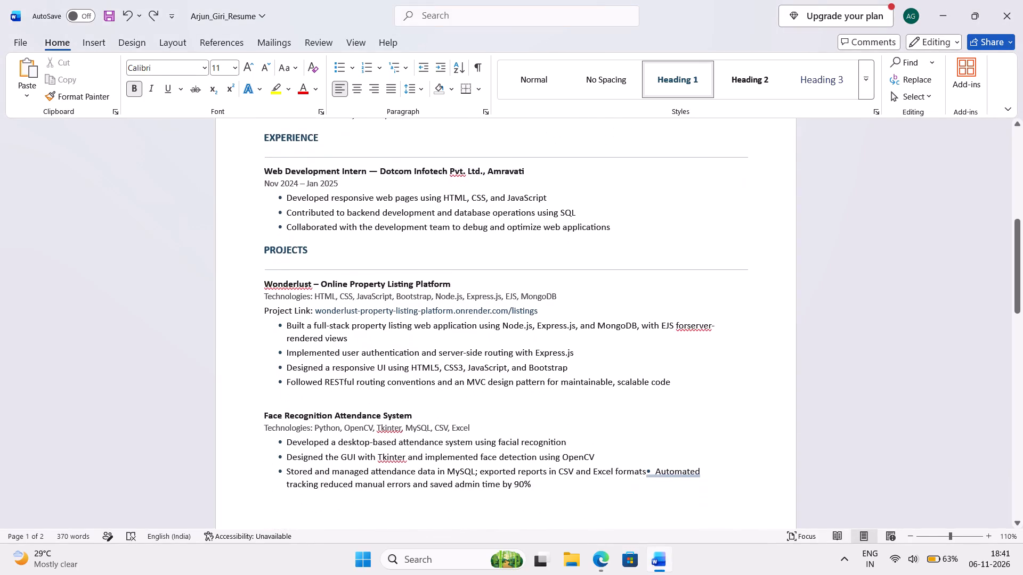
scroll(610, 407, "down", 1)
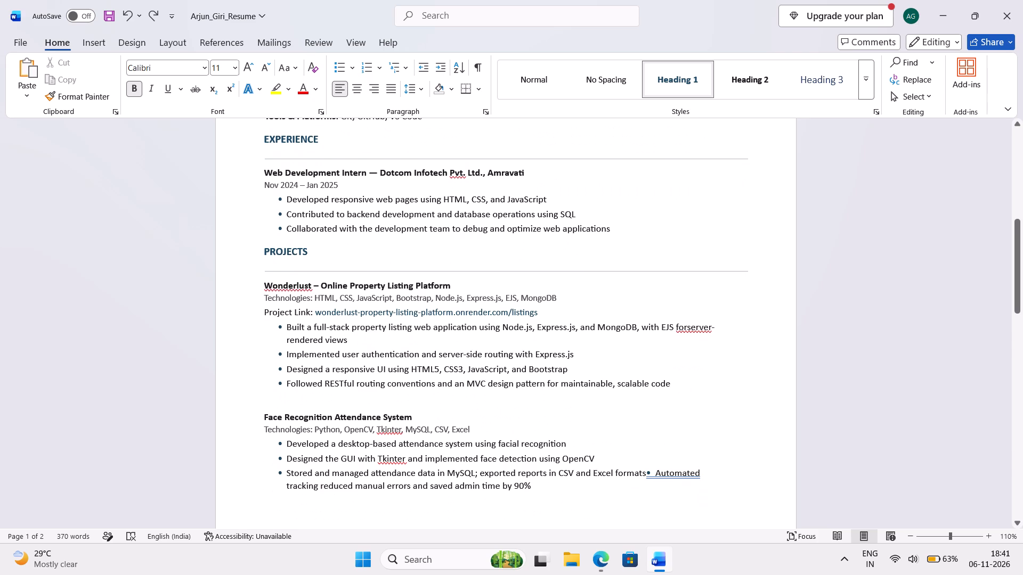
scroll(610, 407, "up", 1)
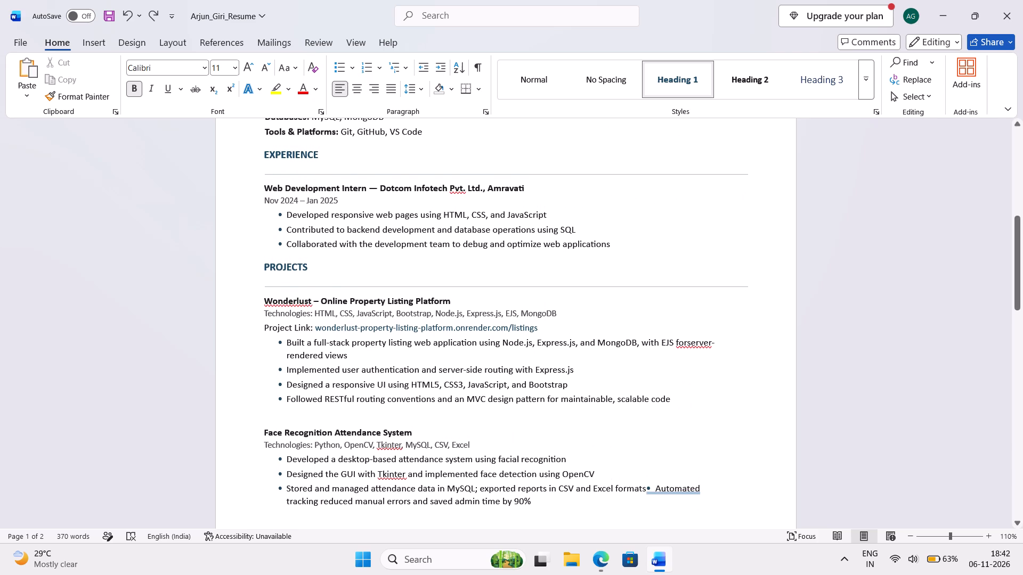
scroll(610, 407, "up", 1)
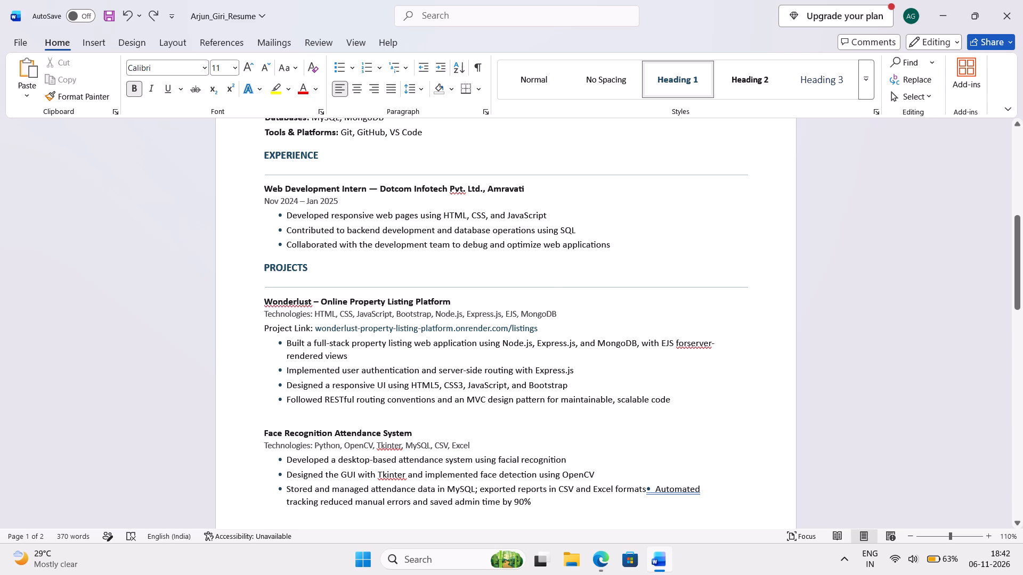
left_click(356, 317)
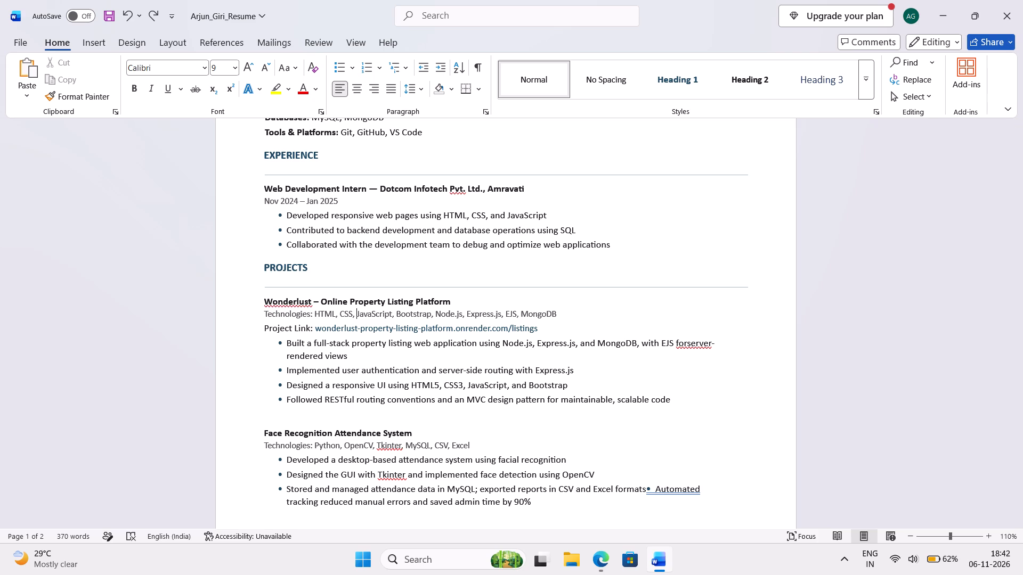
scroll(356, 317, "up", 2)
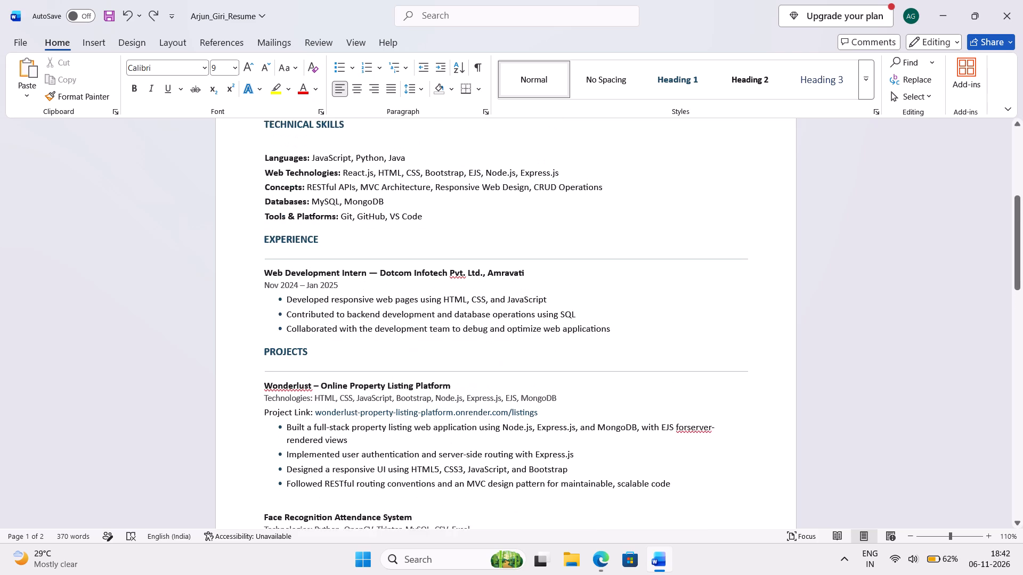
scroll(367, 281, "up", 1)
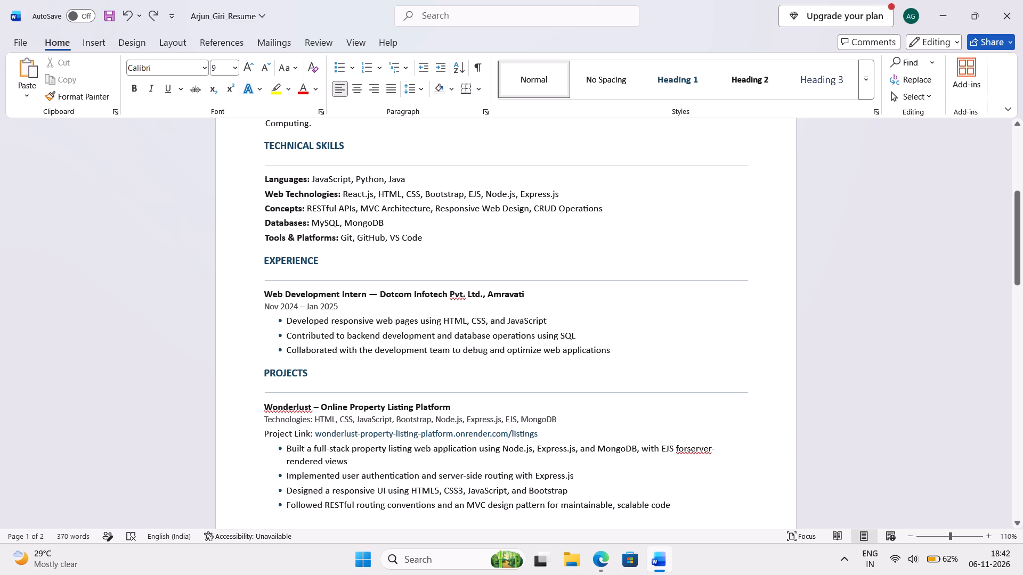
left_click(597, 550)
left_click(597, 550)
Delete the horizontal line below the TECHNICAL SKILLS heading.
left_click_drag(751, 166, 680, 146)
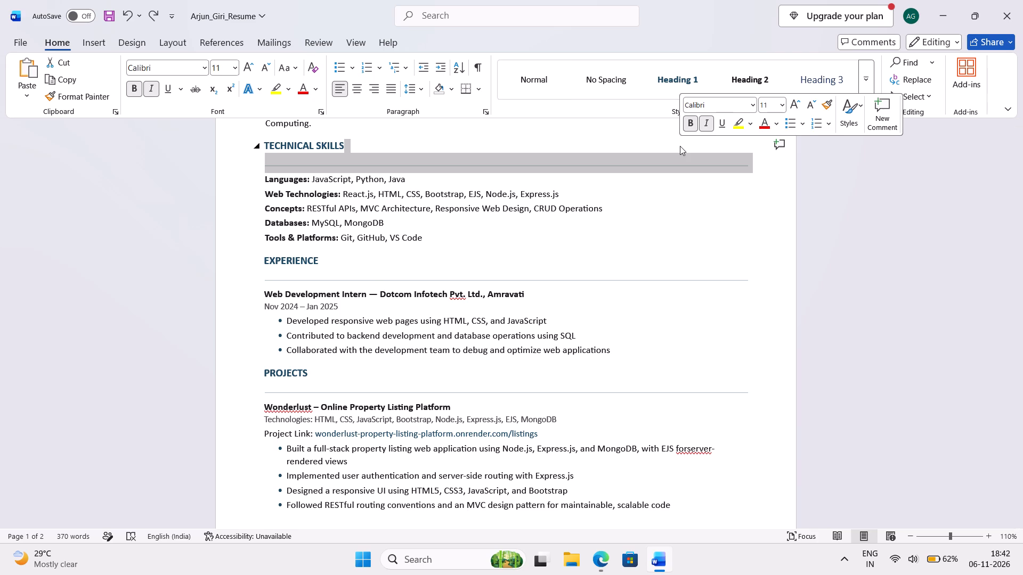
key("BackSpace")
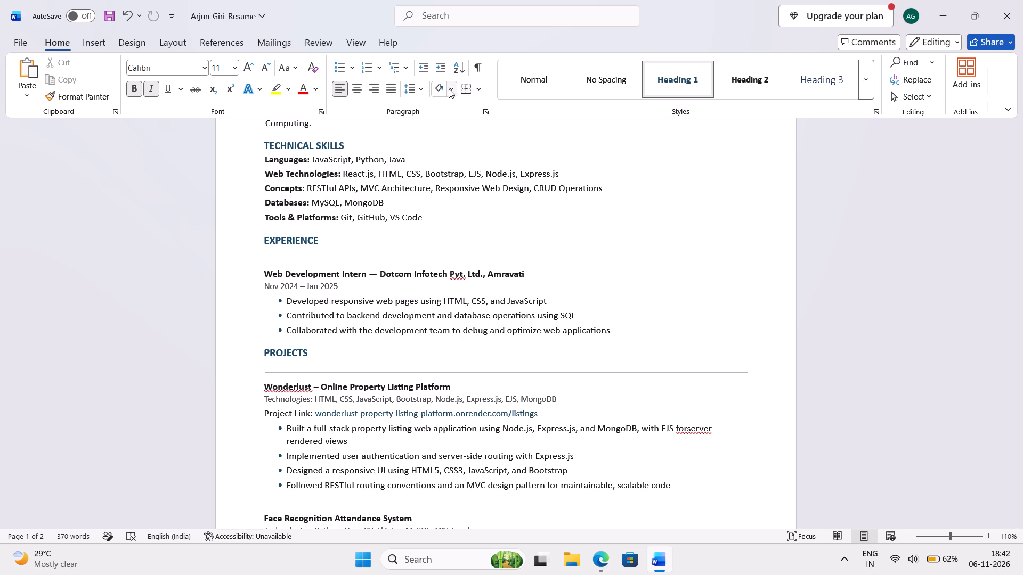
Set the line spacing of the TECHNICAL SKILLS heading to 1.5.
left_click(423, 90)
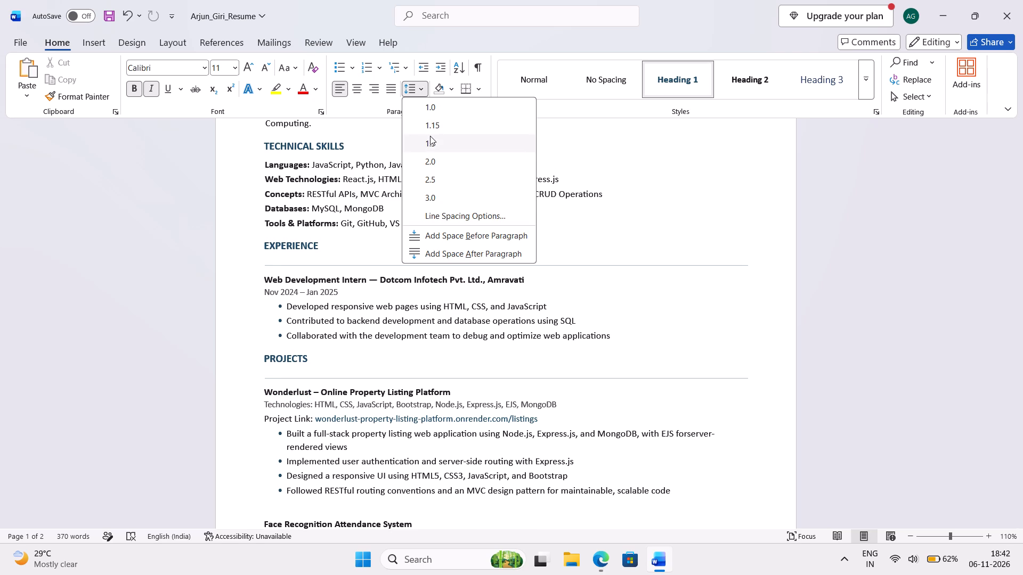
left_click(432, 139)
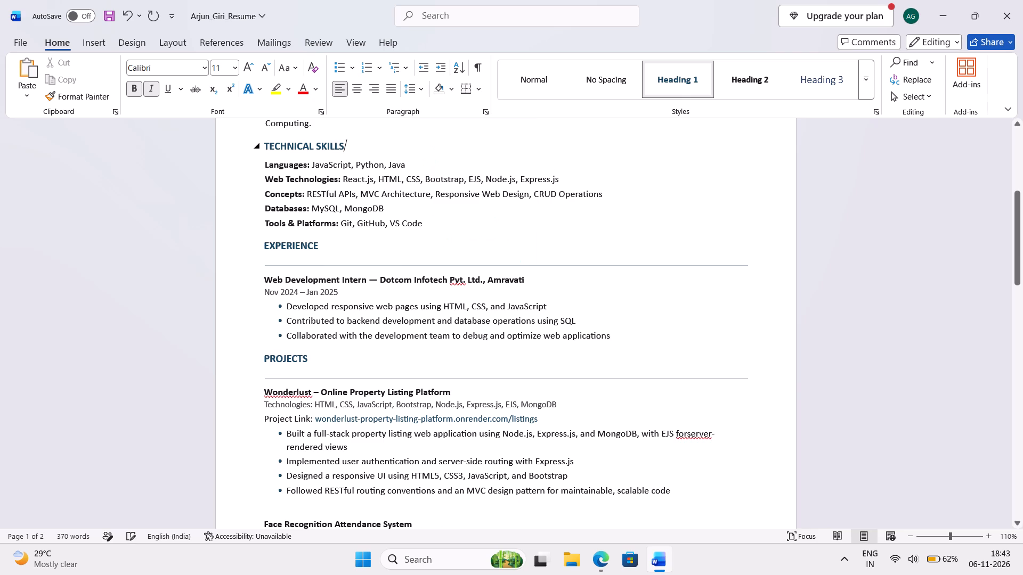
left_click(345, 146)
Paste a horizontal line between the professional summary text and the TECHNICAL SKILLS heading, removing the surplus blank lines around it.
scroll(363, 139, "up", 1)
left_click(331, 253)
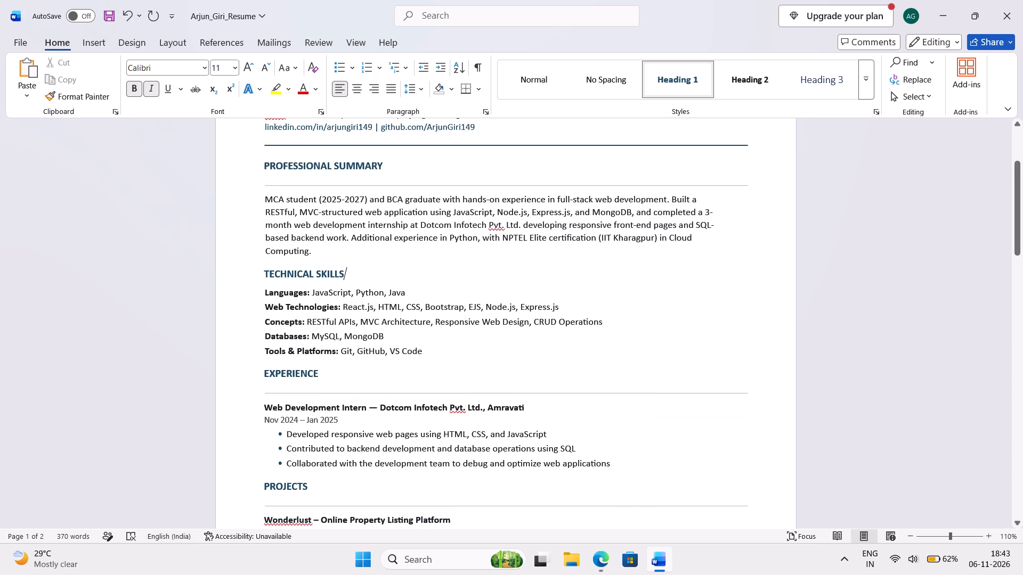
key("Return")
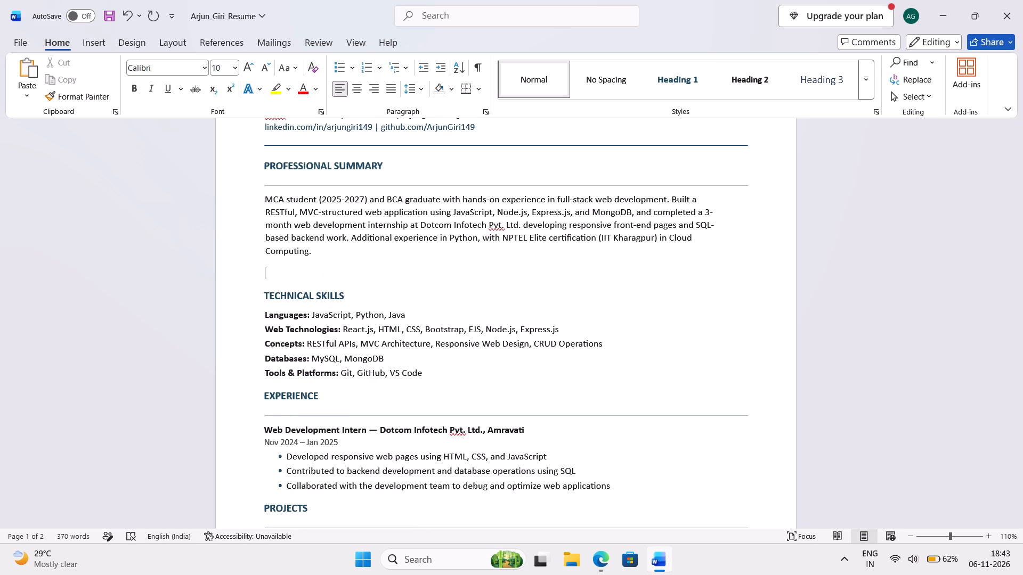
key("ctrl+v")
key("BackSpace")
key("BackSpace")
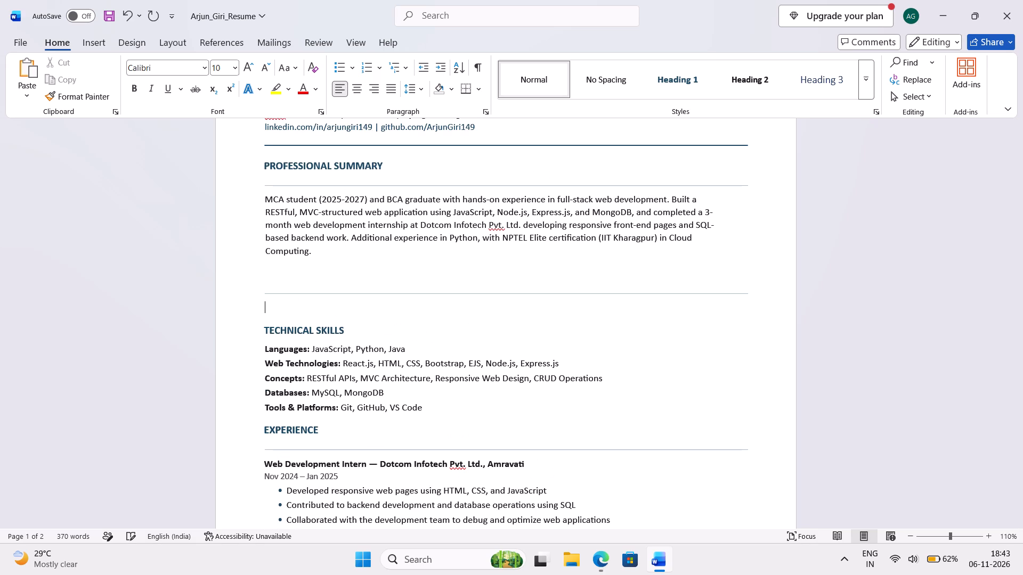
key("Up")
key("BackSpace")
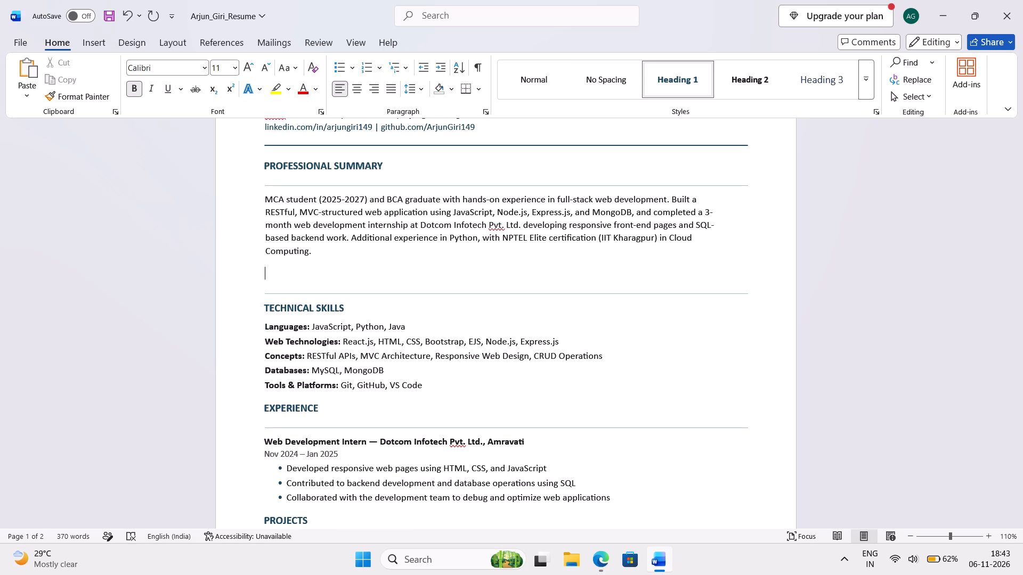
key("BackSpace")
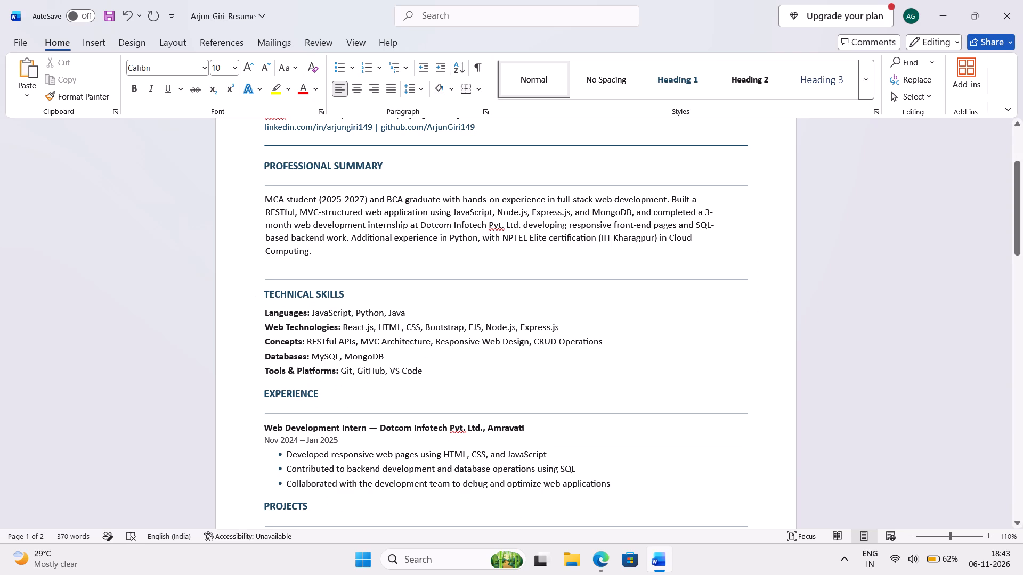
left_click(279, 267)
scroll(364, 258, "down", 1)
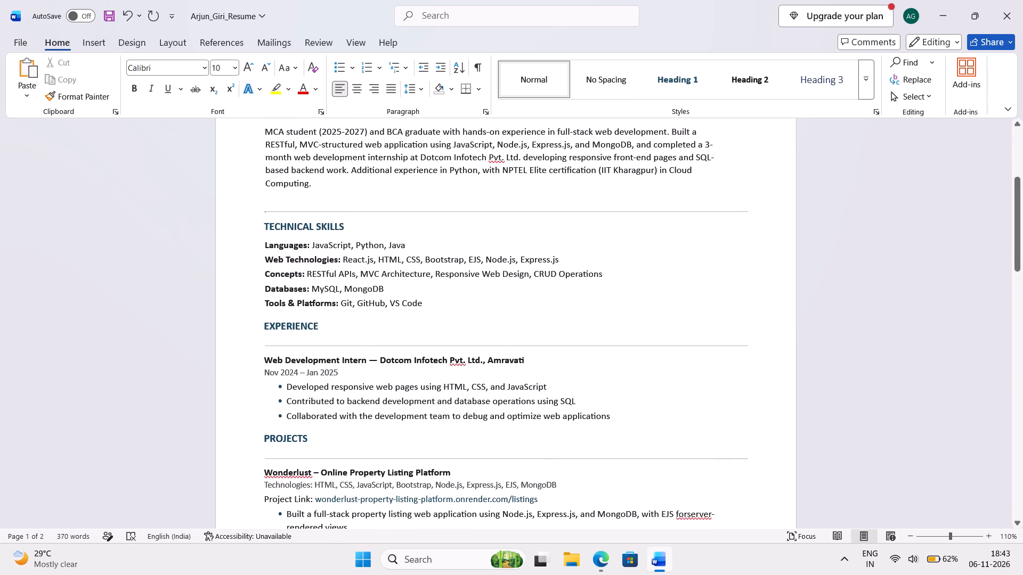
scroll(364, 258, "down", 1)
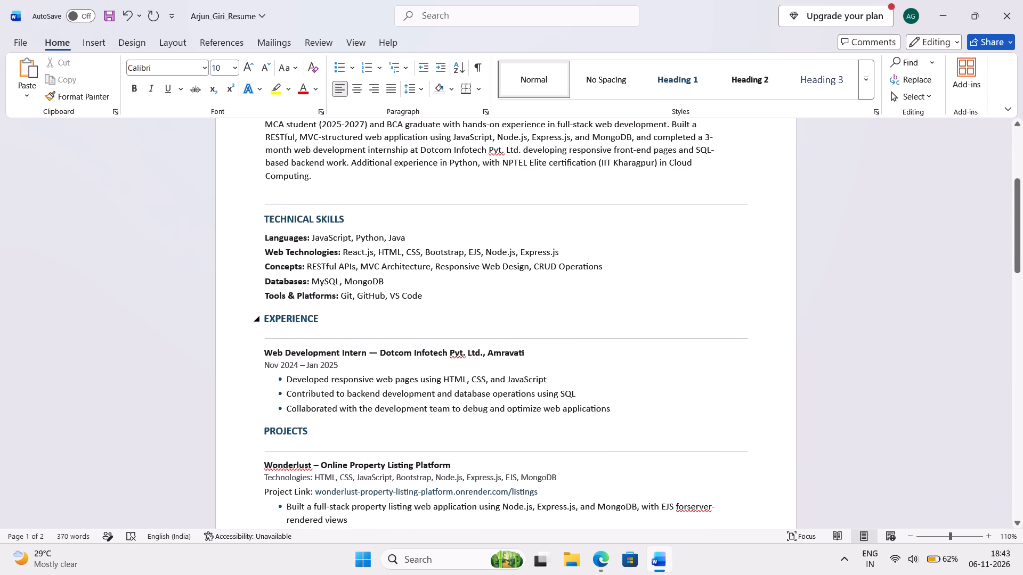
Delete the horizontal line below the EXPERIENCE heading and set the heading's line spacing to 1.5.
left_click(327, 318)
left_click_drag(326, 323, 329, 331)
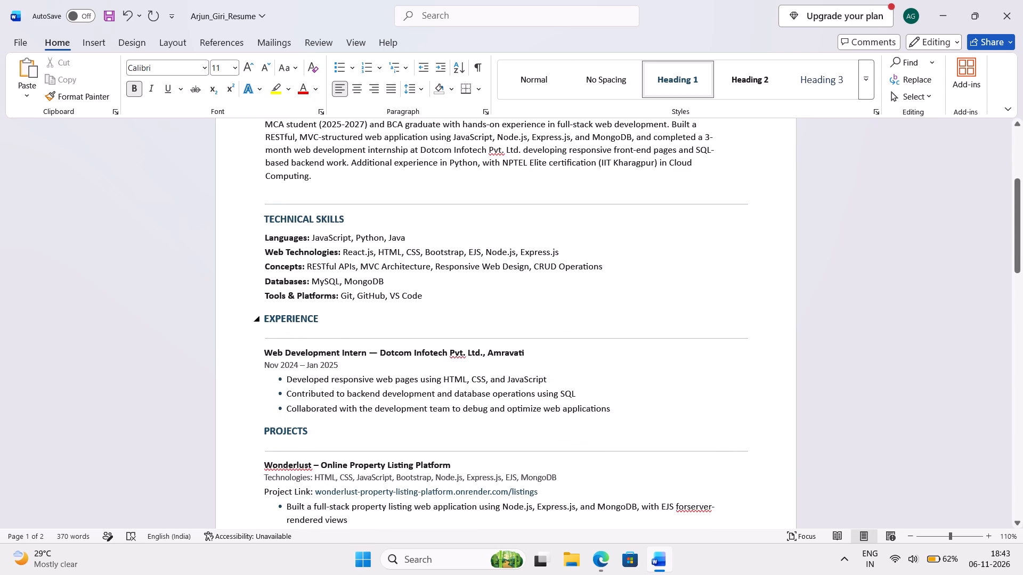
left_click_drag(329, 331, 564, 343)
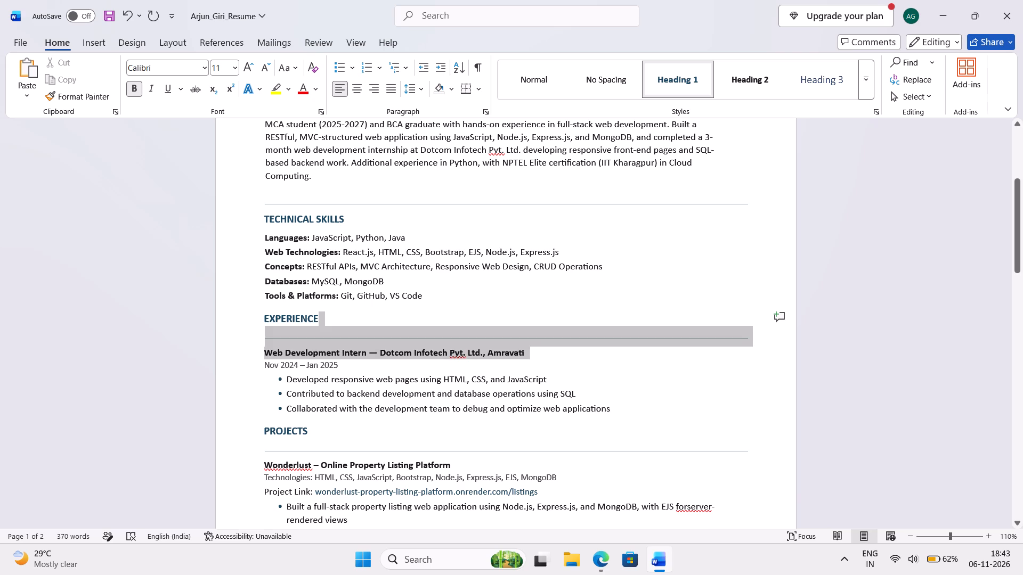
left_click_drag(564, 343, 564, 342)
key("BackSpace")
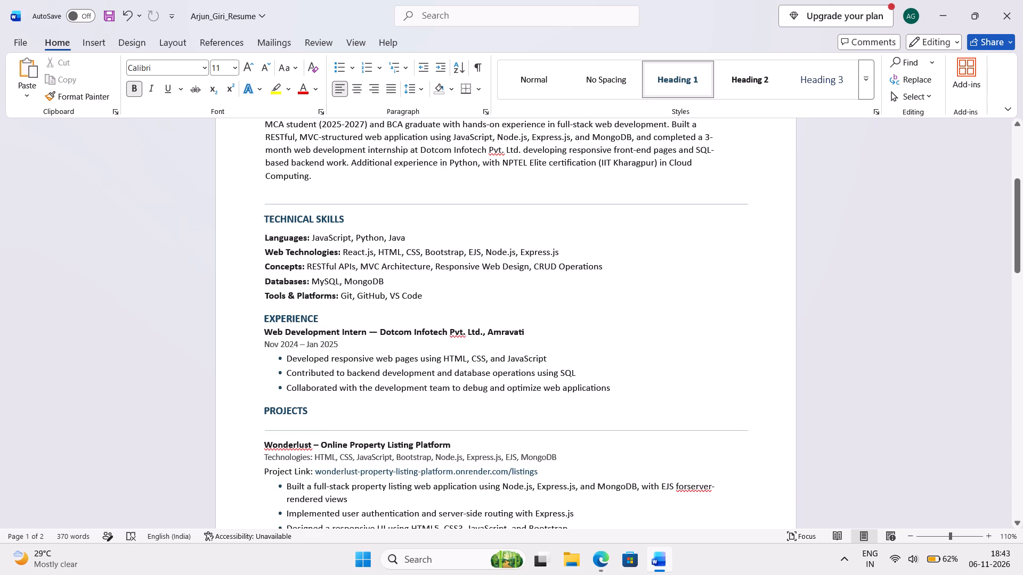
left_click(424, 92)
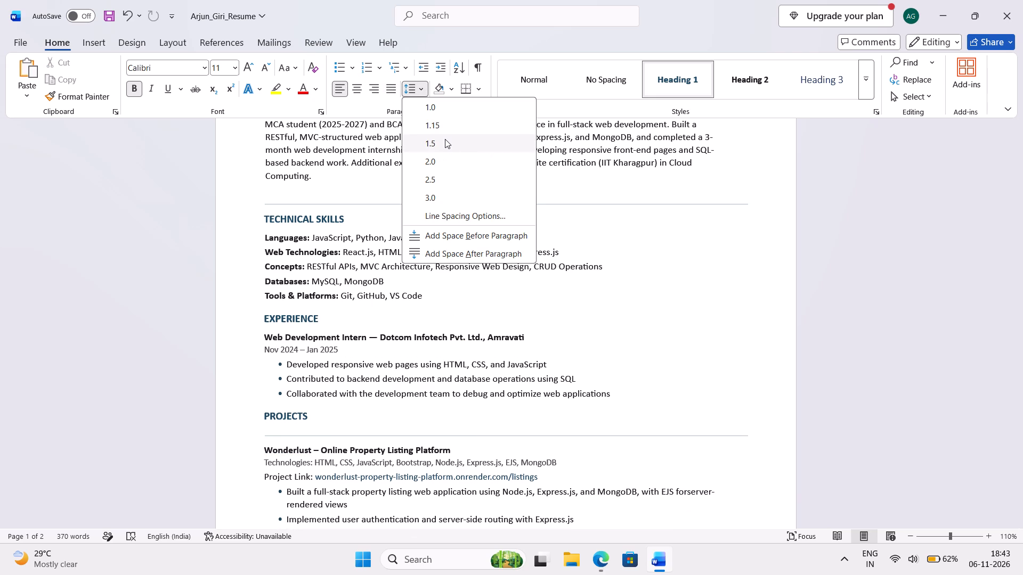
left_click(445, 139)
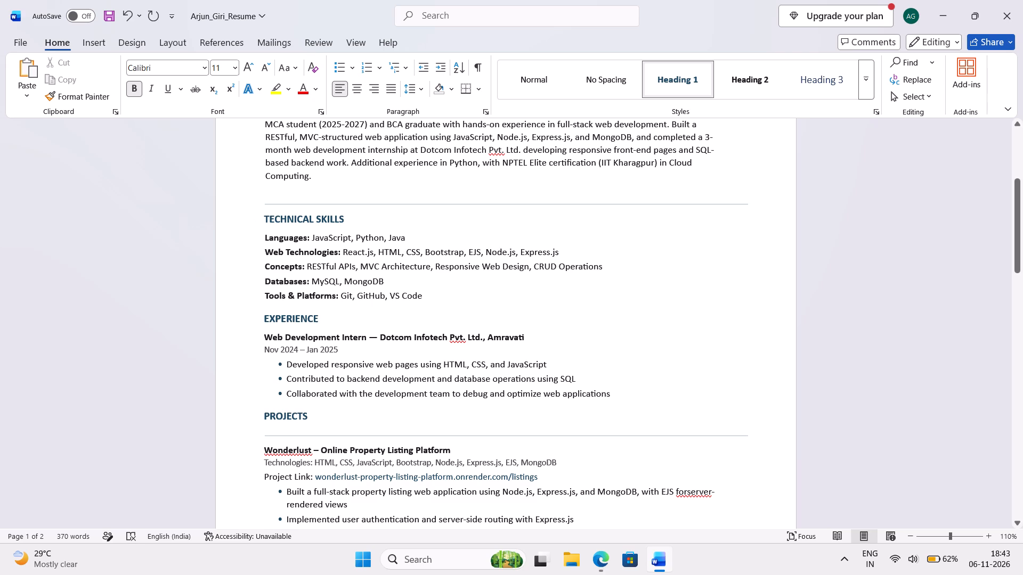
Paste a horizontal line between the Tools & Platforms entry and the EXPERIENCE heading, removing the surplus blank lines around it.
left_click(435, 295)
key("Down")
key("Up")
key("Return")
key("ctrl+v")
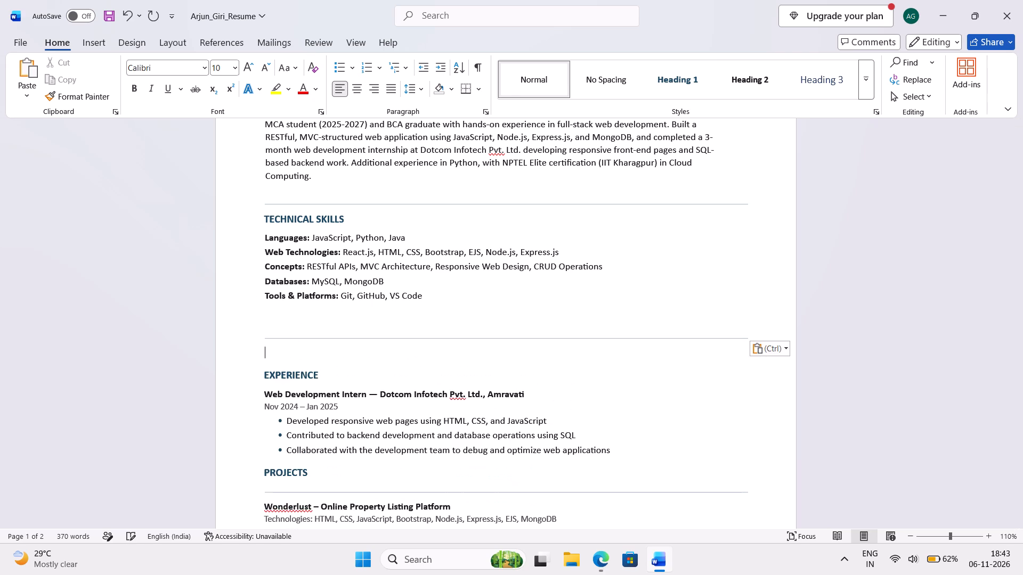
key("BackSpace")
key("BackSpace")
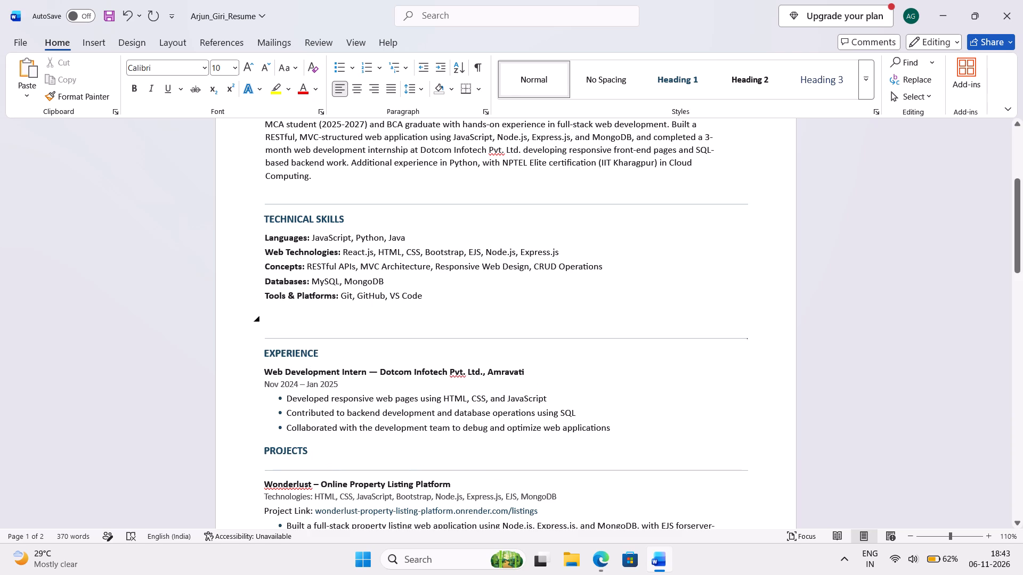
left_click(344, 318)
key("BackSpace")
key("BackSpace")
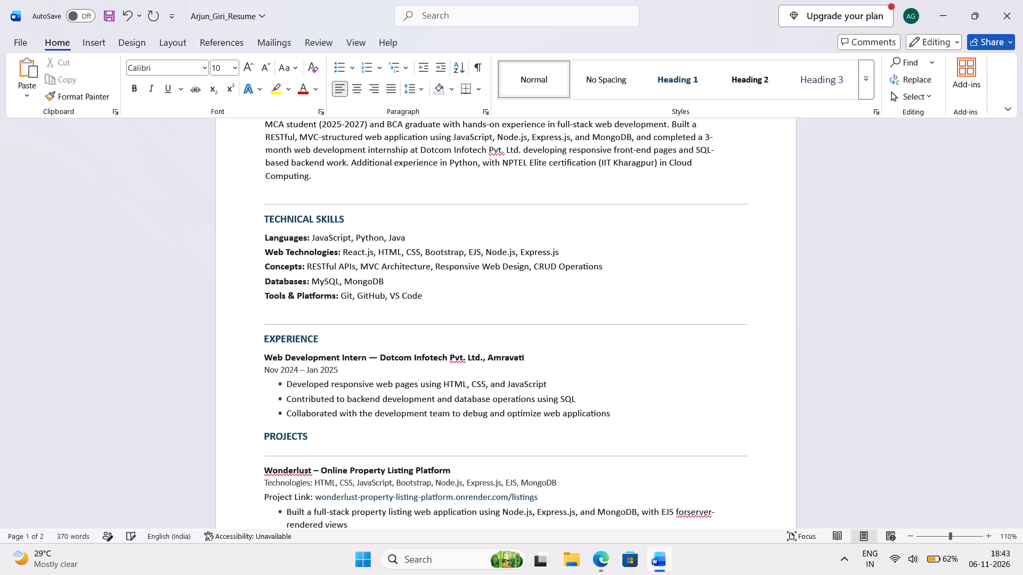
Delete the horizontal line below the PROJECTS heading and set the heading's line spacing to 1.5.
scroll(371, 351, "down", 1)
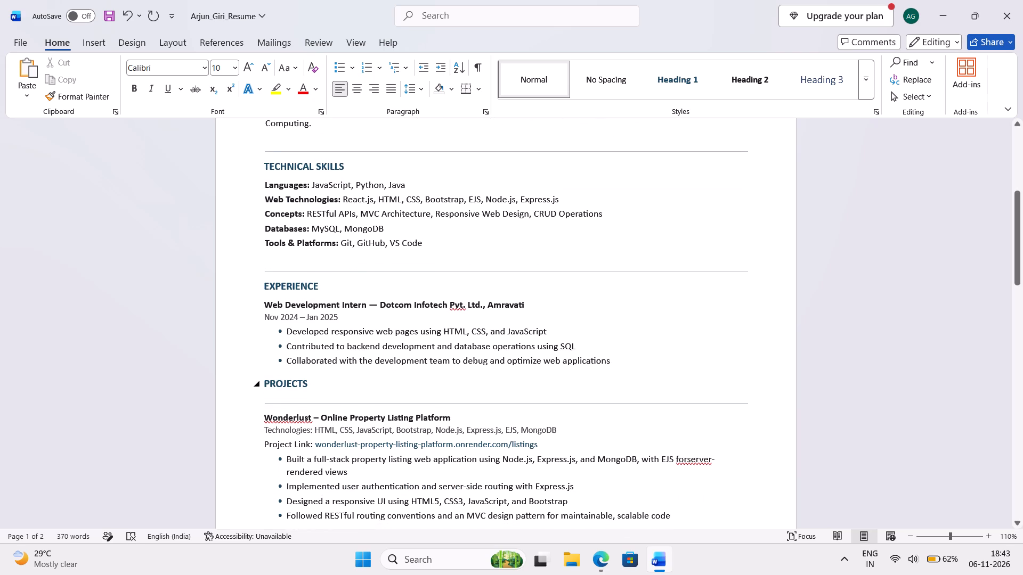
left_click_drag(315, 383, 456, 405)
left_click_drag(456, 405, 692, 398)
key("BackSpace")
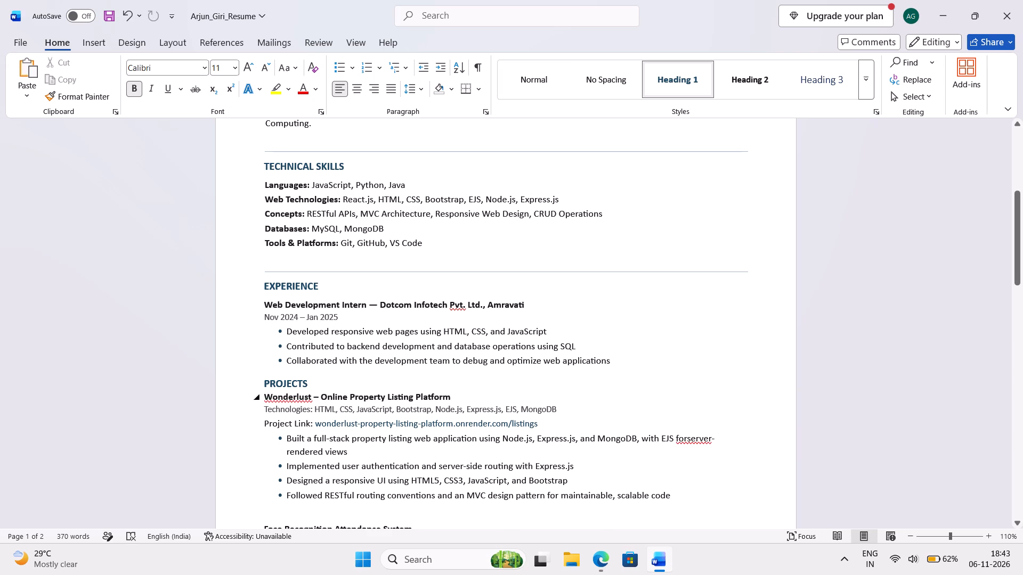
left_click(420, 95)
left_click(425, 143)
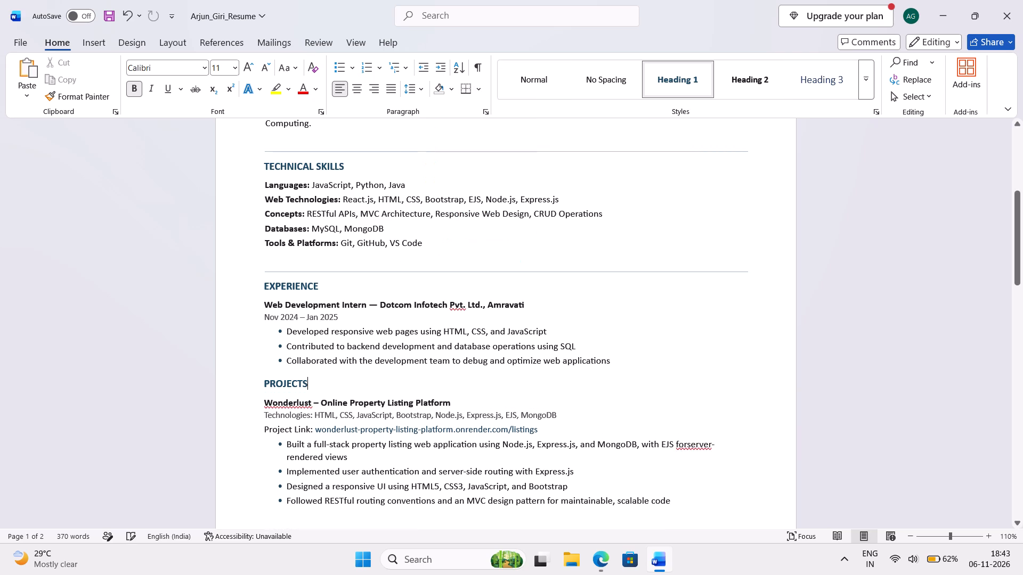
Paste a horizontal line between the last experience bullet and the PROJECTS heading, removing the surplus blank lines around it.
left_click(614, 364)
key("Return")
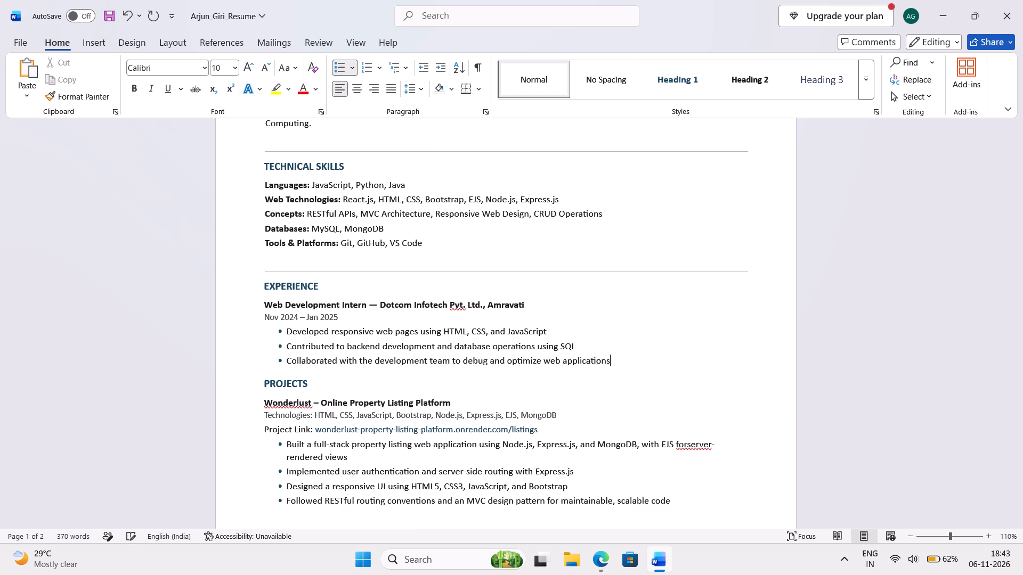
key("BackSpace")
key("BackSpace")
key("BackSpace")
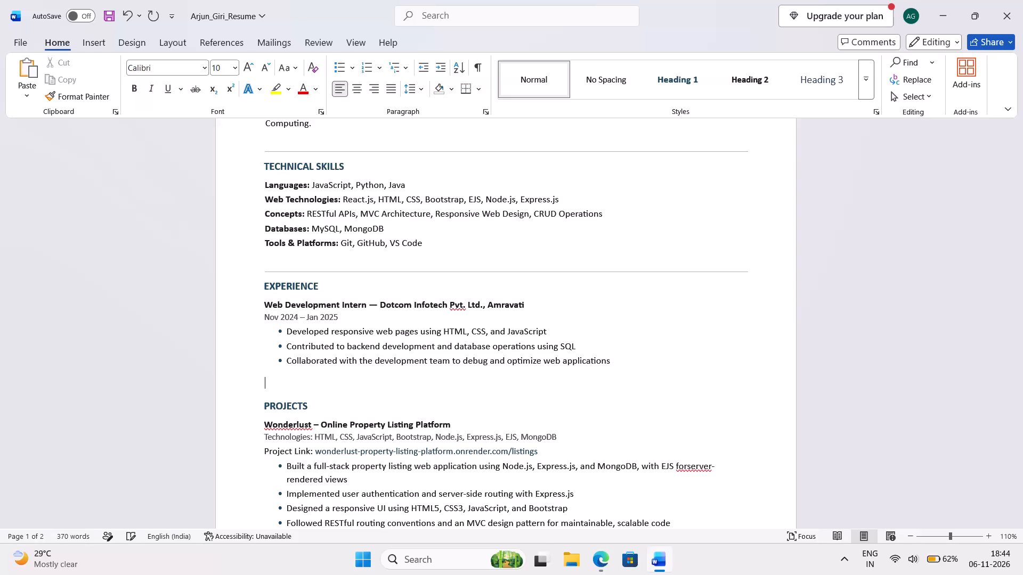
key("ctrl+v")
key("BackSpace")
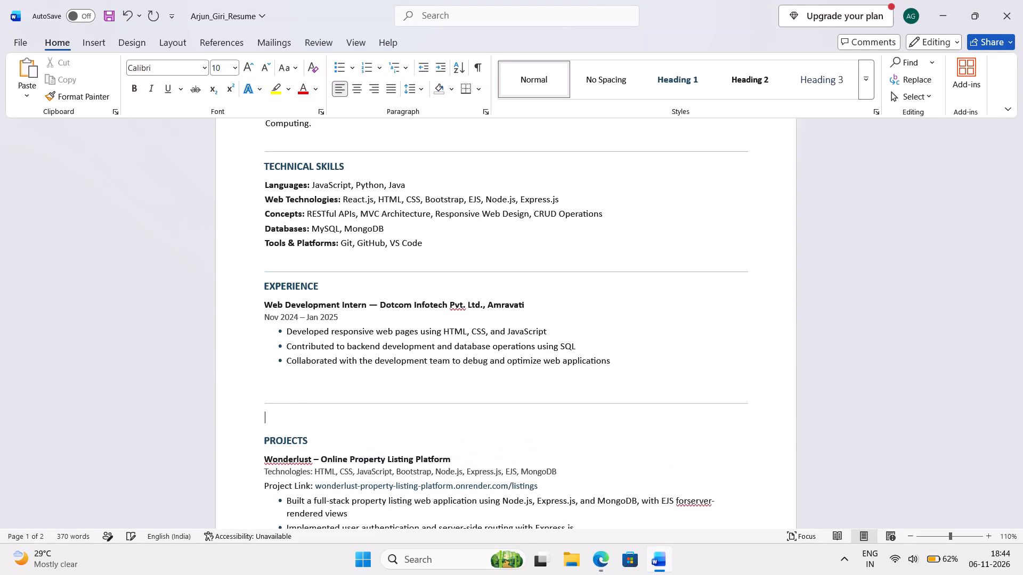
key("BackSpace")
key("Up")
key("BackSpace")
key("BackSpace")
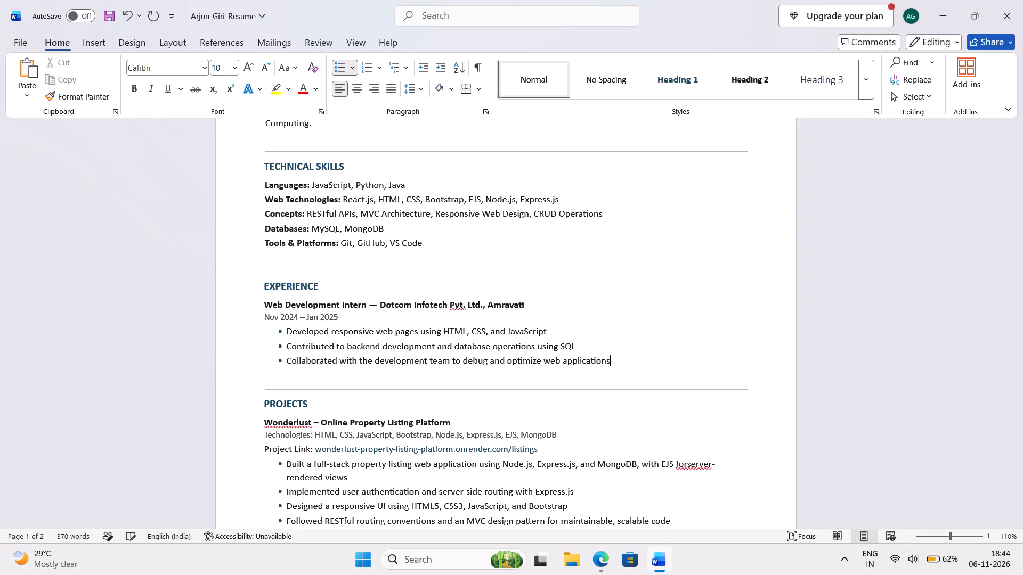
Delete the thin horizontal line below the PROFESSIONAL SUMMARY heading and set the heading's line spacing to 1.5.
scroll(539, 378, "down", 1)
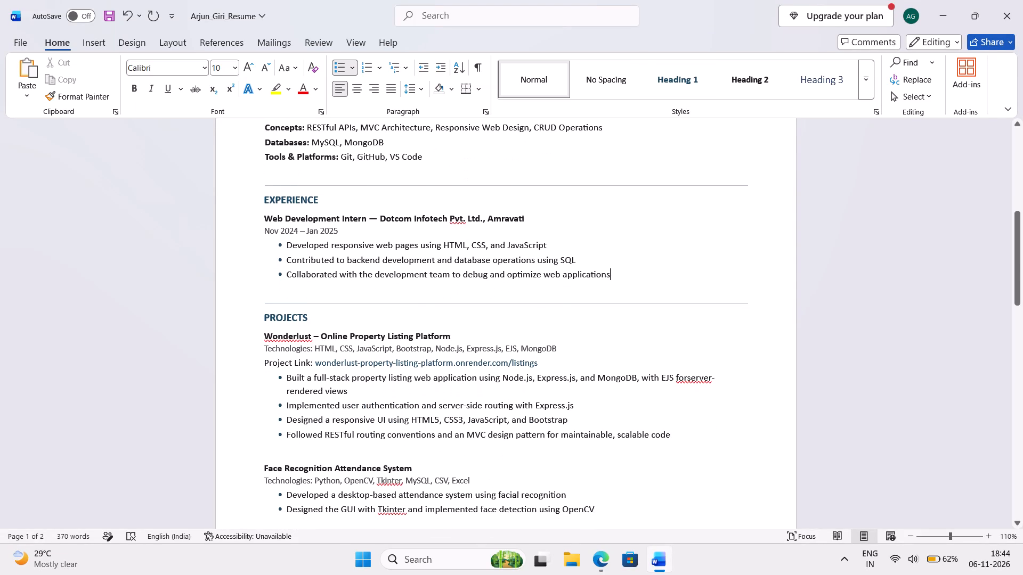
scroll(358, 356, "down", 1)
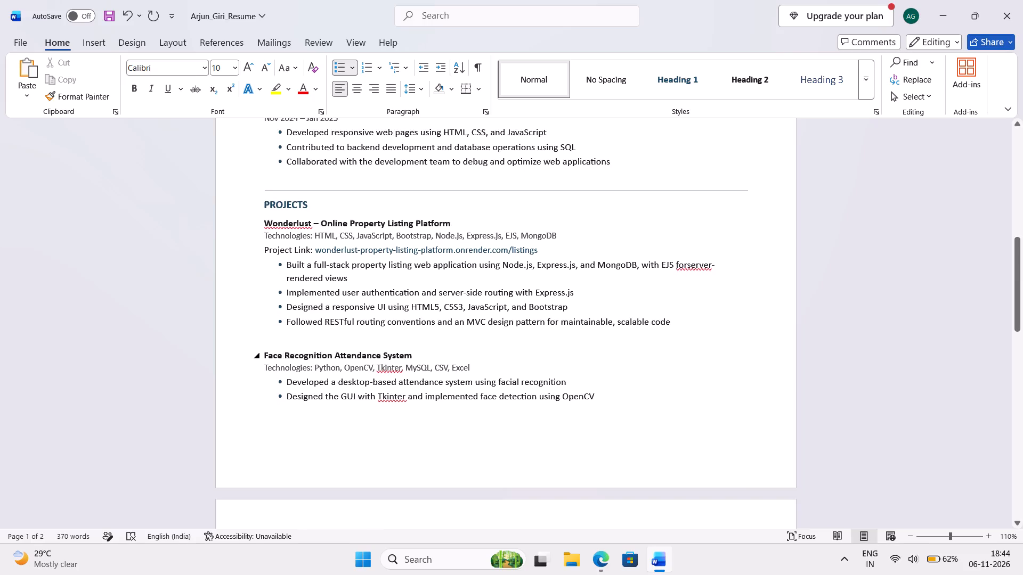
scroll(358, 356, "down", 1)
scroll(358, 356, "up", 1)
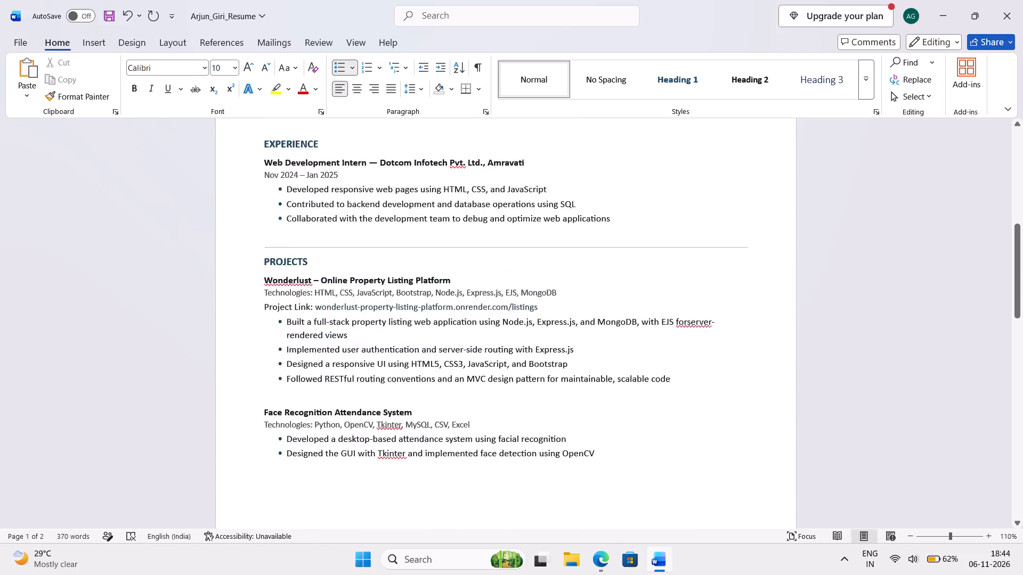
scroll(358, 356, "up", 2)
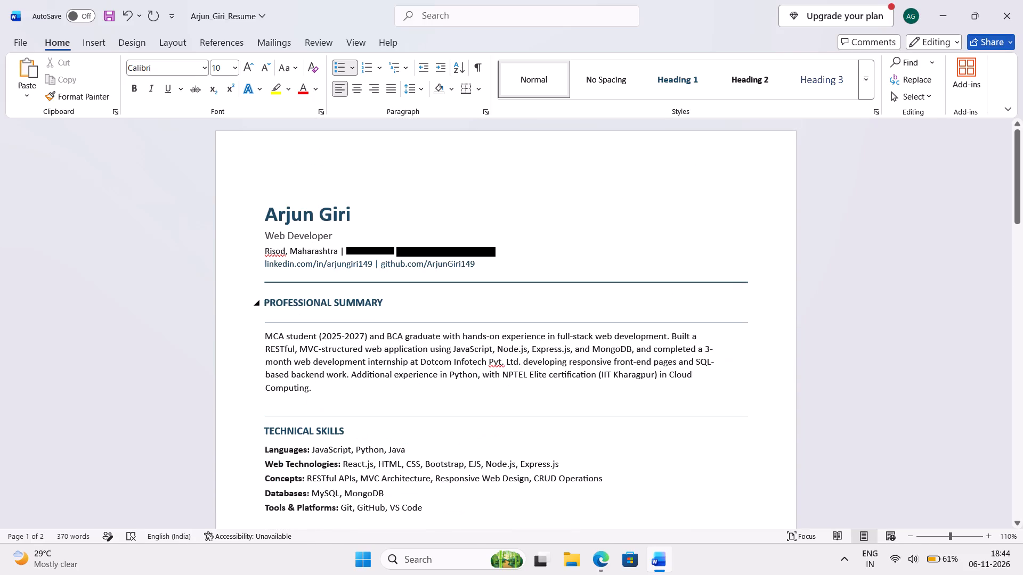
left_click_drag(392, 307, 479, 314)
left_click_drag(479, 314, 789, 325)
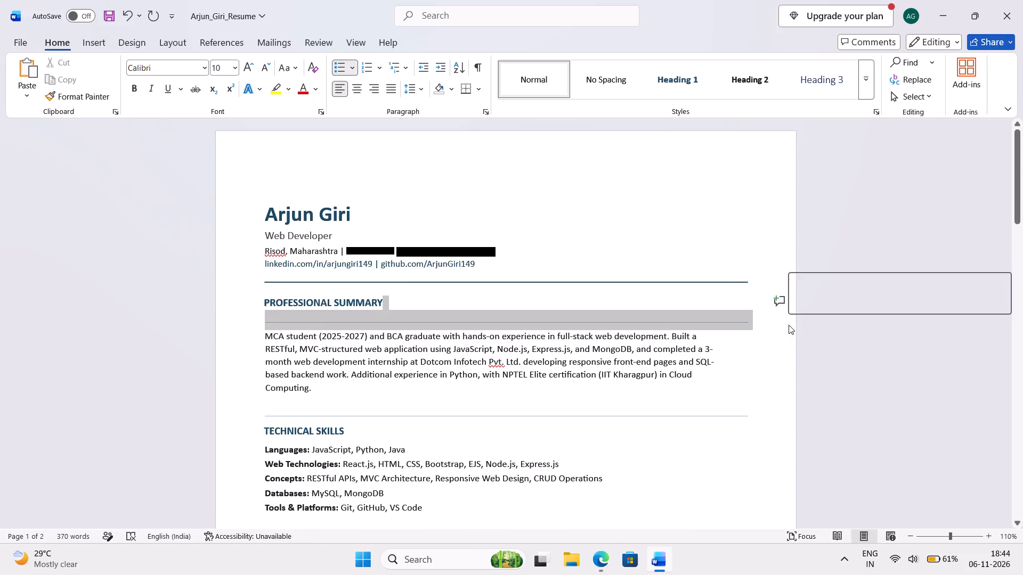
key("BackSpace")
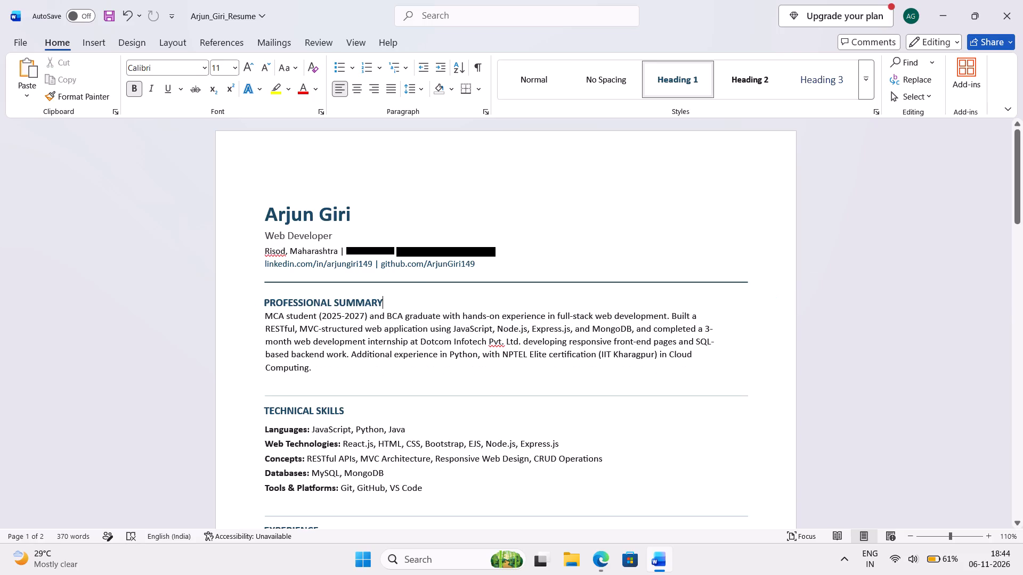
left_click(423, 88)
left_click(444, 143)
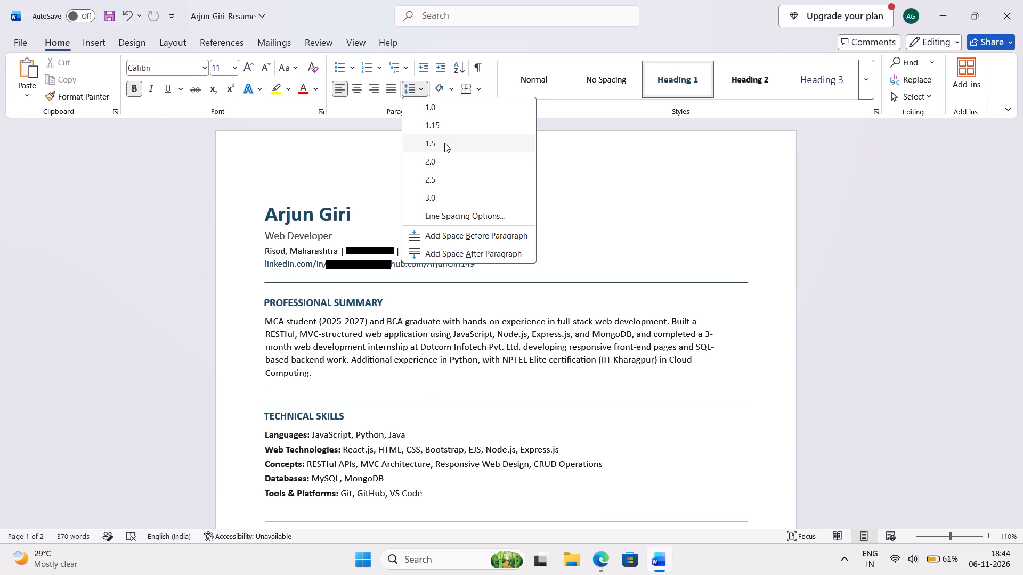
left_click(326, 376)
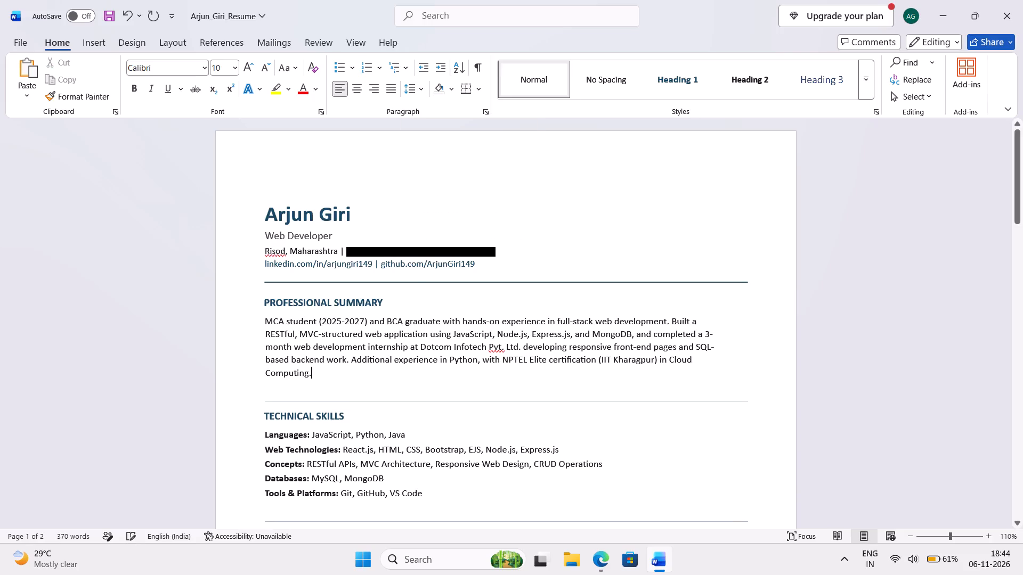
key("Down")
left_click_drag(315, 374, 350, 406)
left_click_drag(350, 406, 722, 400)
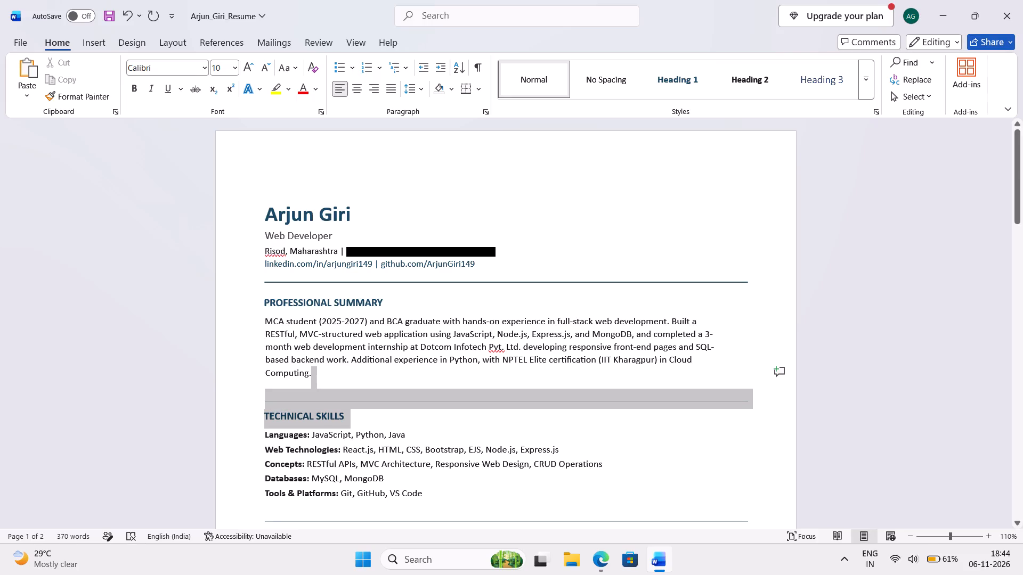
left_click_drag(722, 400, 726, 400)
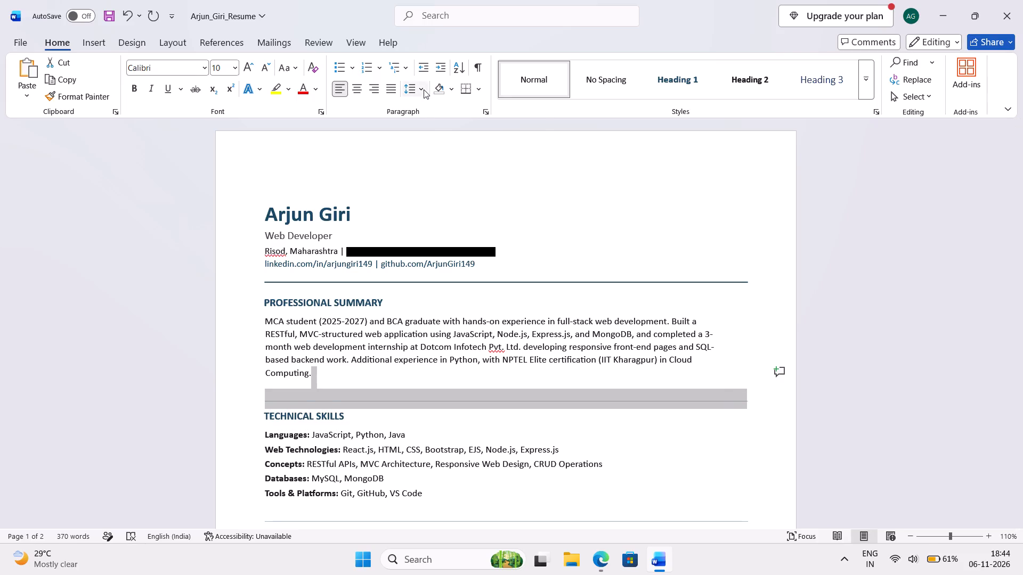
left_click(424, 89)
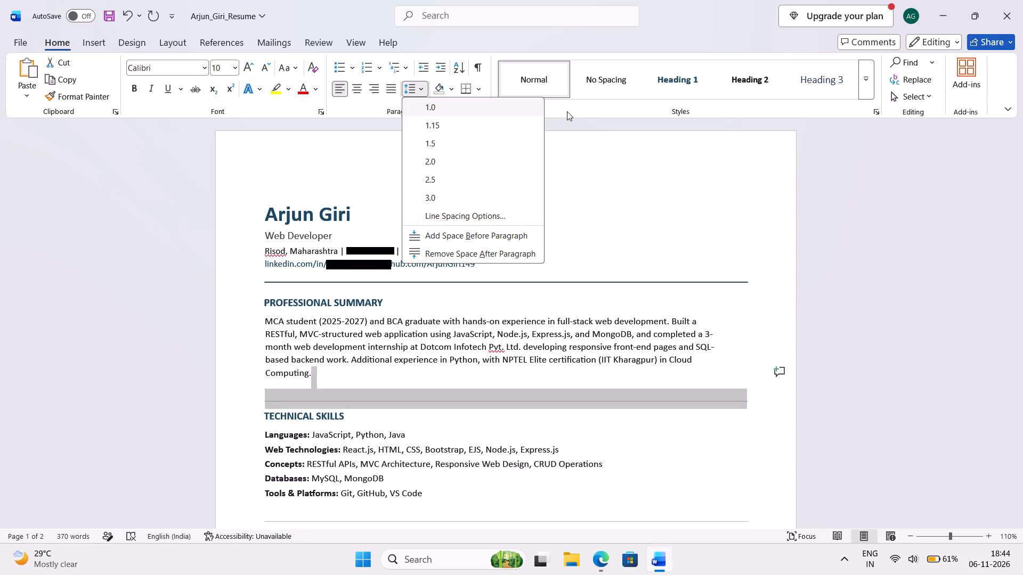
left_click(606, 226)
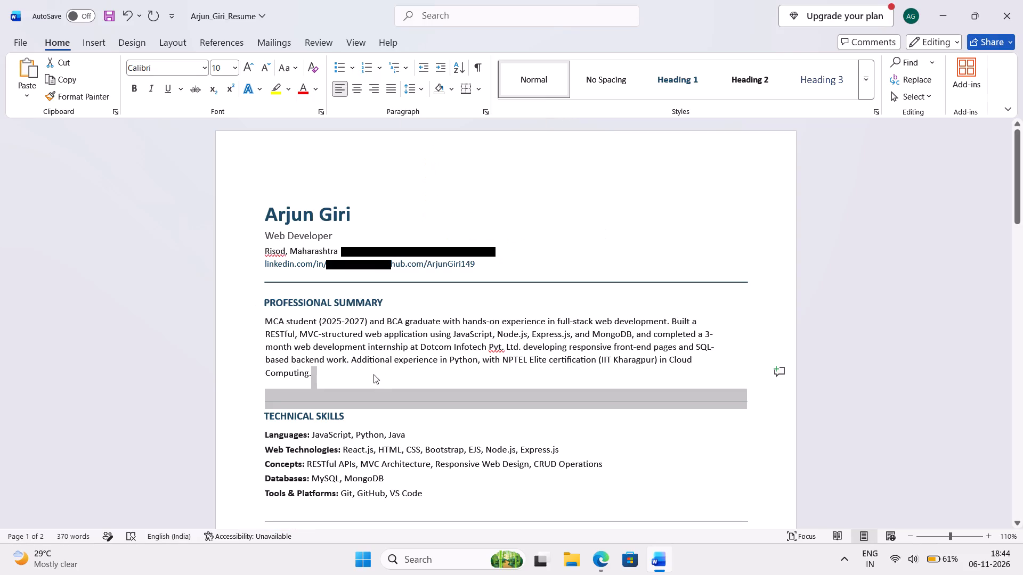
Clear the formatting of the horizontal line between the professional summary text and the TECHNICAL SKILLS heading.
left_click(366, 383)
double_click(364, 399)
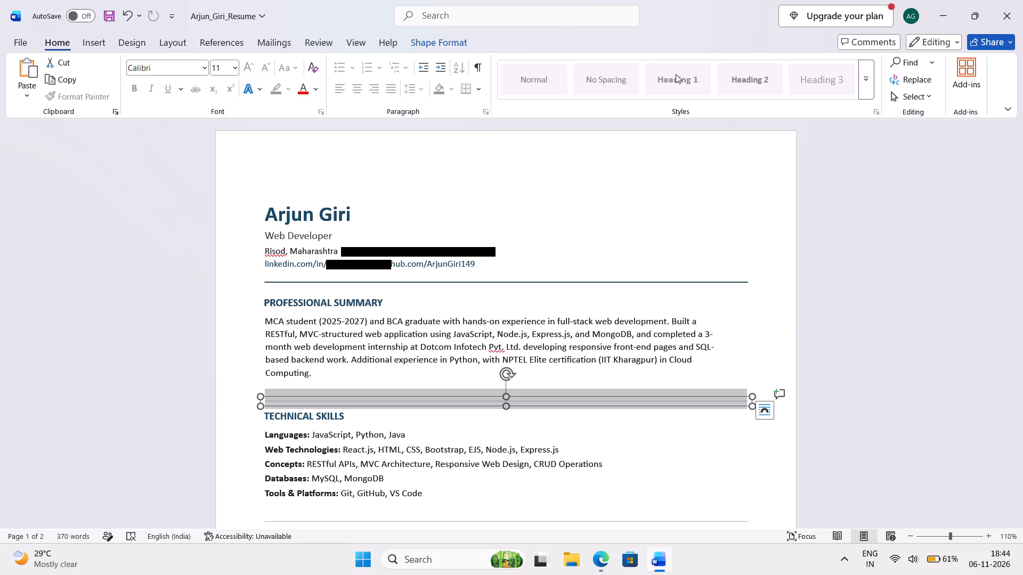
left_click(864, 75)
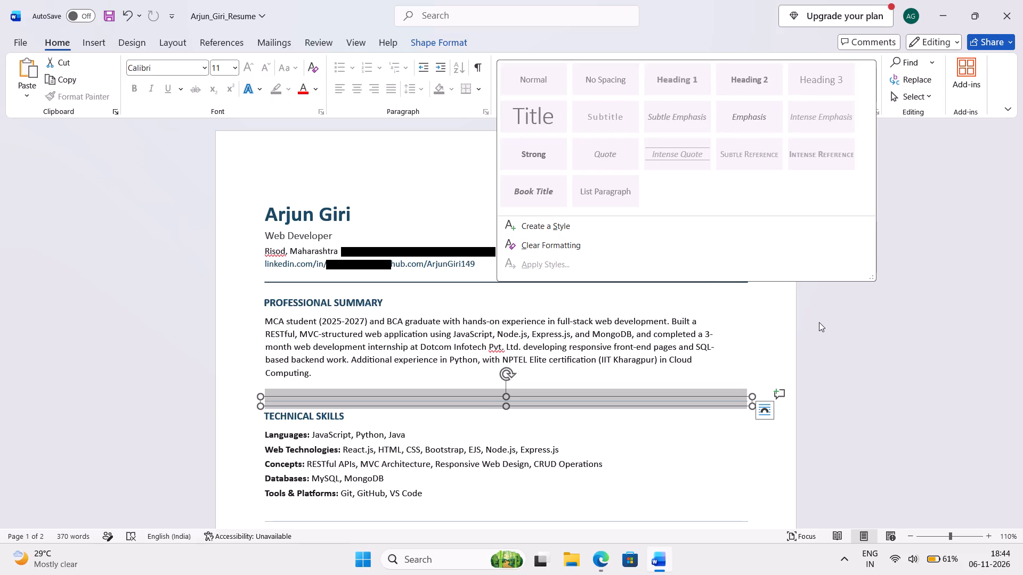
left_click(573, 248)
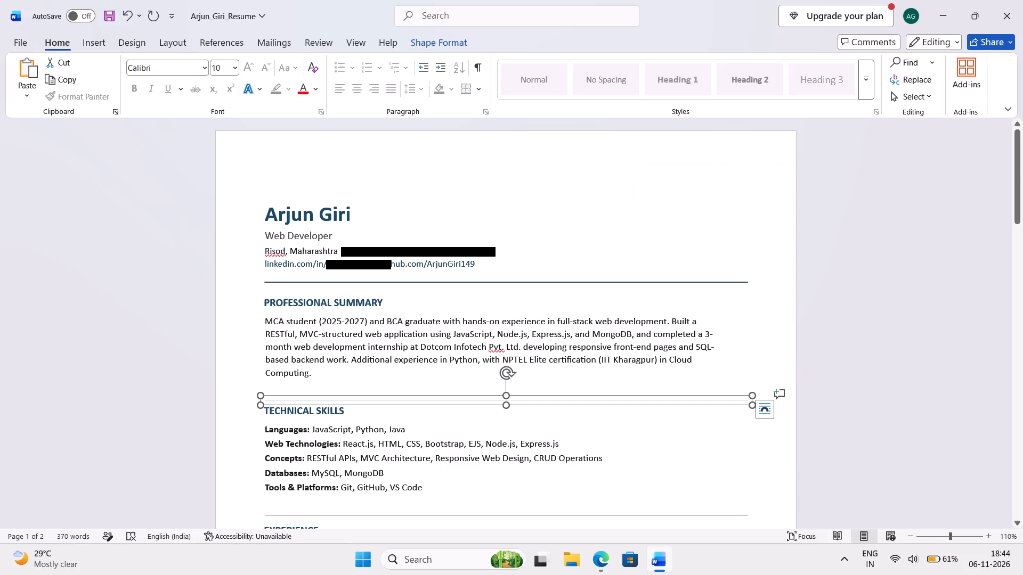
Undo the clearing of the divider line's formatting above TECHNICAL SKILLS and the 1.5 line spacing on the PROFESSIONAL SUMMARY heading.
key("ctrl+z")
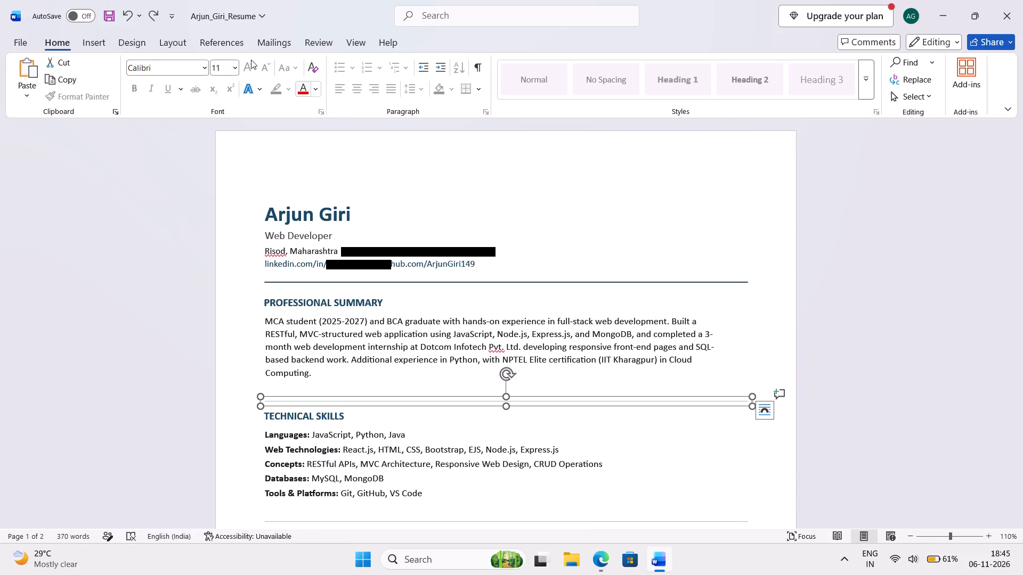
left_click(135, 90)
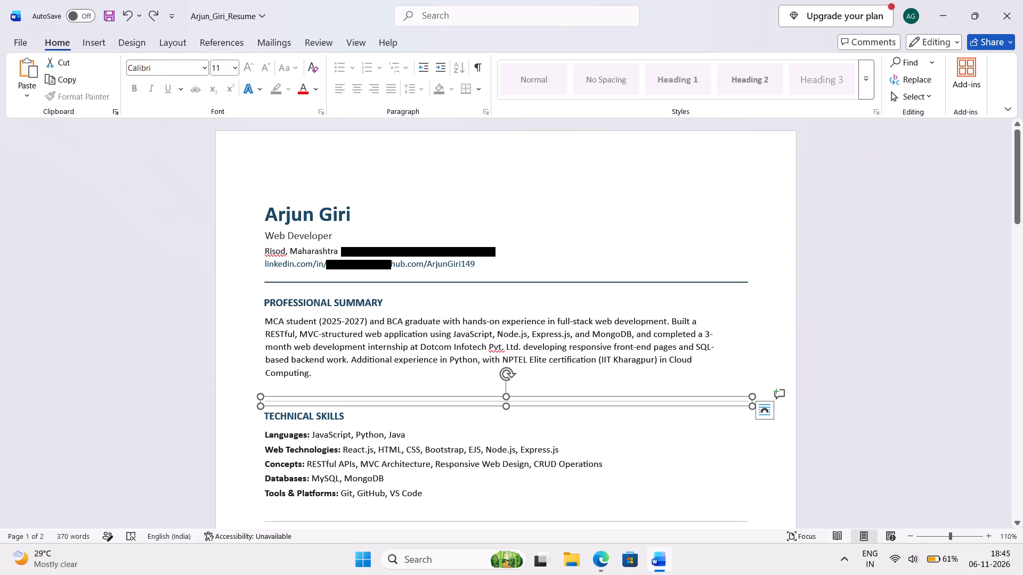
double_click(454, 399)
left_click_drag(454, 399, 453, 389)
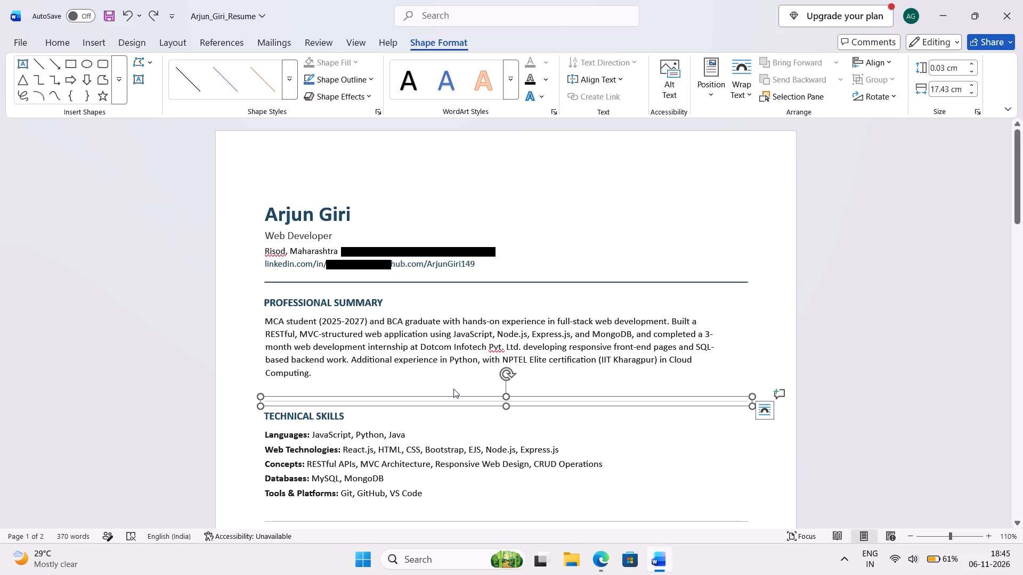
key("ctrl+z")
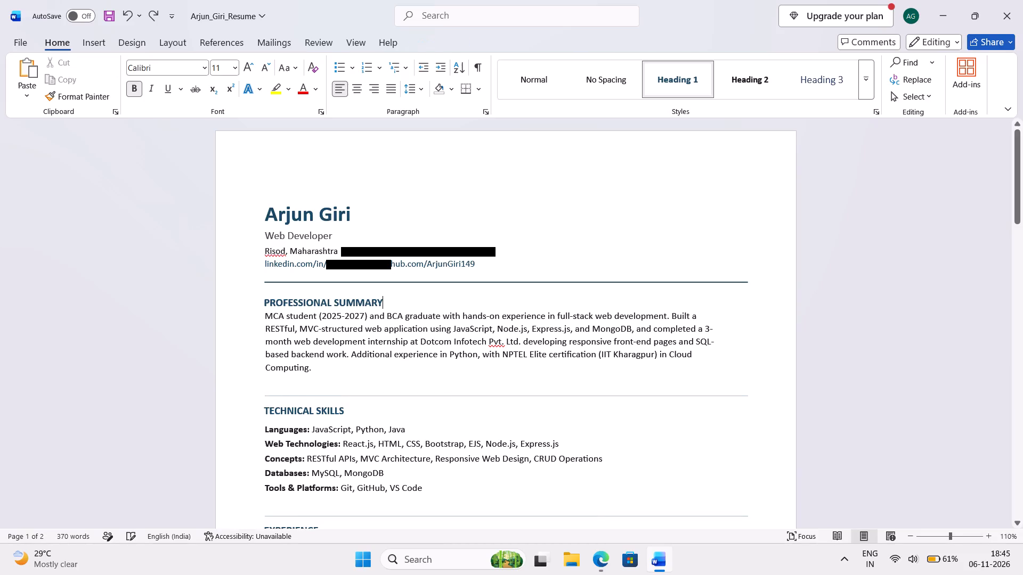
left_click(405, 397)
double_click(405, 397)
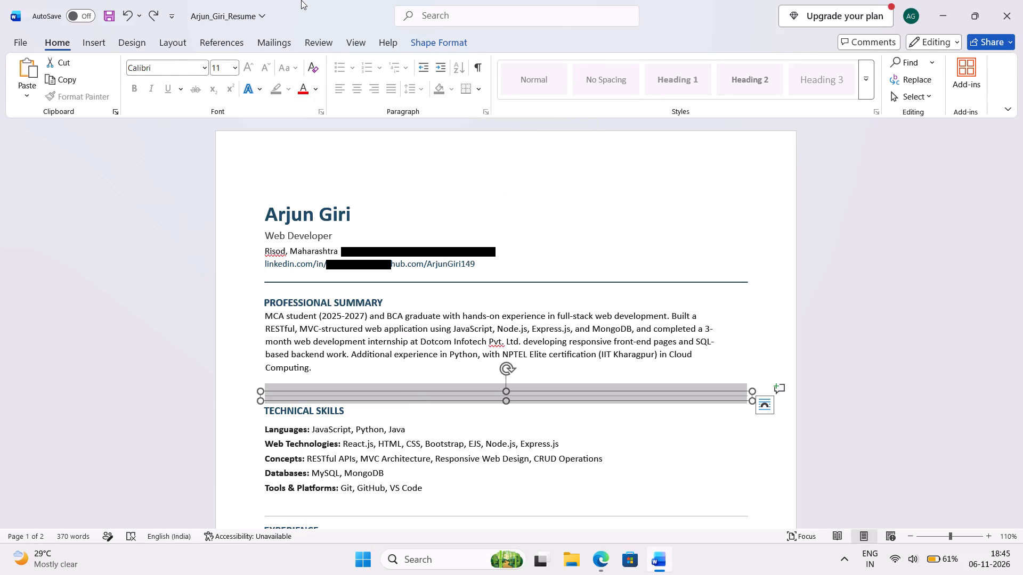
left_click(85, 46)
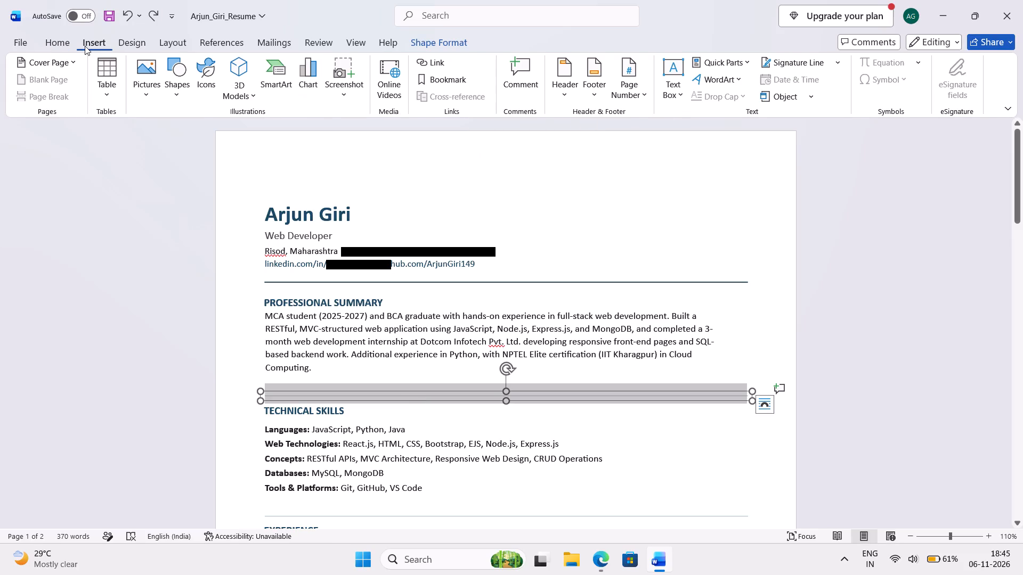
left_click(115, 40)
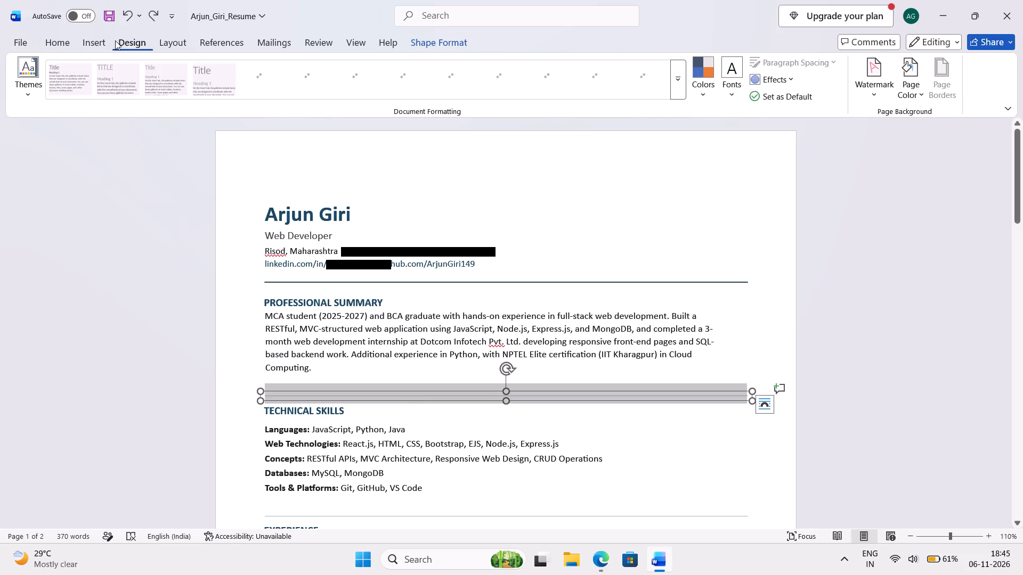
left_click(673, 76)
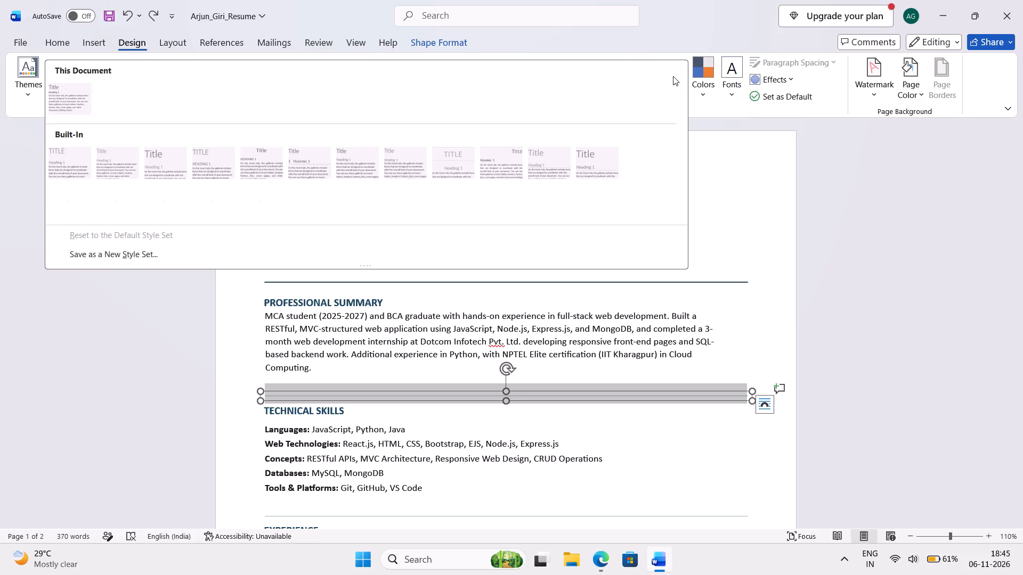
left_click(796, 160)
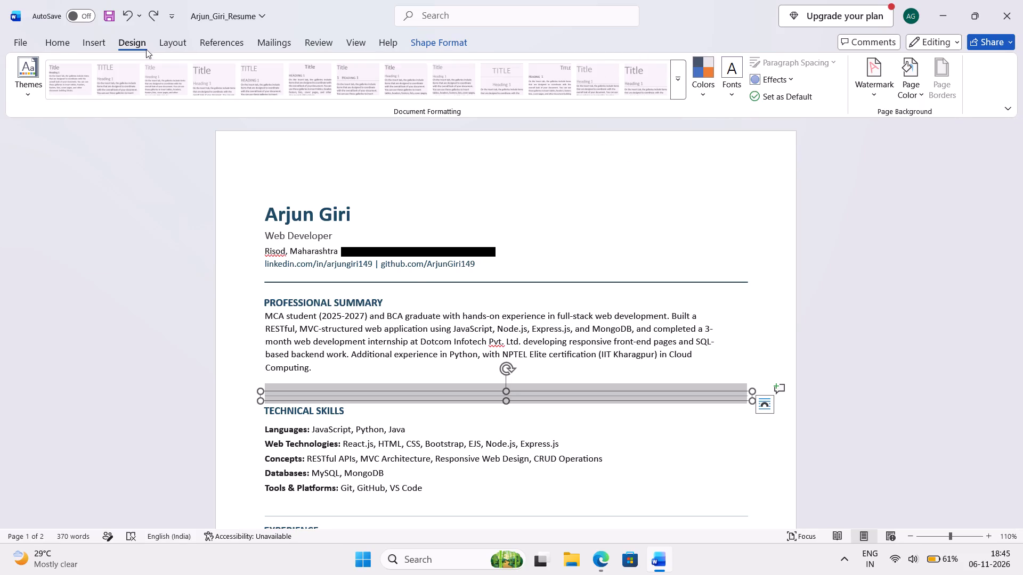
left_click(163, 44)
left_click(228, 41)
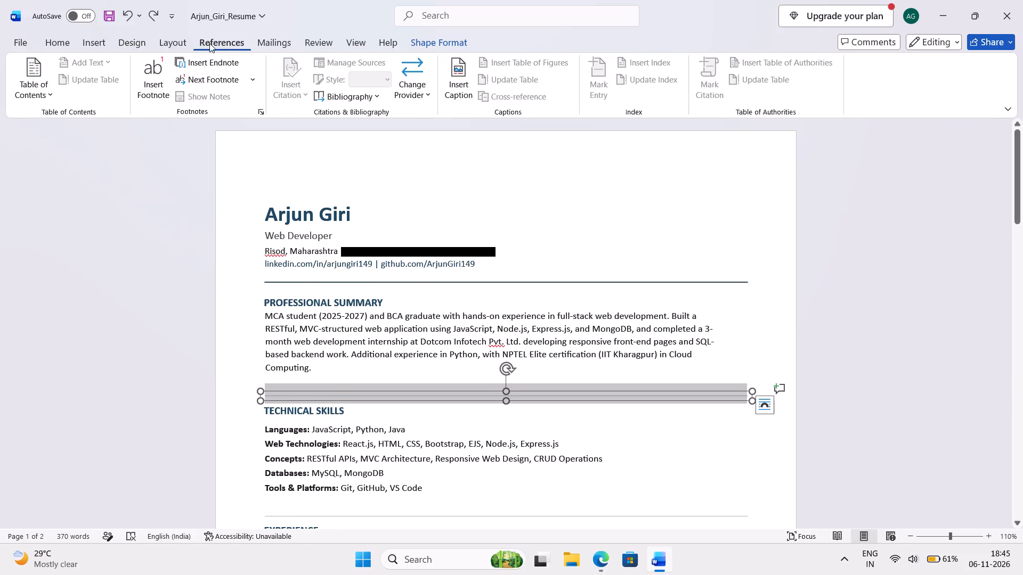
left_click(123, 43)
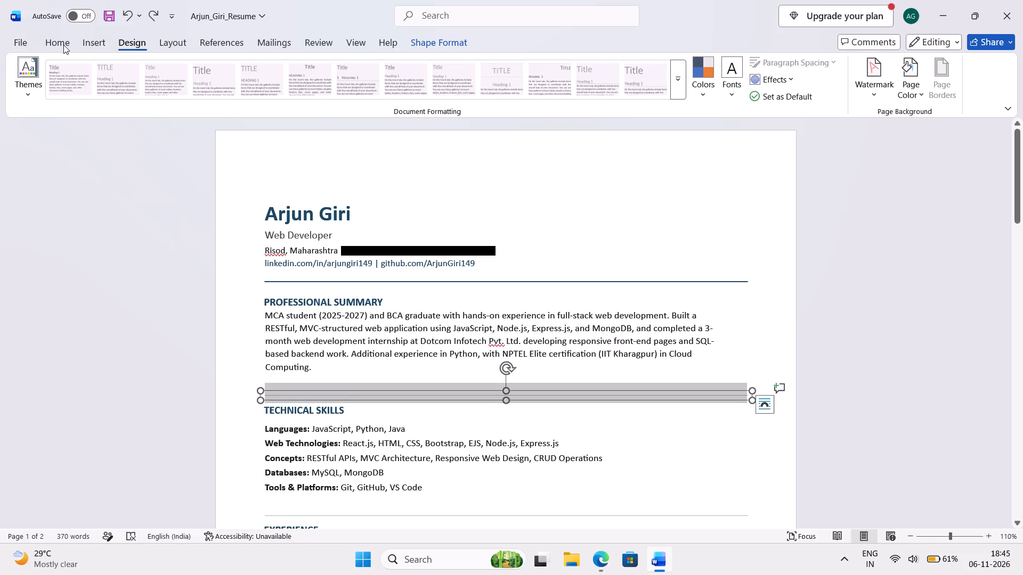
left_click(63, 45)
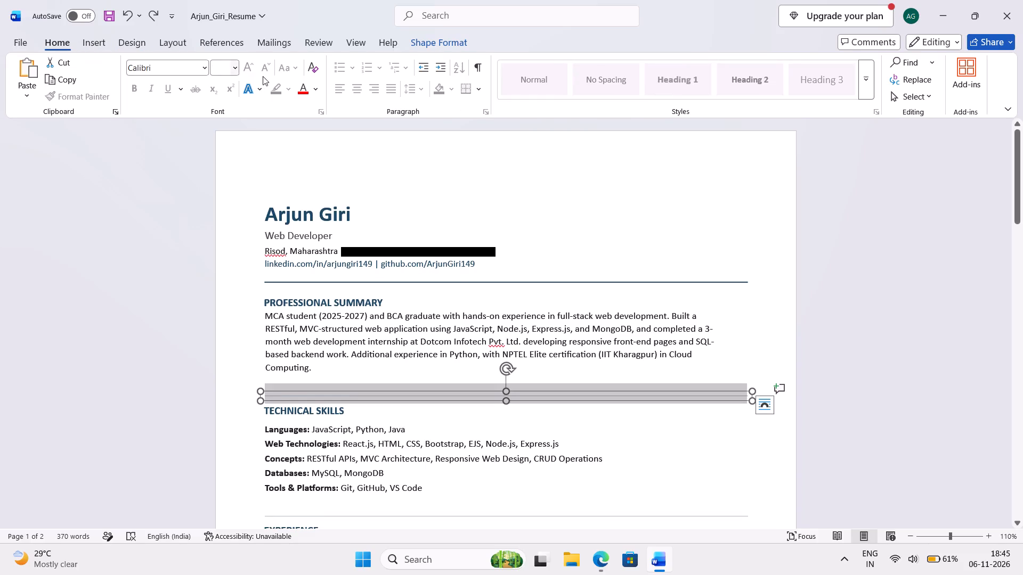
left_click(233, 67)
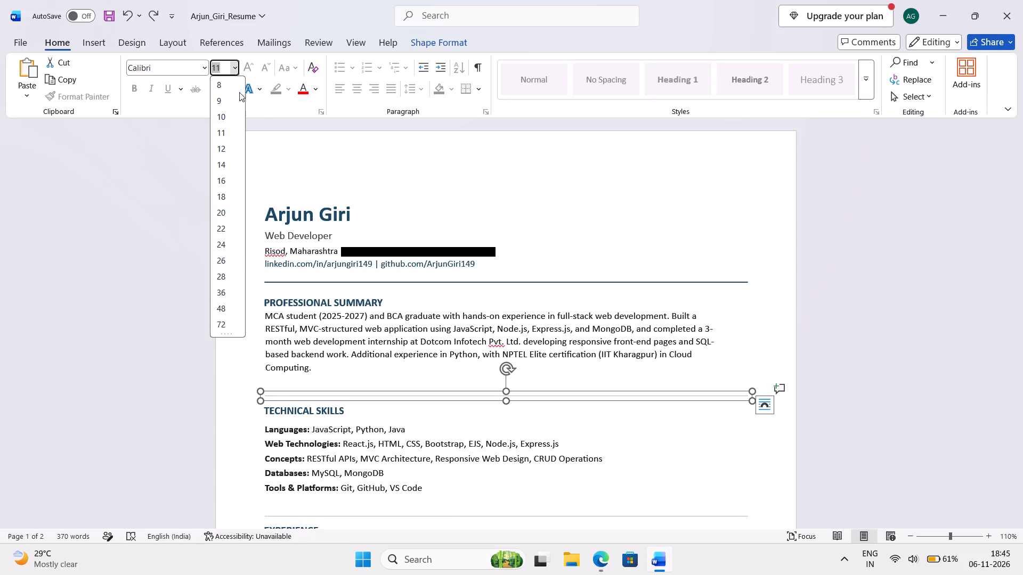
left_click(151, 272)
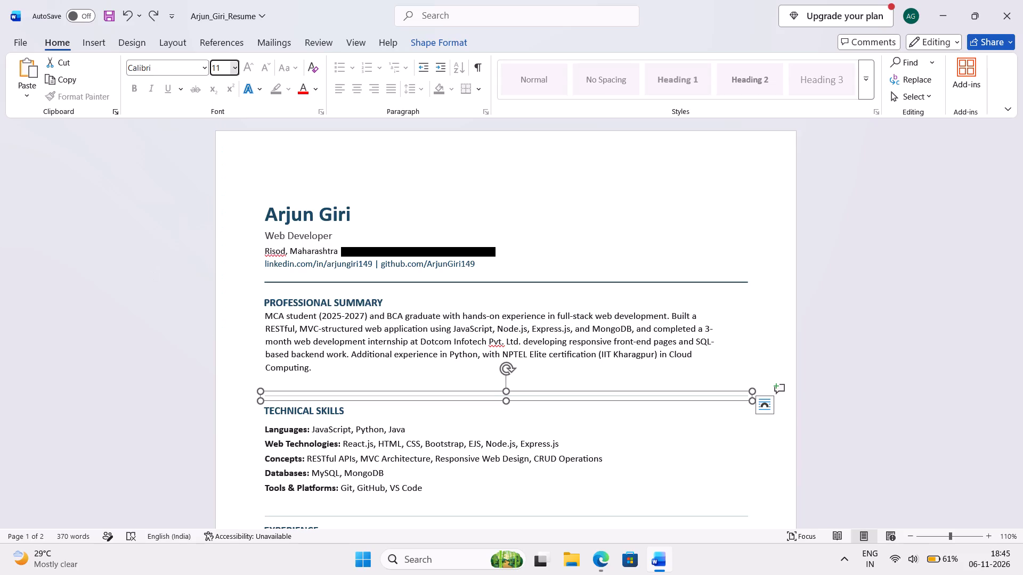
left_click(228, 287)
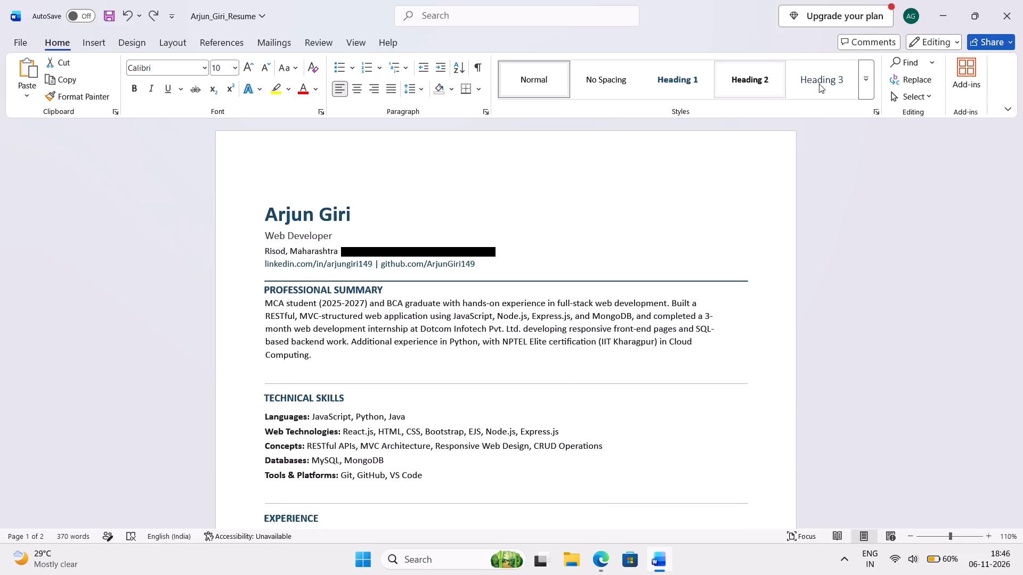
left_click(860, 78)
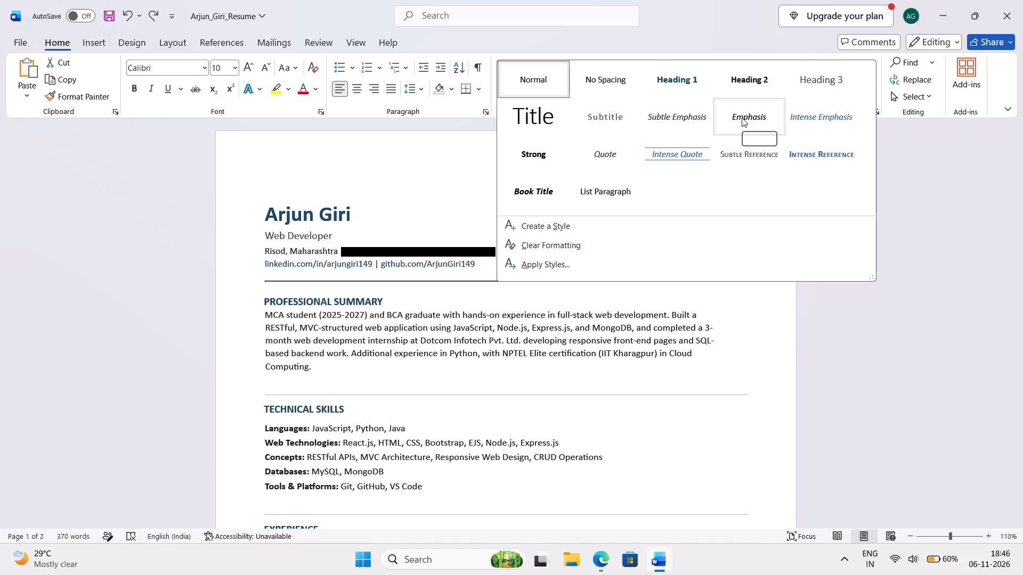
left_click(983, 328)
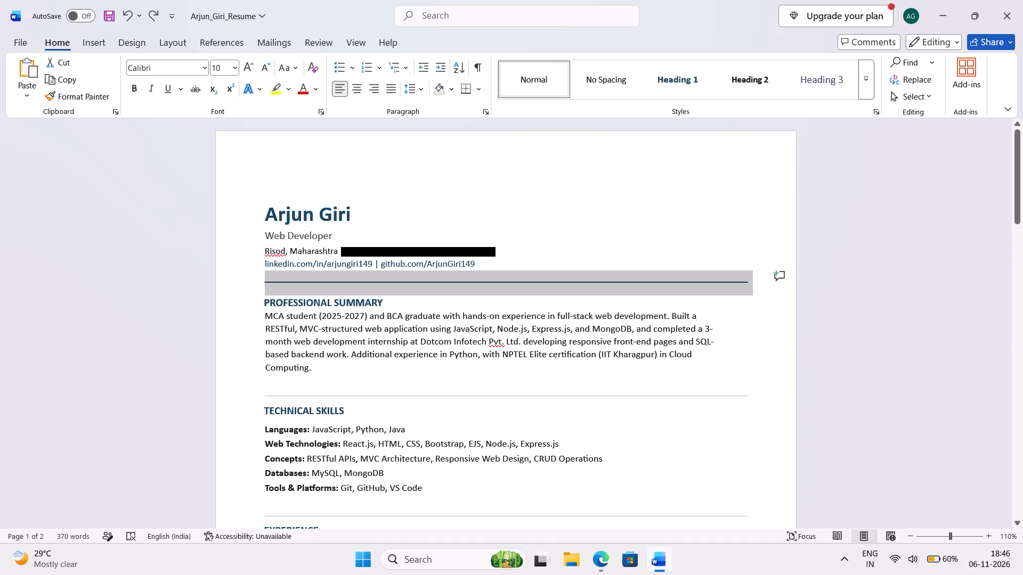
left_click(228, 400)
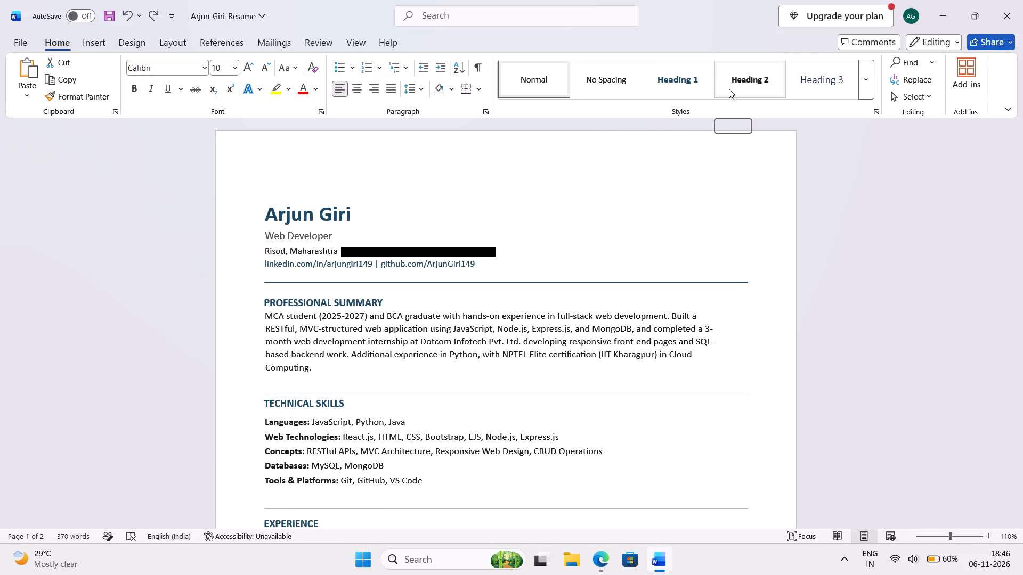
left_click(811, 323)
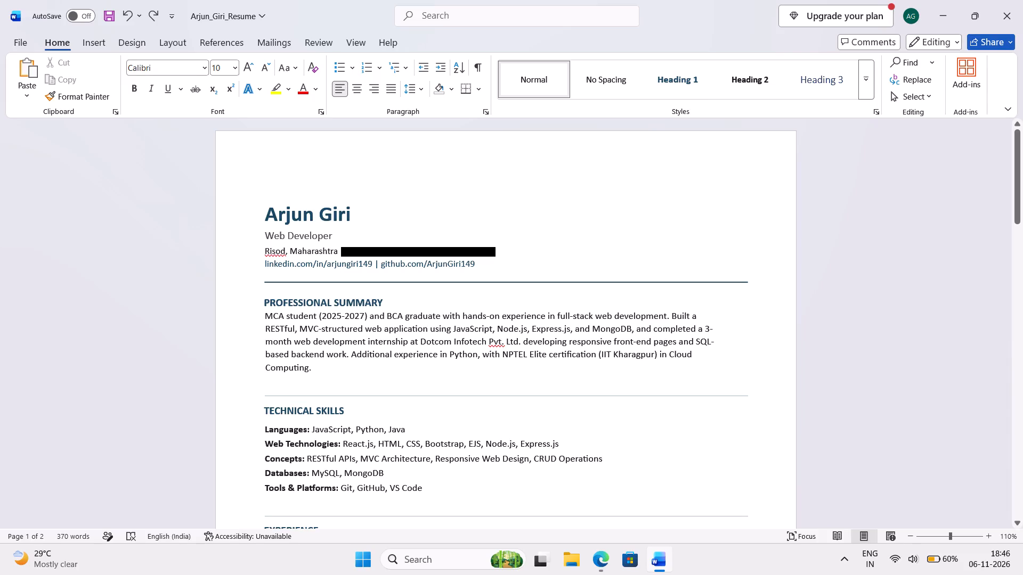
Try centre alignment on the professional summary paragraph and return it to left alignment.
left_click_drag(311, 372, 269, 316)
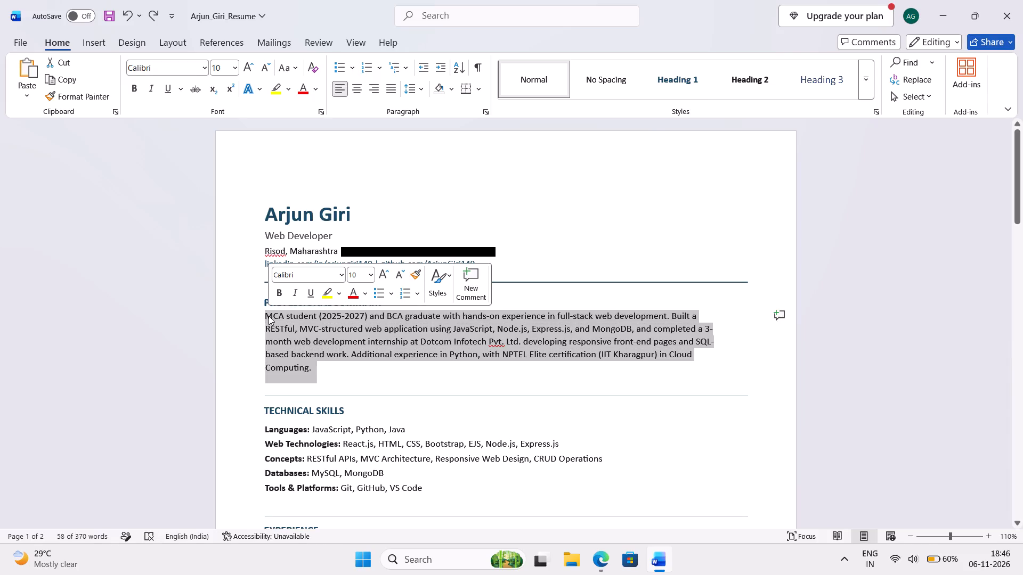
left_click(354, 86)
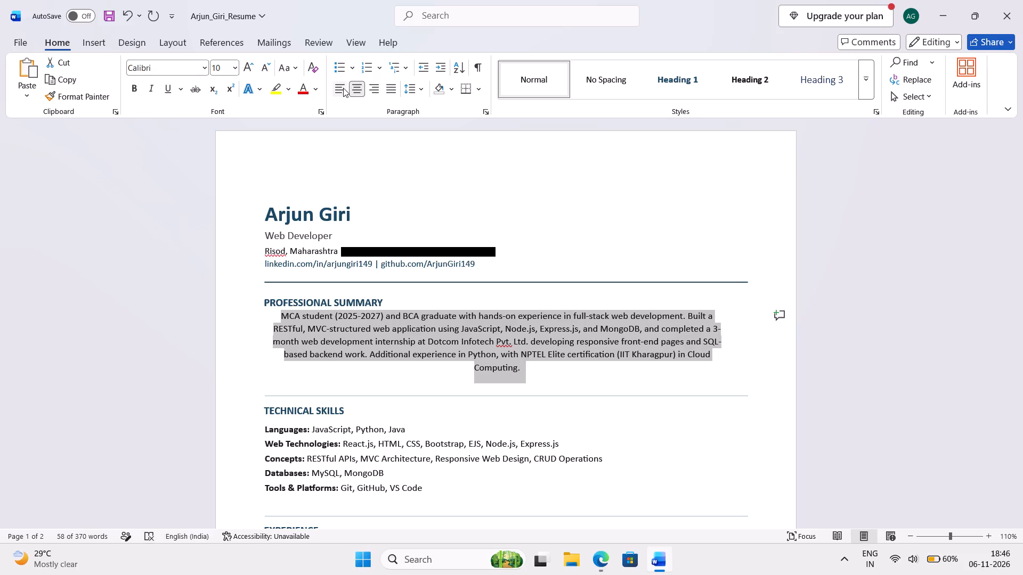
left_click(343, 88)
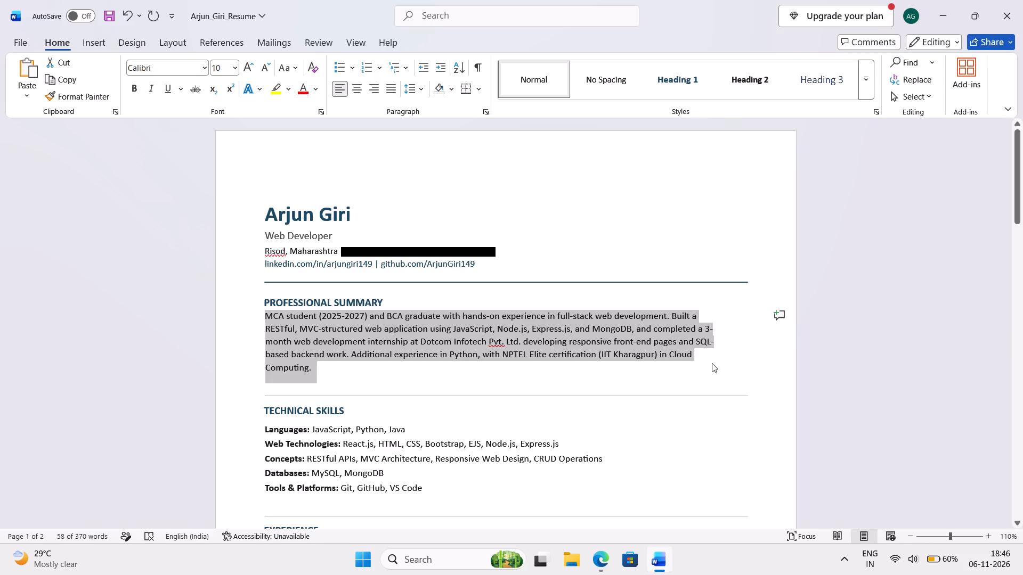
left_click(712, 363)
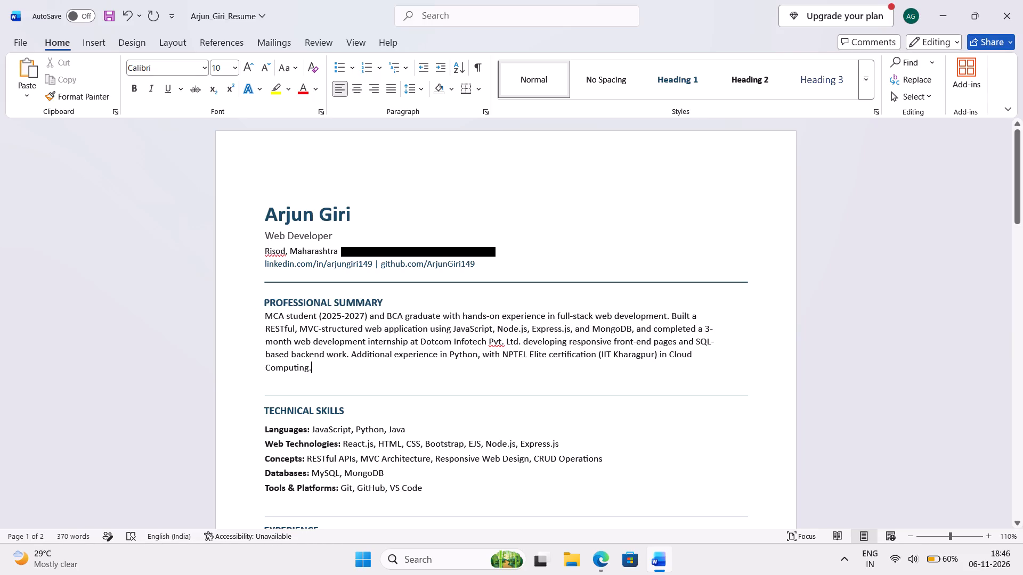
Review the divider and heading spacing from TECHNICAL SKILLS to EDUCATION, and check the PROJECTS heading's line spacing setting.
scroll(417, 332, "down", 1)
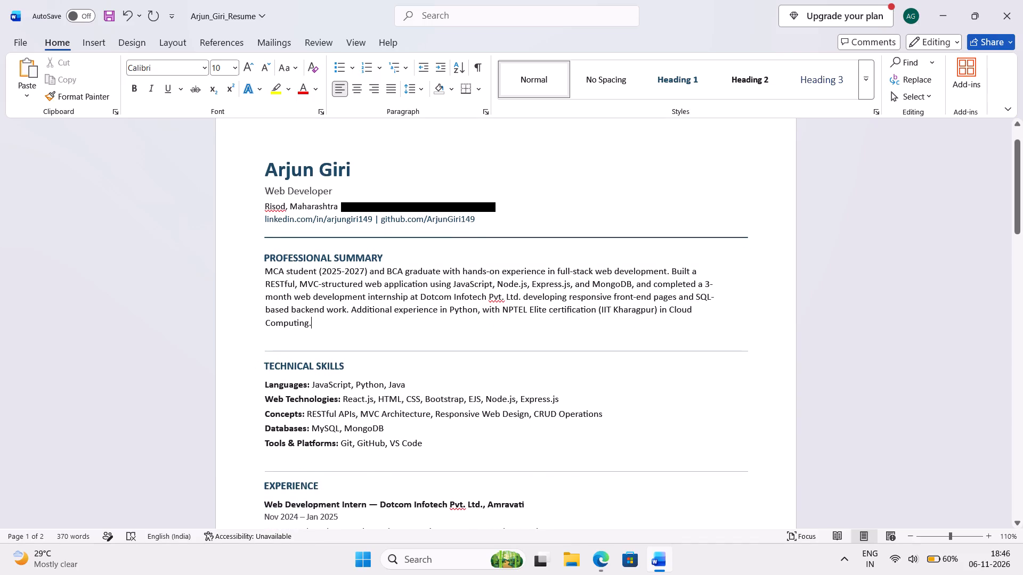
left_click(418, 382)
scroll(418, 382, "down", 1)
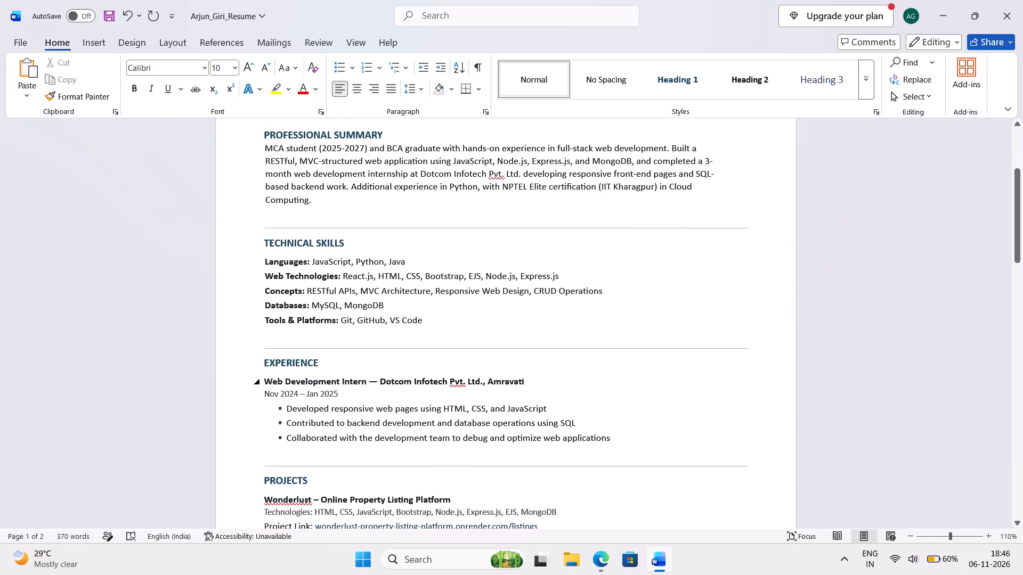
scroll(418, 382, "down", 2)
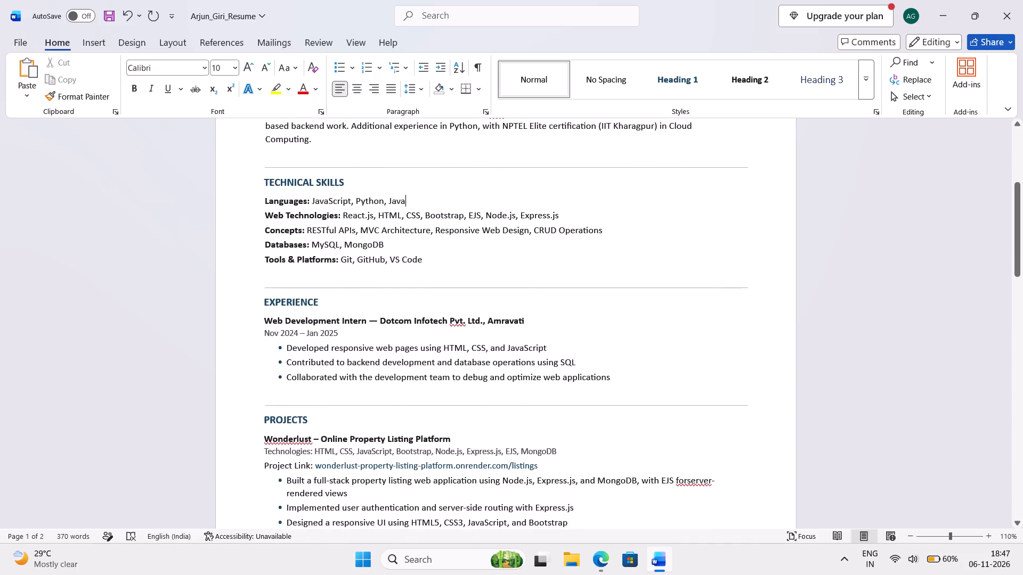
scroll(329, 410, "down", 1)
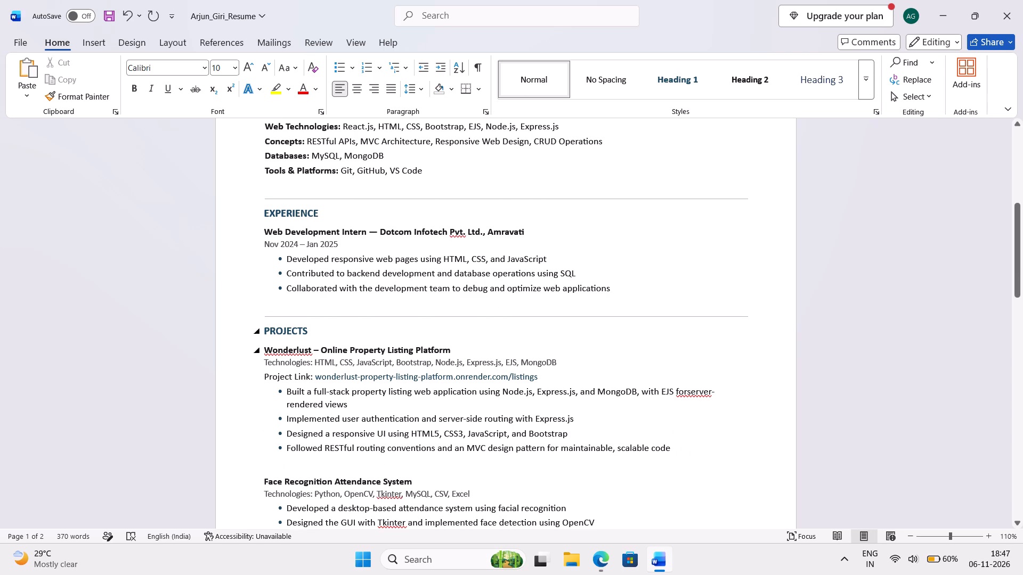
left_click(312, 334)
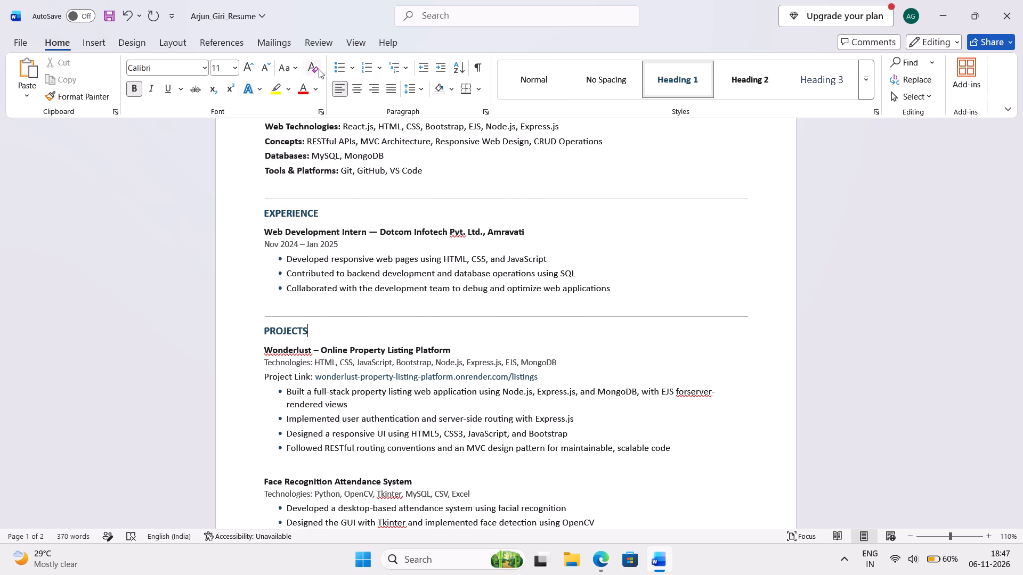
left_click(420, 87)
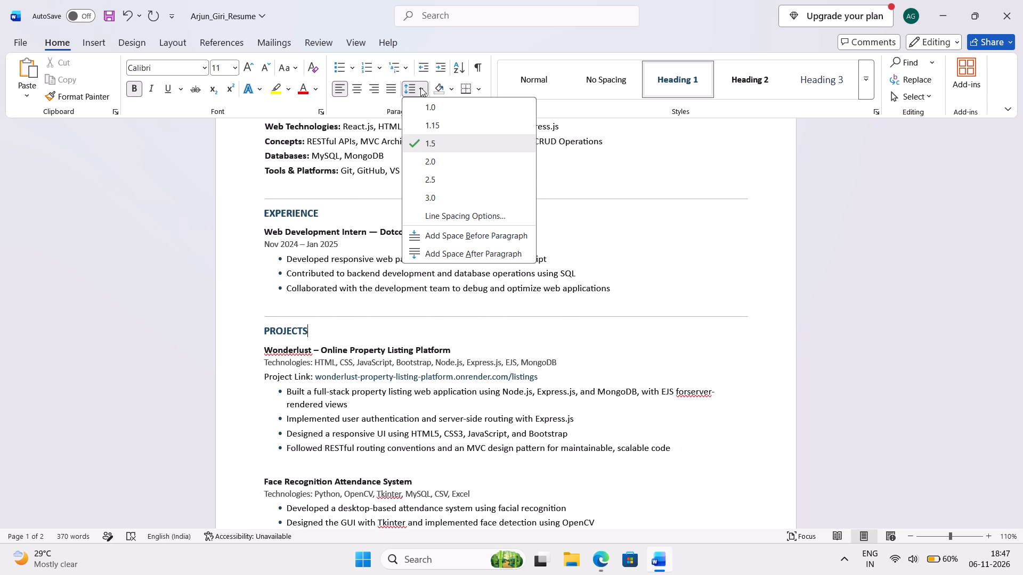
left_click(197, 223)
scroll(375, 315, "down", 1)
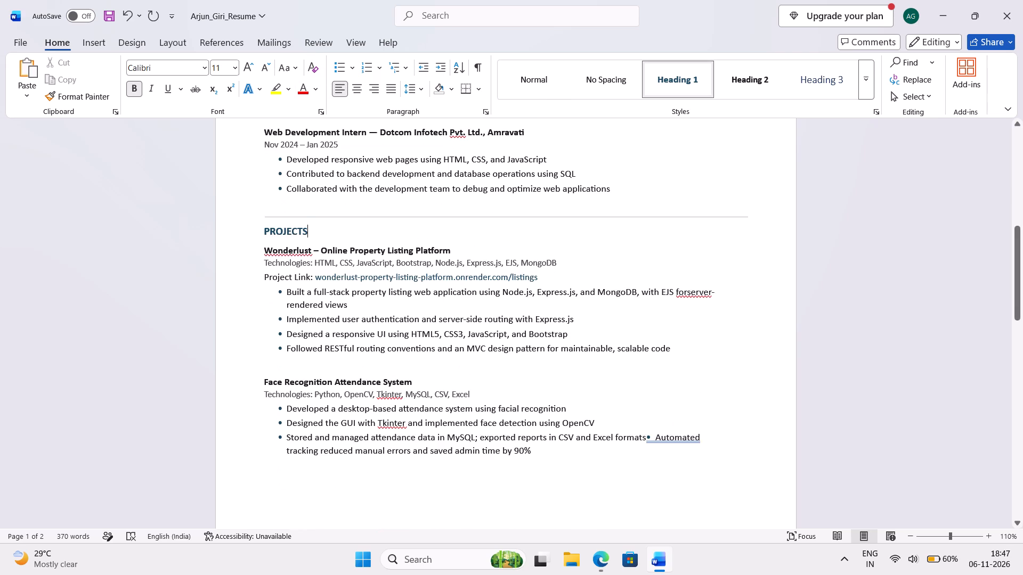
scroll(375, 315, "down", 3)
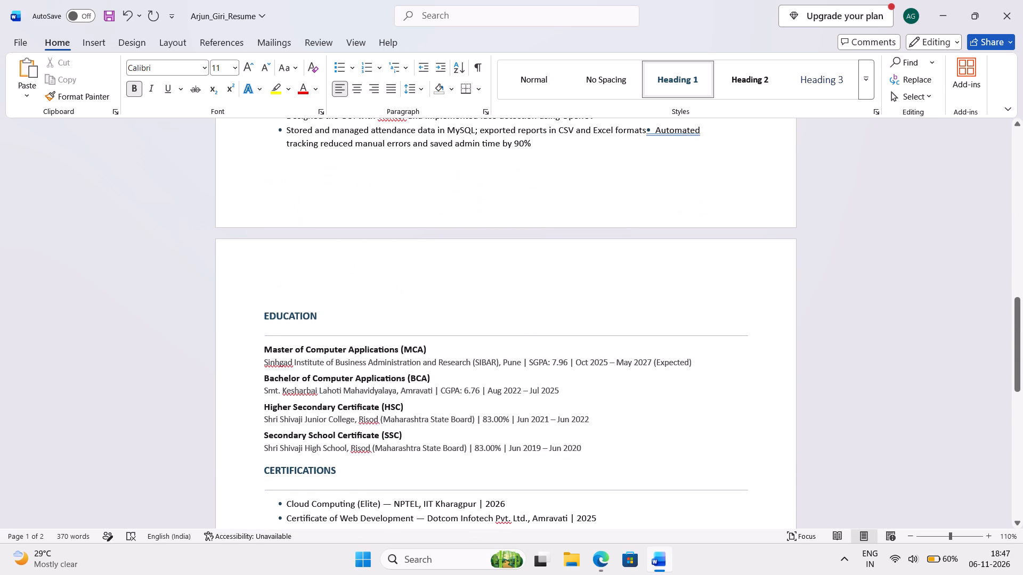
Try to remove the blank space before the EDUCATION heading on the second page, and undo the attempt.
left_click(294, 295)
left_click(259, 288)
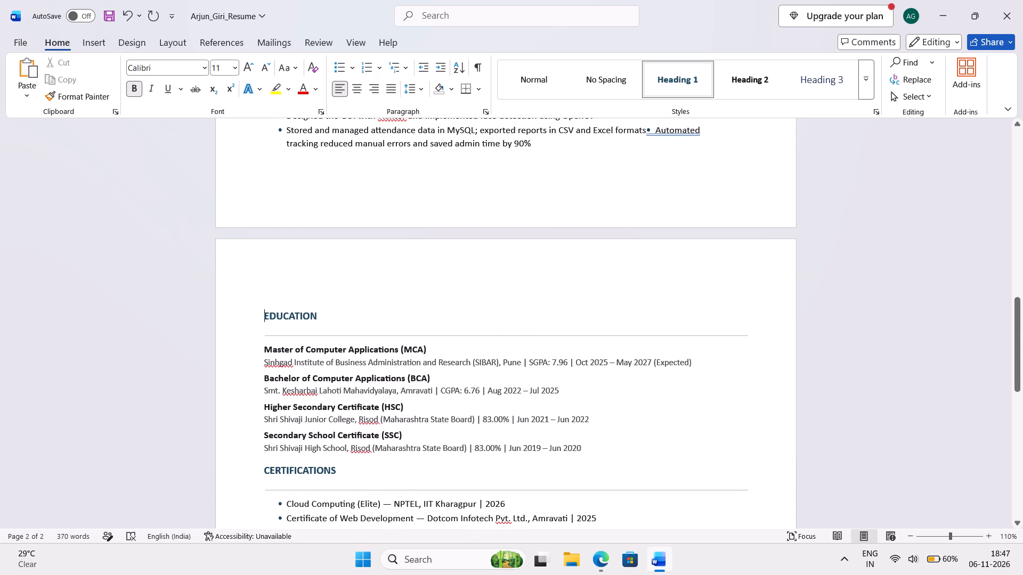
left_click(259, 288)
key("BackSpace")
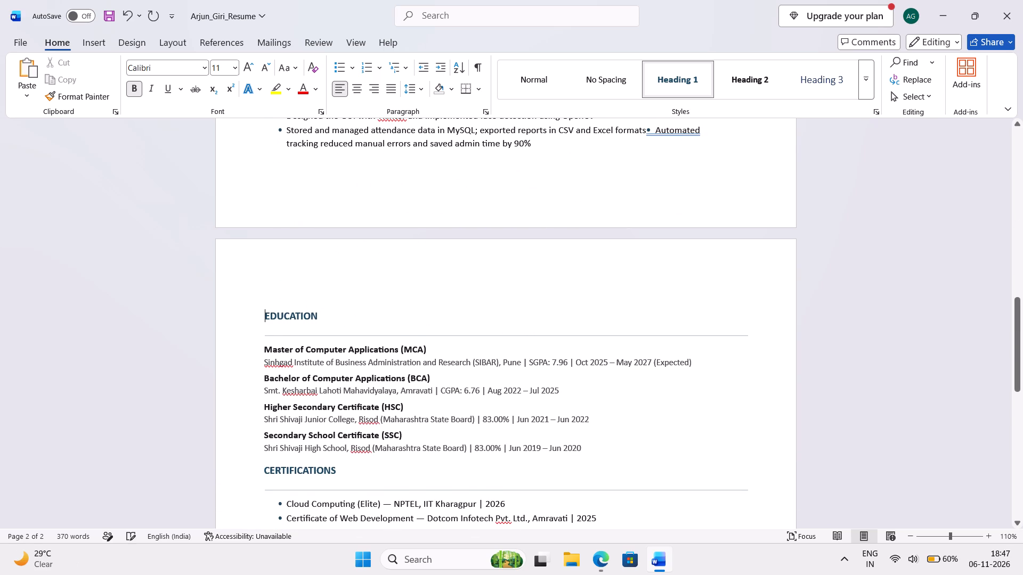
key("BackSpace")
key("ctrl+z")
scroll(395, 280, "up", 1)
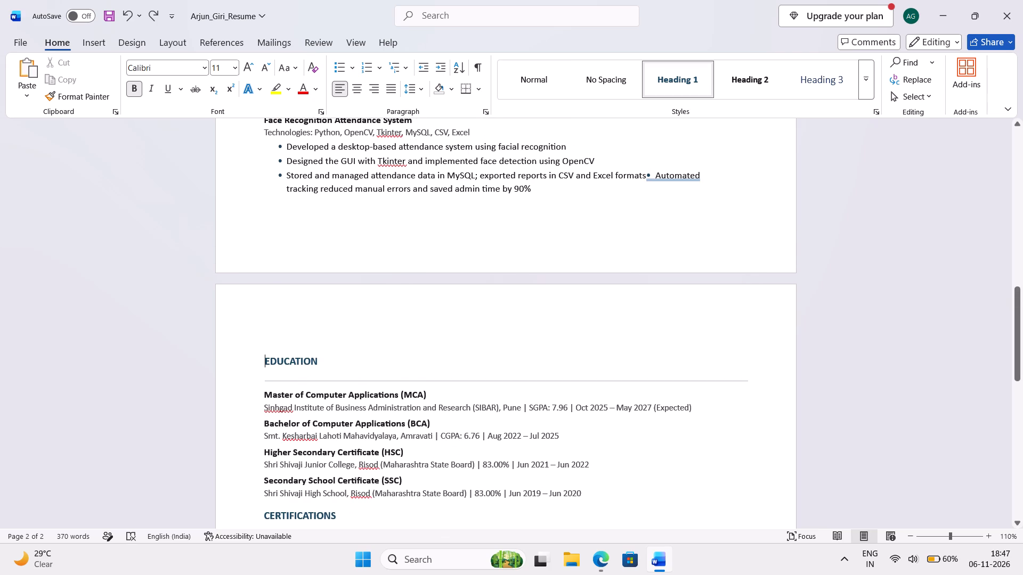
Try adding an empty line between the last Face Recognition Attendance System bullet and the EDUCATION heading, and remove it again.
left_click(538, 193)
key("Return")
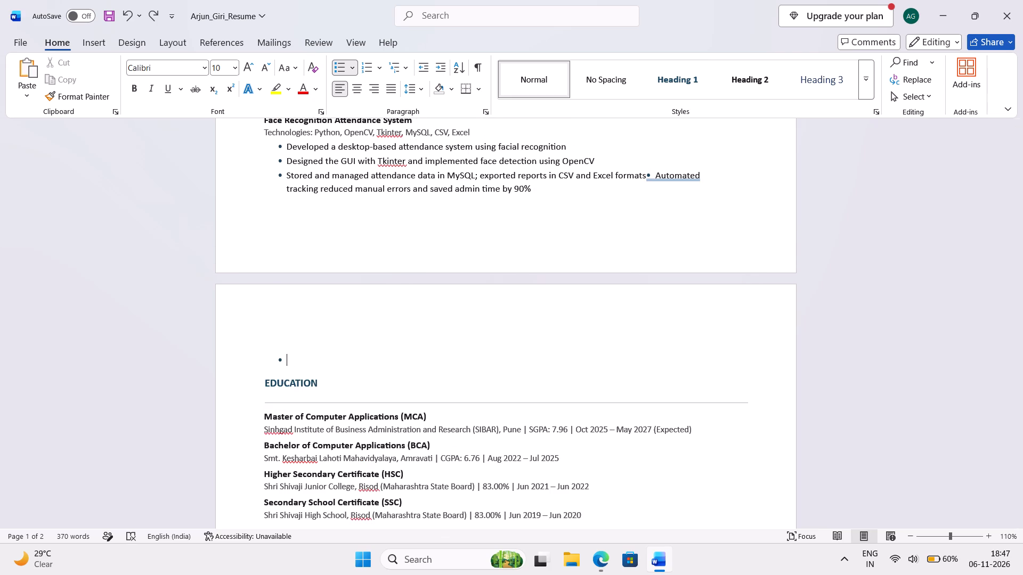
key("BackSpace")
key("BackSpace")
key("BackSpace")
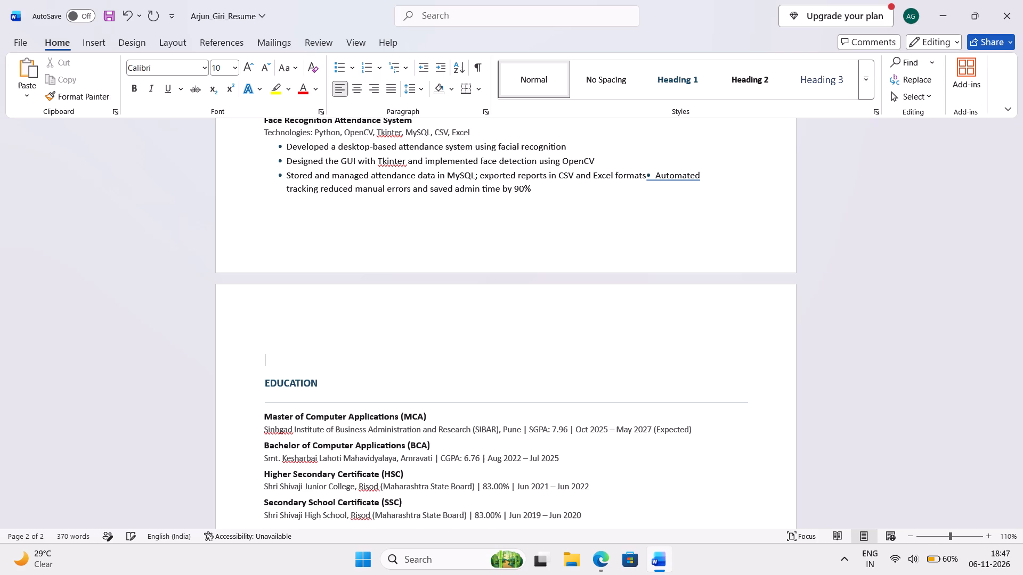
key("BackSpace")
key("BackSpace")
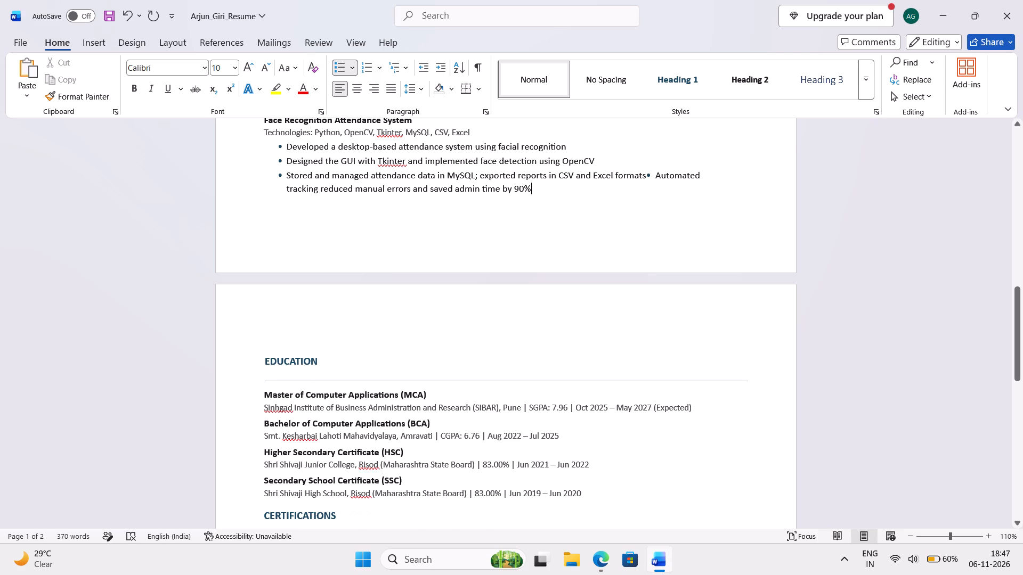
Add a full stop at the end of the last Face Recognition Attendance System bullet.
key("period")
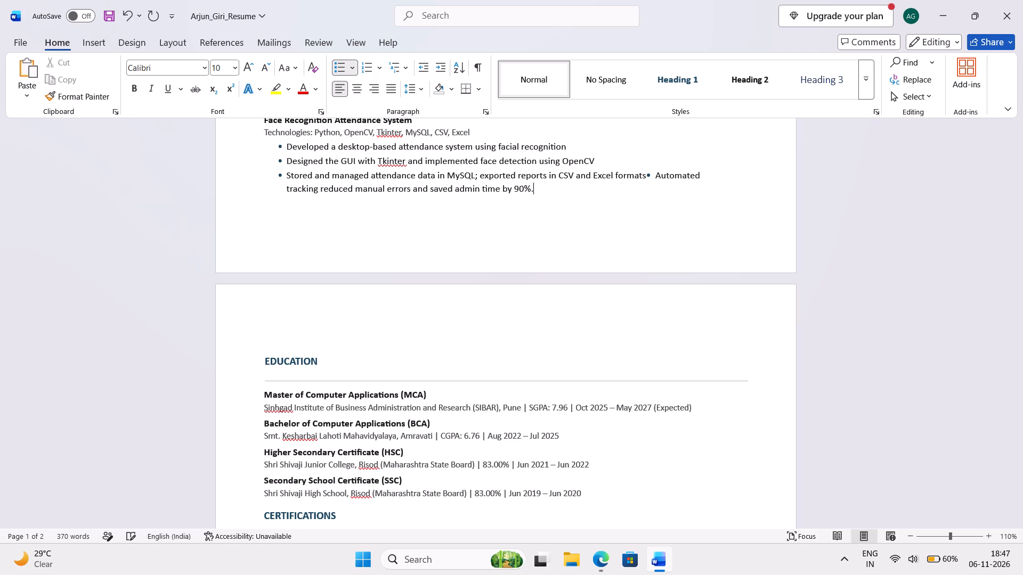
Delete the divider line beneath the EDUCATION heading.
double_click(707, 384)
double_click(707, 384)
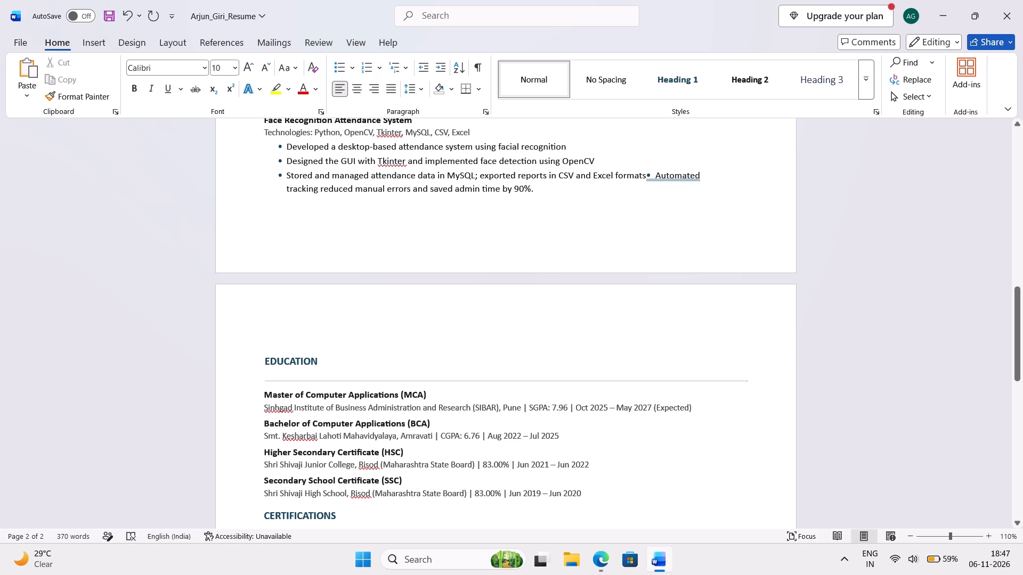
triple_click(707, 384)
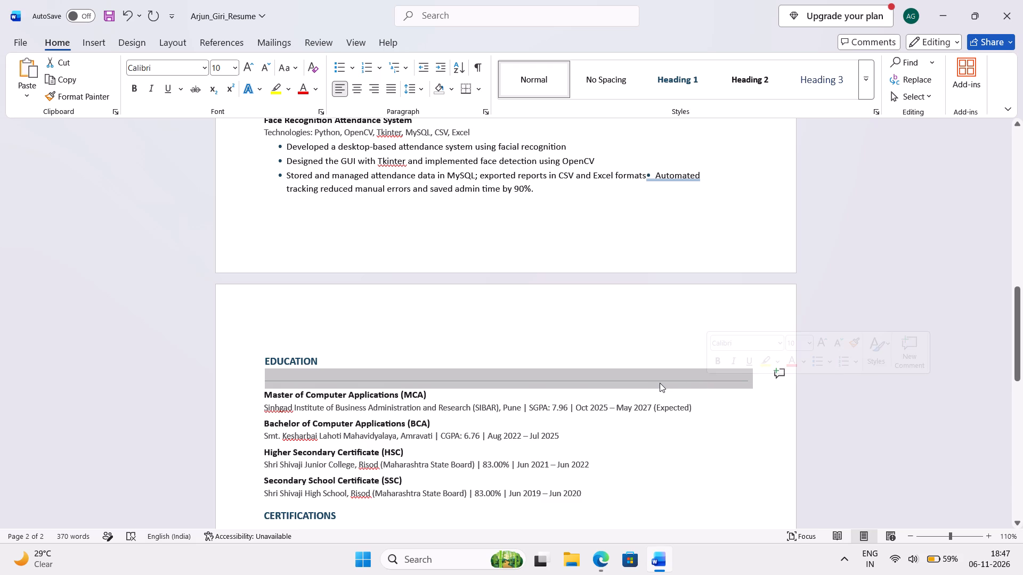
key("Delete")
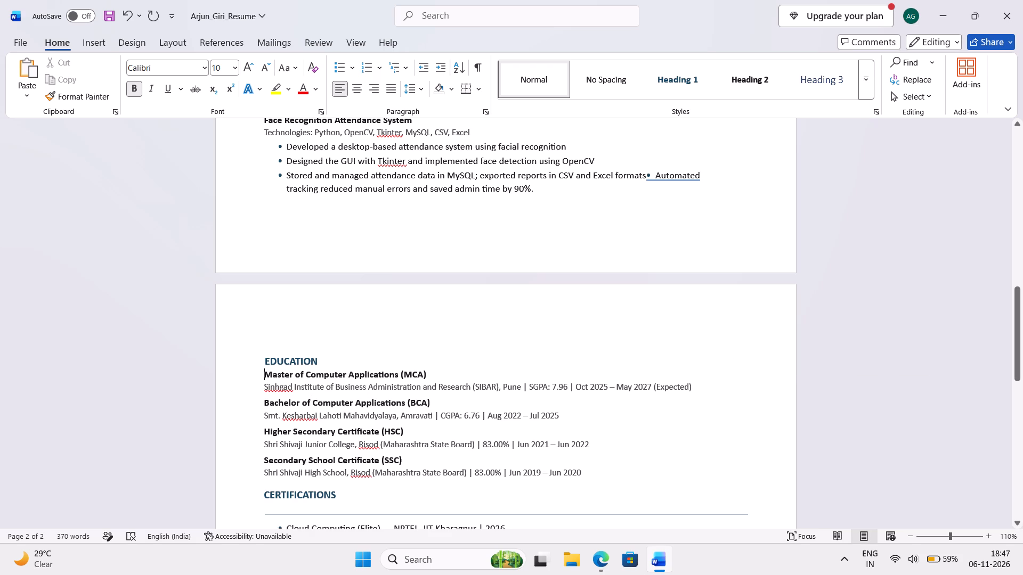
Set the EDUCATION heading's line spacing to 1.5.
left_click(362, 362)
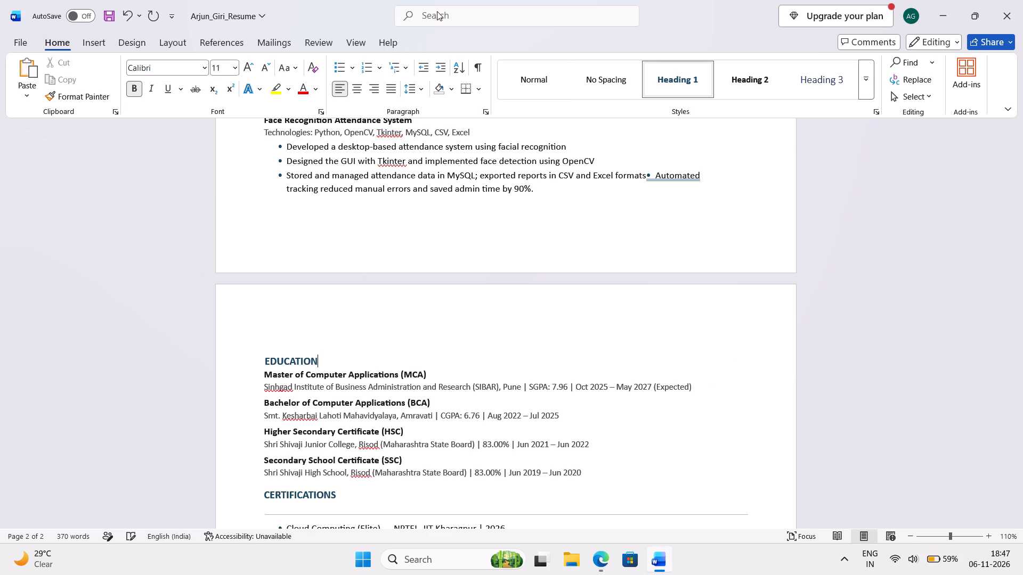
left_click(424, 91)
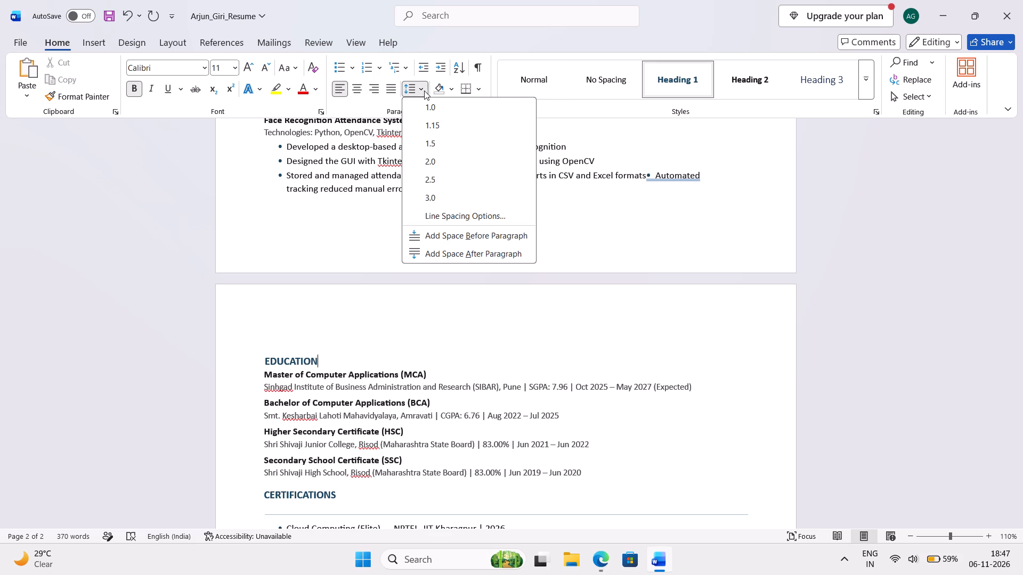
left_click(450, 147)
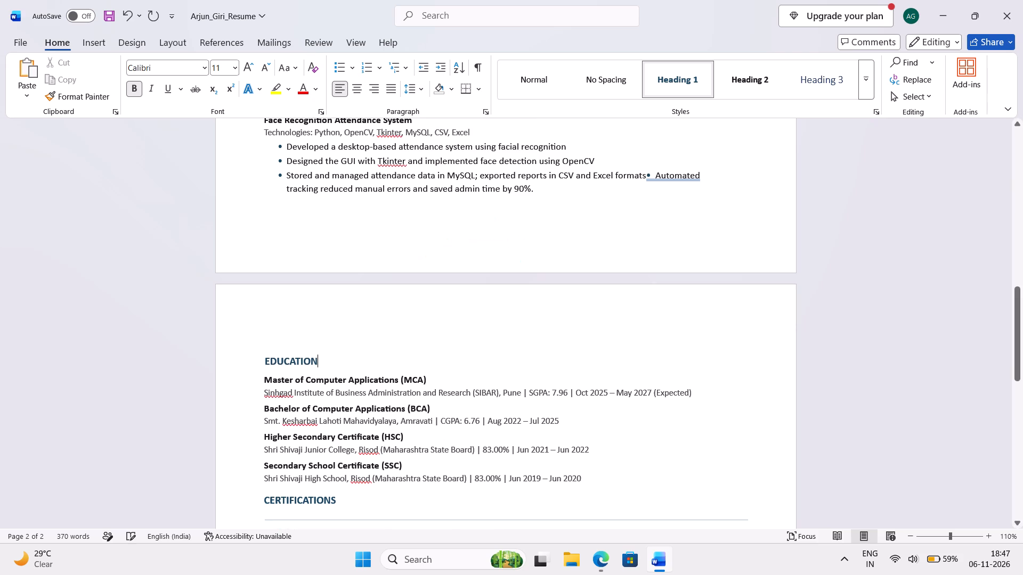
Paste the copied divider line on a new line between the Secondary School Certificate entry and the CERTIFICATIONS heading.
scroll(449, 344, "down", 2)
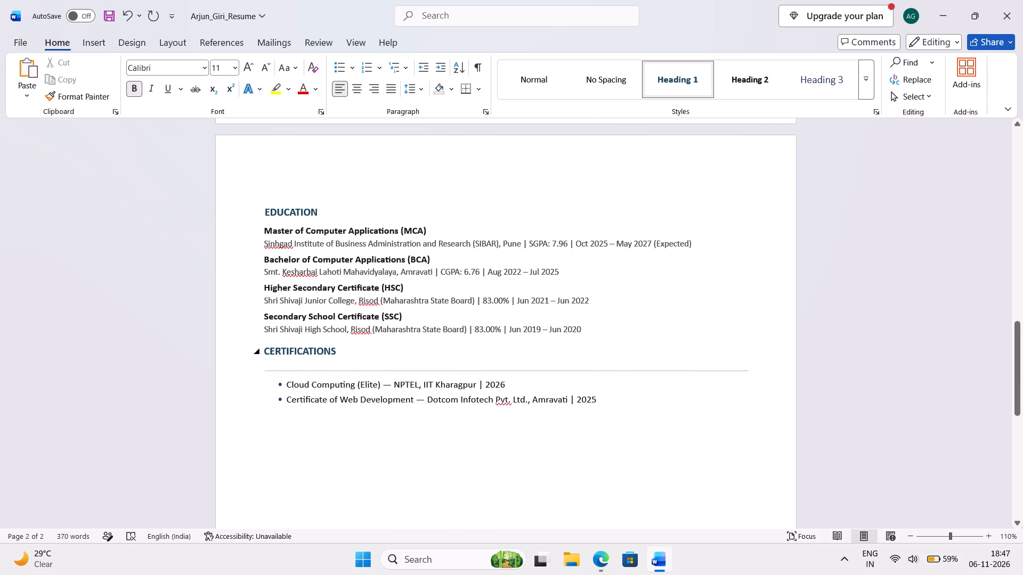
left_click(594, 327)
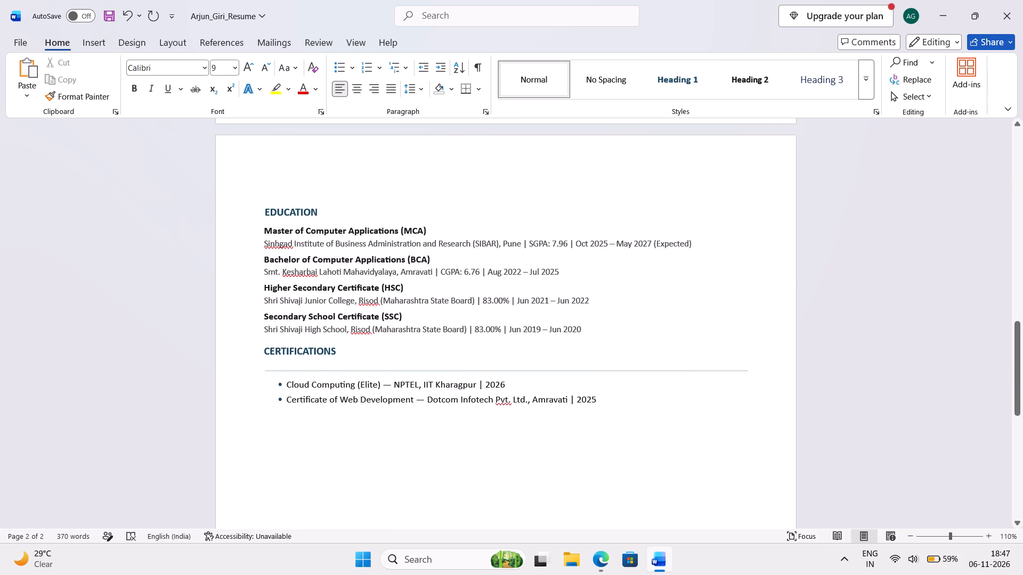
key("Return")
key("ctrl+v")
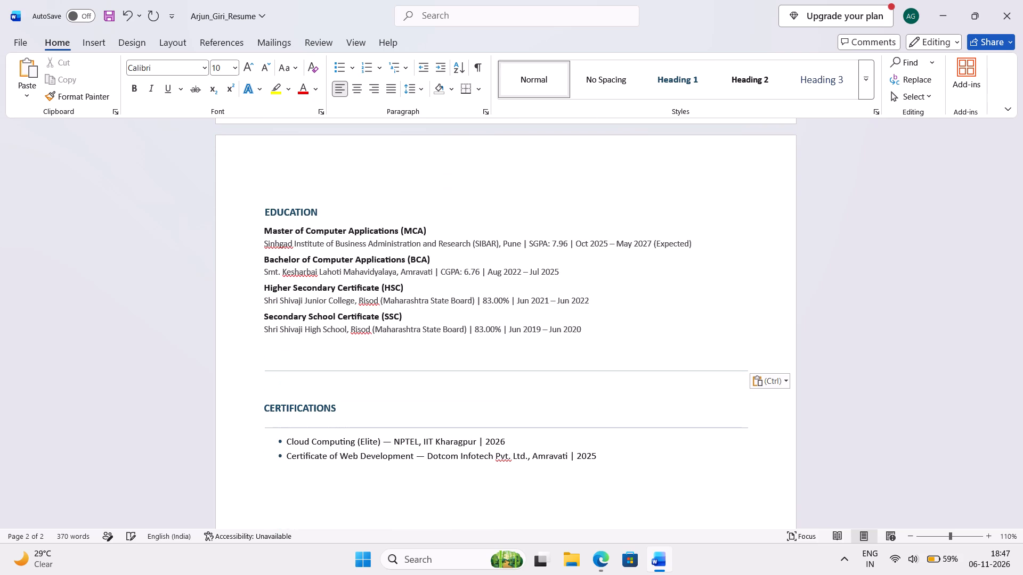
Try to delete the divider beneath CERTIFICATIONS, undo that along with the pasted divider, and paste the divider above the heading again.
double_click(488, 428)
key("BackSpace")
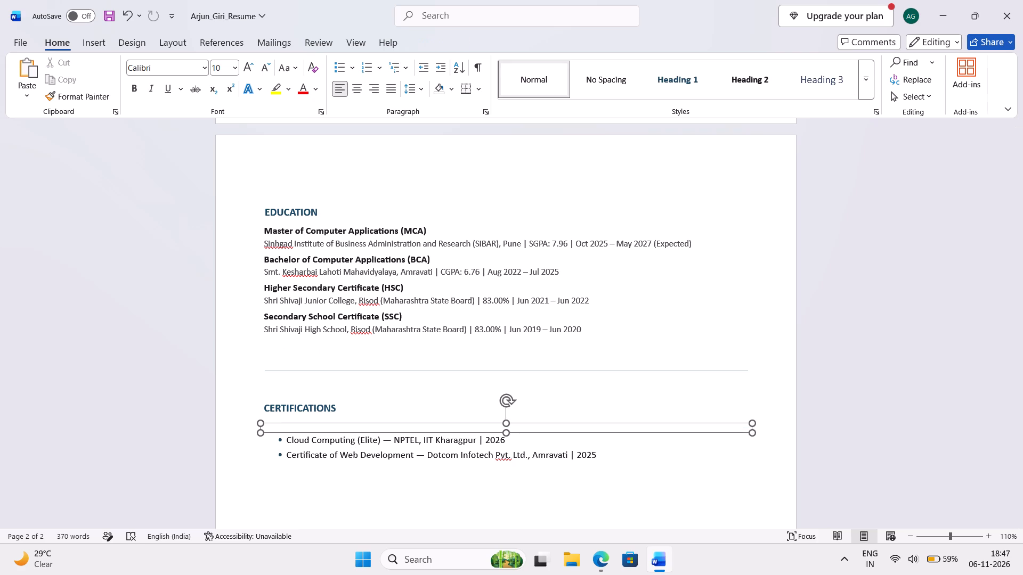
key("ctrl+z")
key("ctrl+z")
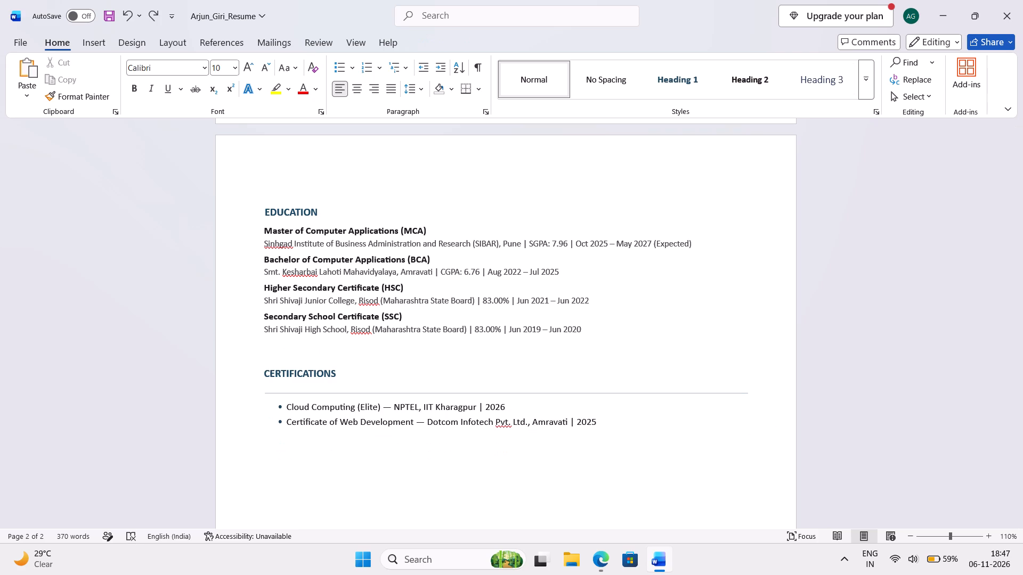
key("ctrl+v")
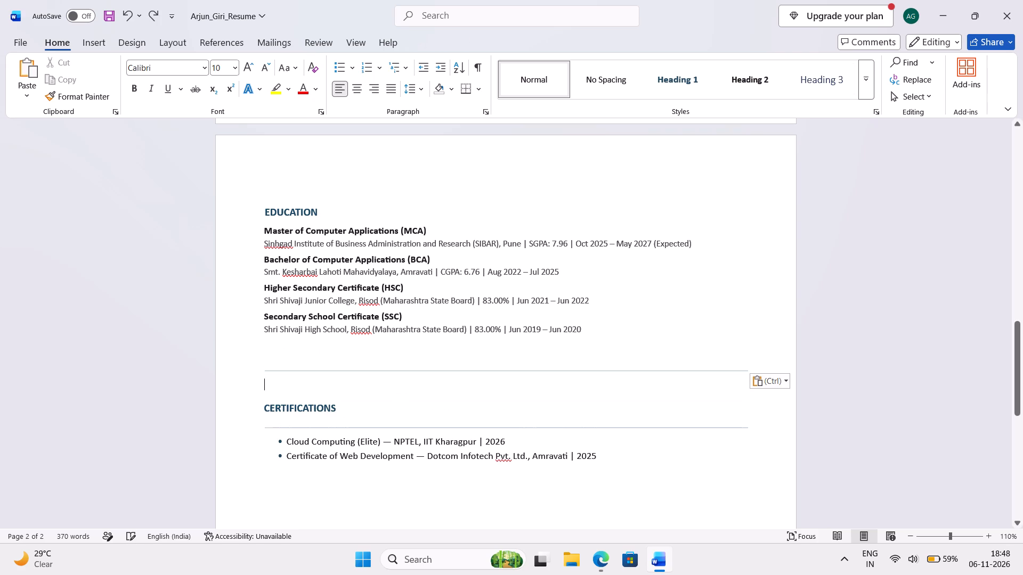
Delete the divider line beneath the CERTIFICATIONS heading so its bullets directly follow the heading.
double_click(378, 429)
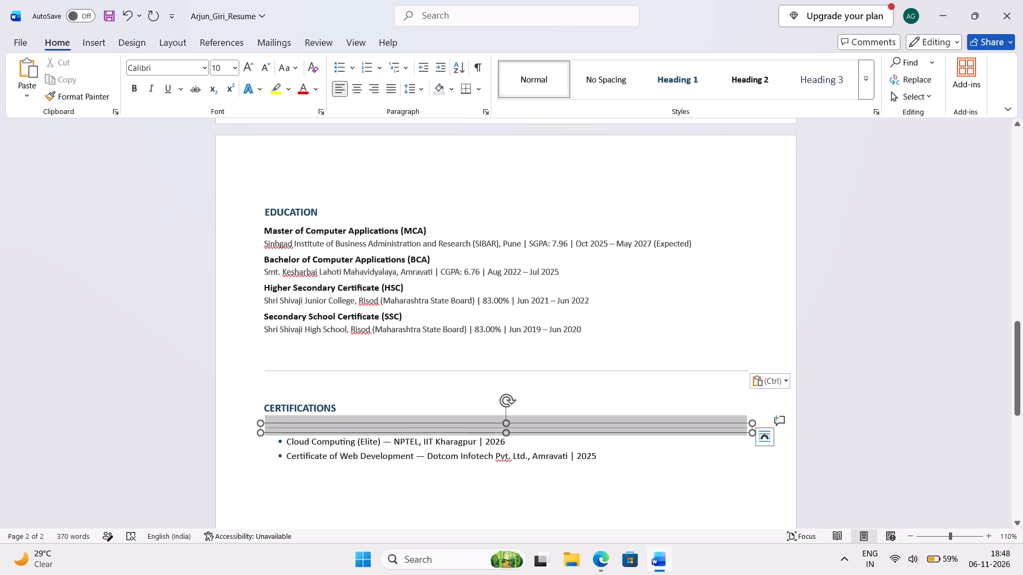
key("Delete")
key("BackSpace")
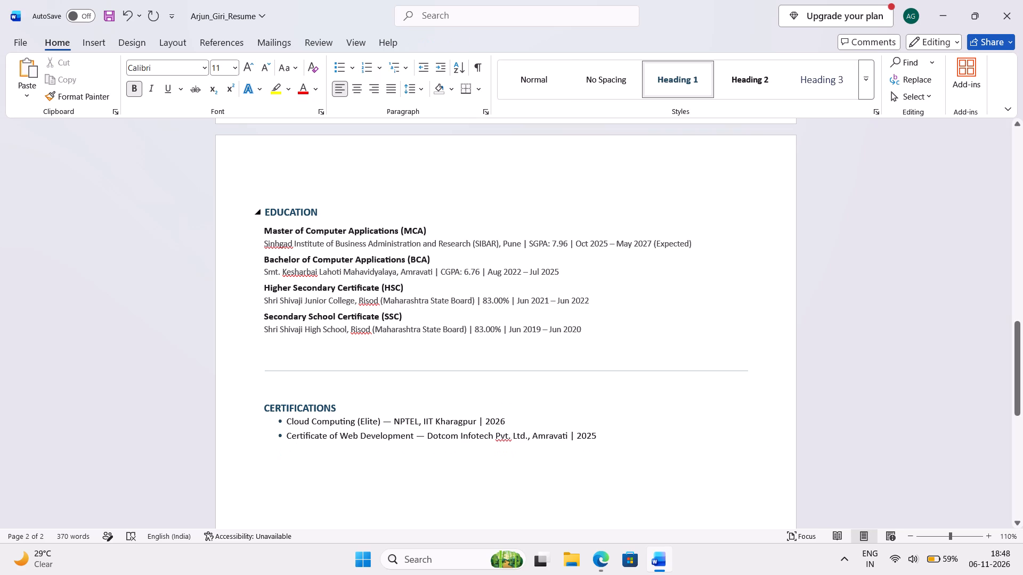
Set the CERTIFICATIONS heading's line spacing to 1.5.
left_click(424, 96)
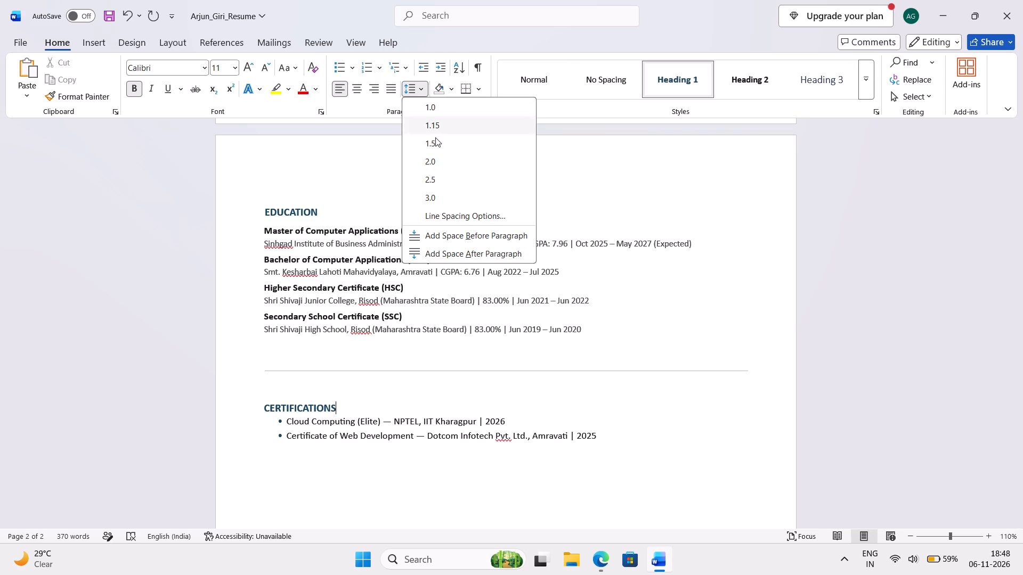
left_click(435, 138)
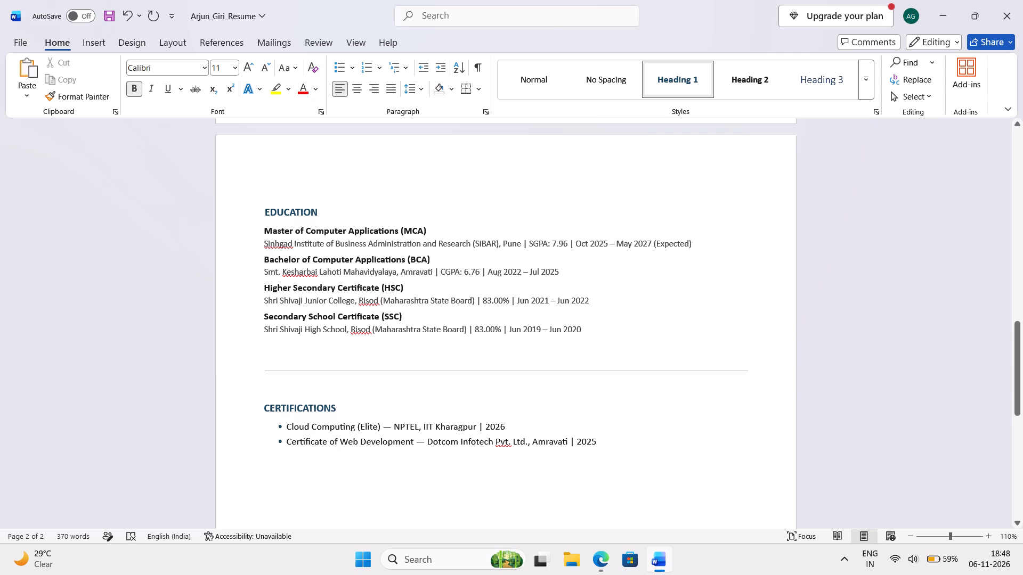
Remove the blank lines above and below the divider between the Secondary School Certificate entry and the CERTIFICATIONS heading.
left_click(460, 352)
key("BackSpace")
key("BackSpace")
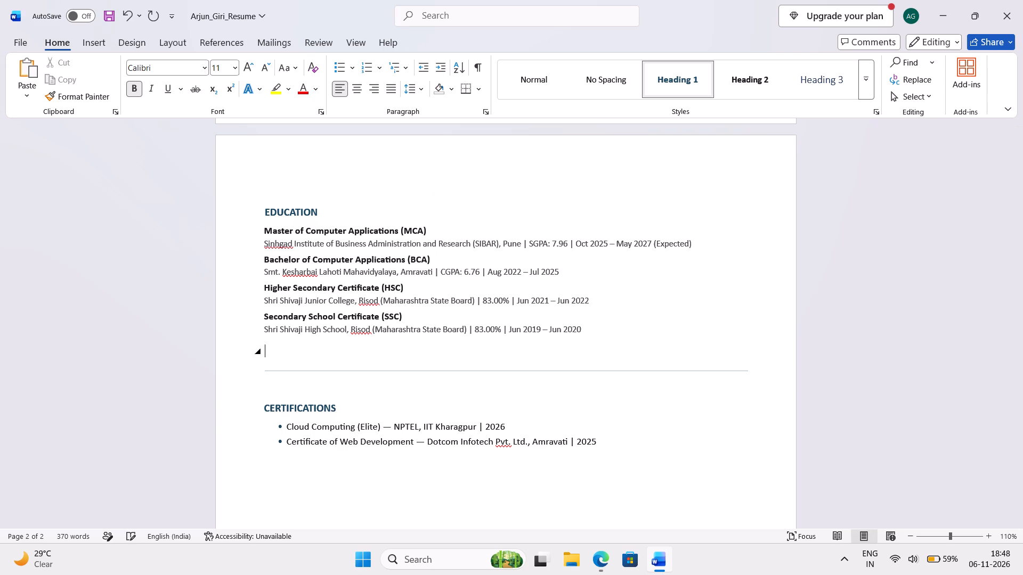
scroll(536, 352, "up", 1)
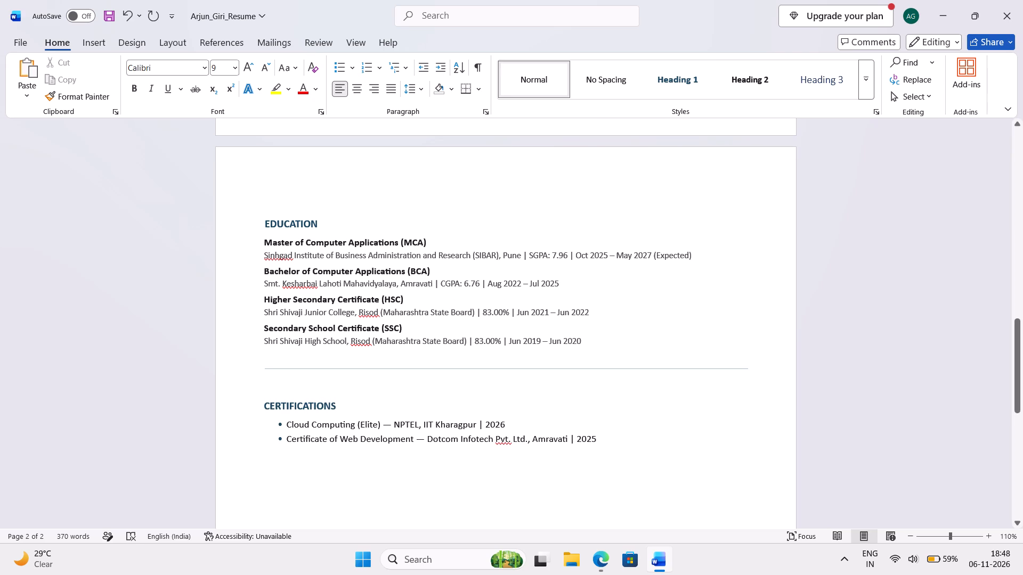
left_click(338, 392)
key("BackSpace")
key("BackSpace")
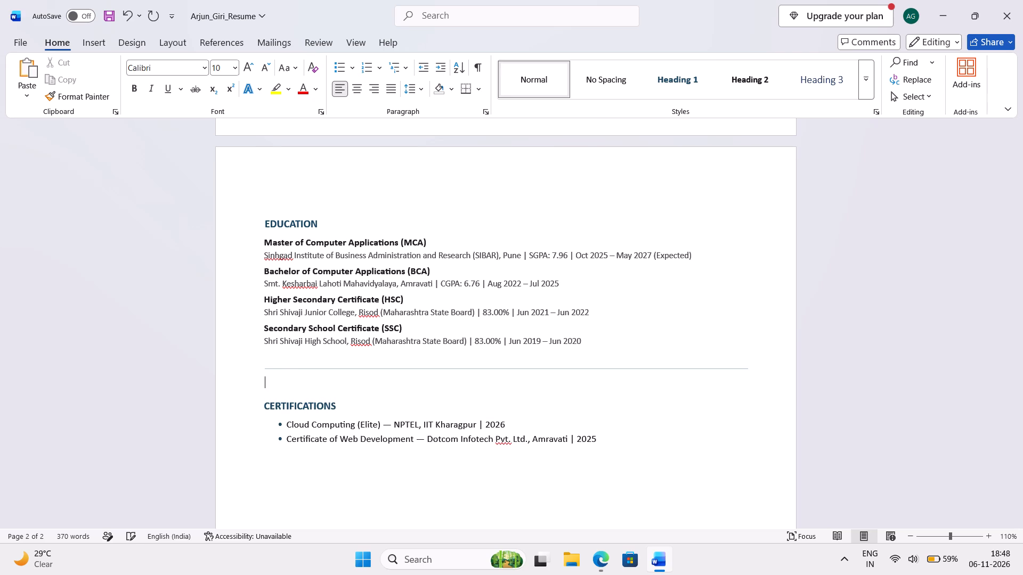
Review the dividers and heading spacing across the resume, from CERTIFICATIONS up to the name and contact details.
scroll(549, 454, "up", 1)
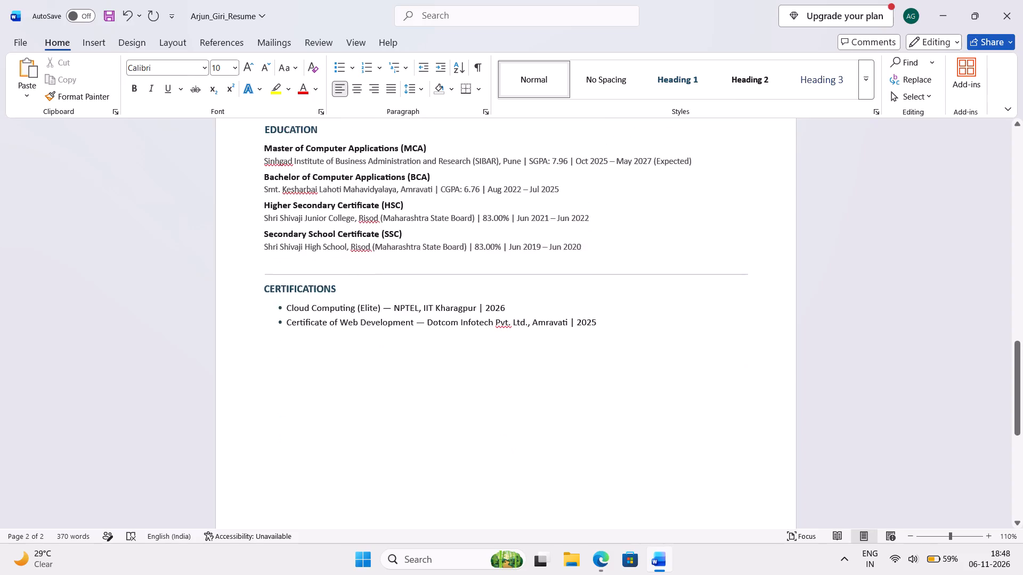
scroll(549, 454, "up", 4)
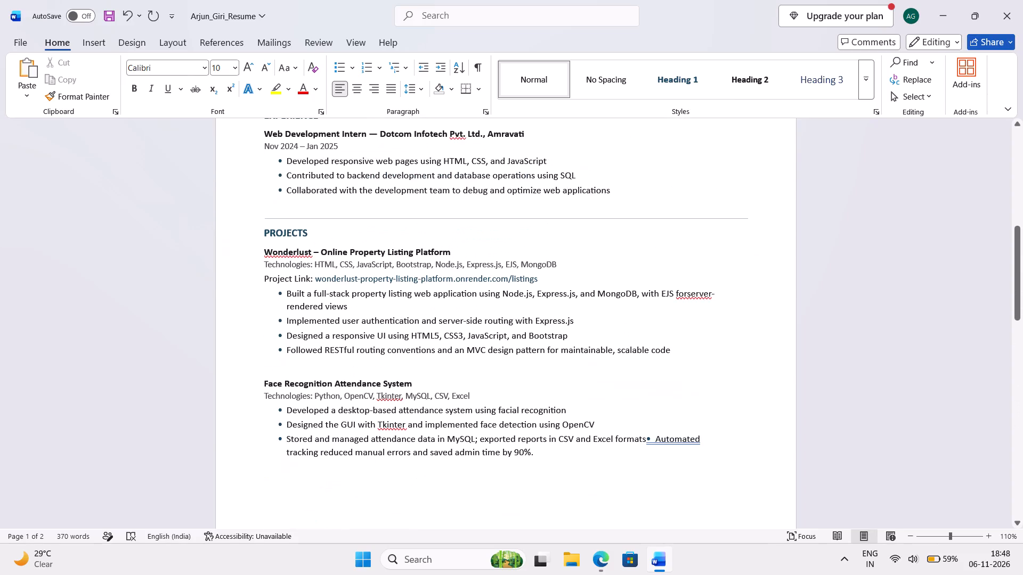
scroll(549, 454, "up", 6)
scroll(549, 454, "left", 1)
scroll(549, 454, "right", 1)
scroll(549, 454, "left", 1)
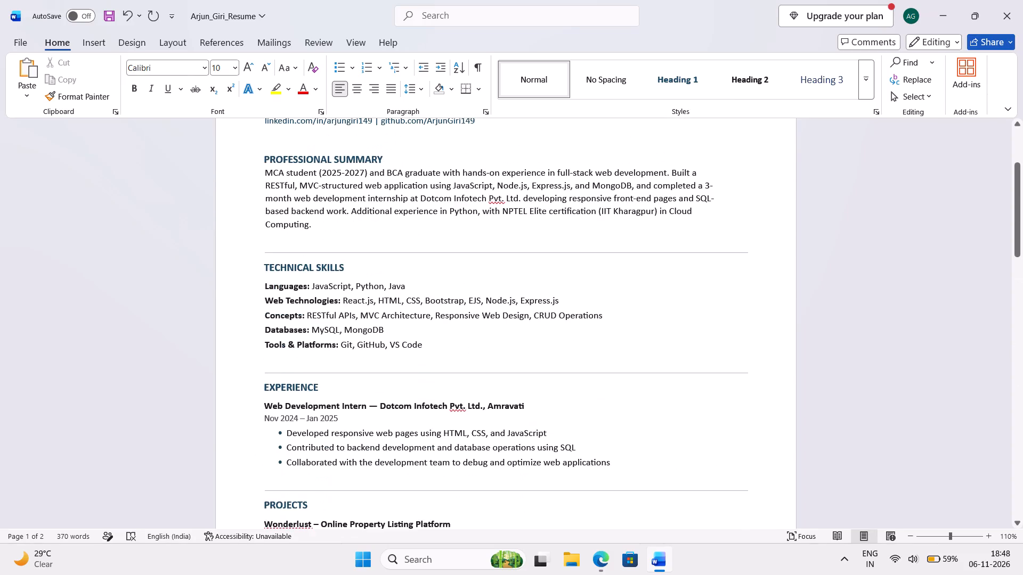
scroll(562, 378, "up", 2)
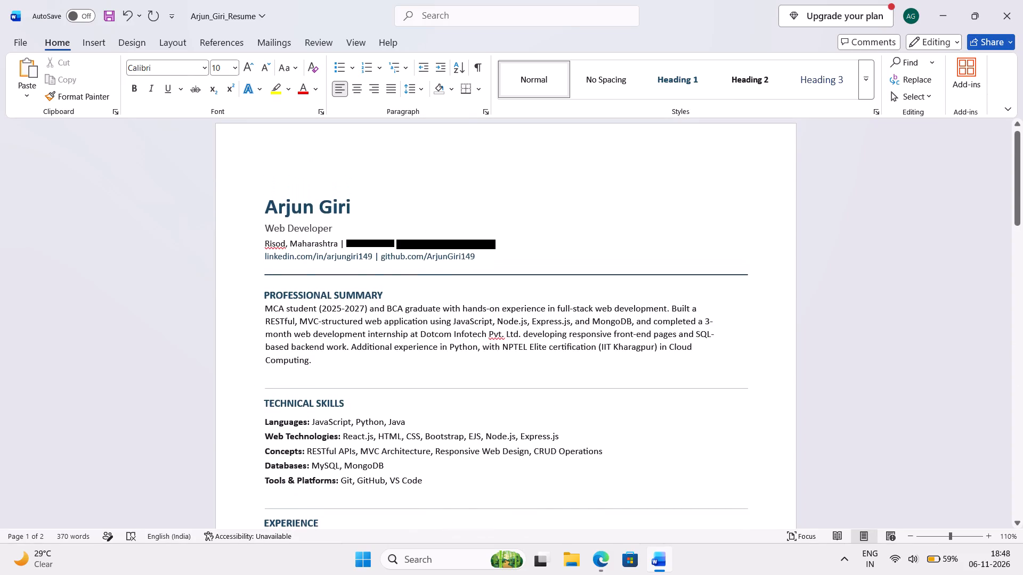
scroll(562, 378, "left", 1)
scroll(562, 378, "right", 1)
scroll(562, 378, "down", 1, "ctrl")
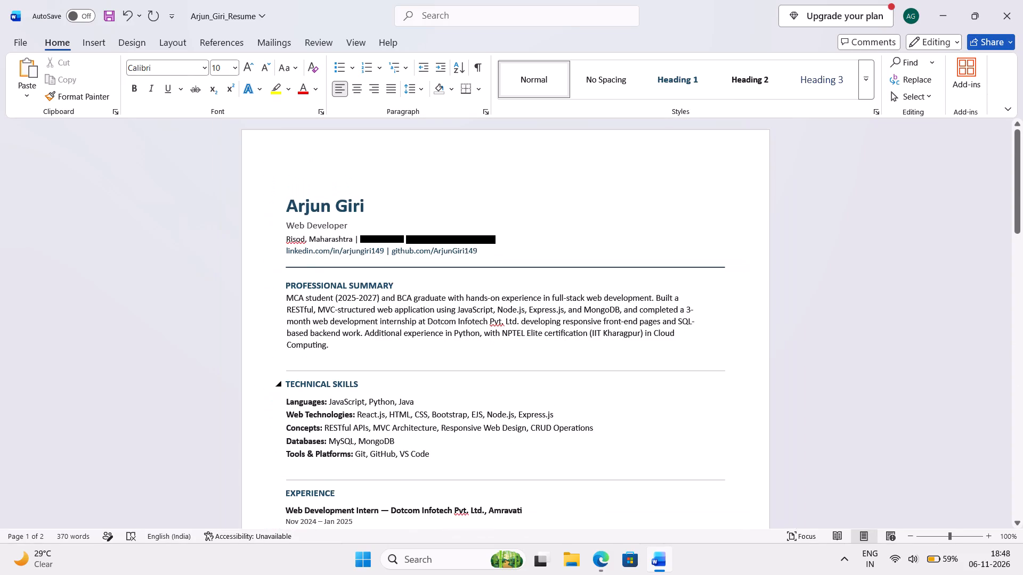
scroll(562, 378, "down", 5)
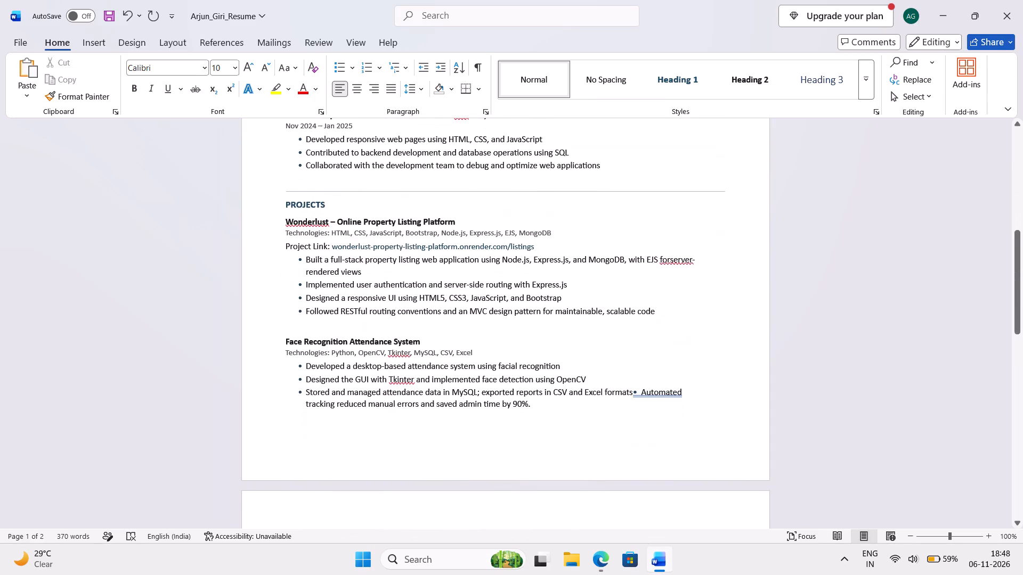
scroll(562, 378, "up", 3)
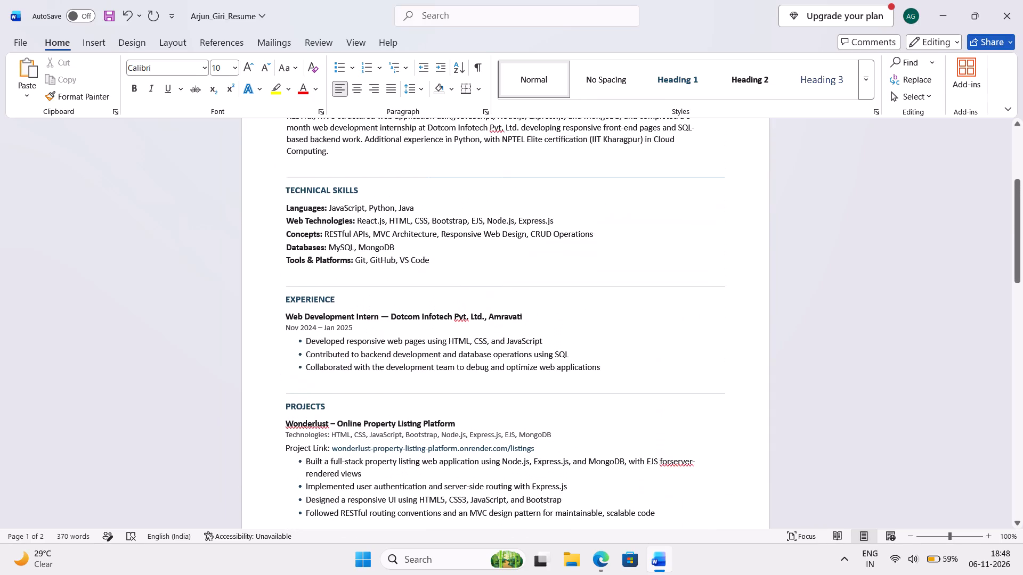
scroll(562, 378, "up", 2)
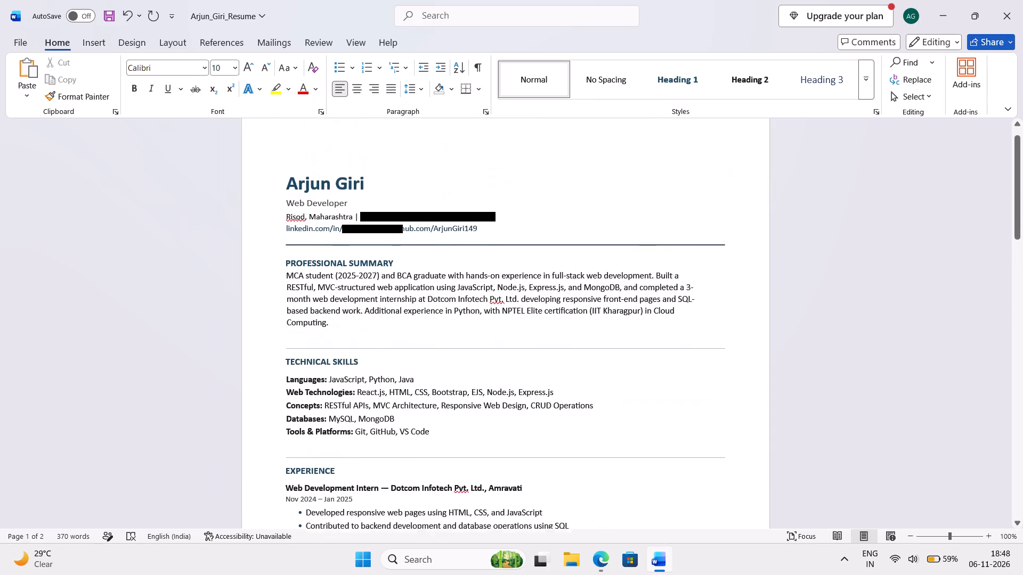
scroll(562, 378, "up", 1)
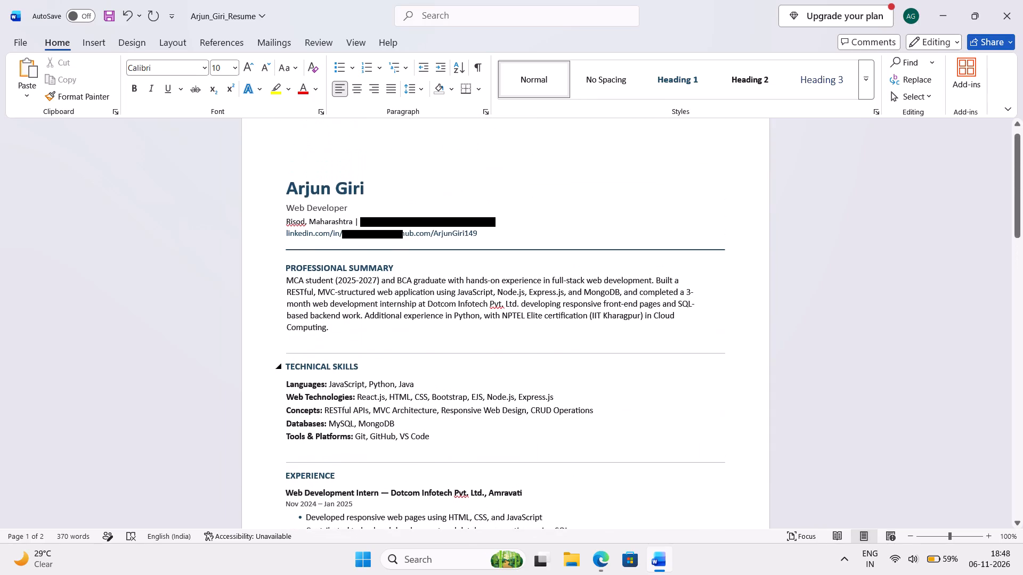
Set the PROFESSIONAL SUMMARY heading's line spacing to 1.5.
left_click(422, 268)
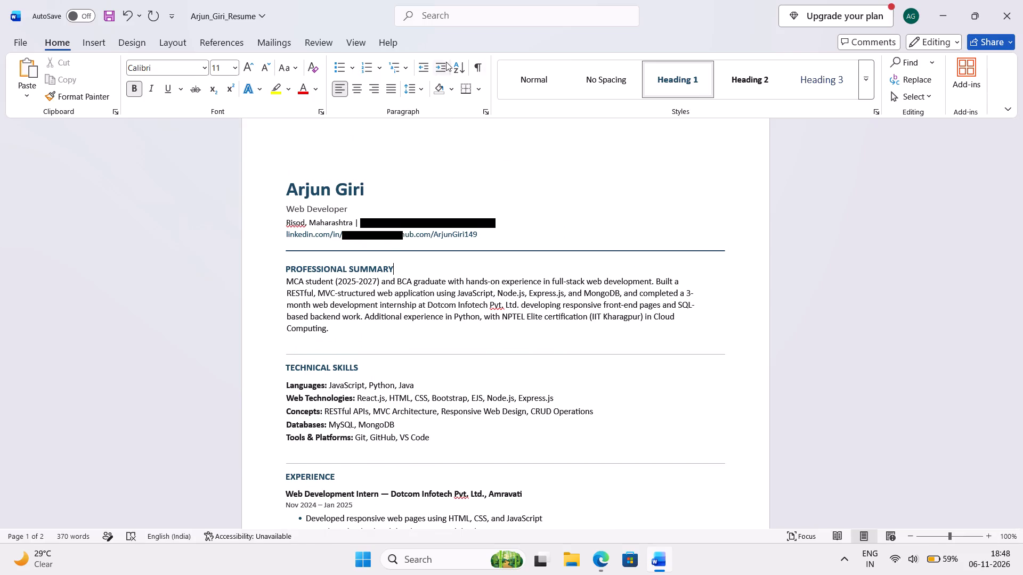
left_click(419, 91)
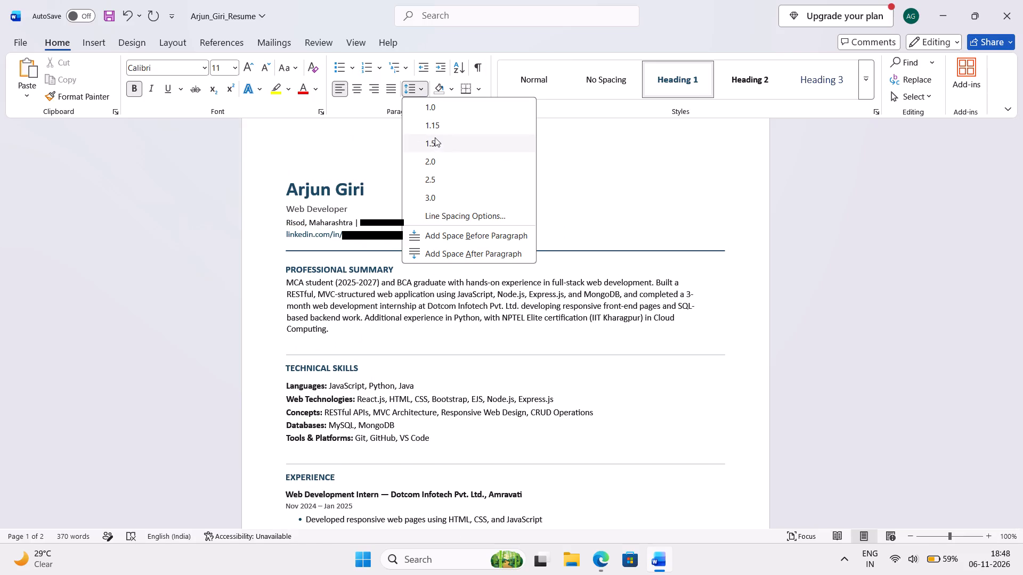
left_click(435, 137)
scroll(475, 264, "down", 3)
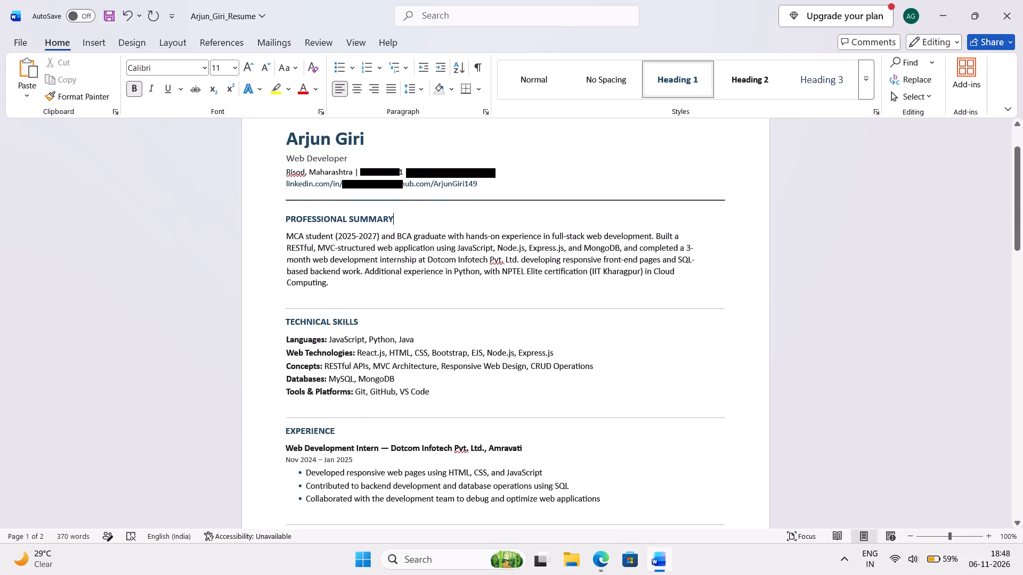
Remove the blank line between the last Wonderlust bullet and the Face Recognition Attendance System heading.
scroll(475, 264, "down", 2)
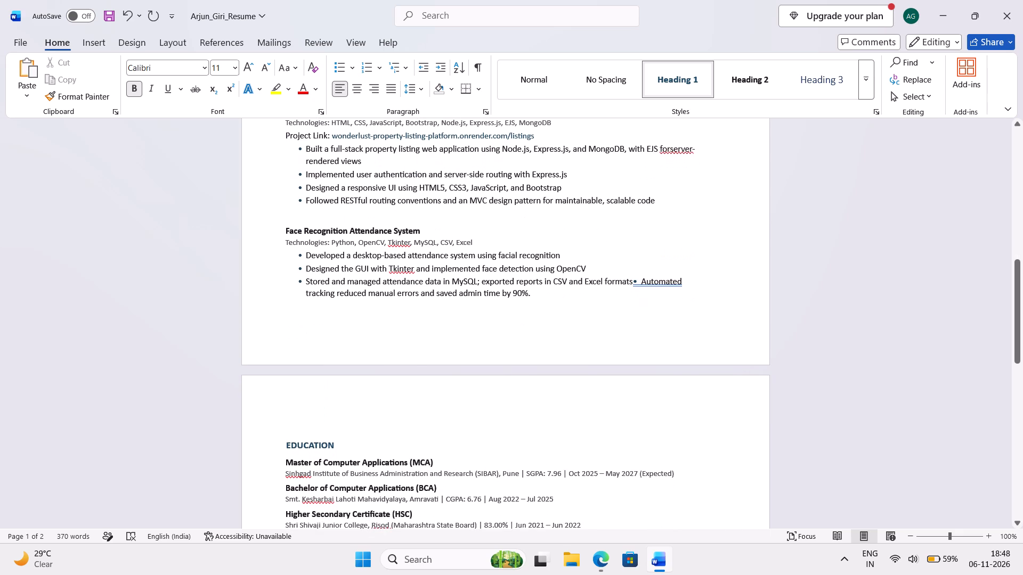
left_click(569, 321)
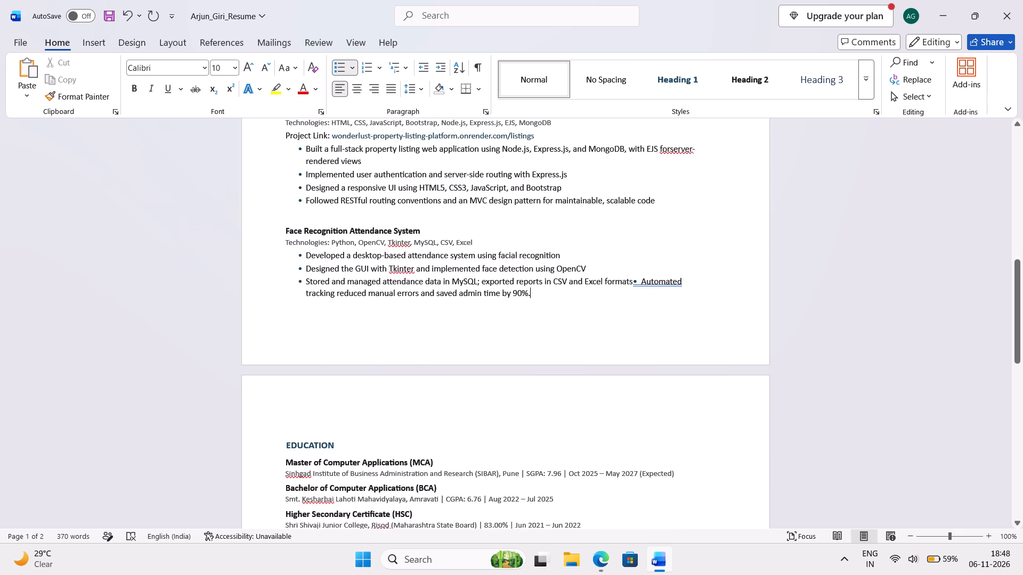
left_click(378, 217)
key("BackSpace")
key("BackSpace")
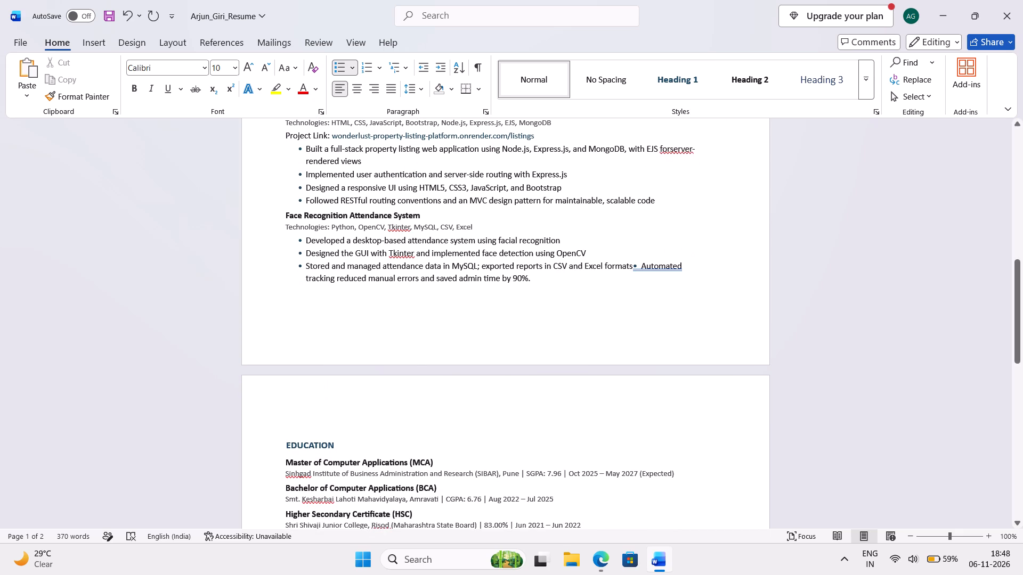
Set the line spacing of the last Wonderlust project bullet to 1.5.
left_click(421, 87)
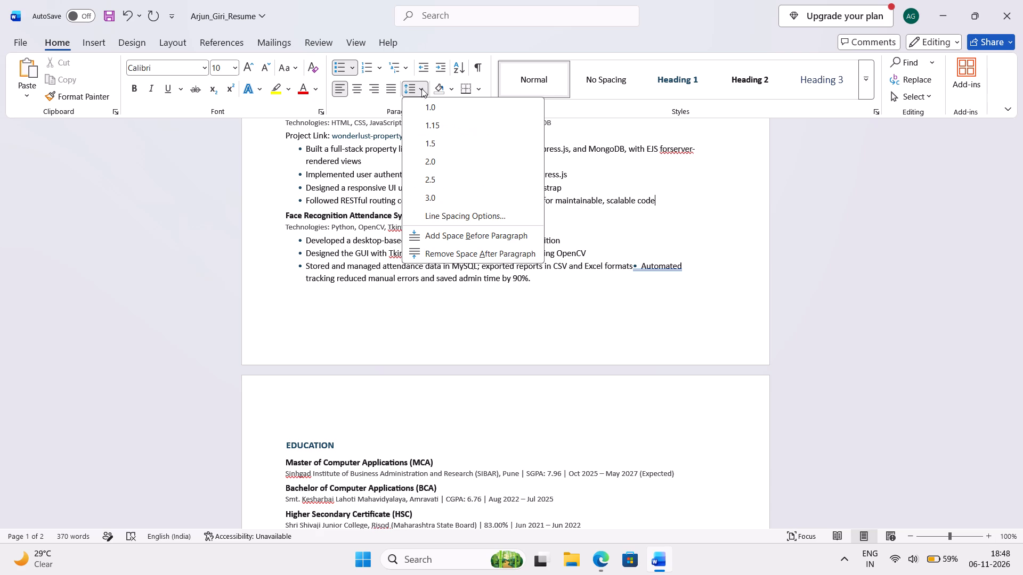
left_click(433, 148)
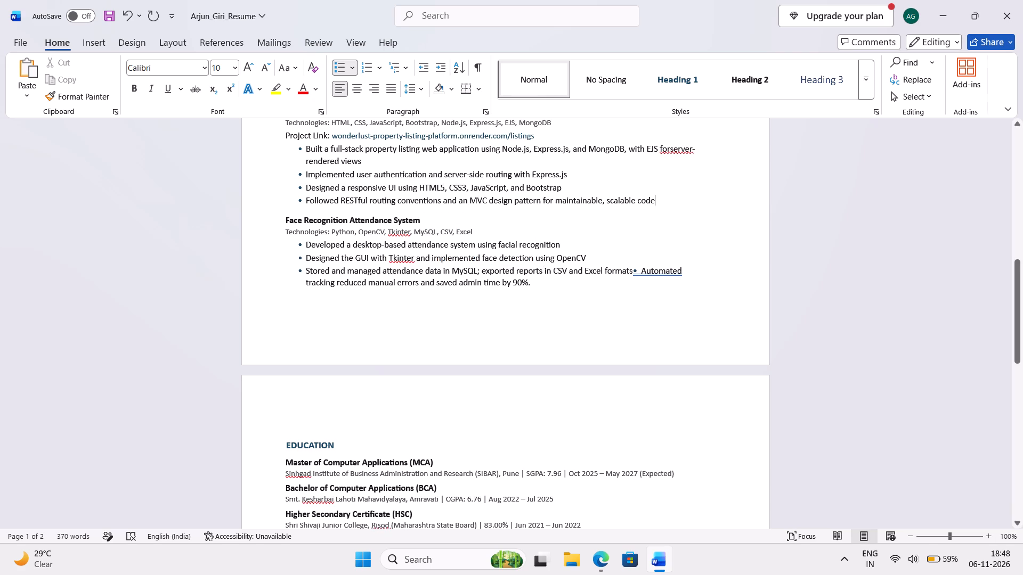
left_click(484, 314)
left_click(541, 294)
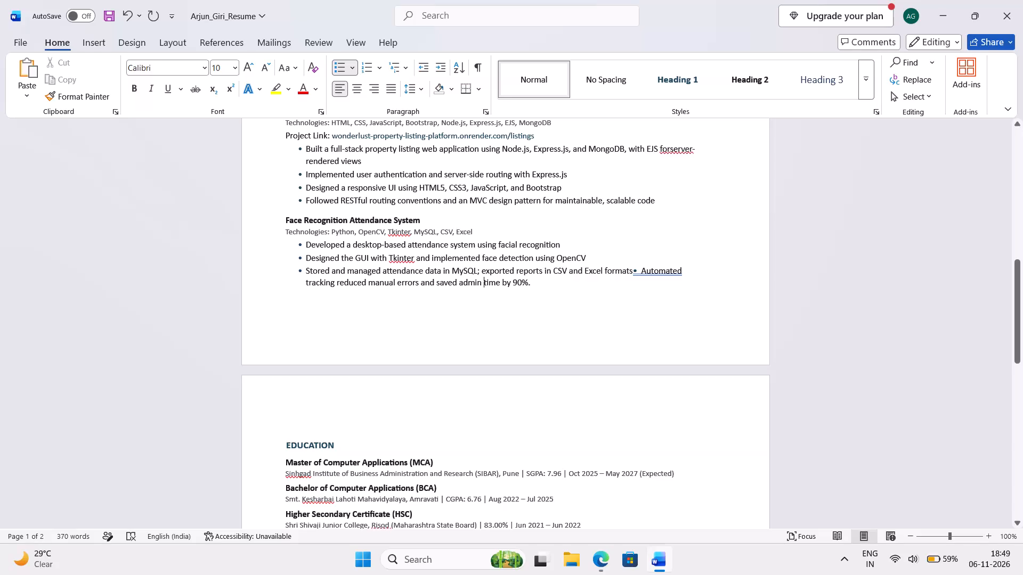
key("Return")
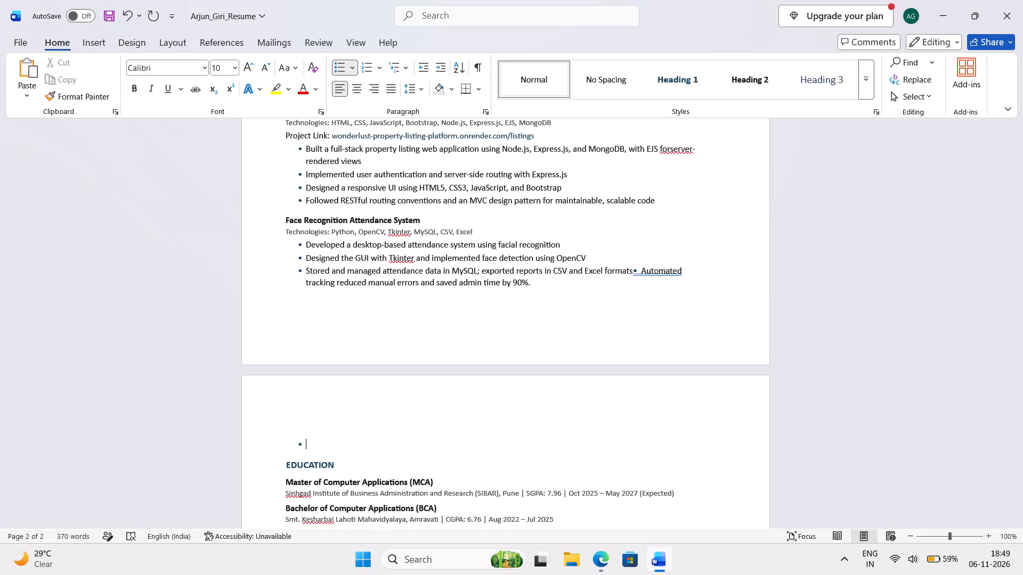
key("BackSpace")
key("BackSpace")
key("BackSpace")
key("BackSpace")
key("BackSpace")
Review the dividers and spacing through the resume's sections, from TECHNICAL SKILLS to CERTIFICATIONS.
scroll(531, 333, "up", 1)
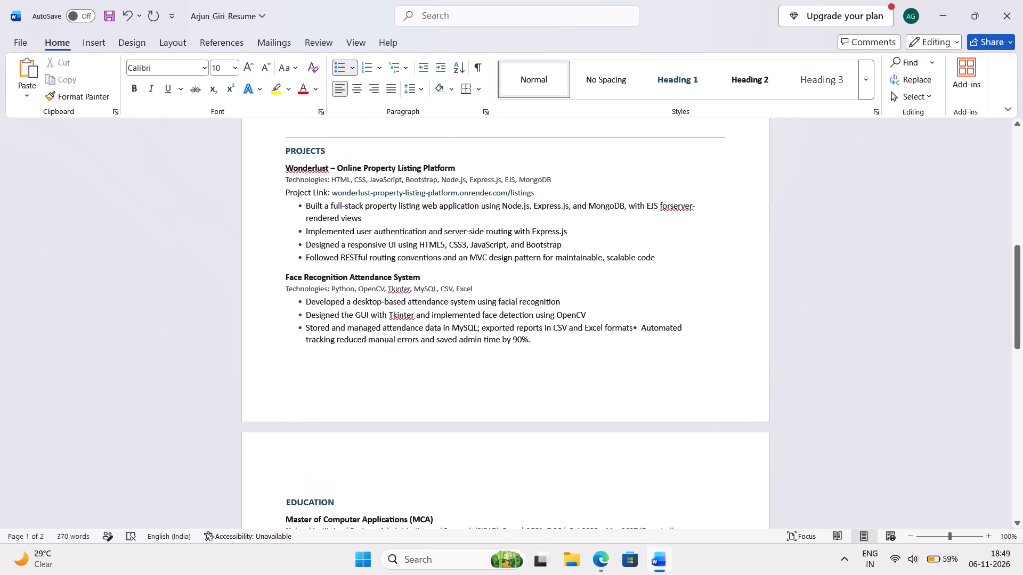
scroll(531, 333, "up", 2)
scroll(648, 292, "up", 1)
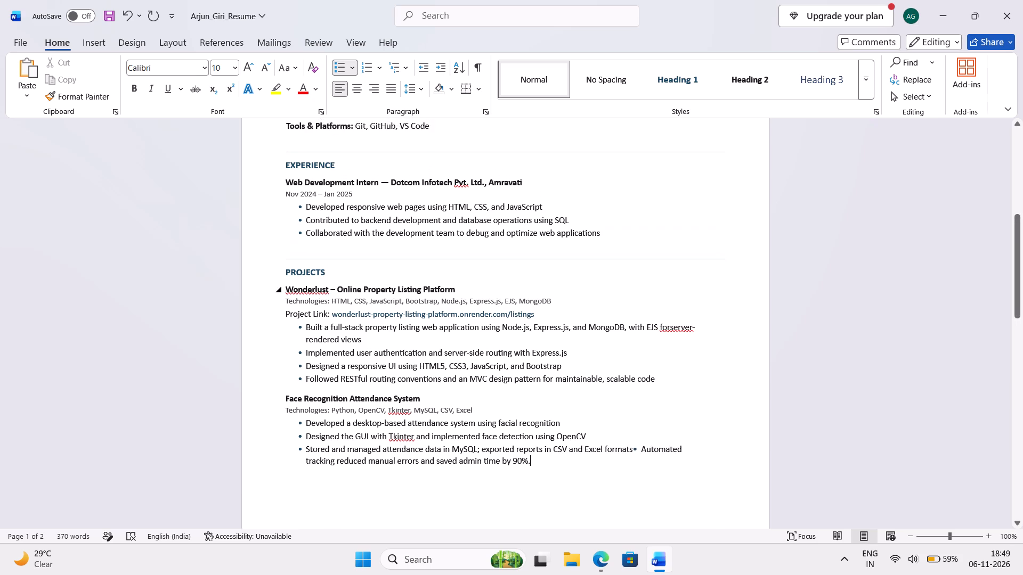
scroll(648, 292, "up", 1)
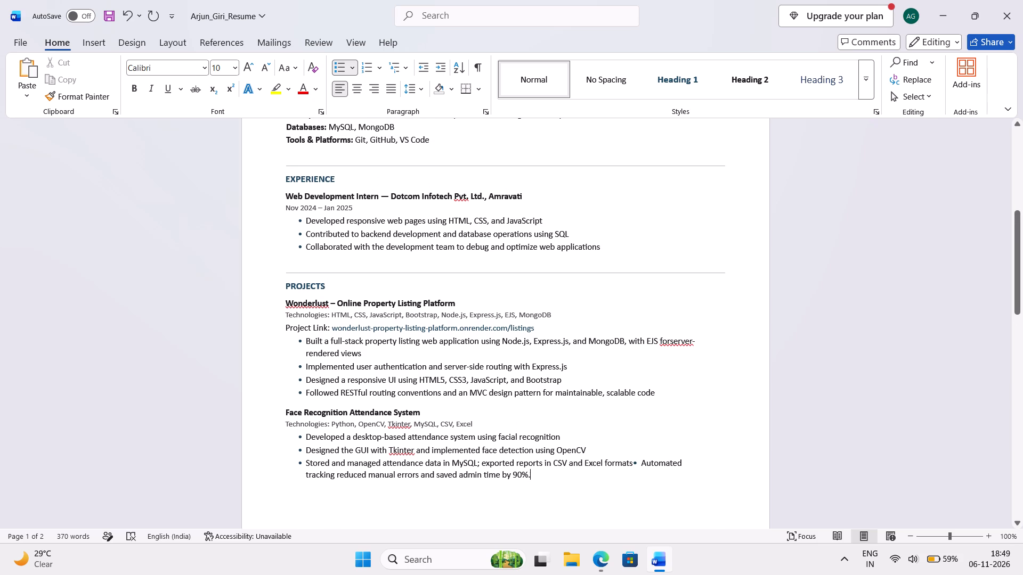
scroll(560, 311, "down", 1)
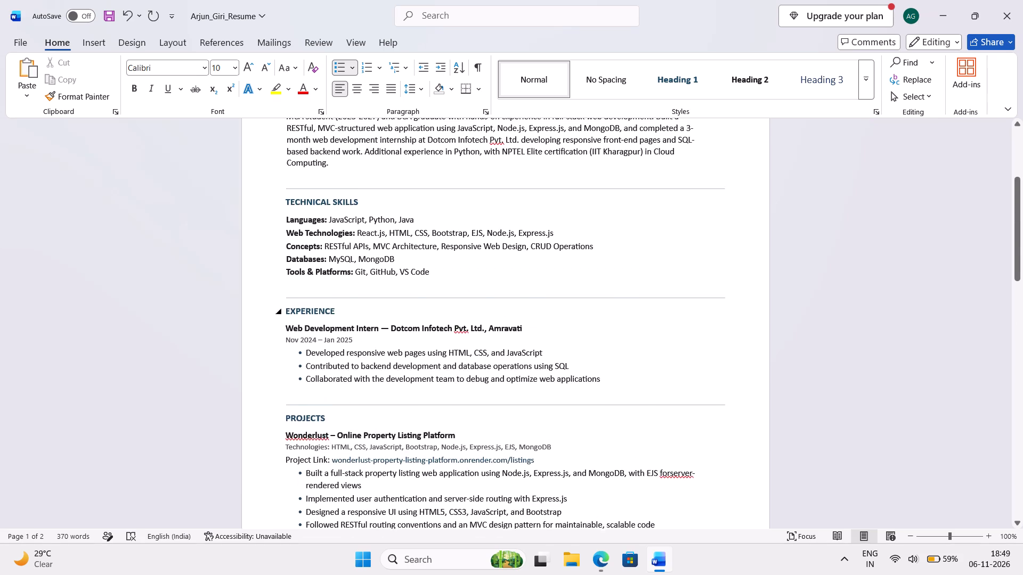
scroll(560, 311, "down", 1)
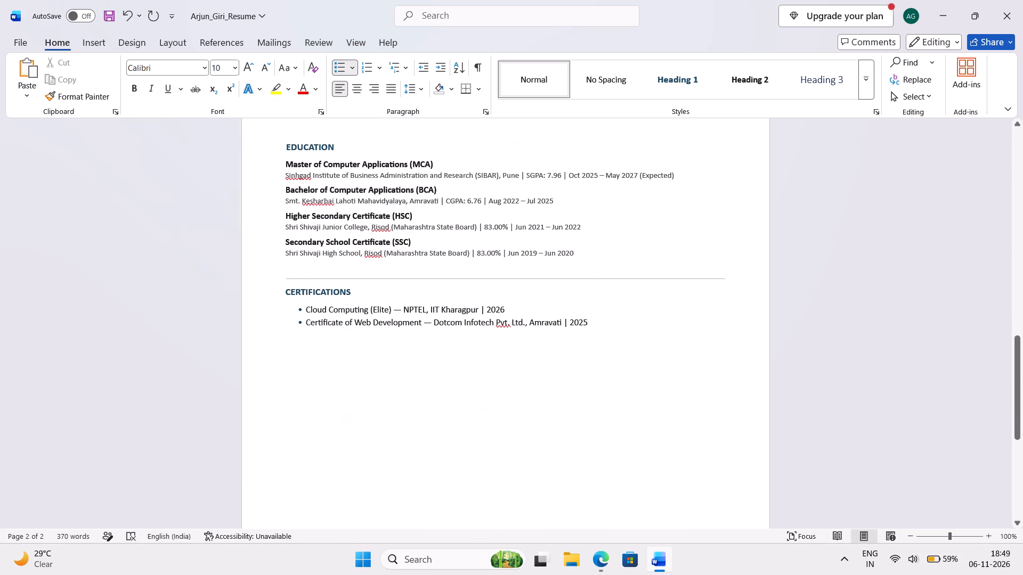
Save the resume as a PDF named AG_Resume in the Downloads folder.
key("ctrl+s")
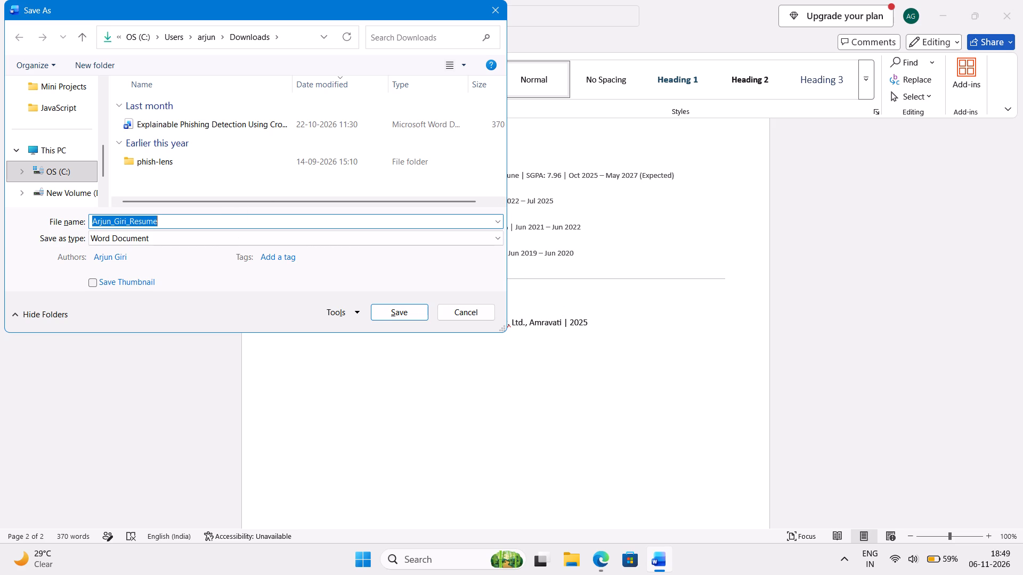
type("Resu")
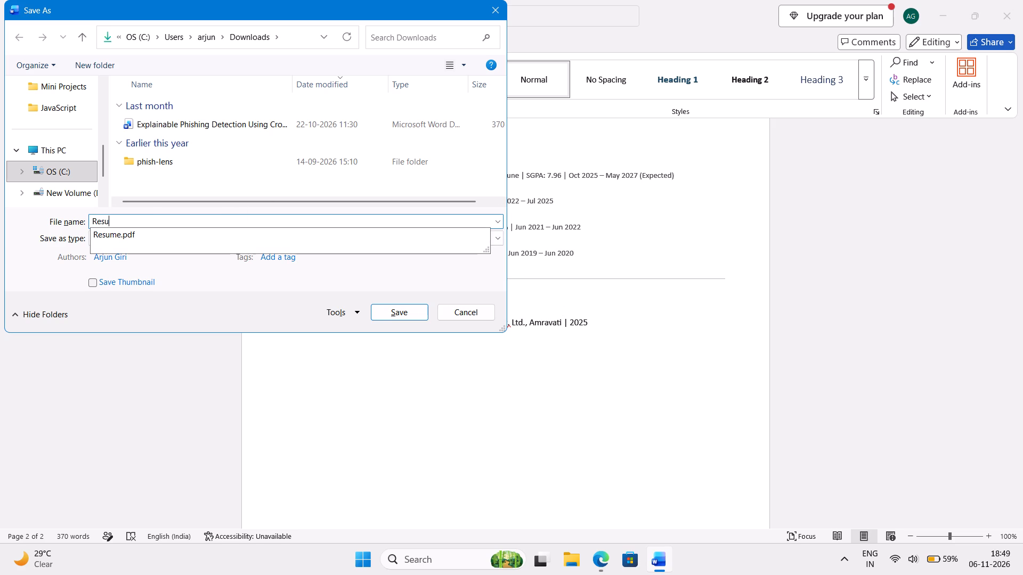
key("BackSpace")
type("ume")
key("Left")
key("Left")
key("Left")
key("Left")
key("Left")
key("Left")
type("AG")
key("shift+underscore")
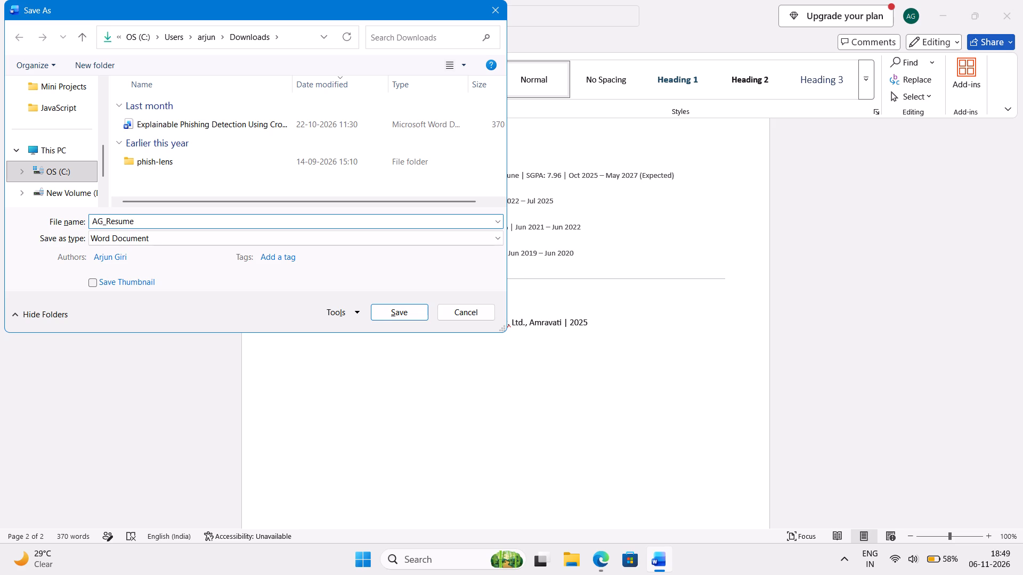
key("BackSpace")
key("BackSpace")
key("shift+g")
key("shift+underscore")
left_click(193, 241)
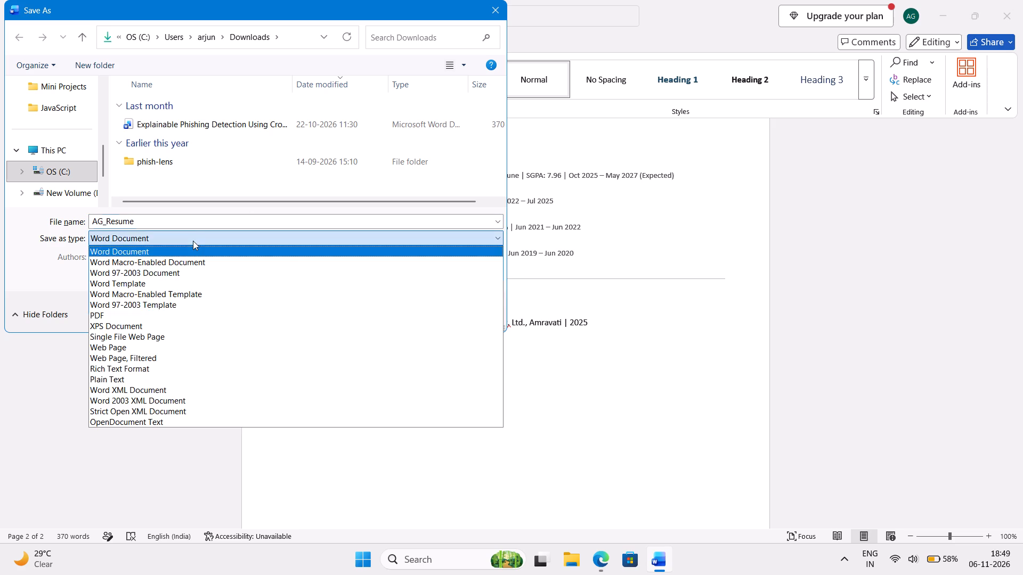
left_click(145, 317)
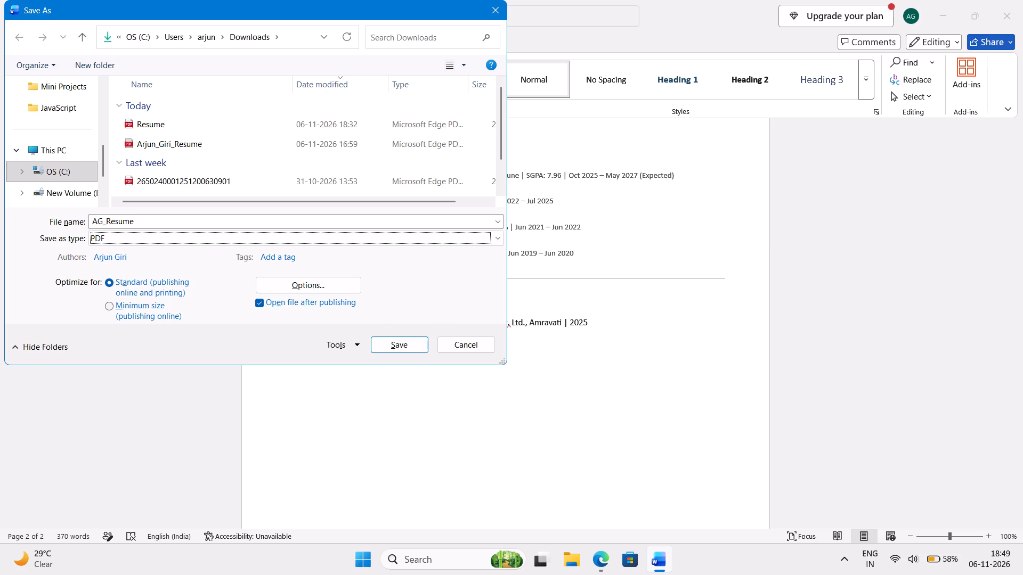
left_click(401, 347)
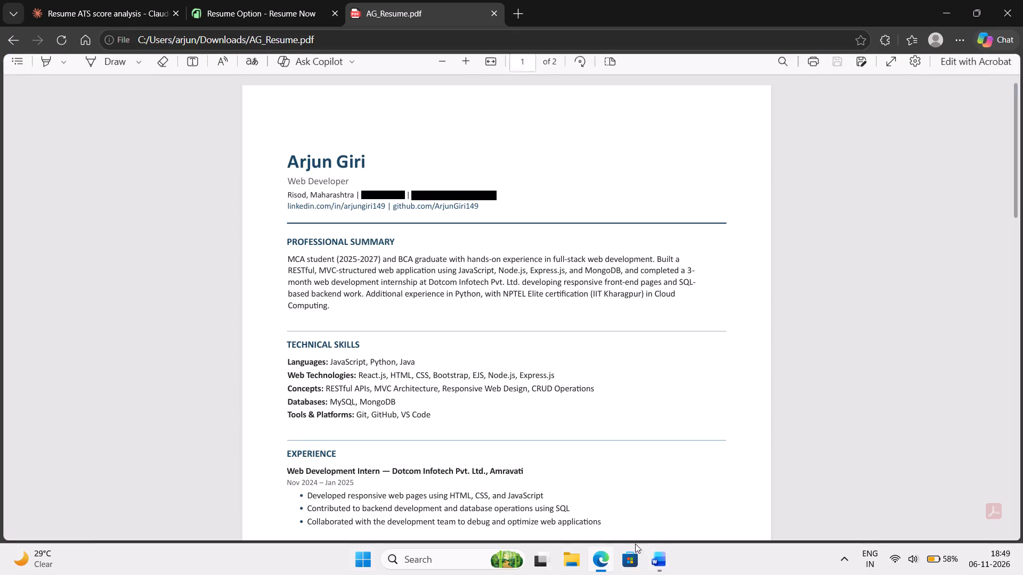
Examine the exported PDF's dividers, section spacing and page break across both pages.
scroll(488, 359, "down", 1)
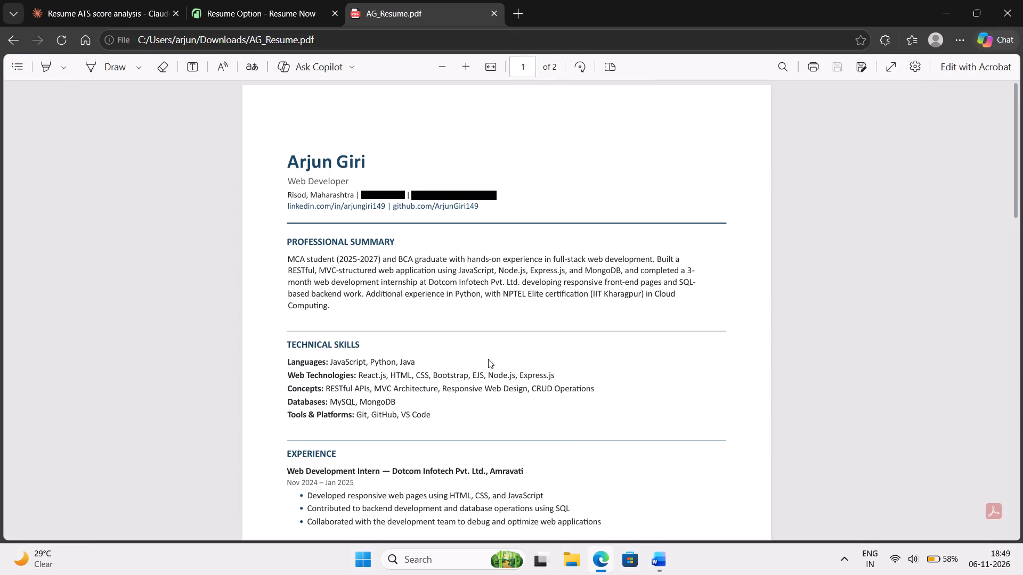
scroll(488, 359, "down", 3)
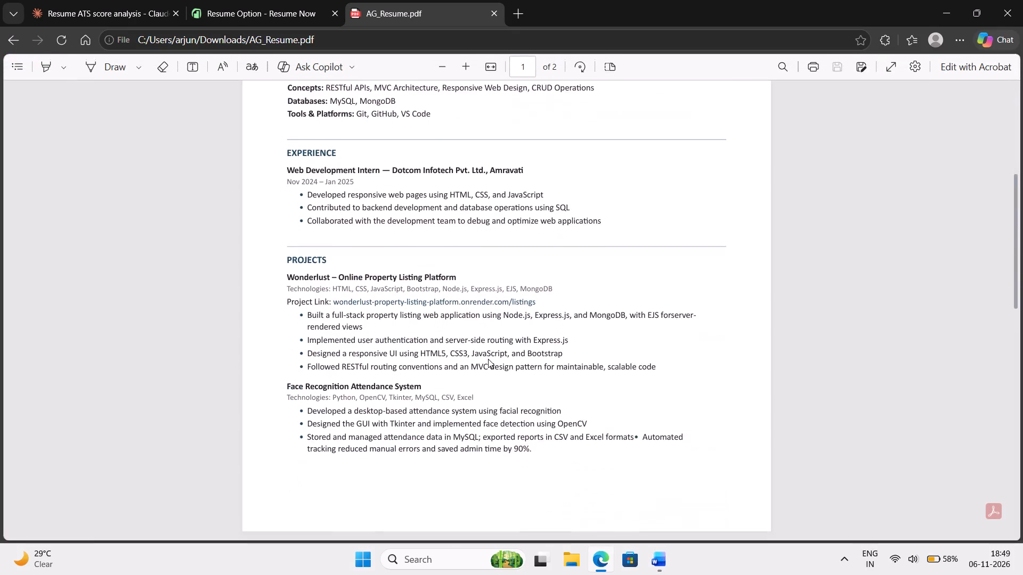
scroll(488, 359, "down", 6)
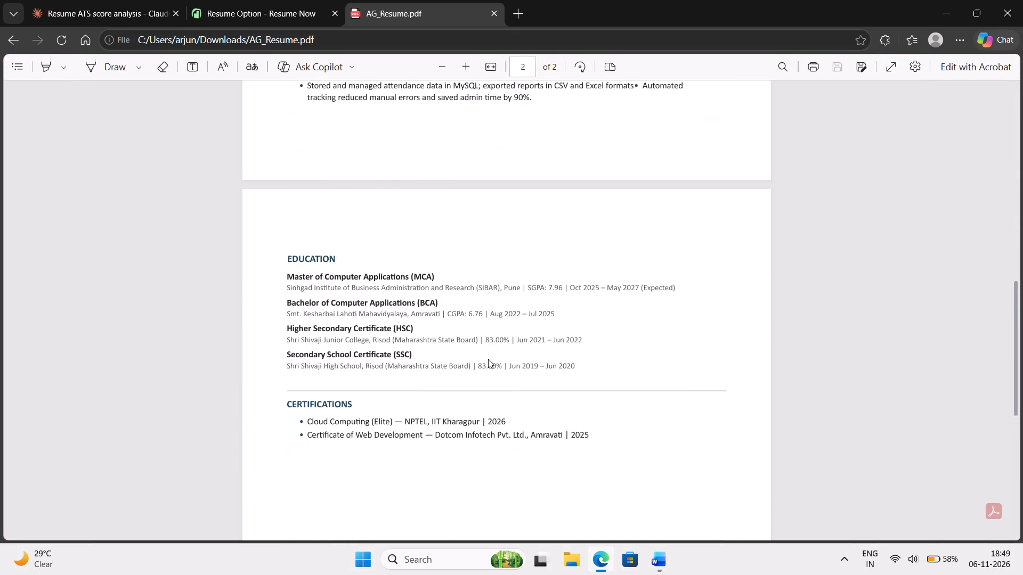
scroll(488, 359, "up", 1)
scroll(488, 359, "down", 1)
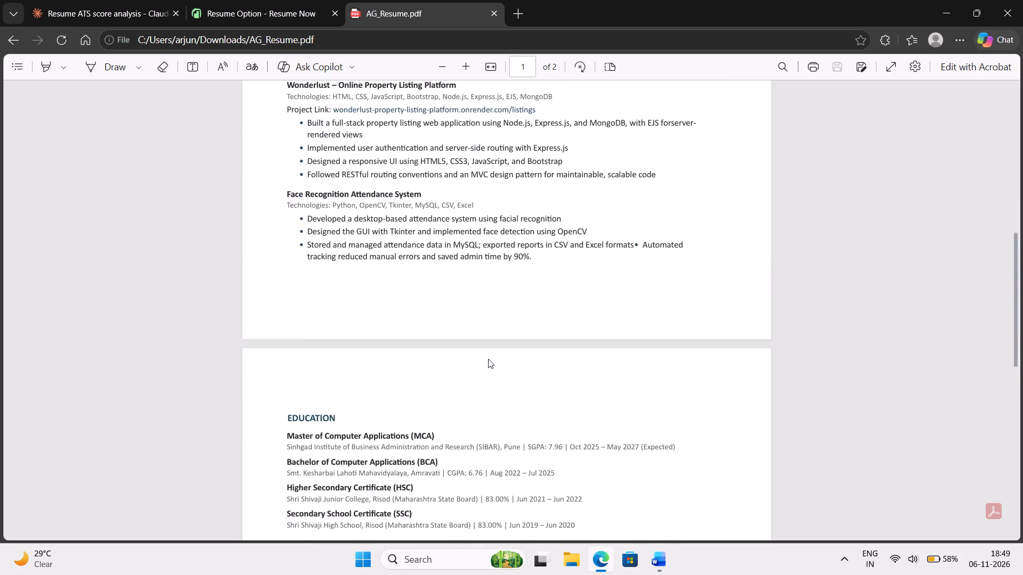
scroll(488, 359, "down", 3)
scroll(488, 359, "up", 1)
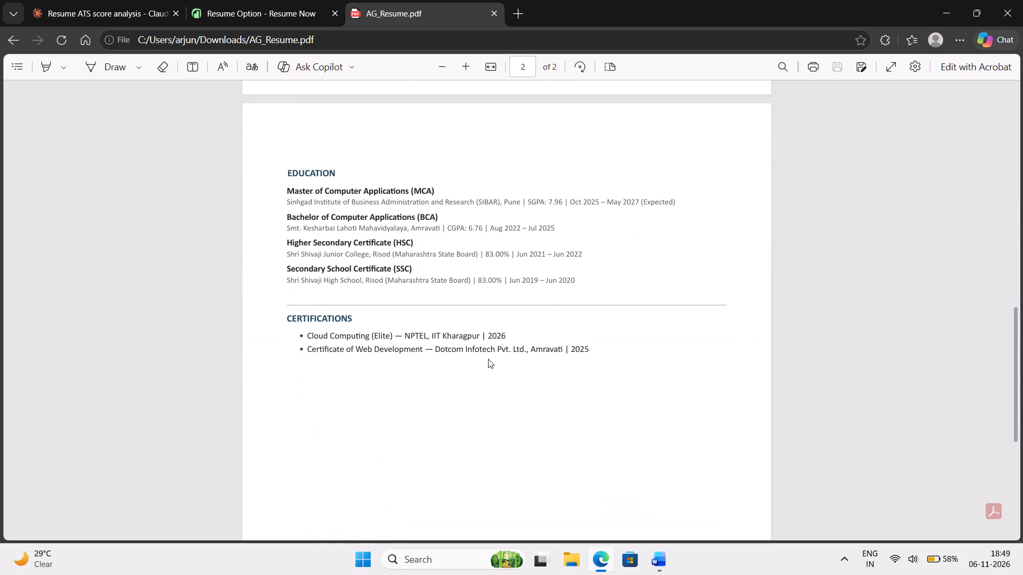
scroll(488, 359, "up", 1)
Switch back to Word, paste the copied divider line above the EDUCATION heading, and remove the extra blank lines around it.
left_click(659, 553)
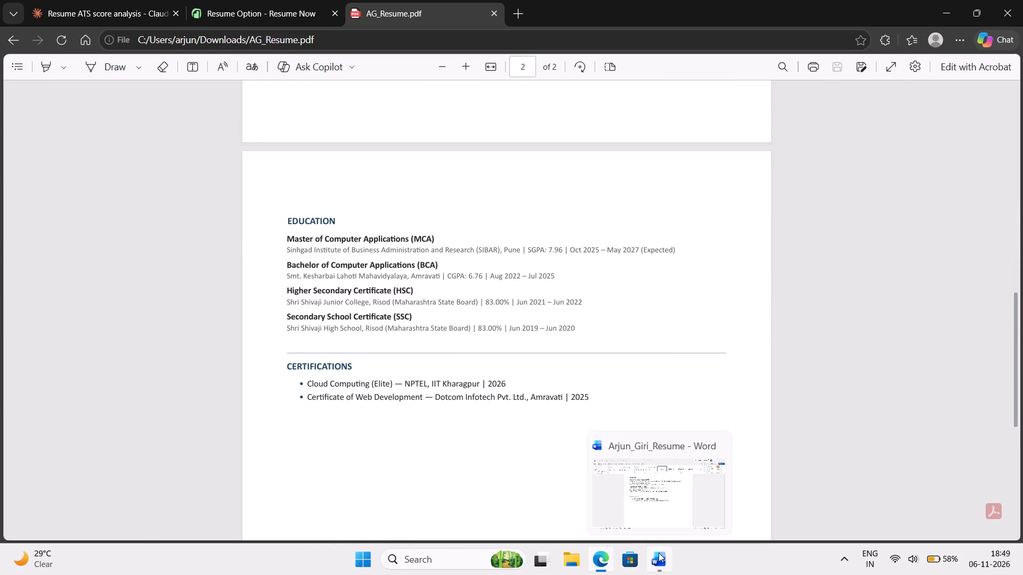
scroll(488, 252, "up", 1)
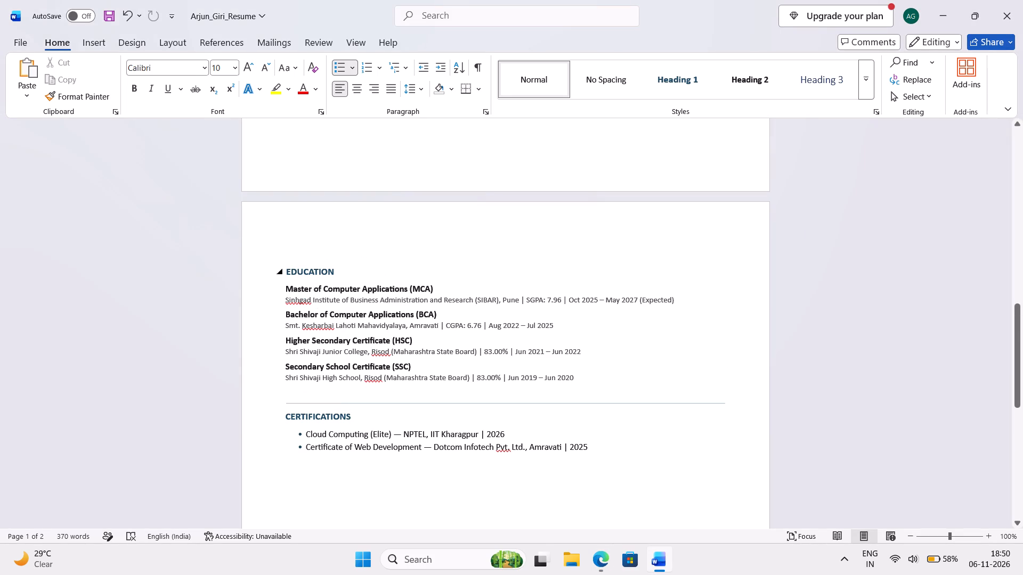
left_click(292, 269)
key("Left")
key("Return")
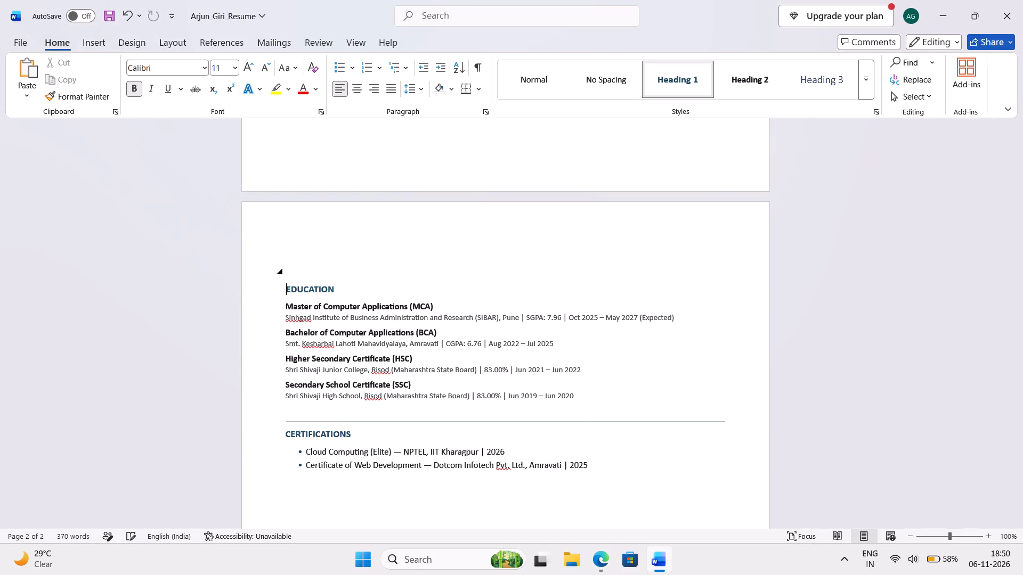
key("Up")
key("Up")
key("Down")
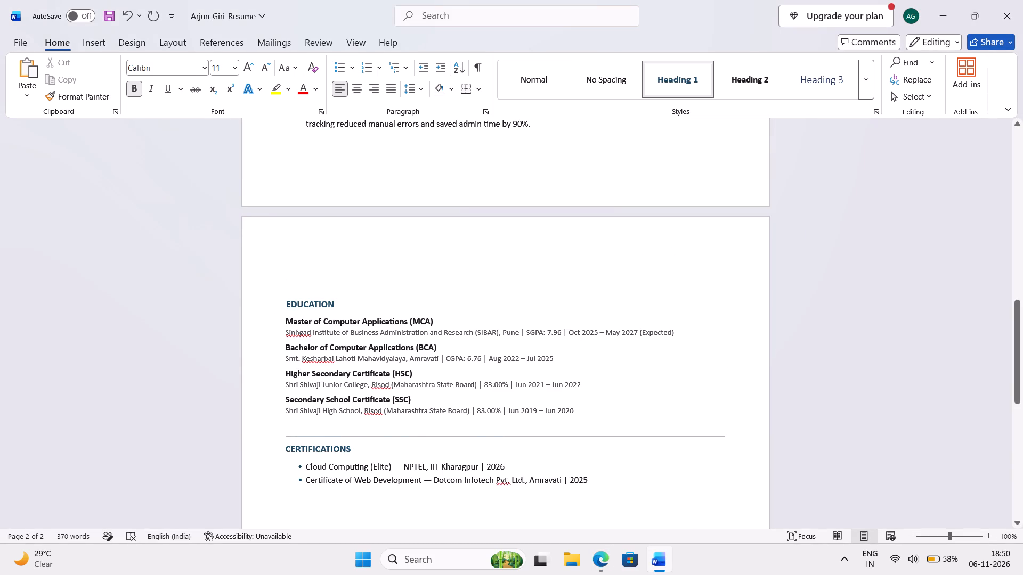
key("ctrl+v")
key("BackSpace")
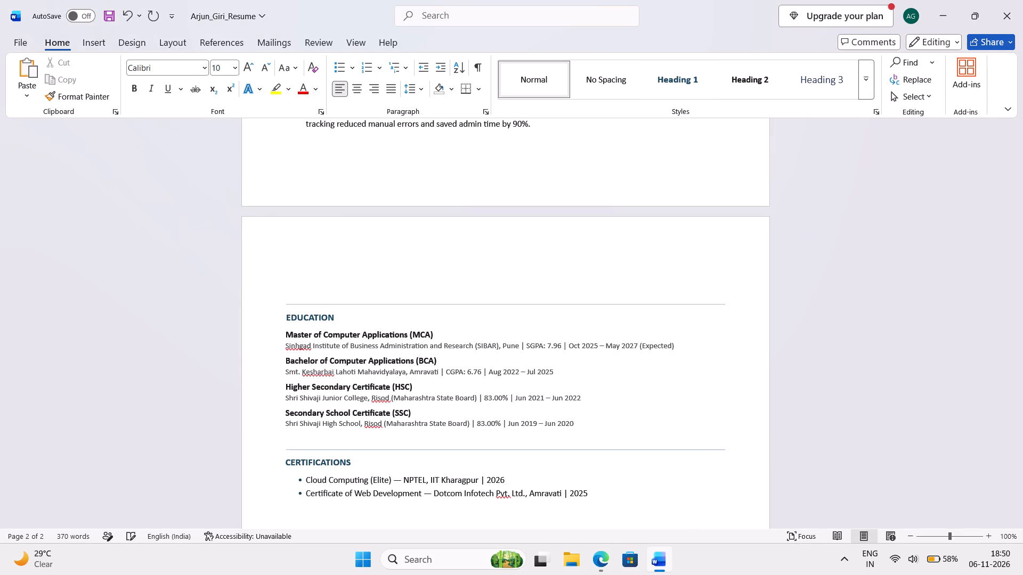
key("Up")
key("BackSpace")
key("BackSpace")
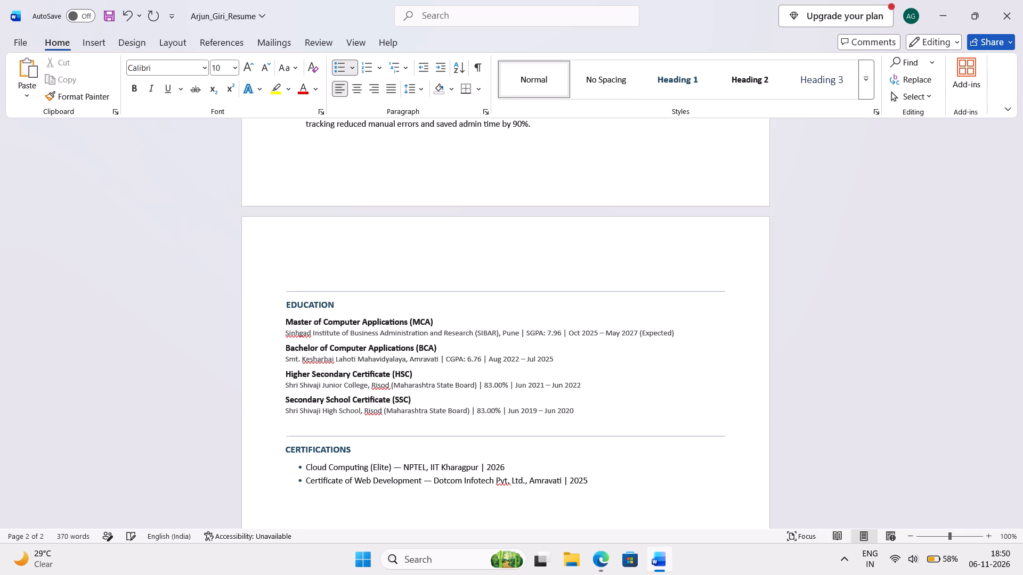
Compare the Word resume with the exported AG_Resume PDF in Edge, checking the dividers and section spacing across both pages.
scroll(292, 269, "up", 1)
scroll(385, 346, "up", 1)
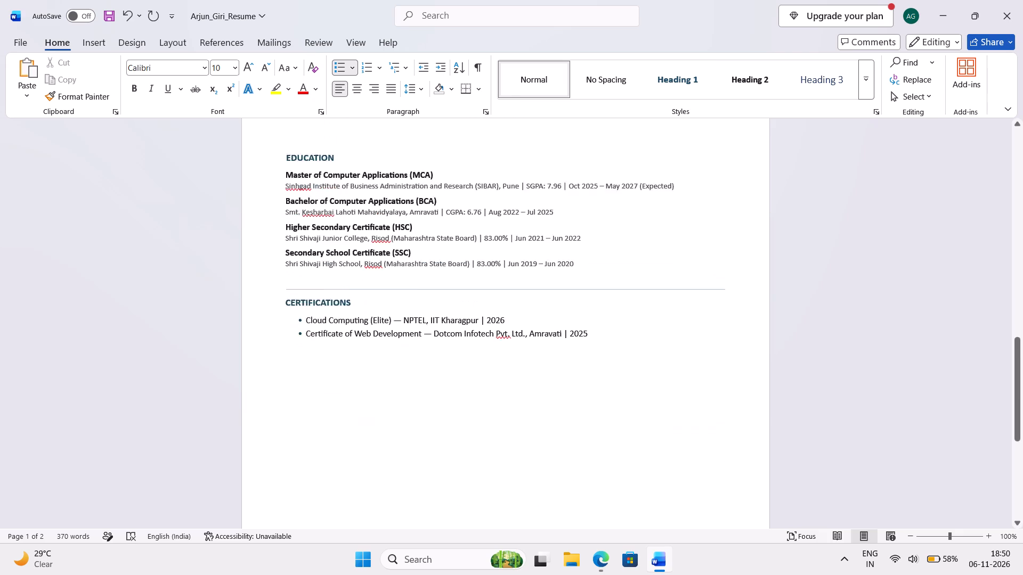
scroll(385, 346, "up", 6)
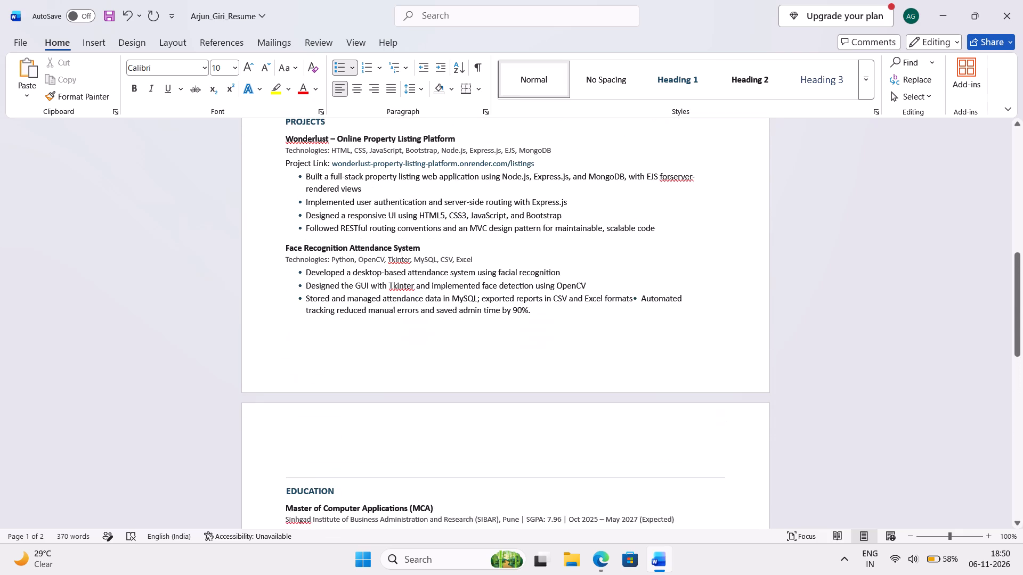
left_click(596, 558)
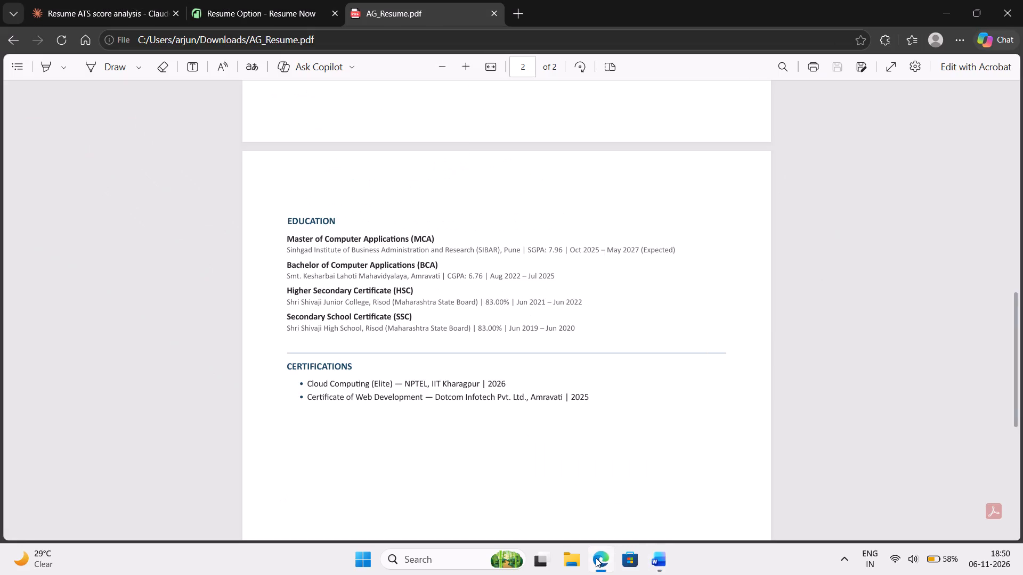
scroll(555, 355, "up", 8)
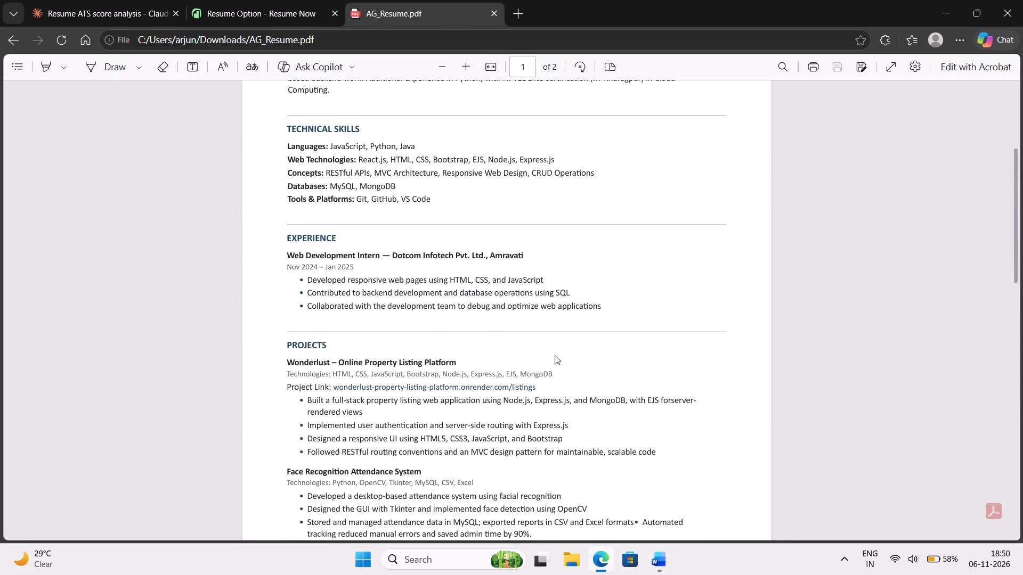
scroll(555, 355, "up", 5)
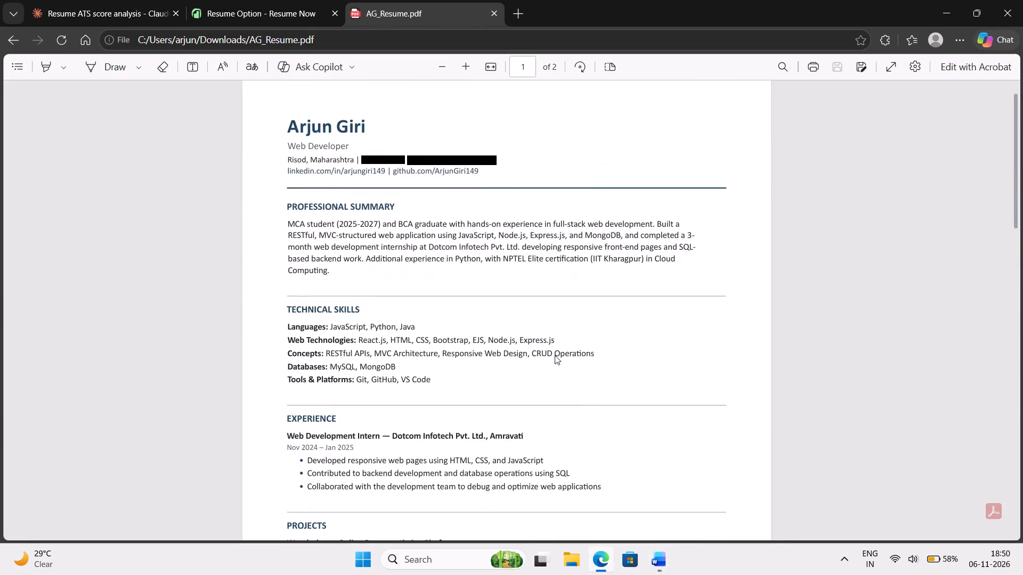
scroll(555, 355, "down", 2)
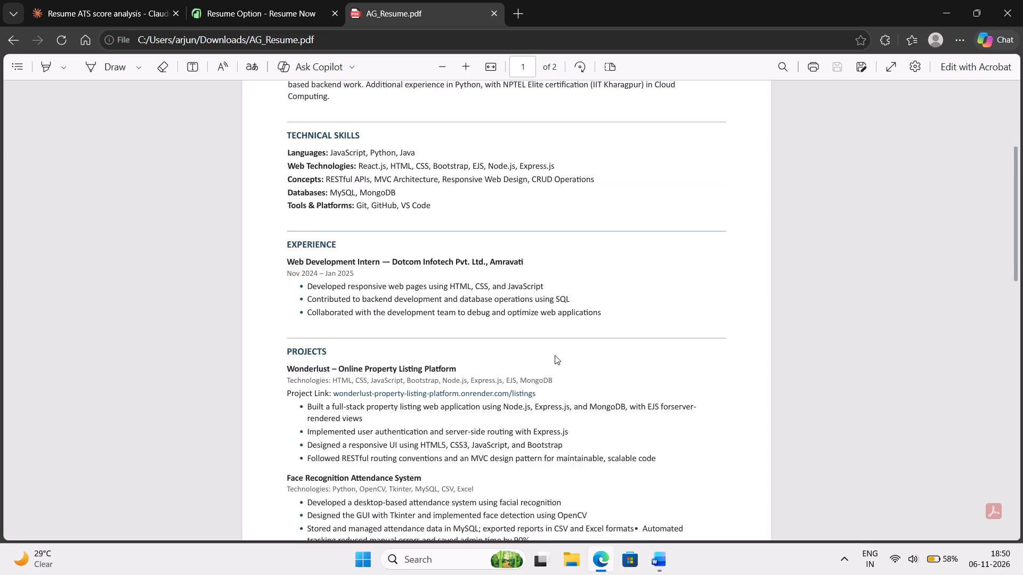
scroll(555, 355, "down", 4)
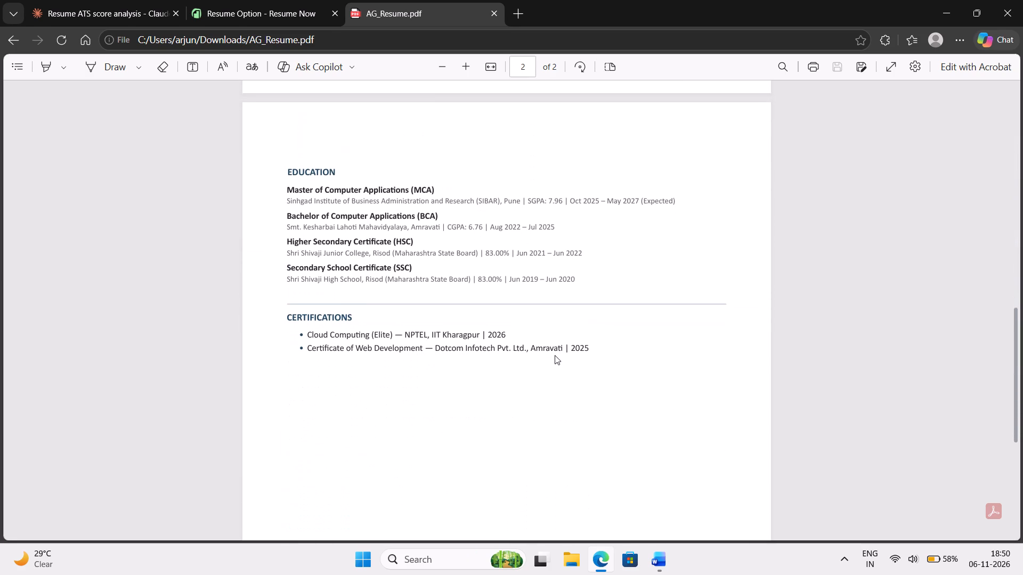
scroll(555, 355, "down", 1)
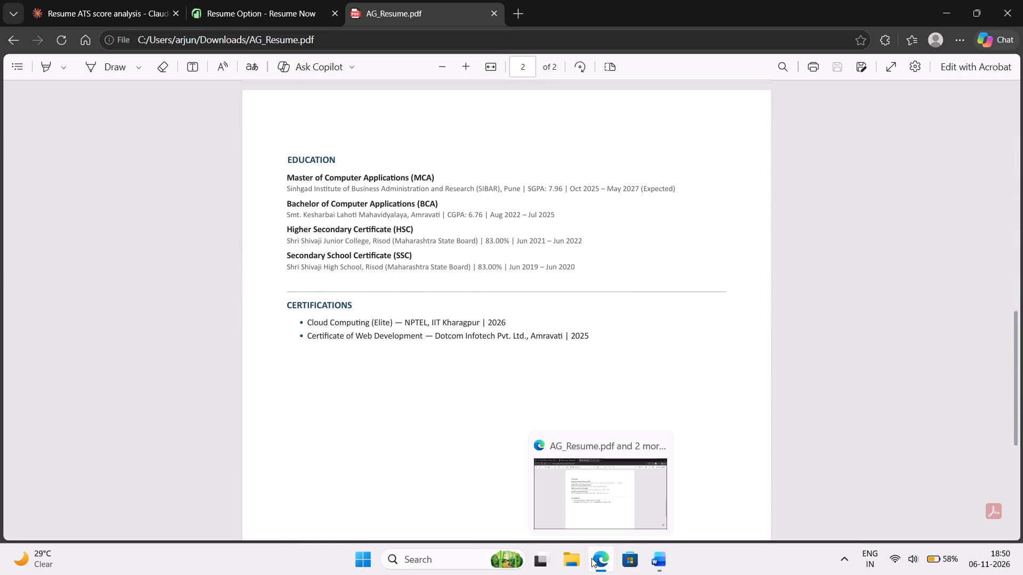
left_click(667, 554)
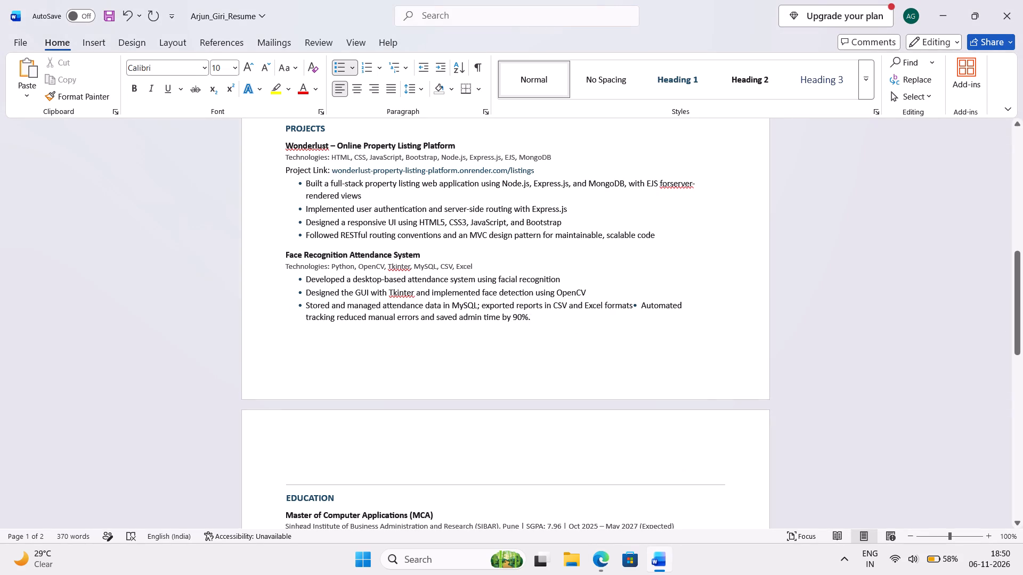
scroll(602, 415, "down", 1)
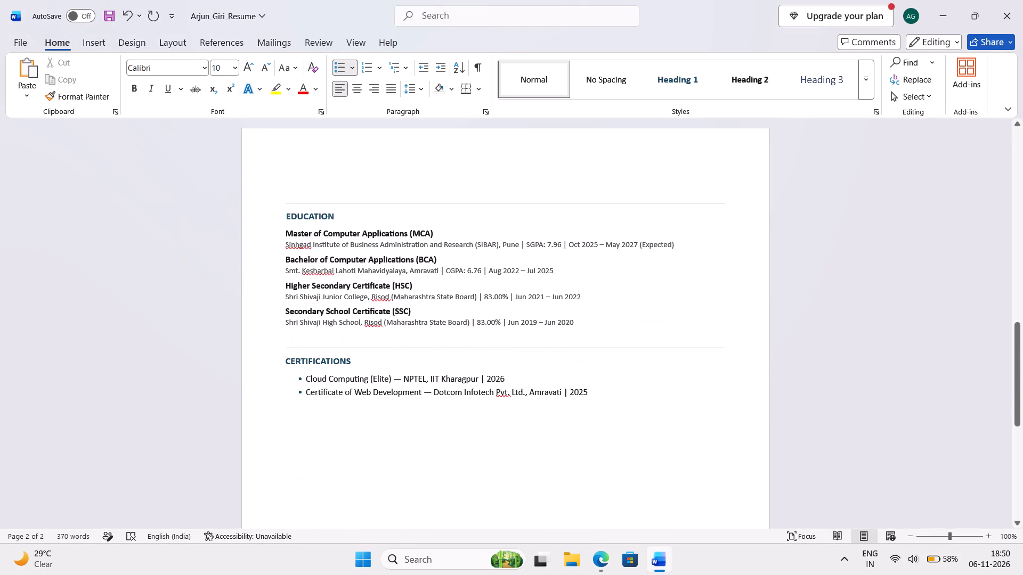
Close the resume document in Word without saving its changes.
left_click(1019, 1)
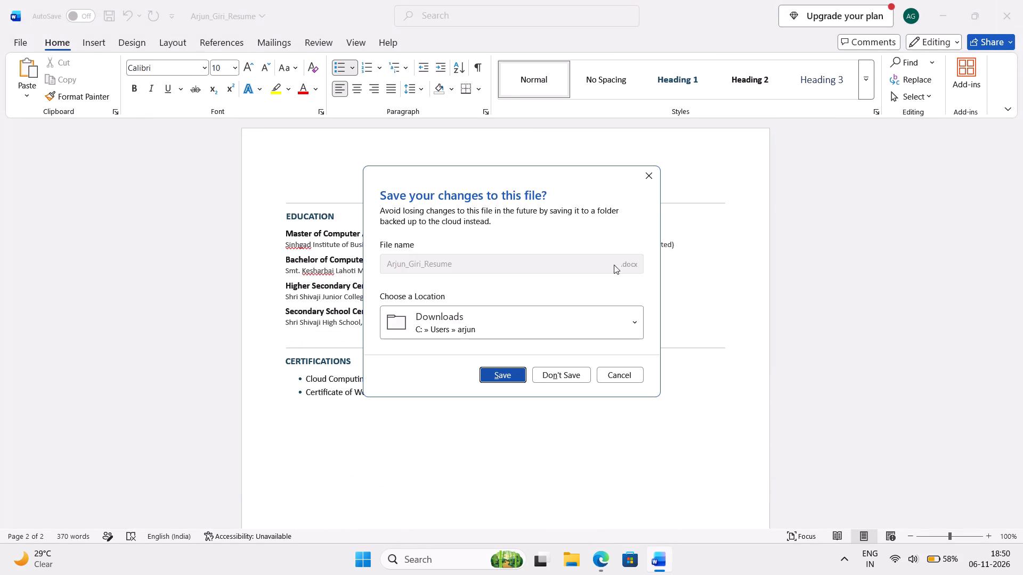
left_click(564, 373)
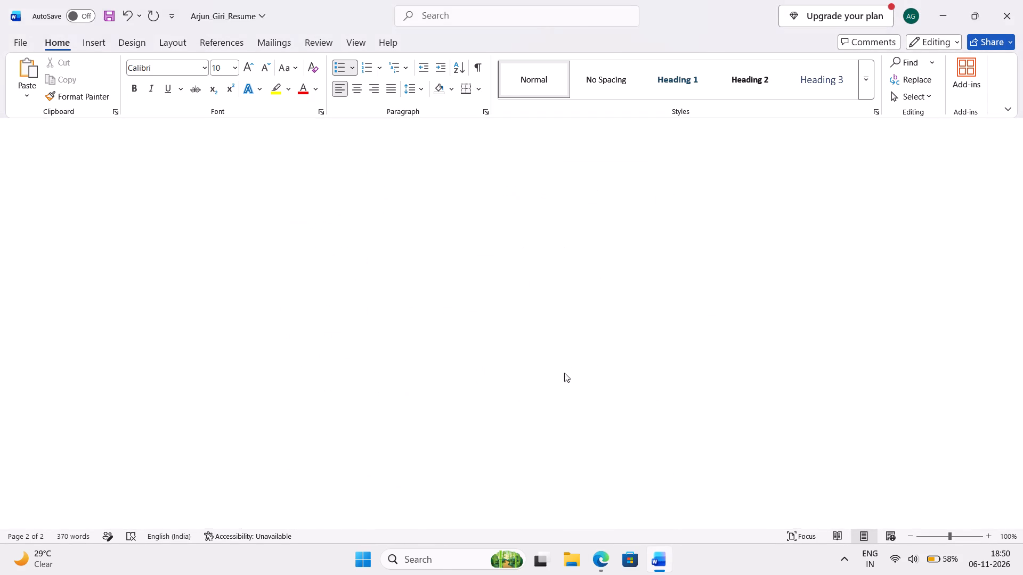
Open the Resume PDF from the Downloads folder in File Explorer.
left_click(579, 558)
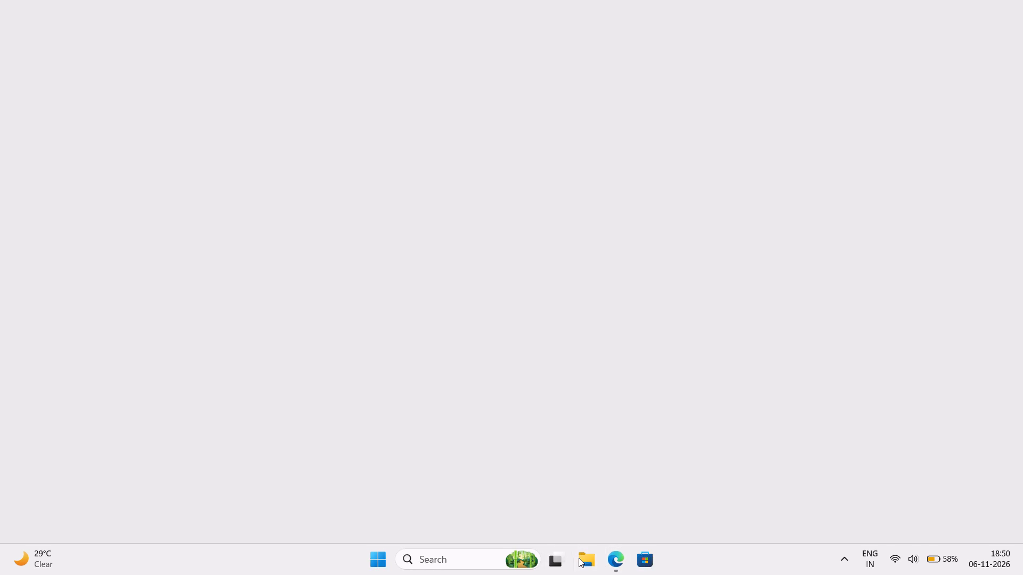
left_click(63, 204)
left_click(58, 187)
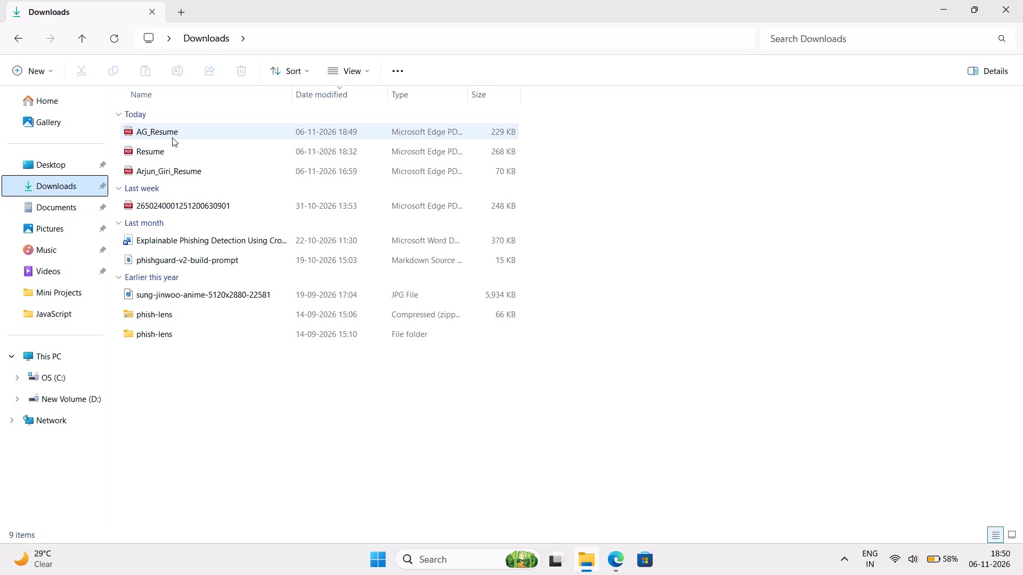
left_click(164, 151)
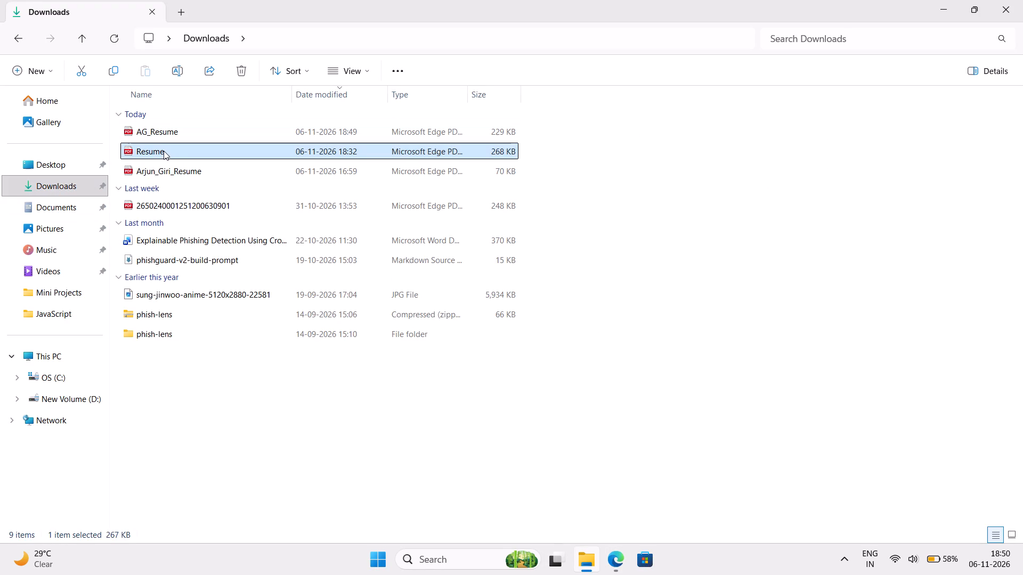
double_click(164, 151)
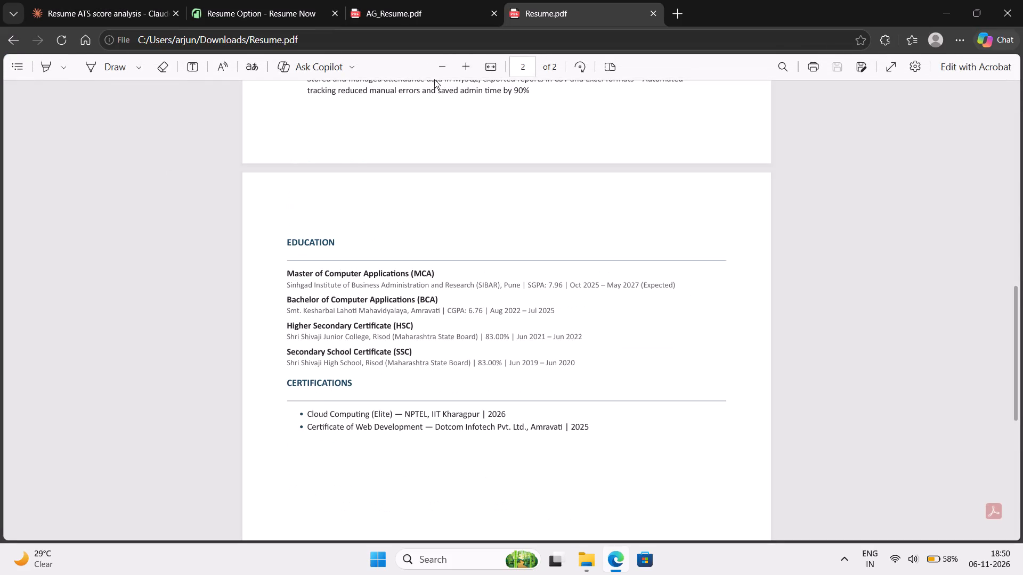
Compare the divider placement and spacing in the Resume PDF with those in AG_Resume, and close the Resume PDF.
scroll(470, 186, "up", 7)
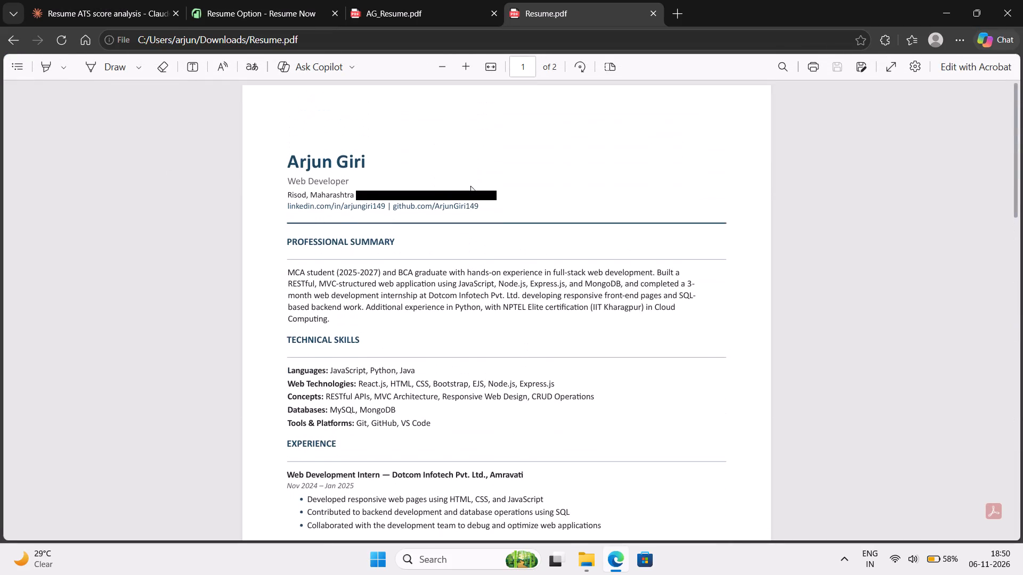
scroll(470, 186, "down", 2)
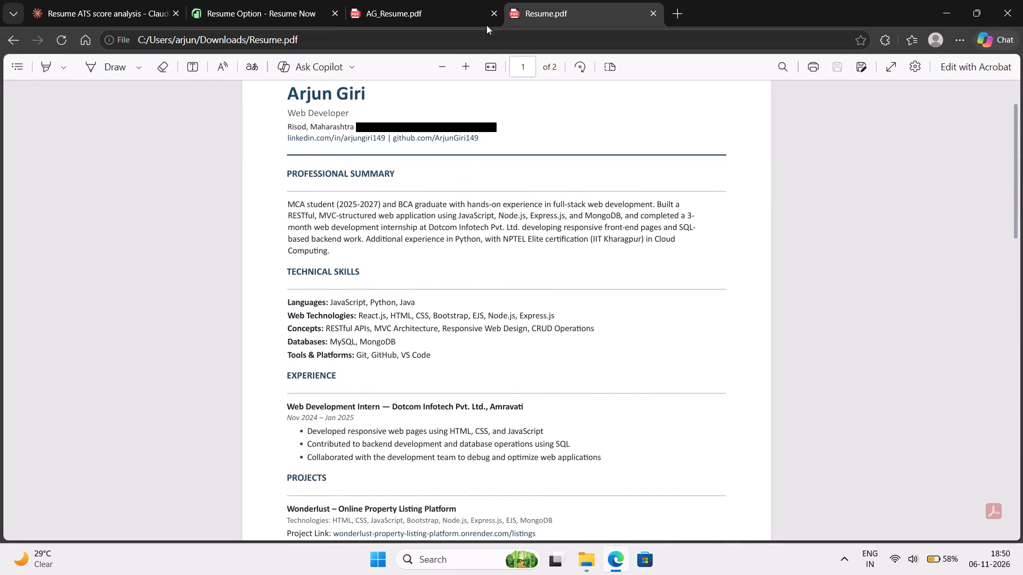
left_click(451, 13)
scroll(492, 232, "up", 6)
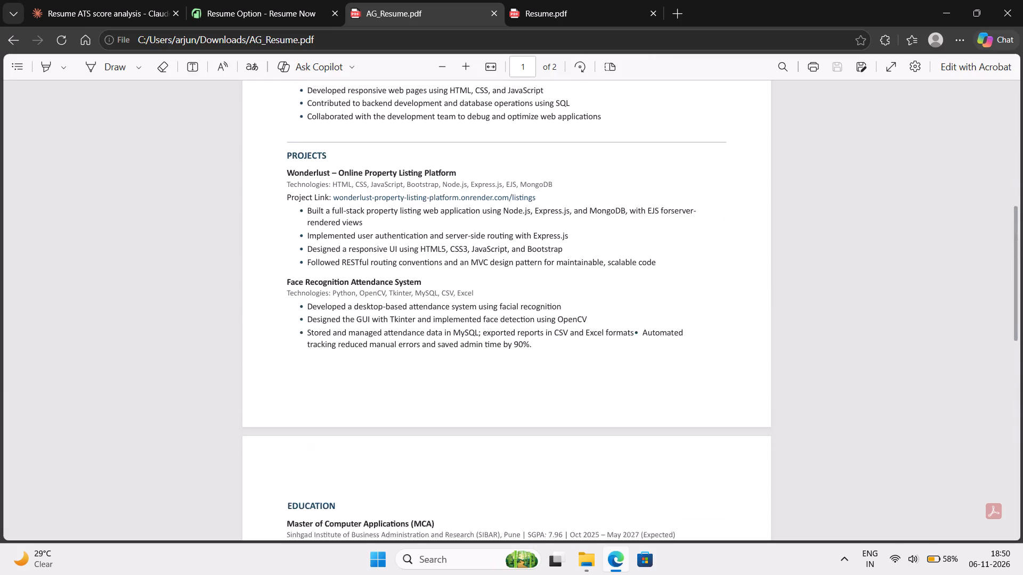
scroll(492, 232, "up", 3)
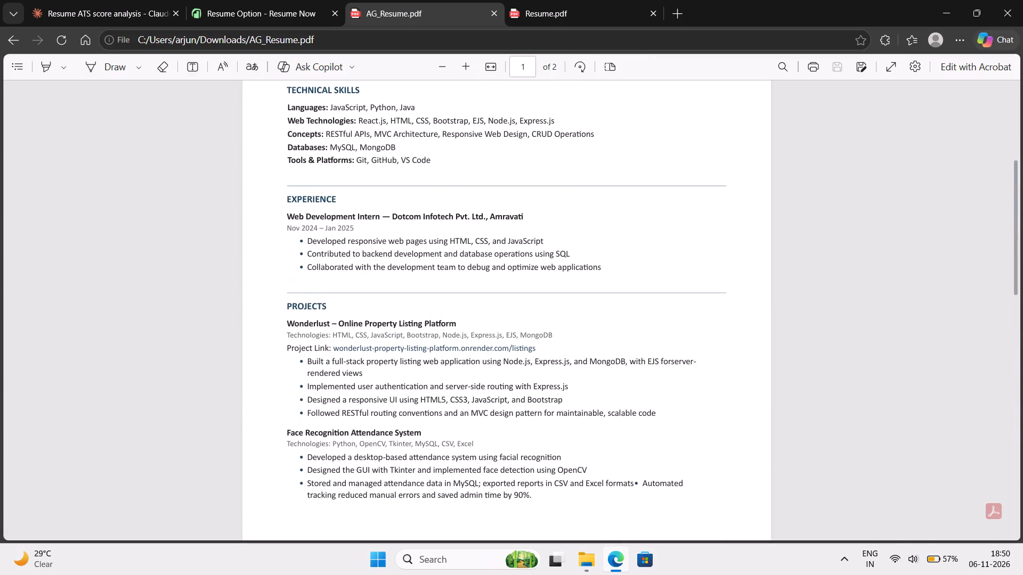
scroll(492, 232, "up", 3)
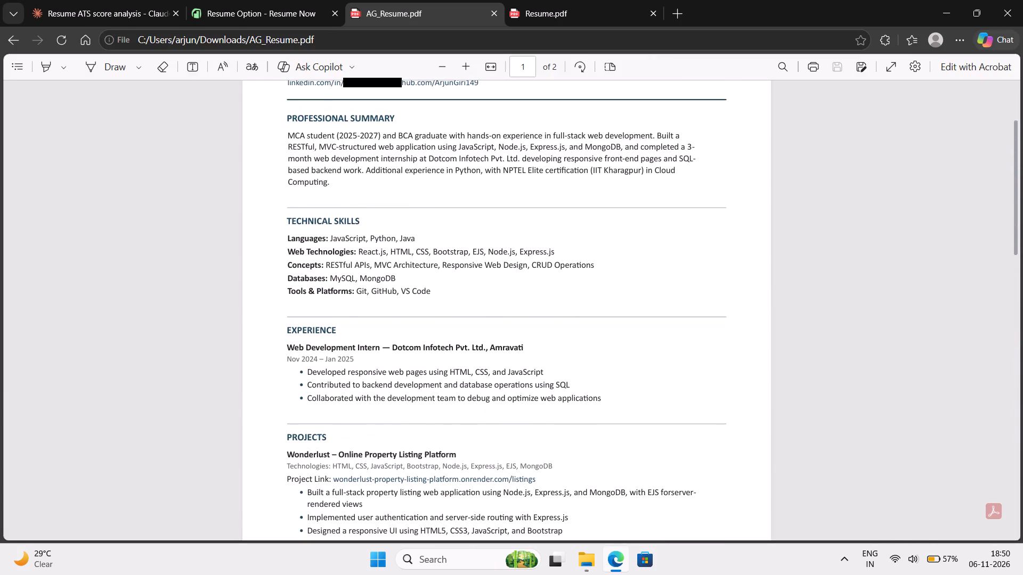
left_click(435, 3)
left_click(553, 12)
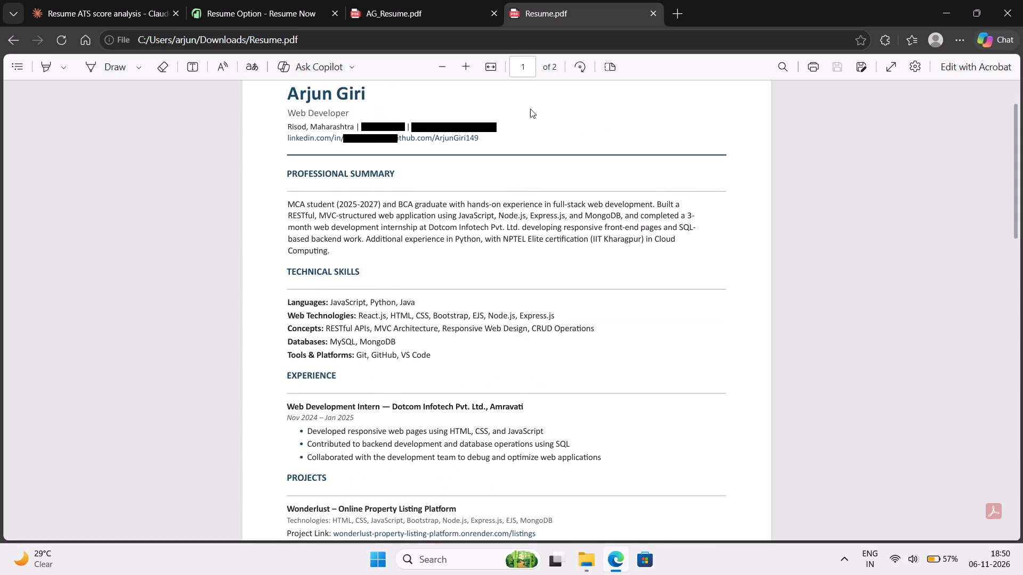
scroll(513, 185, "down", 1)
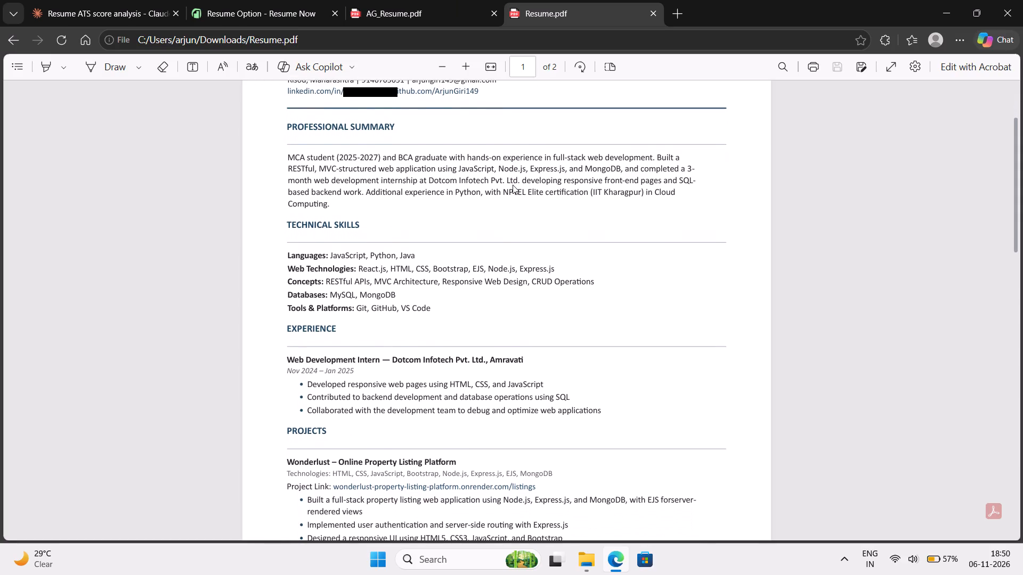
scroll(513, 185, "down", 1)
scroll(513, 185, "up", 1)
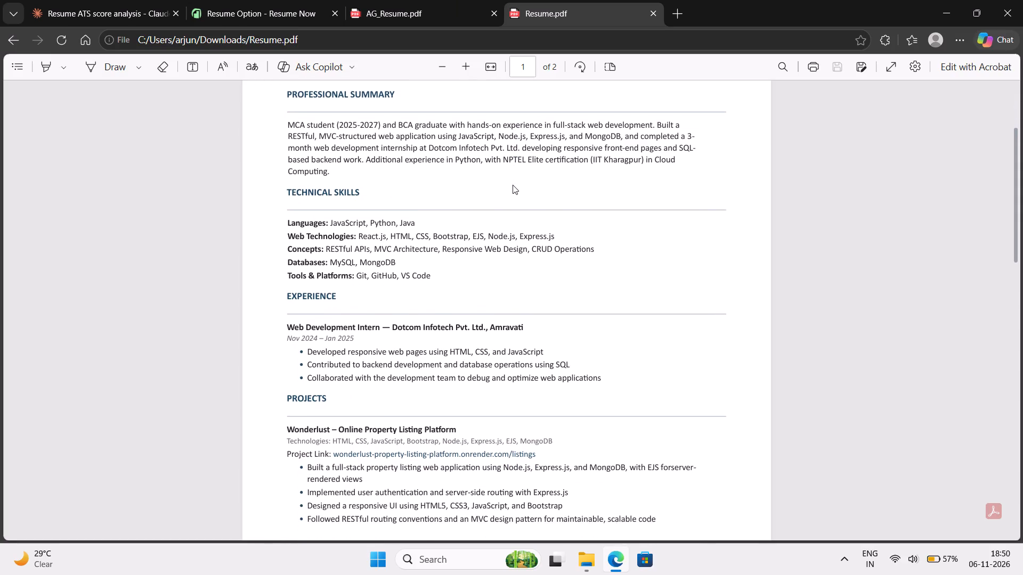
scroll(513, 185, "up", 1)
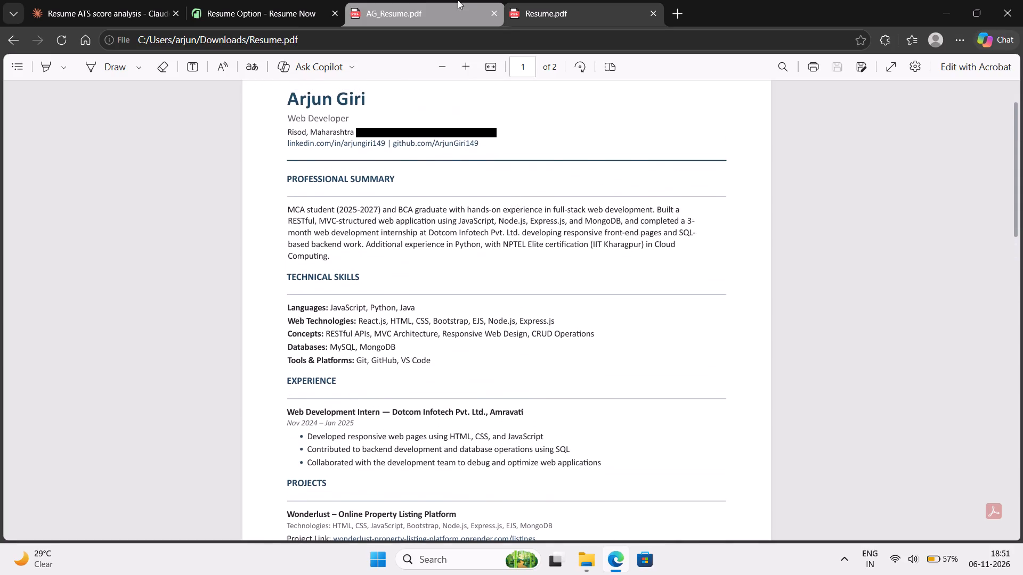
left_click(425, 3)
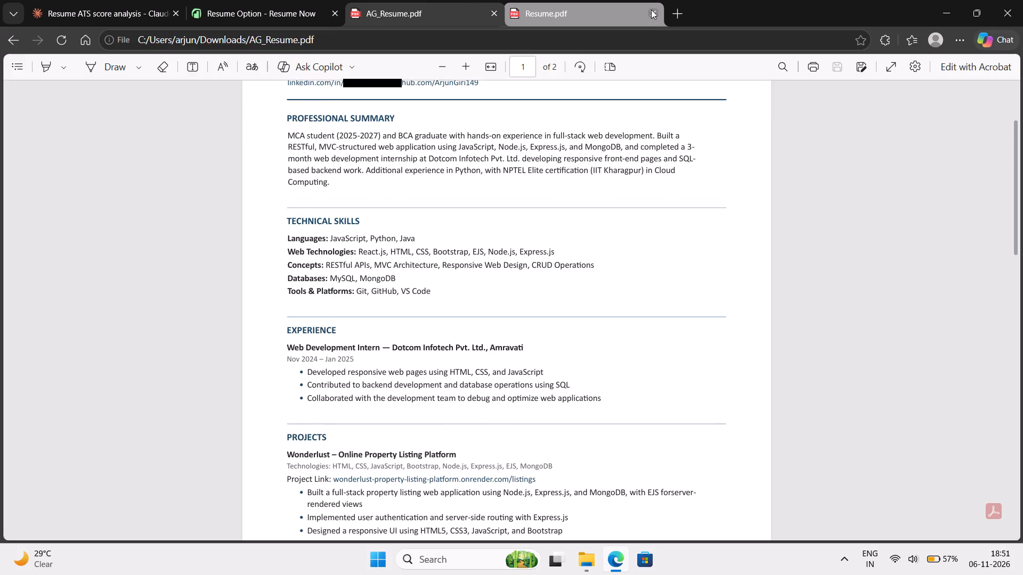
left_click(651, 10)
Review the AG_Resume PDF from PROFESSIONAL SUMMARY to EDUCATION and close it.
scroll(497, 260, "down", 1)
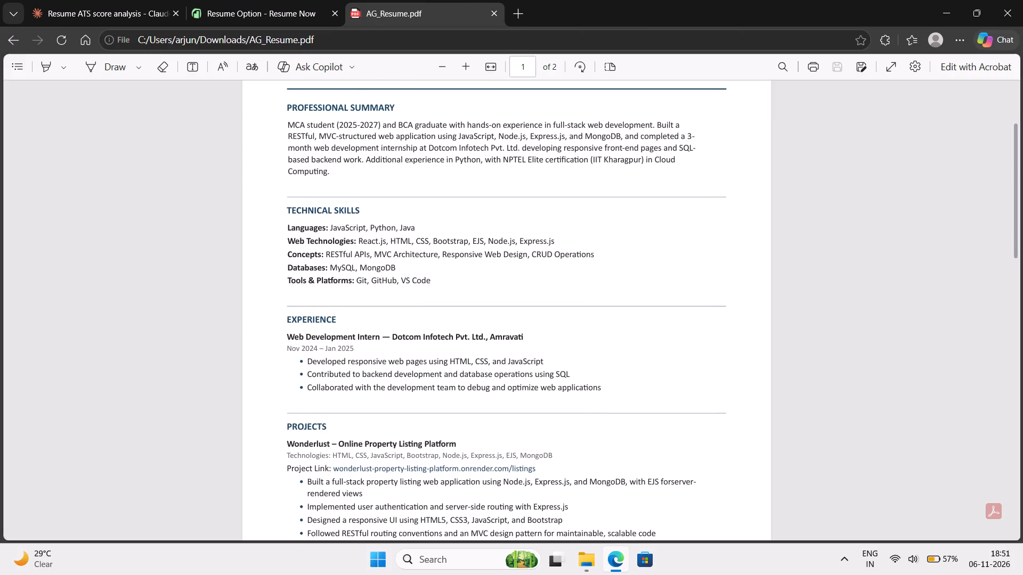
scroll(497, 260, "down", 3)
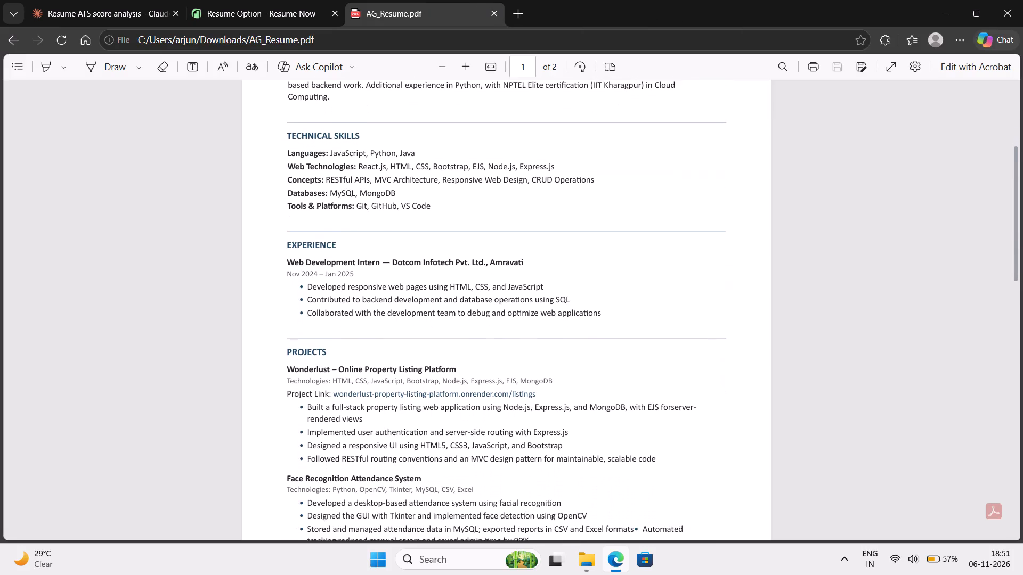
scroll(497, 260, "down", 2)
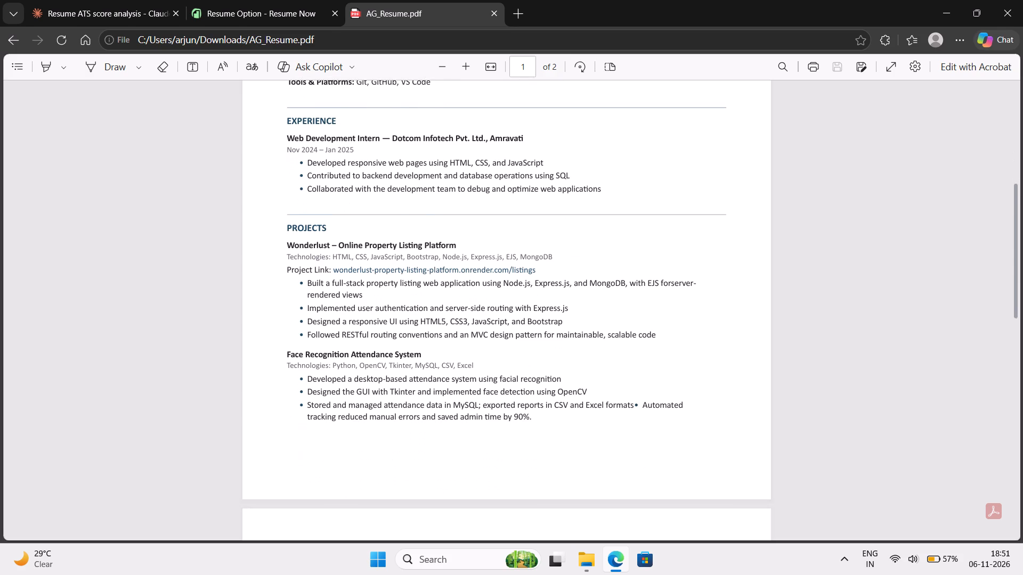
scroll(497, 260, "down", 2)
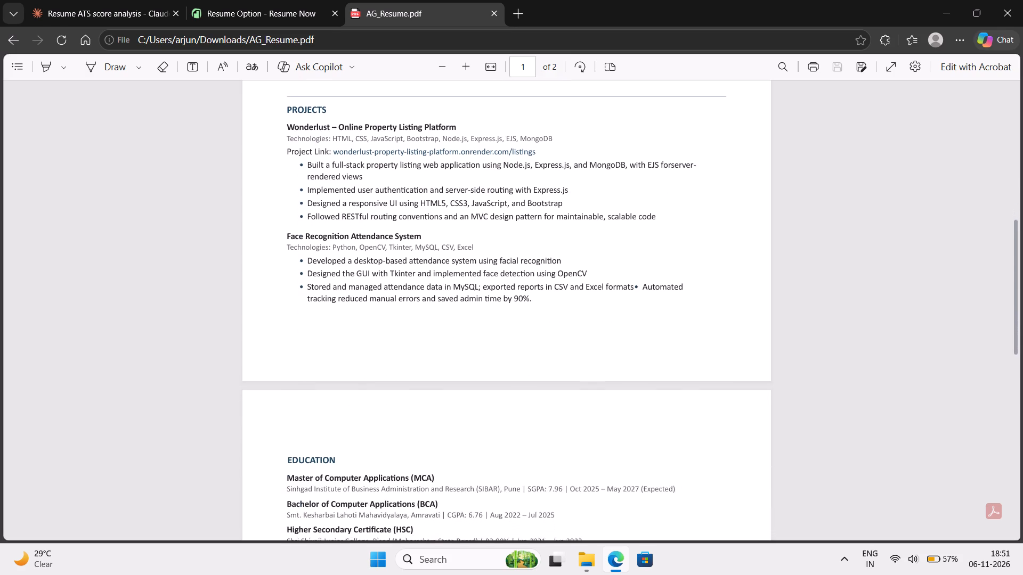
scroll(497, 260, "up", 3)
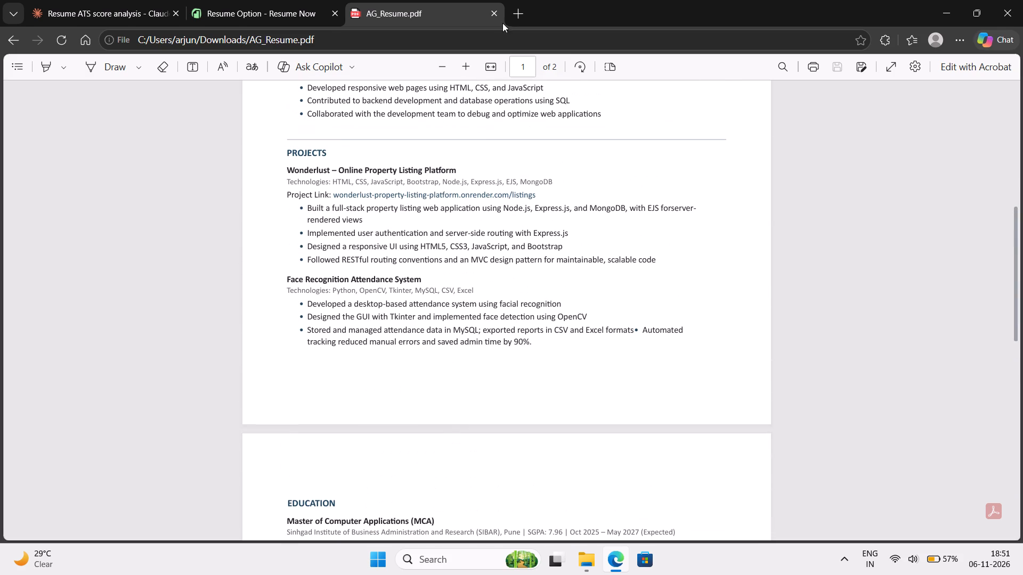
left_click(492, 13)
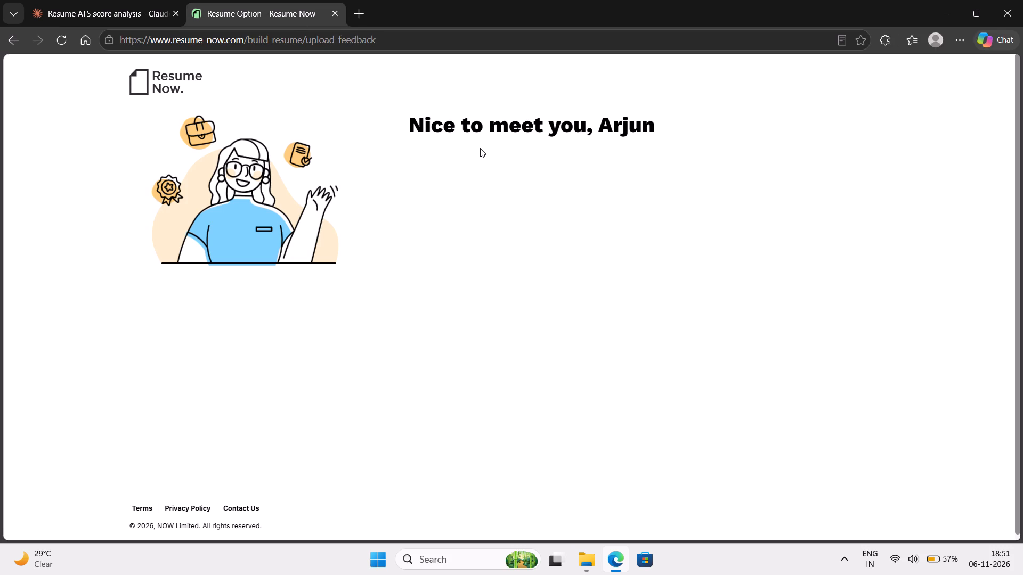
Read Resume Now's introductory feedback on the uploaded resume and continue to its strengths and improvements evaluation.
left_click(469, 185)
scroll(469, 185, "down", 1)
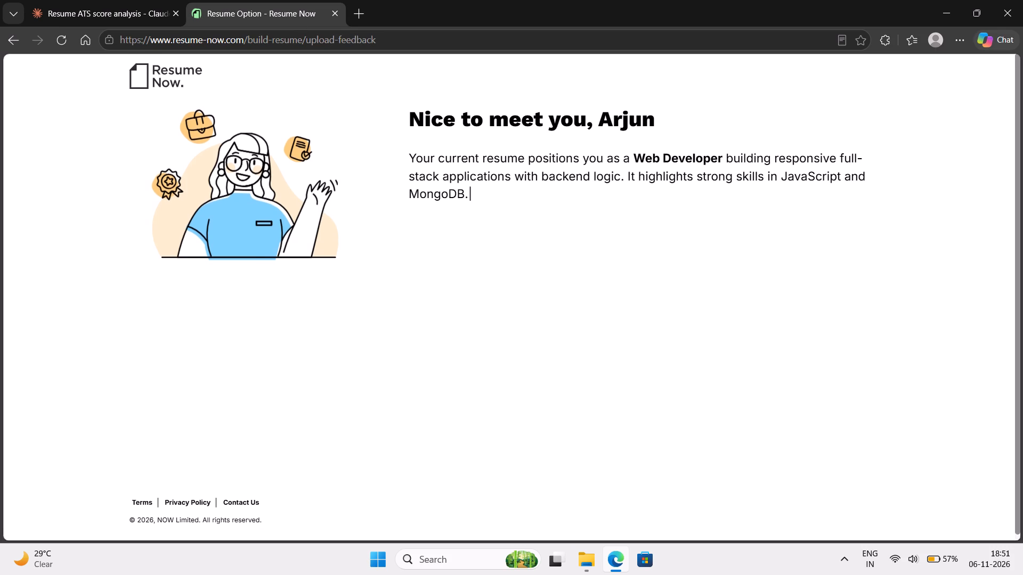
scroll(469, 185, "down", 1)
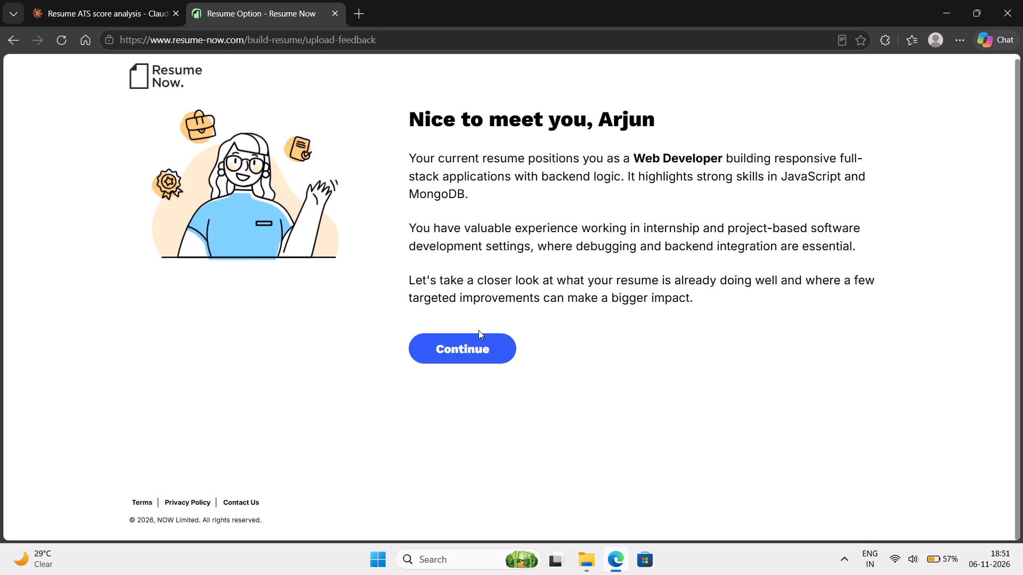
left_click(480, 348)
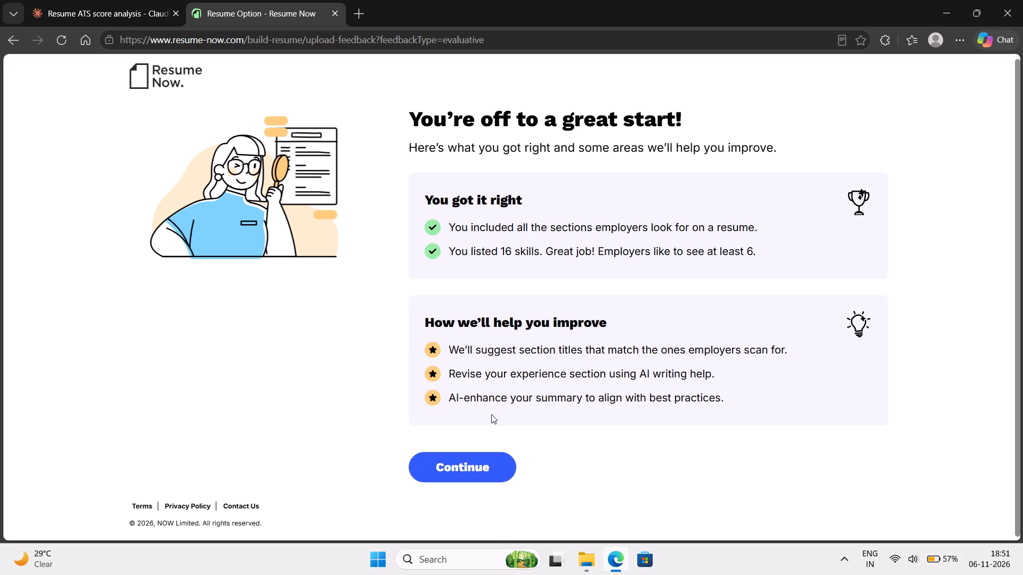
Continue to Resume Now's template questionnaire and choose the white accent color, no photo and a one-column layout.
left_click(475, 459)
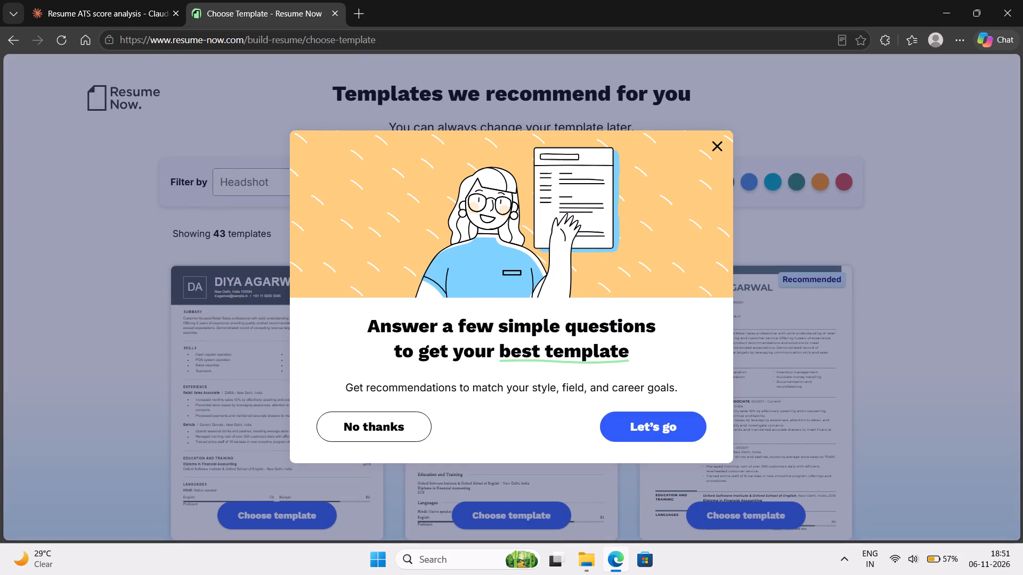
left_click(629, 417)
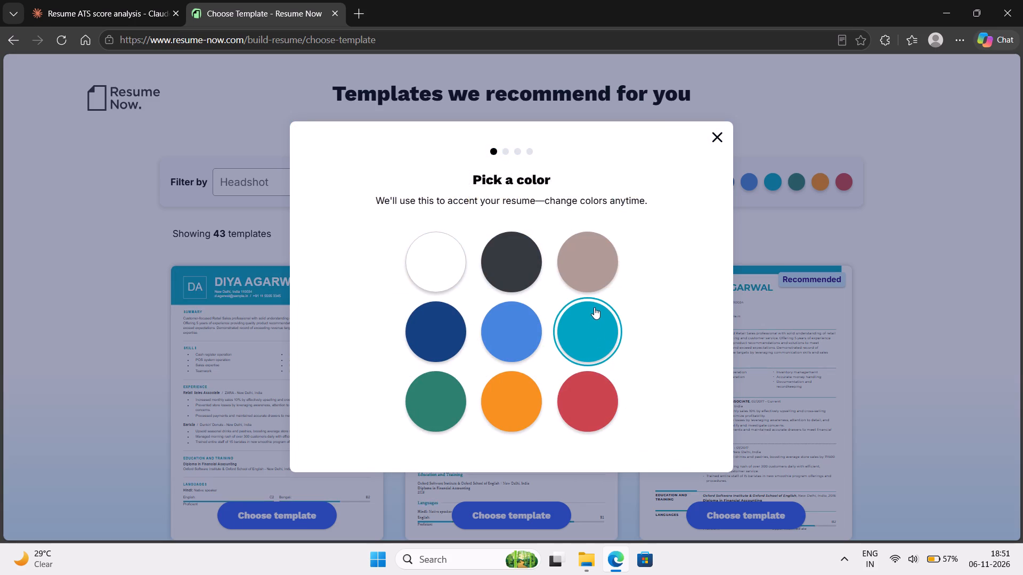
left_click(441, 264)
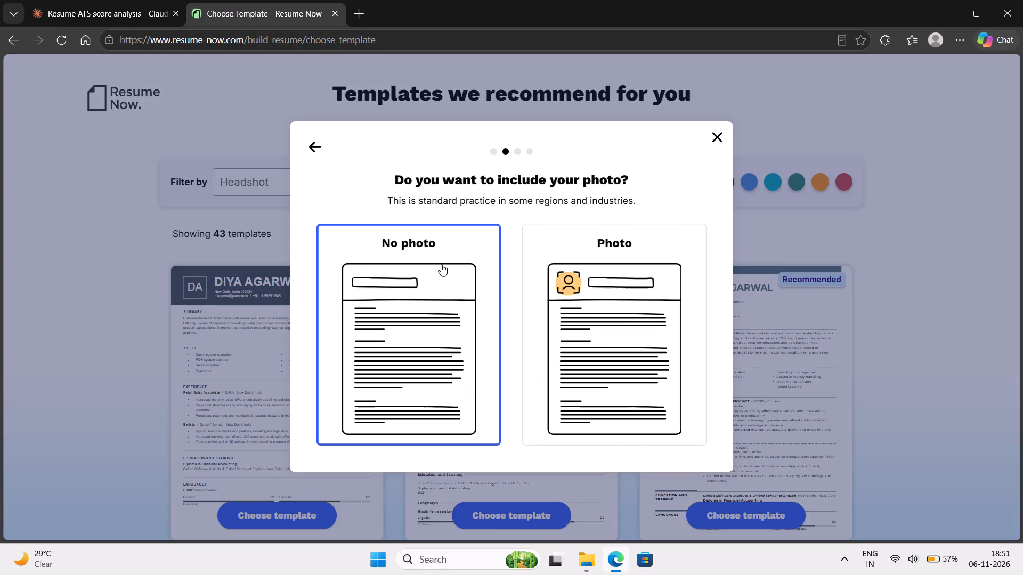
left_click(441, 264)
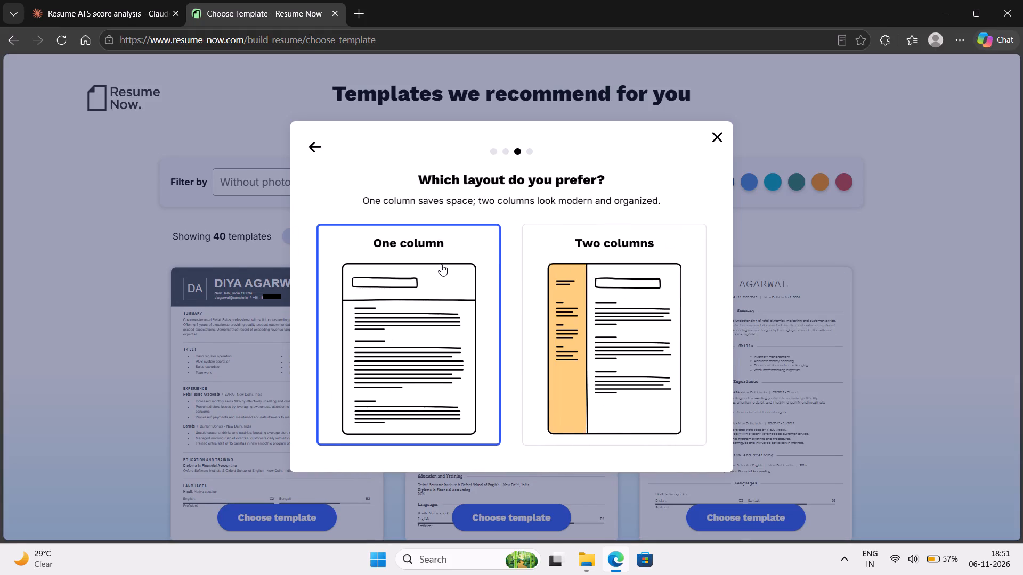
left_click(441, 264)
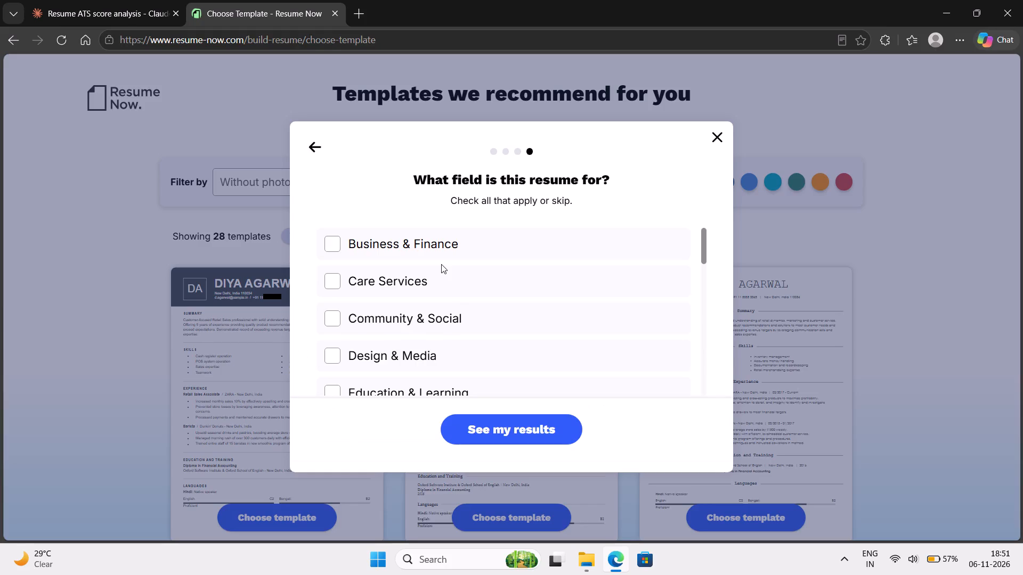
Select Education & Learning and Tech & Data Science as the resume's fields and show the matching templates.
scroll(441, 264, "down", 2)
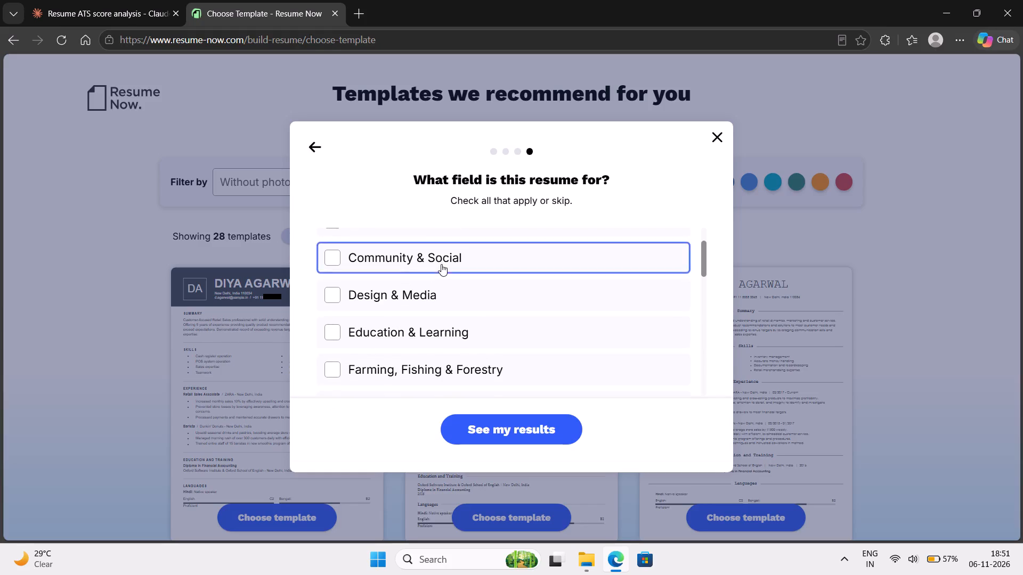
scroll(441, 264, "down", 3)
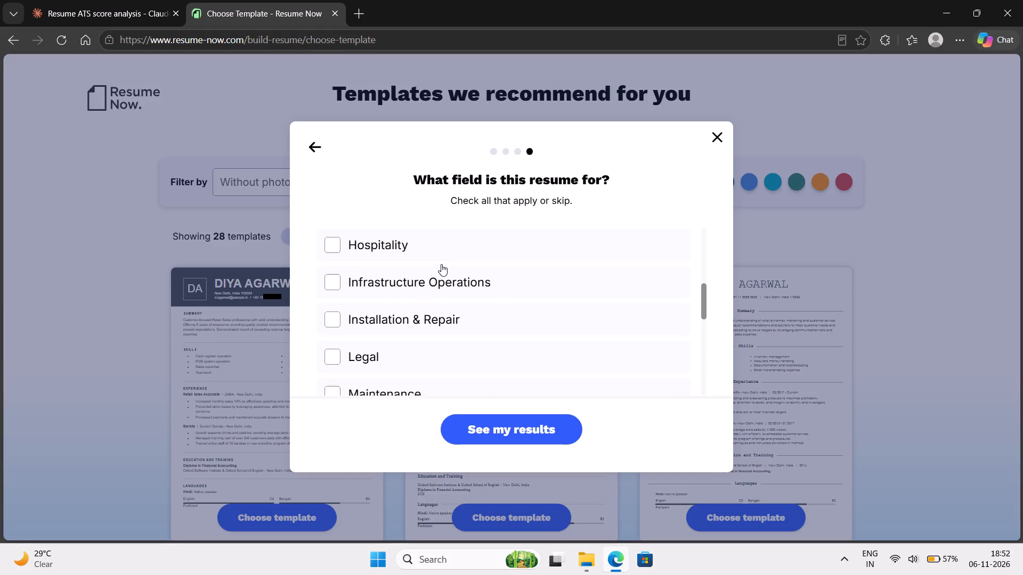
scroll(441, 264, "down", 4)
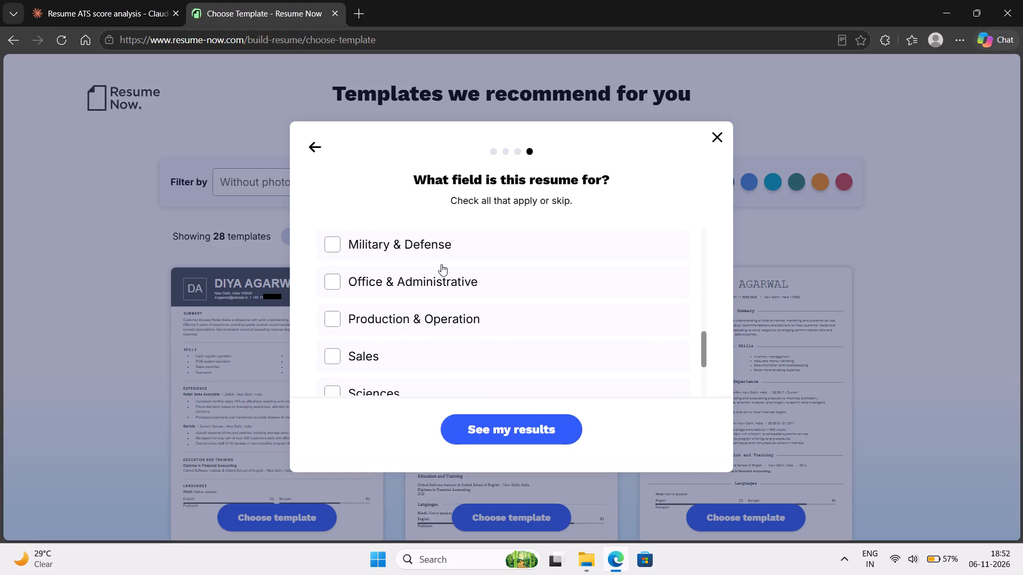
scroll(441, 264, "down", 4)
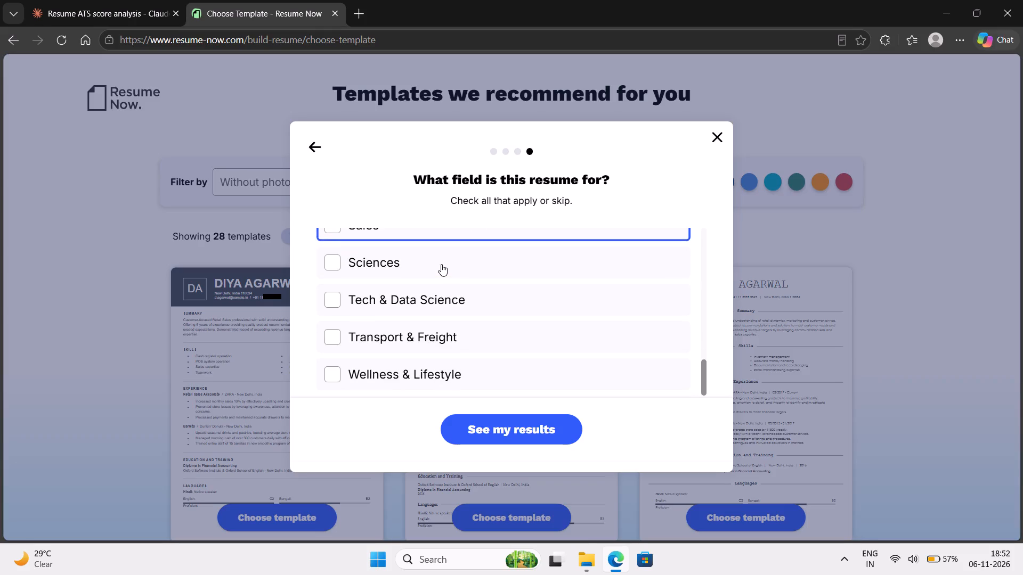
scroll(441, 264, "down", 1)
scroll(423, 291, "up", 7)
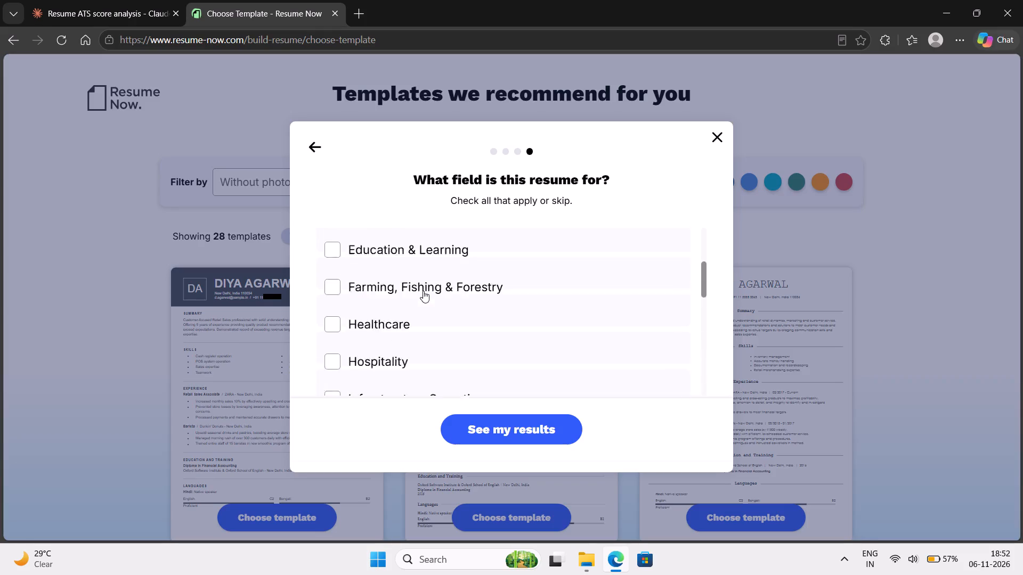
scroll(423, 291, "down", 2)
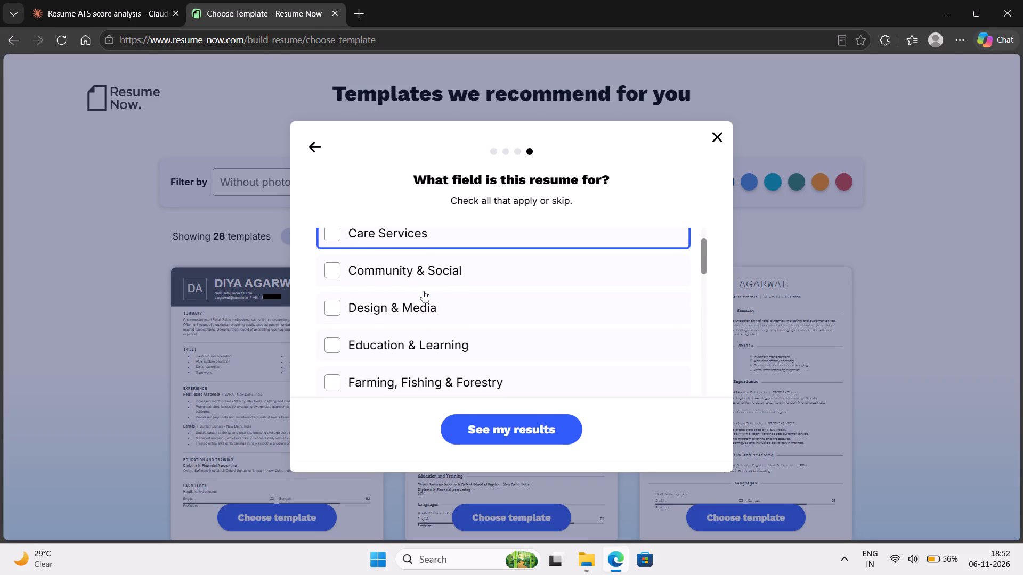
scroll(423, 291, "down", 1)
left_click(416, 288)
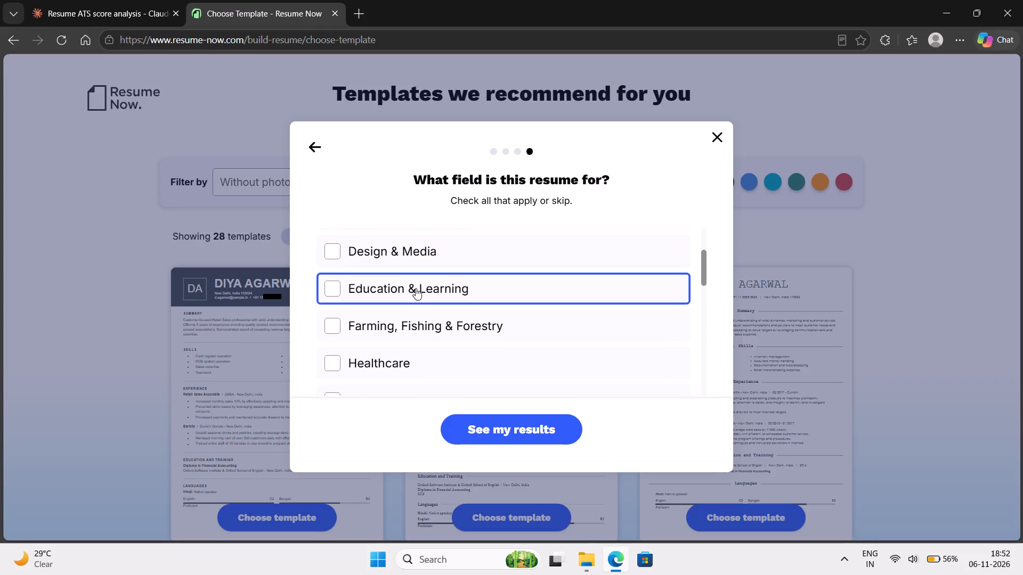
scroll(471, 345, "down", 4)
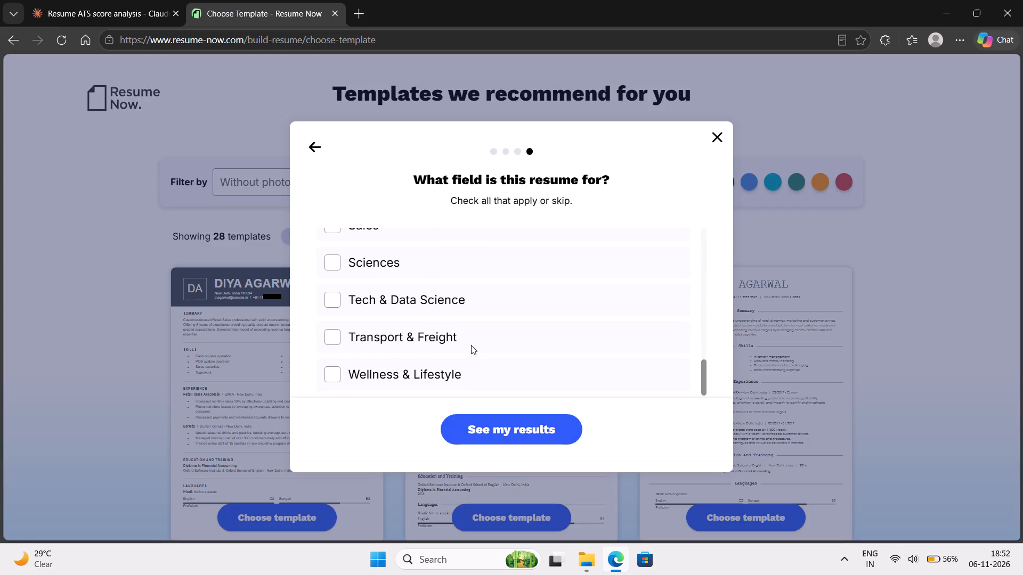
scroll(430, 329, "down", 1)
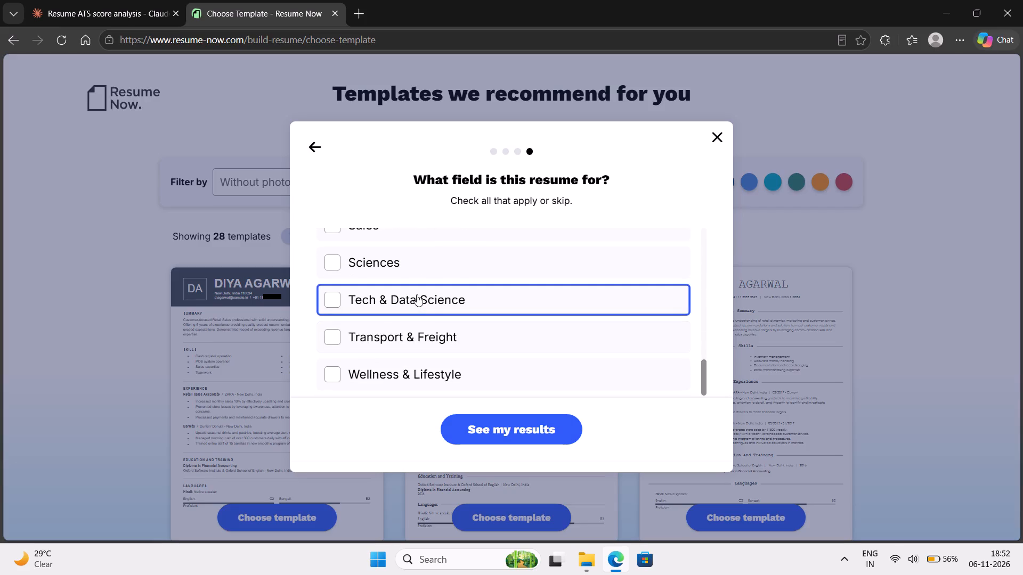
left_click(417, 294)
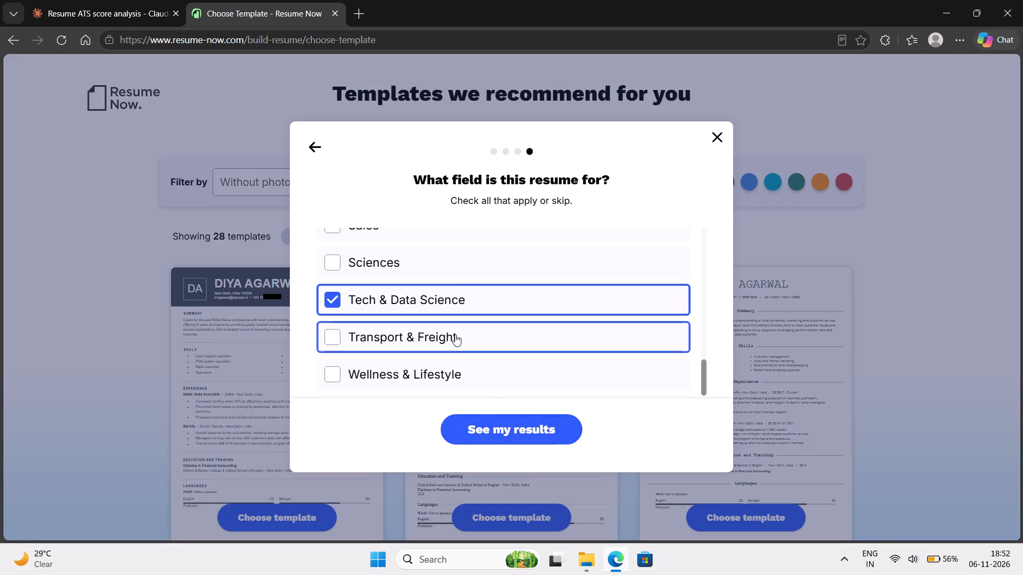
left_click(476, 416)
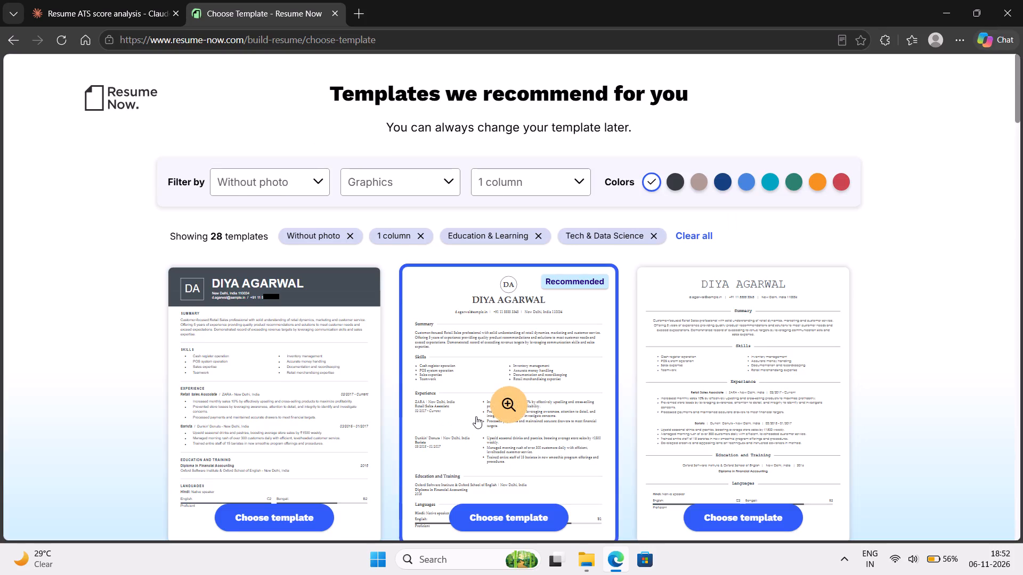
Browse the recommended one-column, no-photo resume templates through to the last one and inspect its layout up close.
scroll(494, 337, "down", 1)
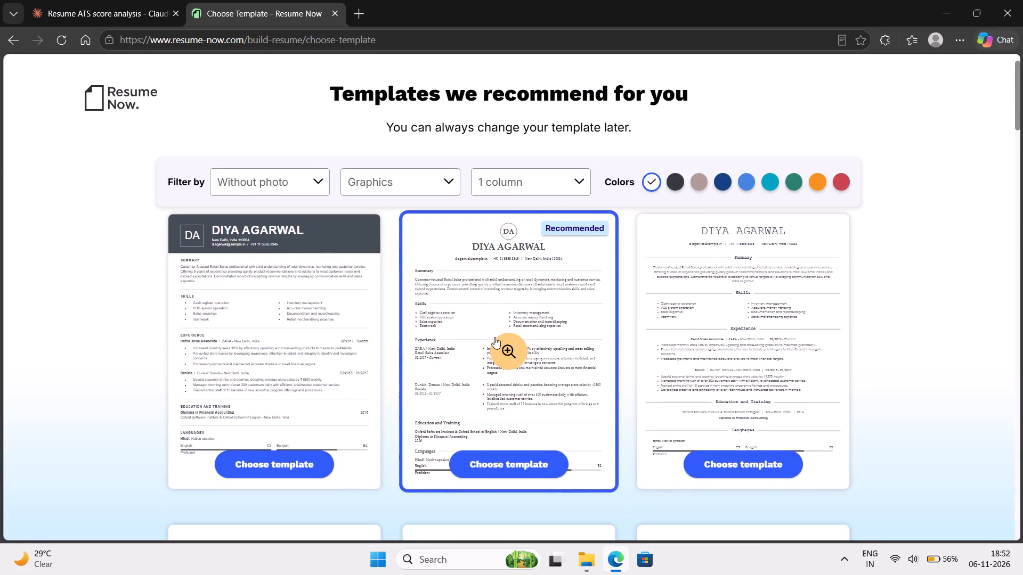
scroll(616, 316, "down", 2)
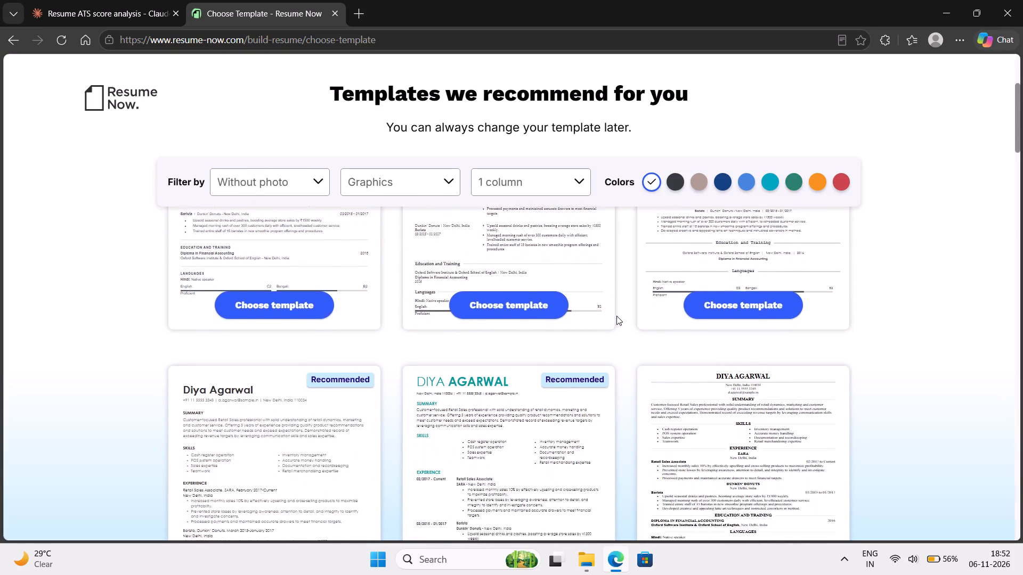
scroll(616, 316, "down", 4)
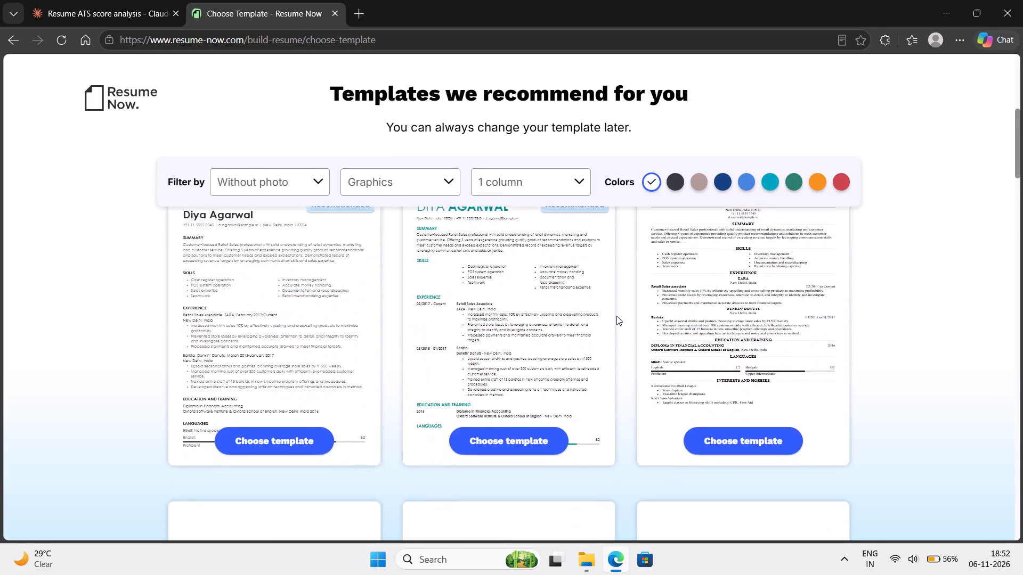
scroll(616, 316, "down", 5)
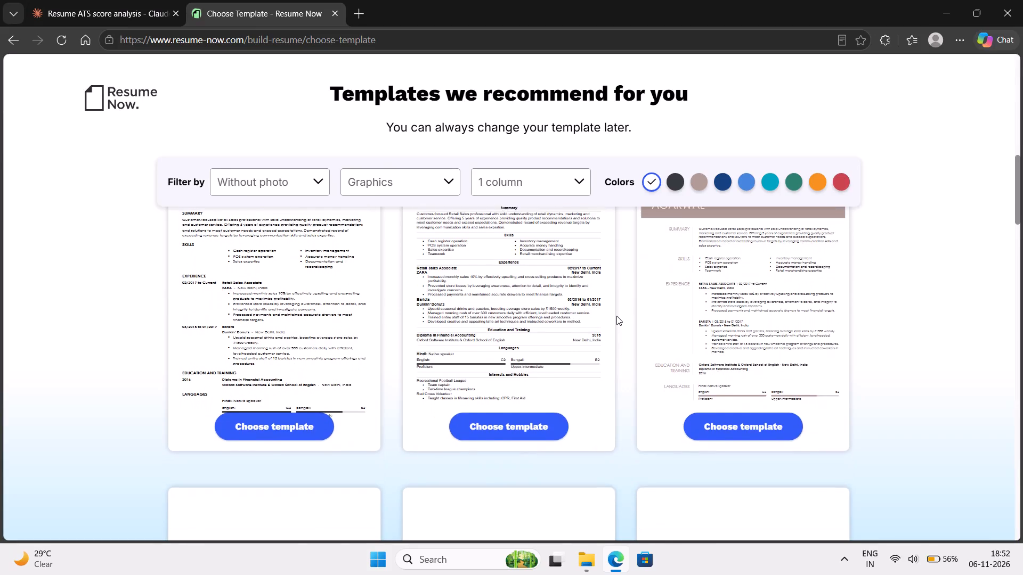
scroll(616, 316, "down", 4)
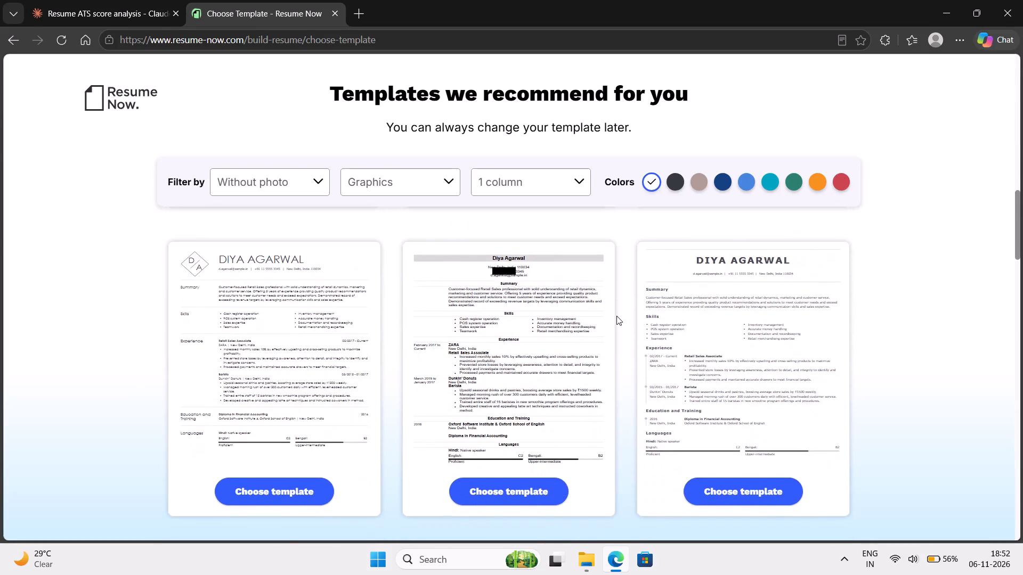
scroll(616, 316, "down", 4)
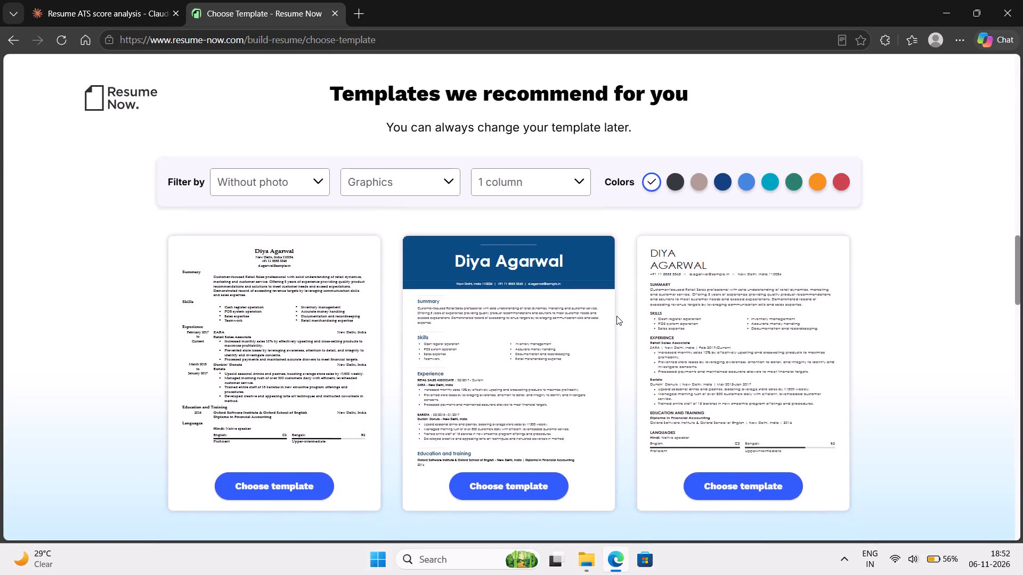
scroll(616, 316, "down", 5)
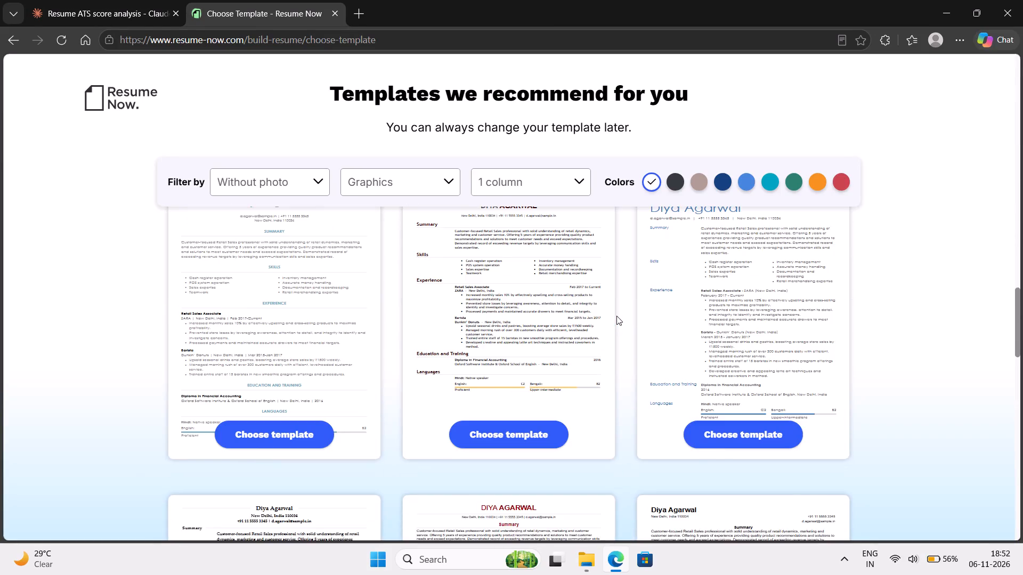
scroll(616, 316, "down", 1)
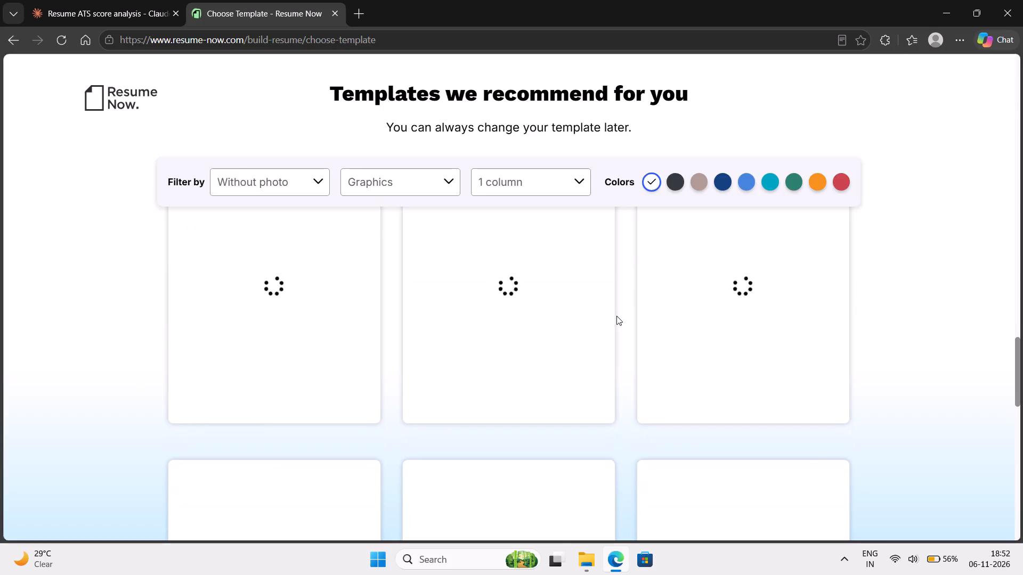
scroll(488, 253, "down", 1)
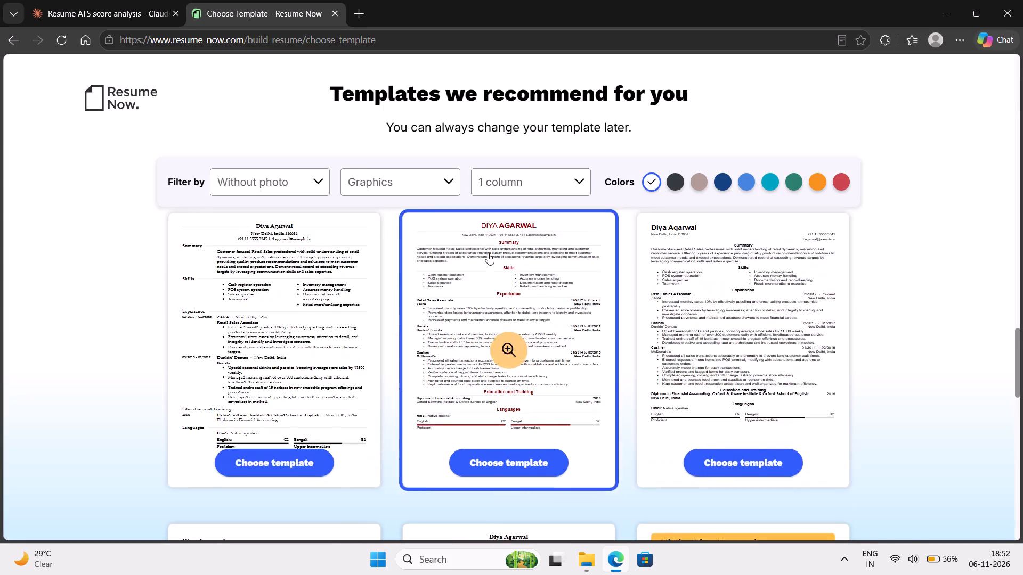
scroll(488, 253, "down", 5)
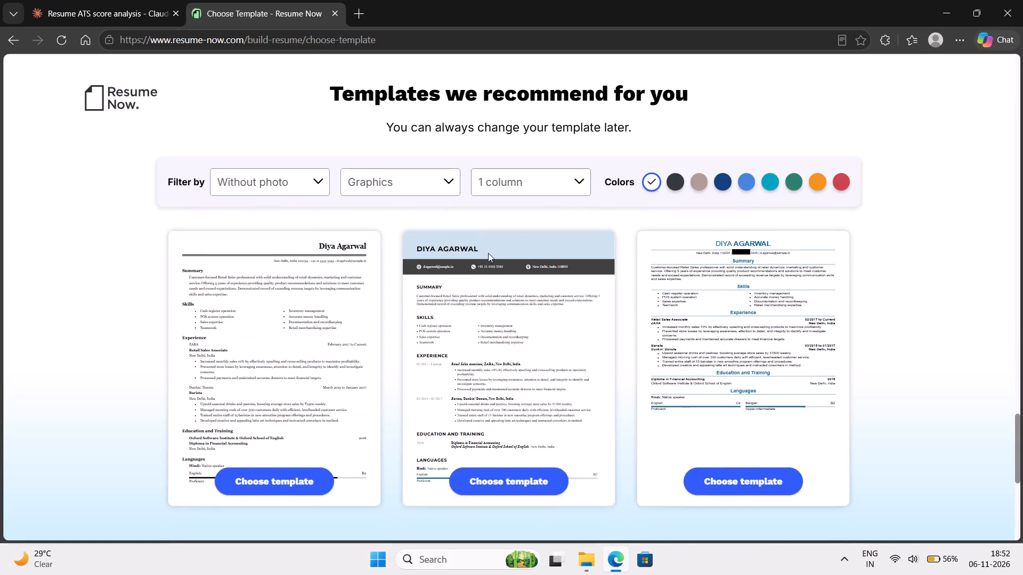
scroll(488, 253, "down", 4)
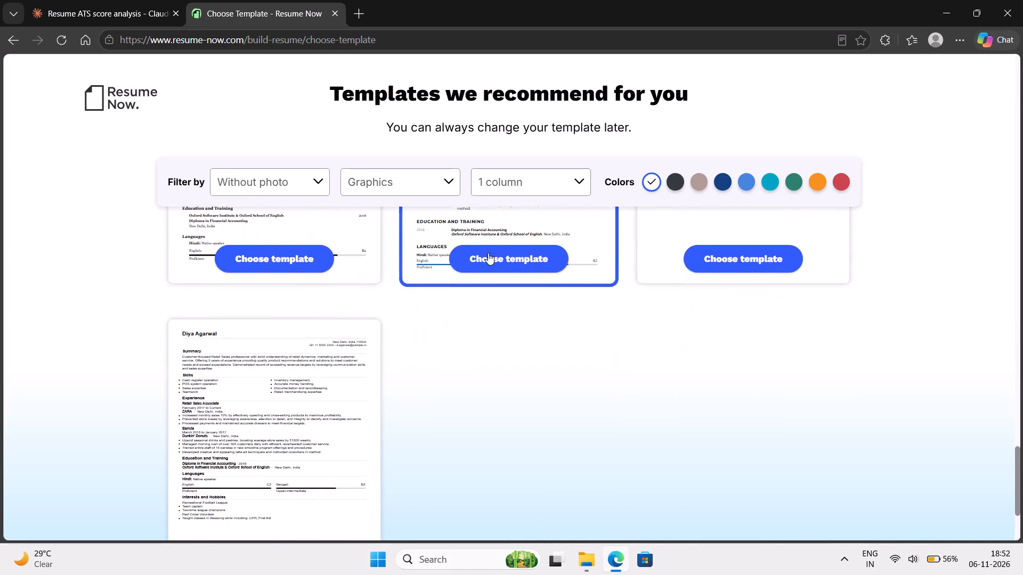
scroll(488, 253, "down", 1)
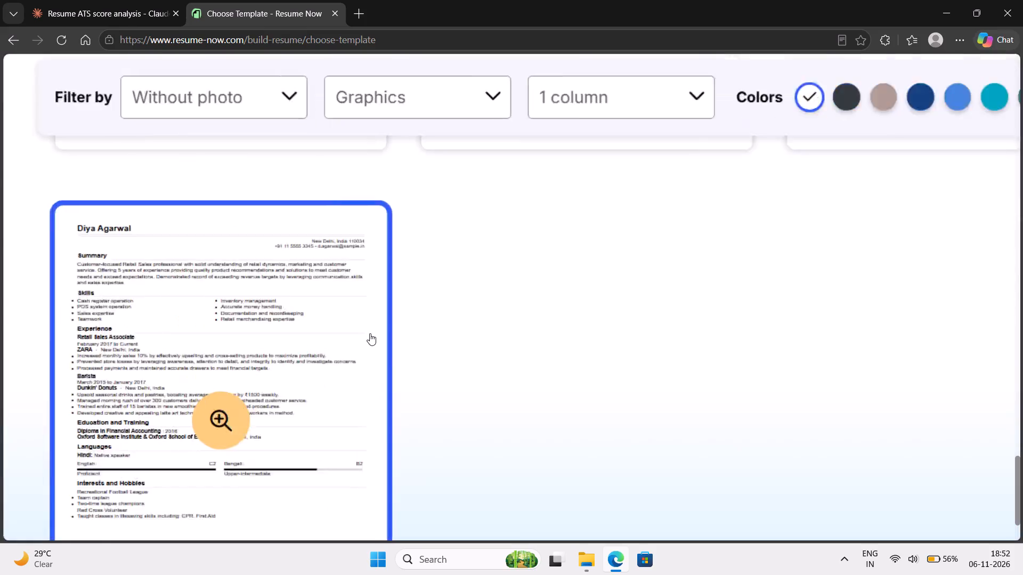
scroll(370, 333, "right", 3)
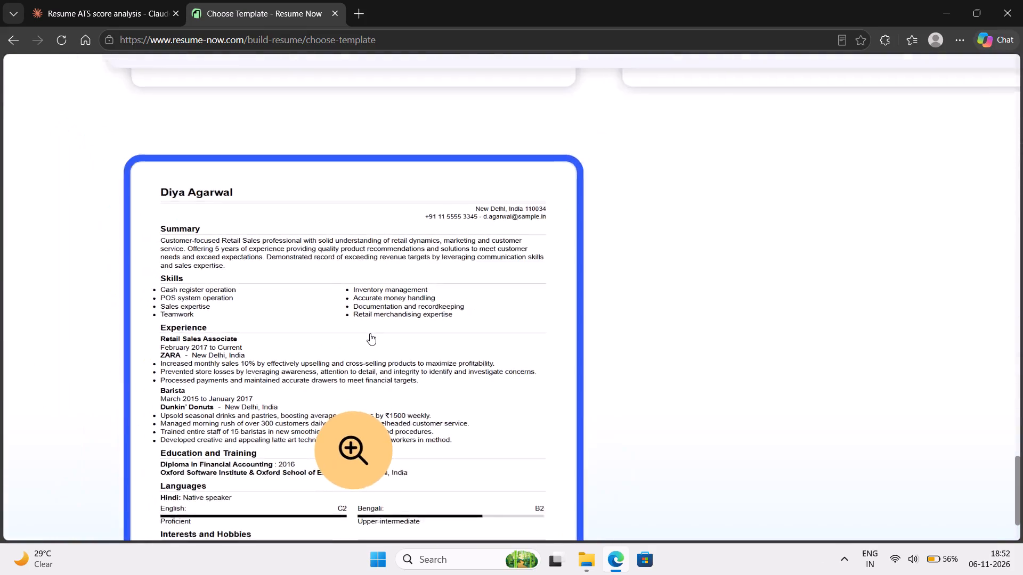
scroll(370, 333, "down", 3)
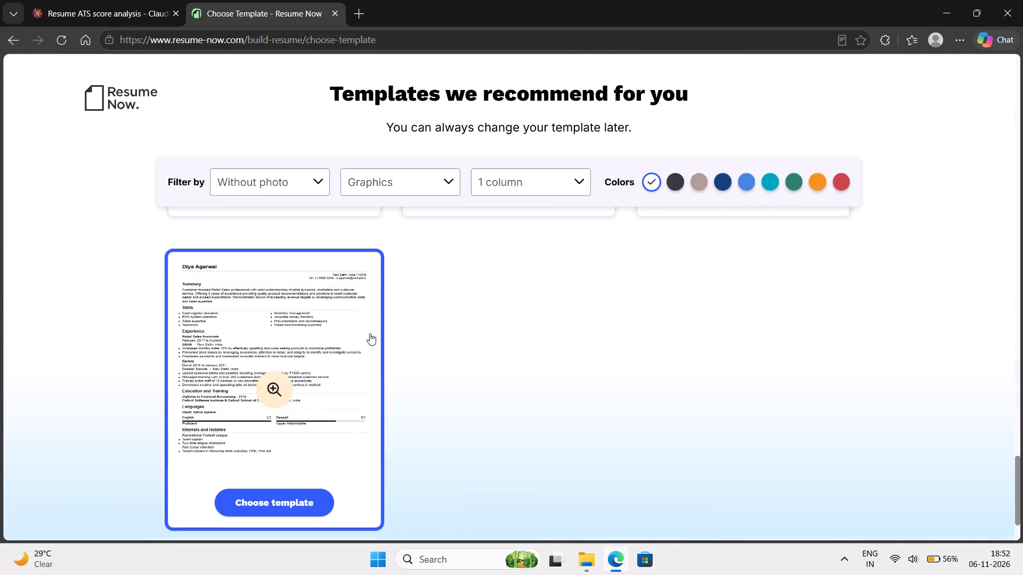
Search the web for "check resume ats score free", leaving the Resume Now template page.
left_click(304, 40)
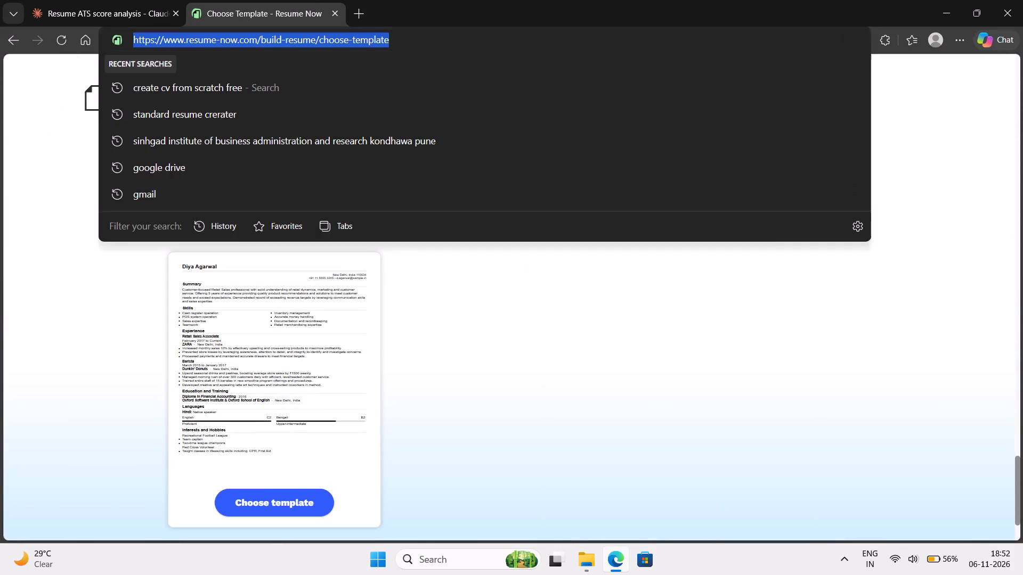
type("check")
key("space")
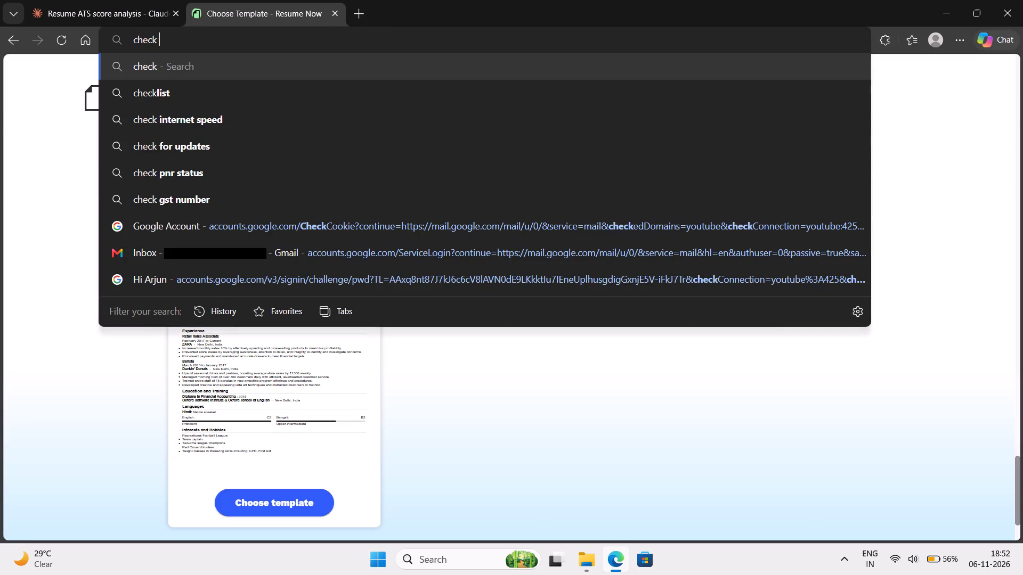
type("resume a")
key("Down")
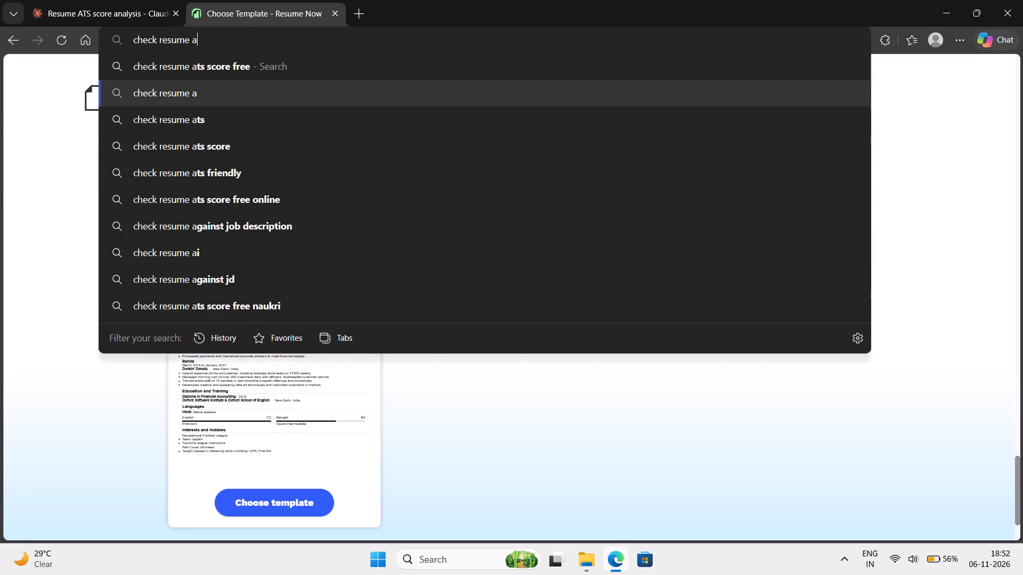
key("Down")
key("Up")
key("Up")
key("Return")
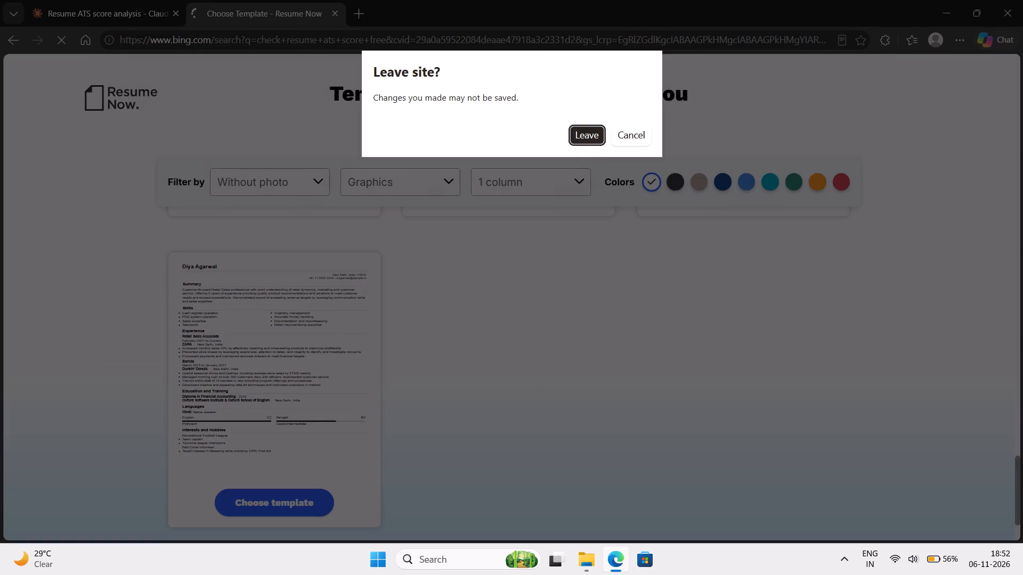
left_click(575, 132)
Switch to the Resume ATS score analysis chat in Claude.
left_click(108, 10)
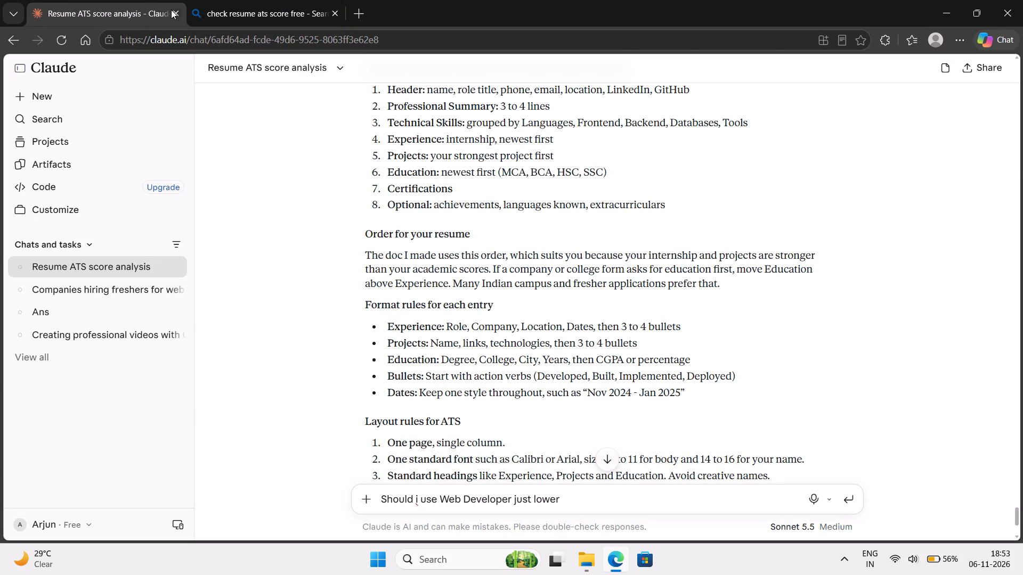
Close the Resume ATS score analysis chat in Claude.
left_click(171, 10)
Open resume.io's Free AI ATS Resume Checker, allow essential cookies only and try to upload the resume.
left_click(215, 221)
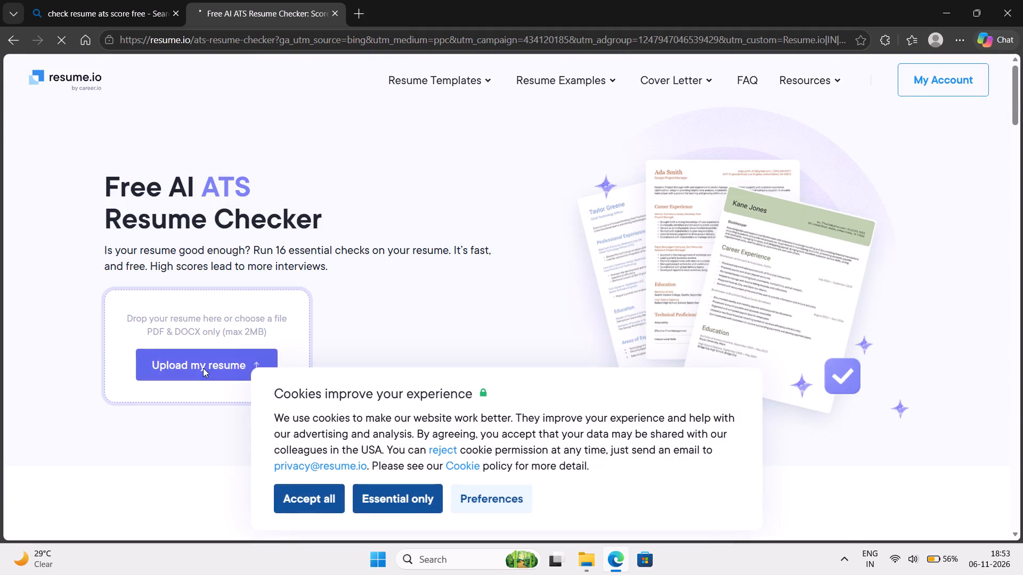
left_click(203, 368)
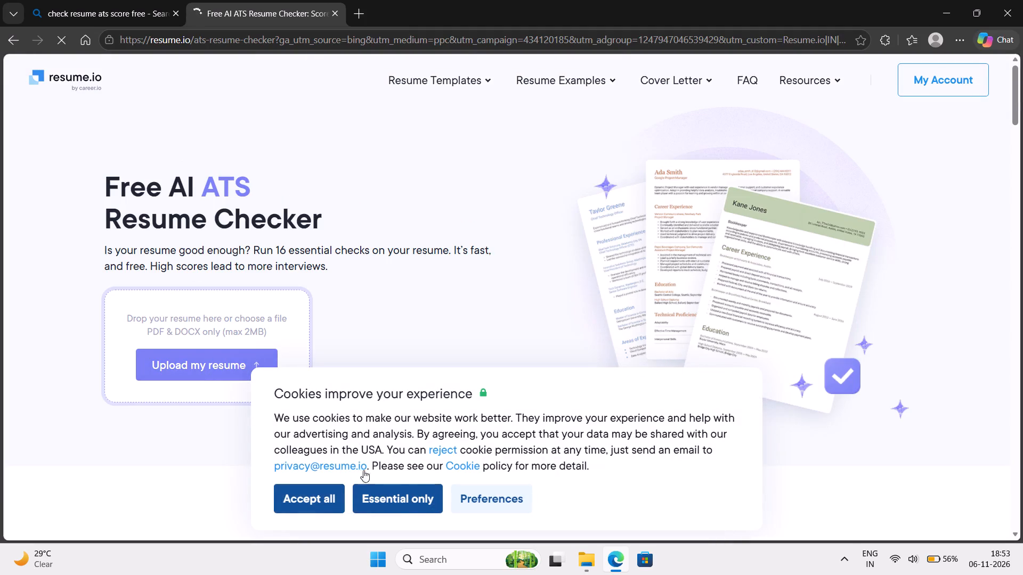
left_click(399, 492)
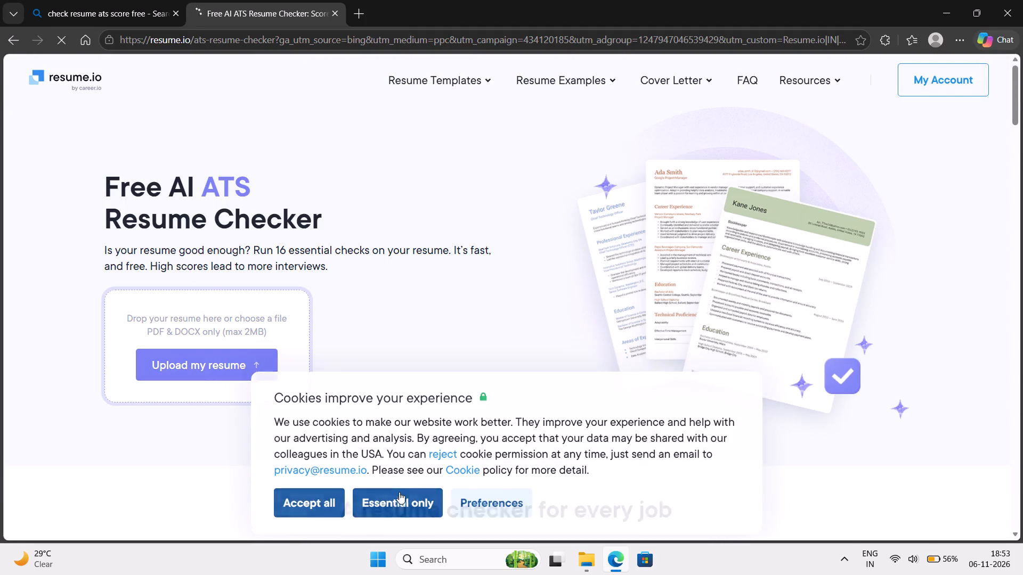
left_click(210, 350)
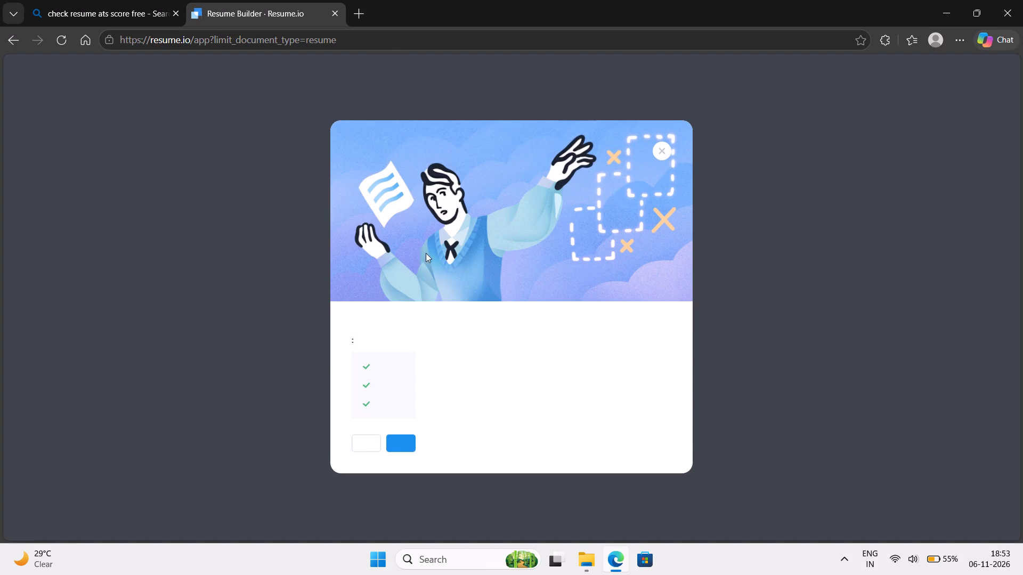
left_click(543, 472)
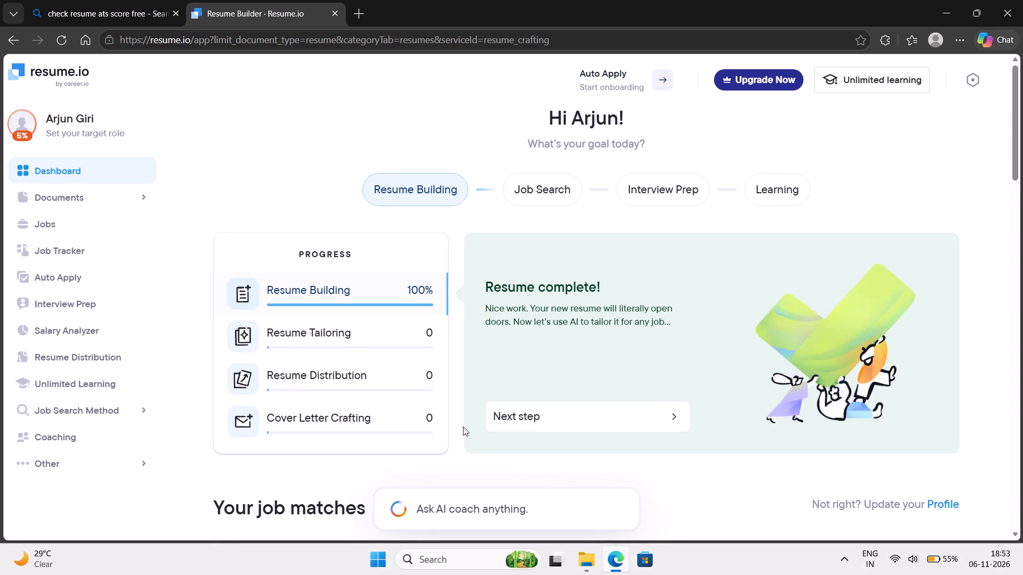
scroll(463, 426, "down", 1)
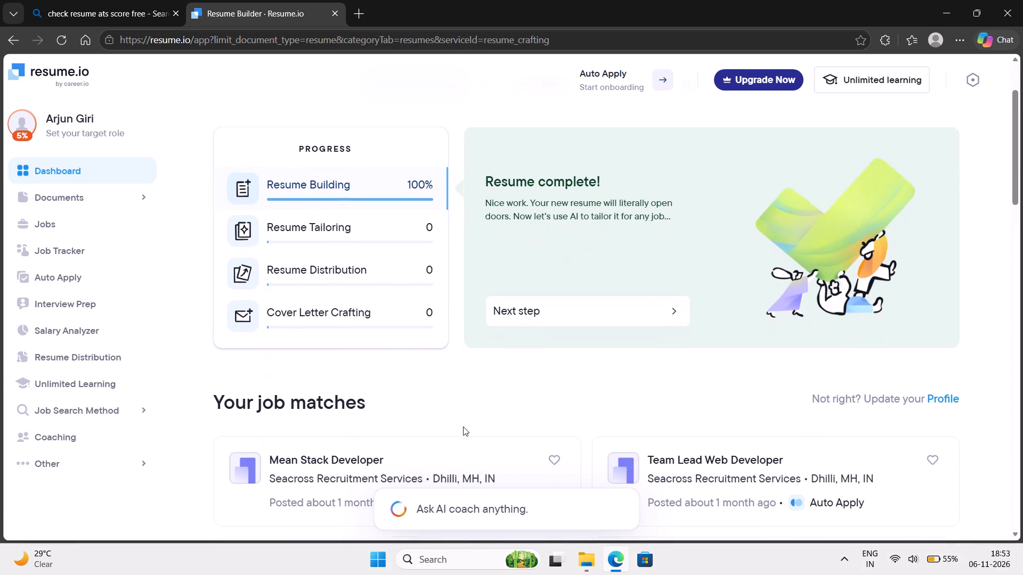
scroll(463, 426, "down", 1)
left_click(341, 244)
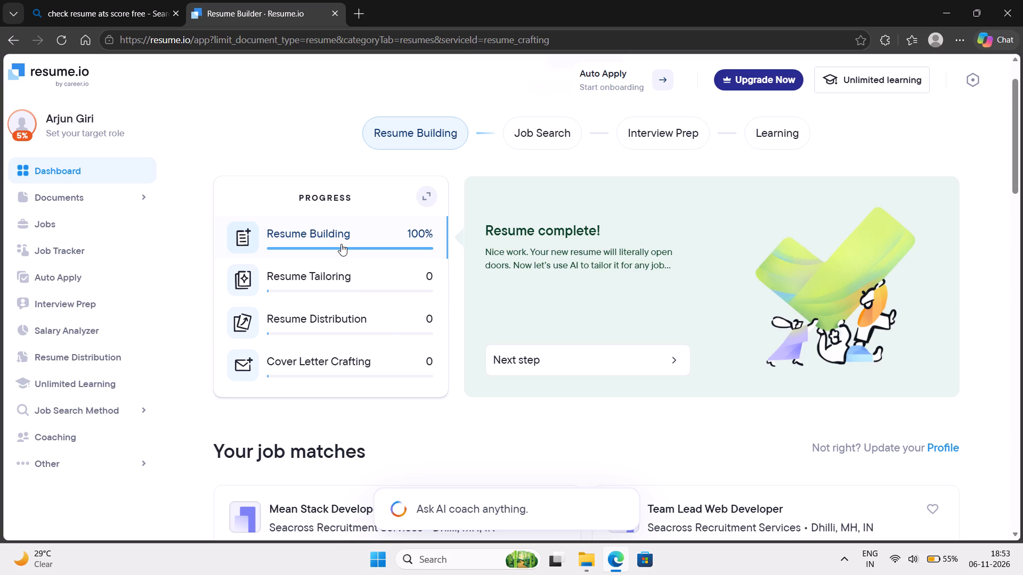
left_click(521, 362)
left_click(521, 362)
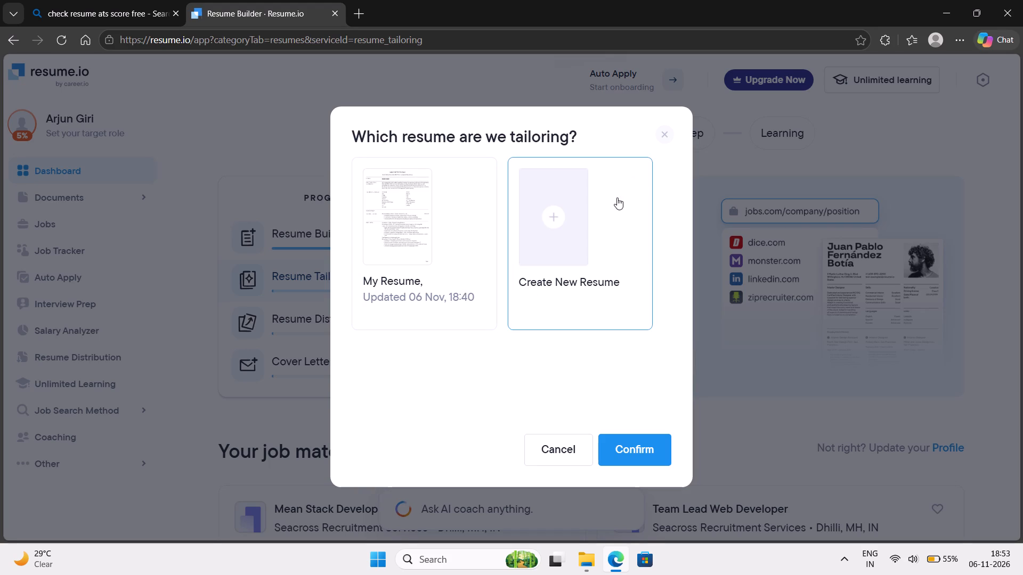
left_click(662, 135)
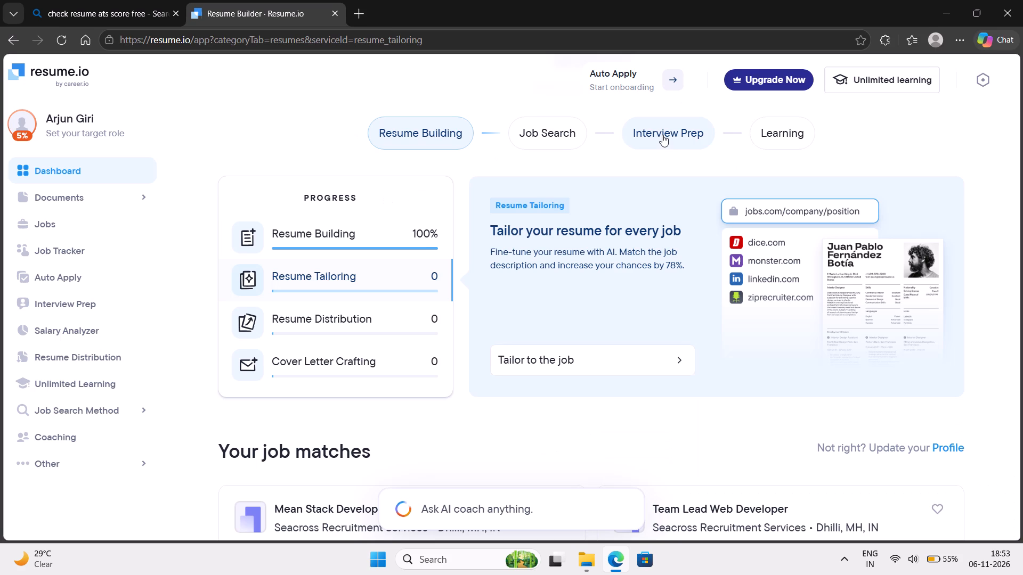
Look through the job matches on the resume.io dashboard and return to the ATS score search results.
scroll(527, 315, "right", 1)
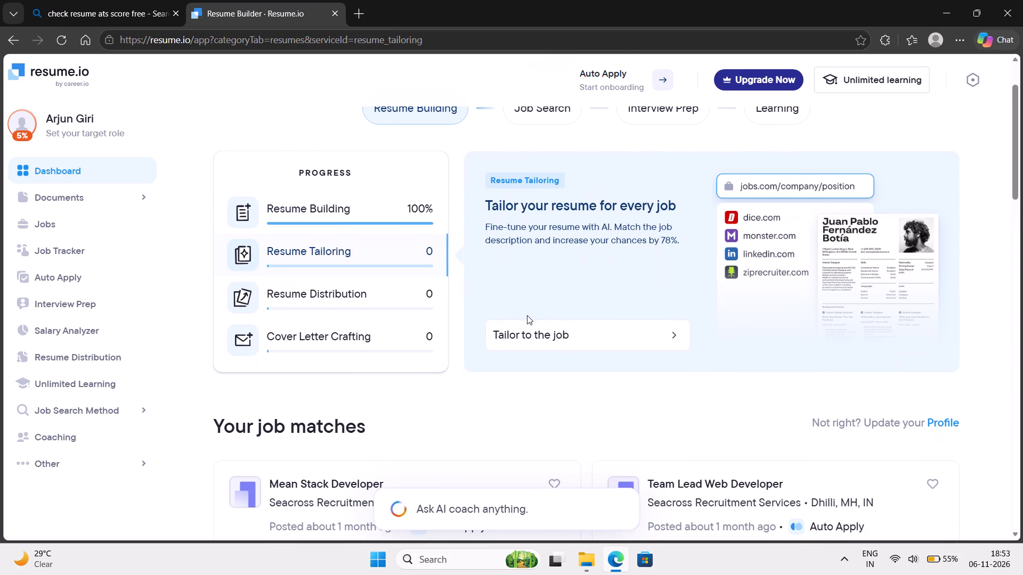
scroll(527, 315, "right", 1)
scroll(527, 315, "up", 1)
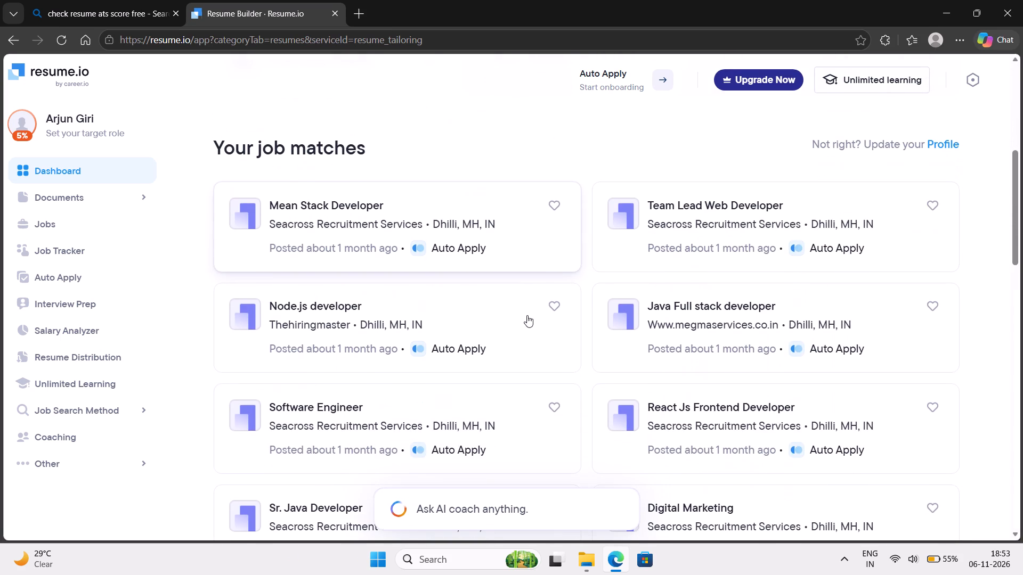
scroll(527, 315, "up", 3)
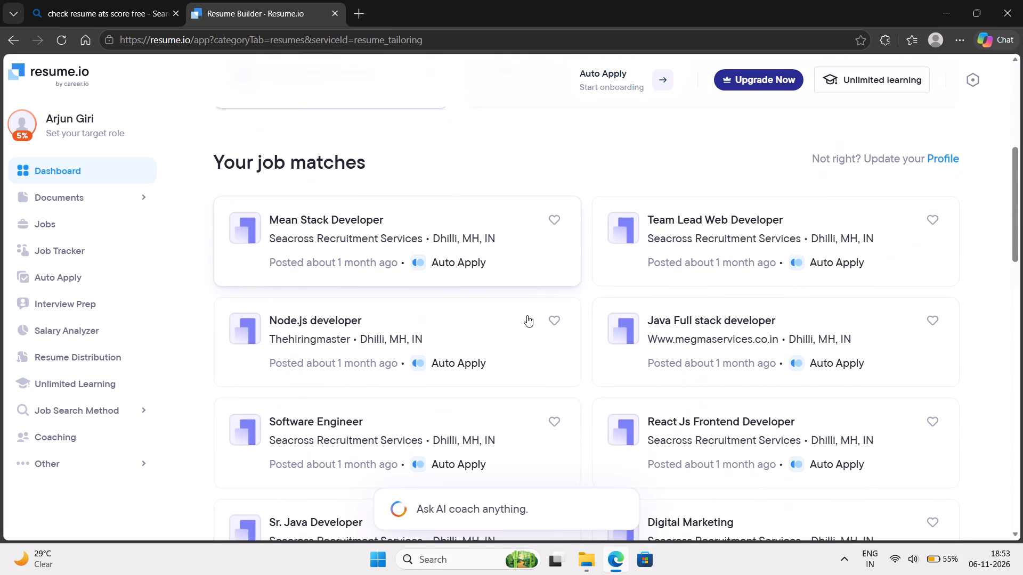
scroll(527, 315, "up", 1)
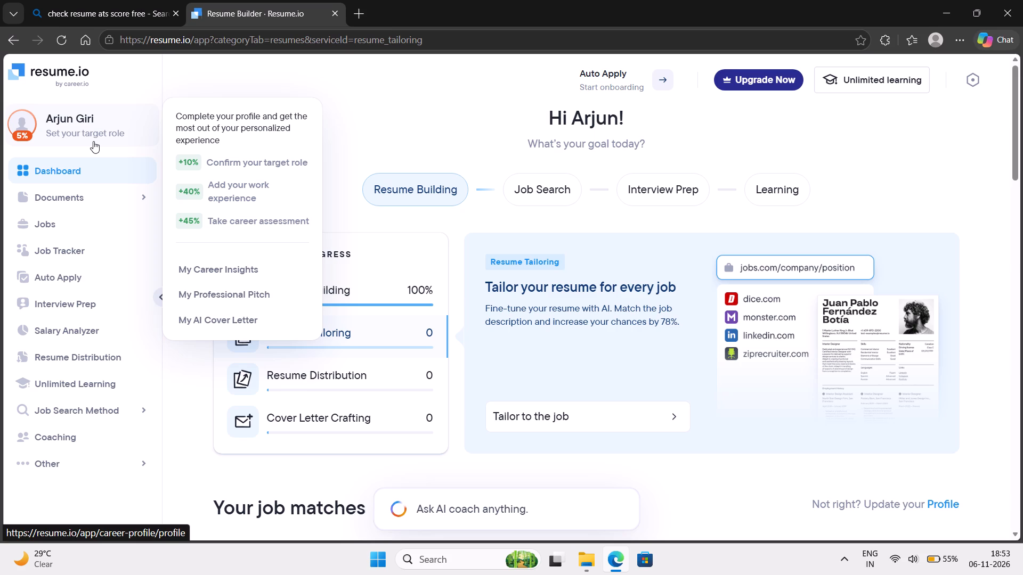
left_click(17, 39)
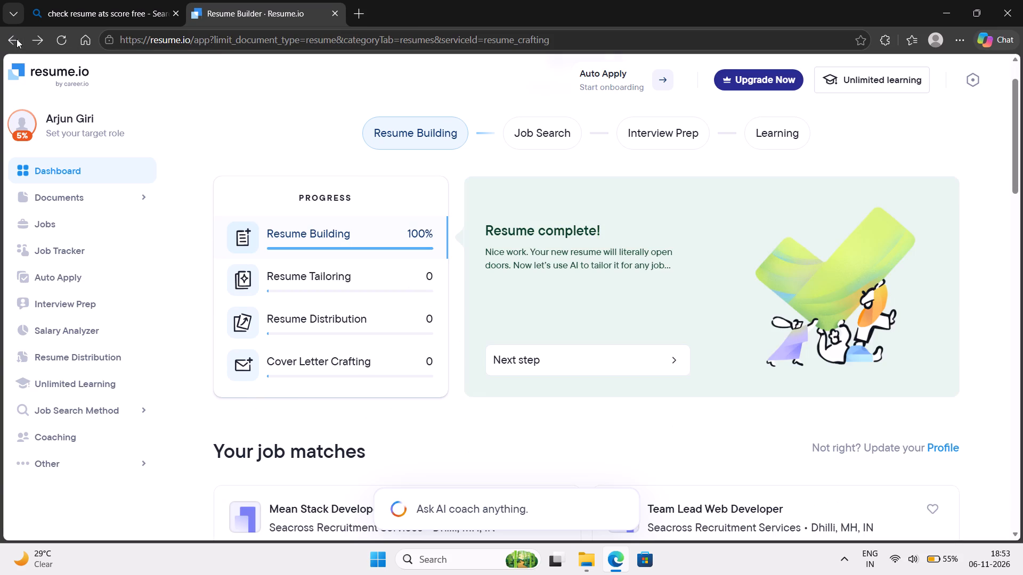
left_click(17, 39)
left_click(17, 39)
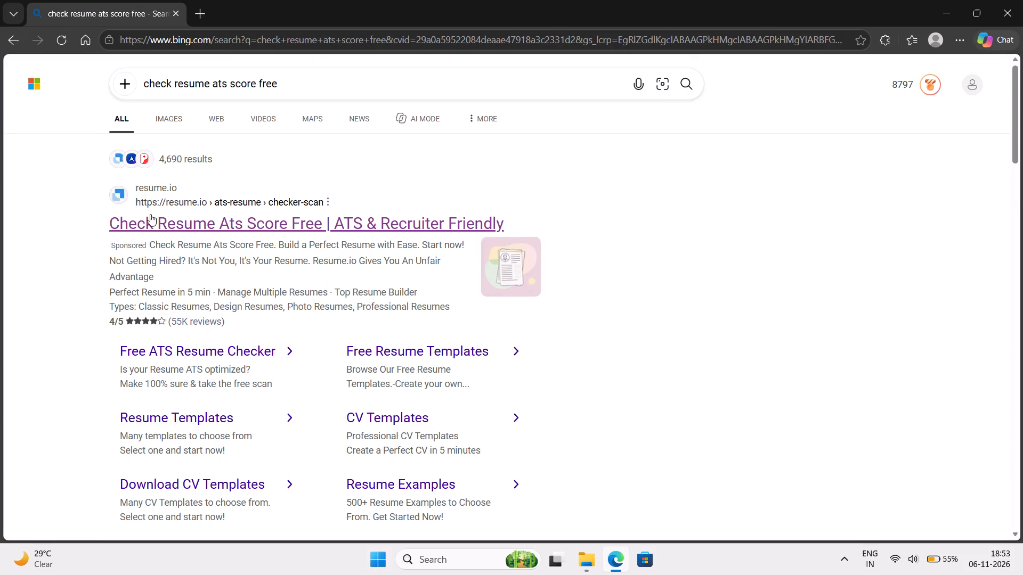
Open the resume.io and Resumly free ATS checkers from the search results, each in its own tab.
scroll(159, 262, "down", 5)
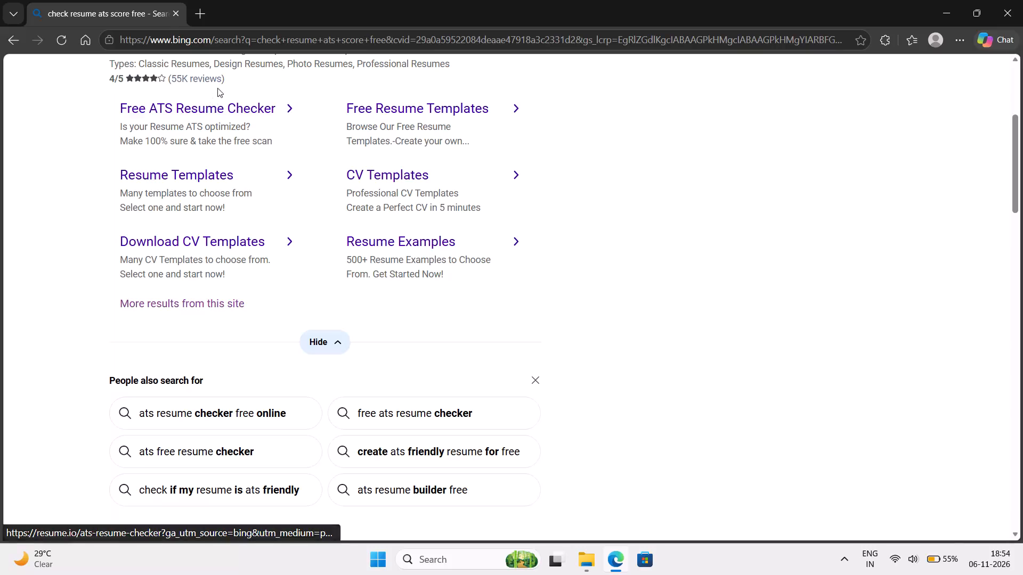
left_click(216, 101)
left_click(115, 3)
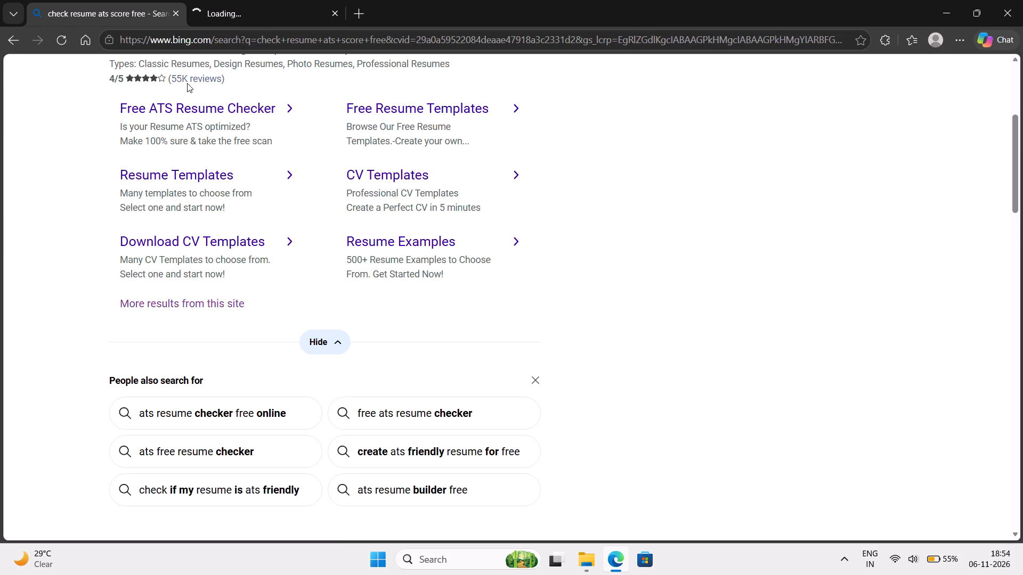
scroll(255, 240, "down", 4)
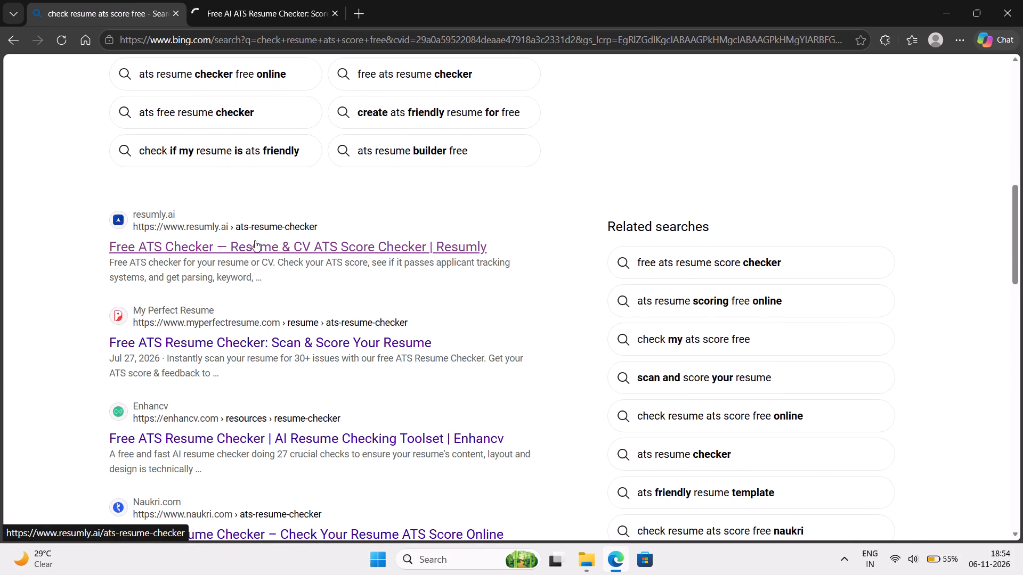
left_click(255, 240)
left_click(134, 5)
Open Naukri's Free ATS Resume Checker from the results, close the search results and launch Naukri's Resume analyser.
scroll(258, 233, "down", 4)
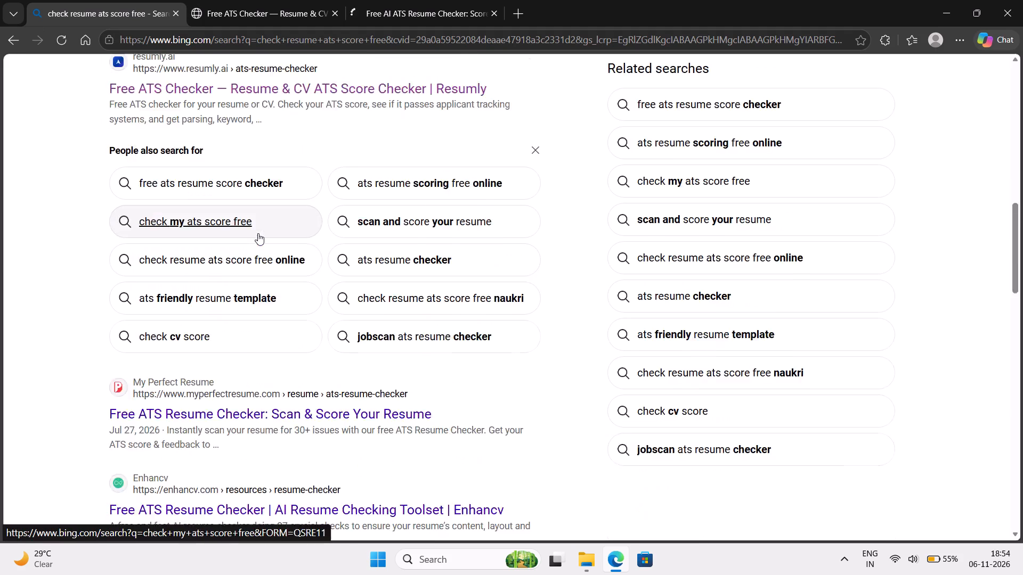
scroll(258, 233, "down", 1)
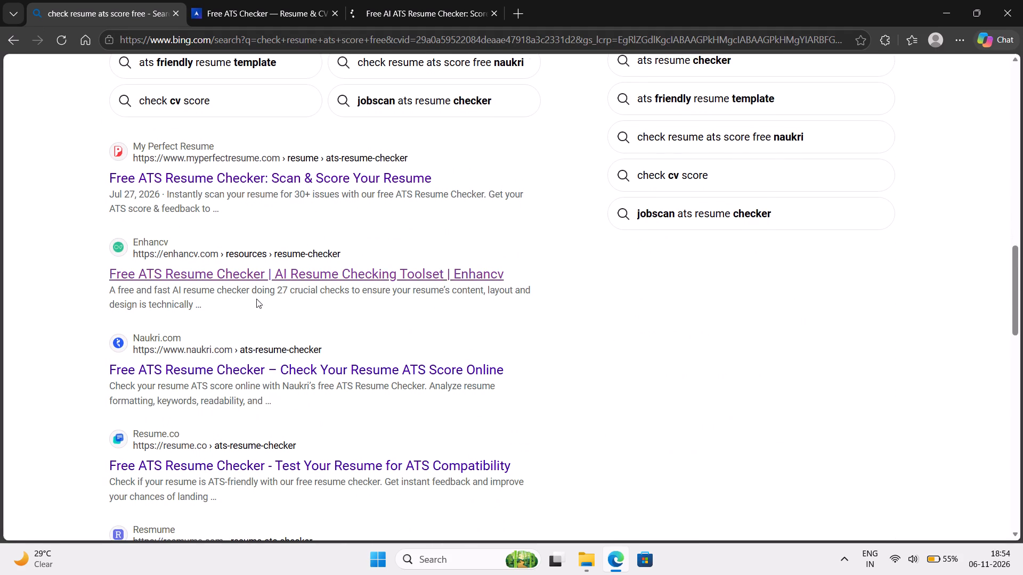
left_click(247, 367)
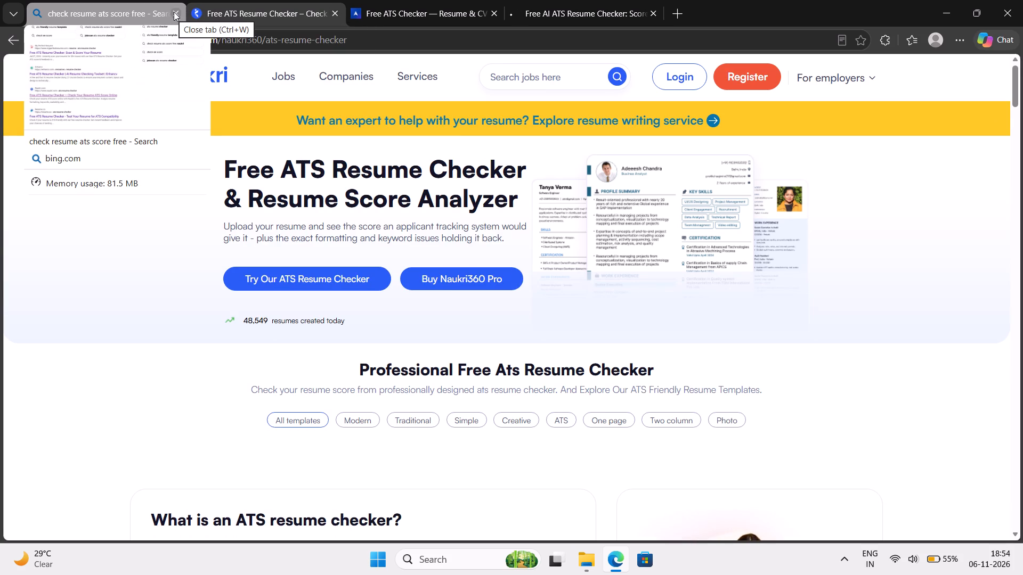
left_click(174, 12)
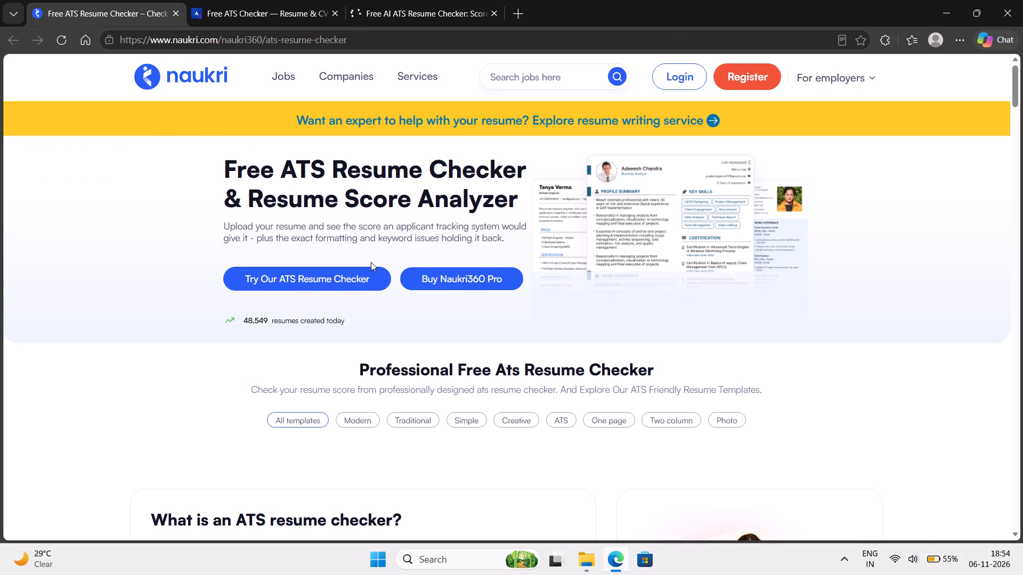
left_click(347, 275)
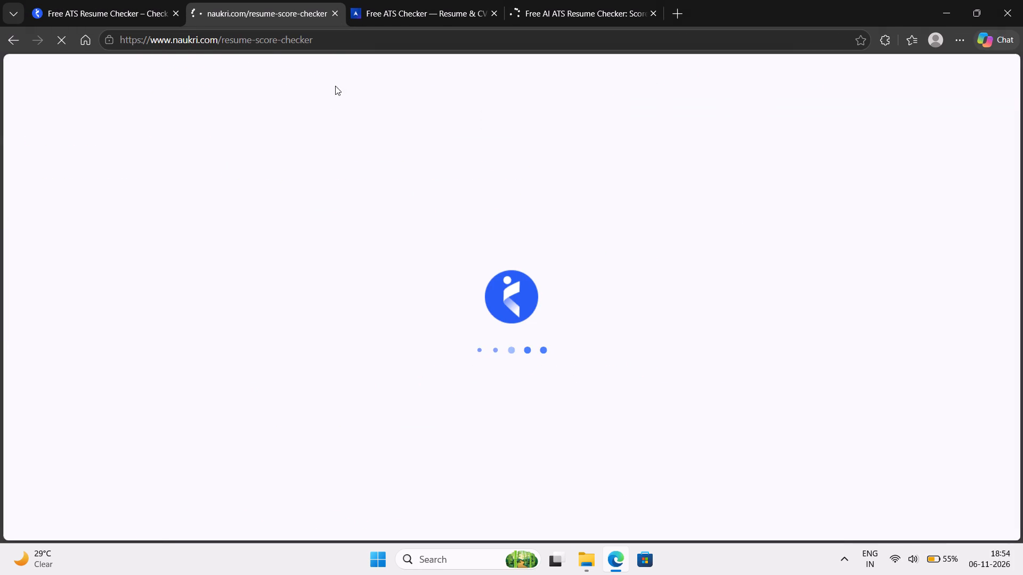
left_click(397, 3)
left_click(274, 3)
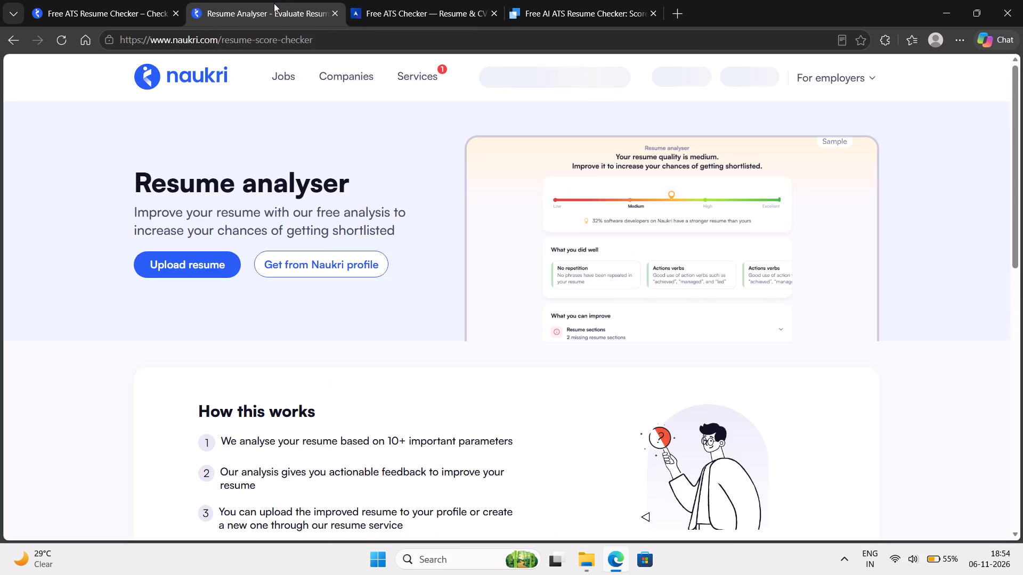
Try to upload AG_Resume to Naukri's Resume analyser and deny the location access request.
left_click(204, 259)
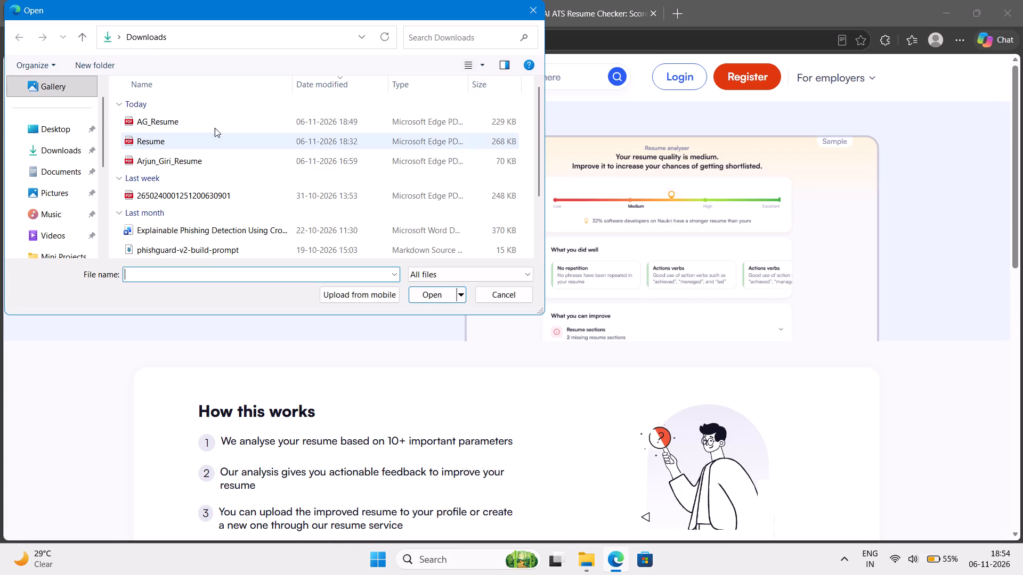
left_click(211, 125)
left_click(364, 294)
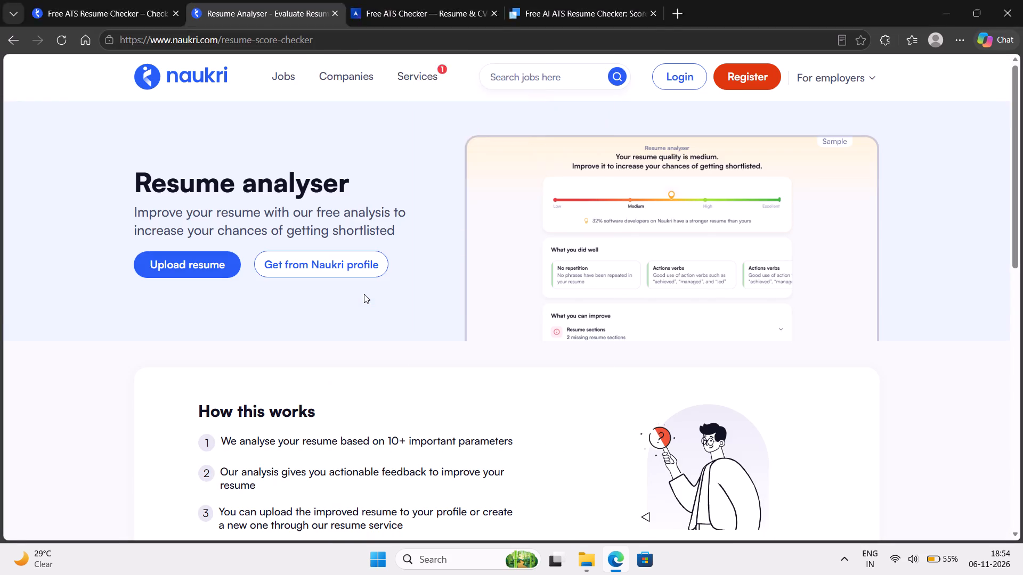
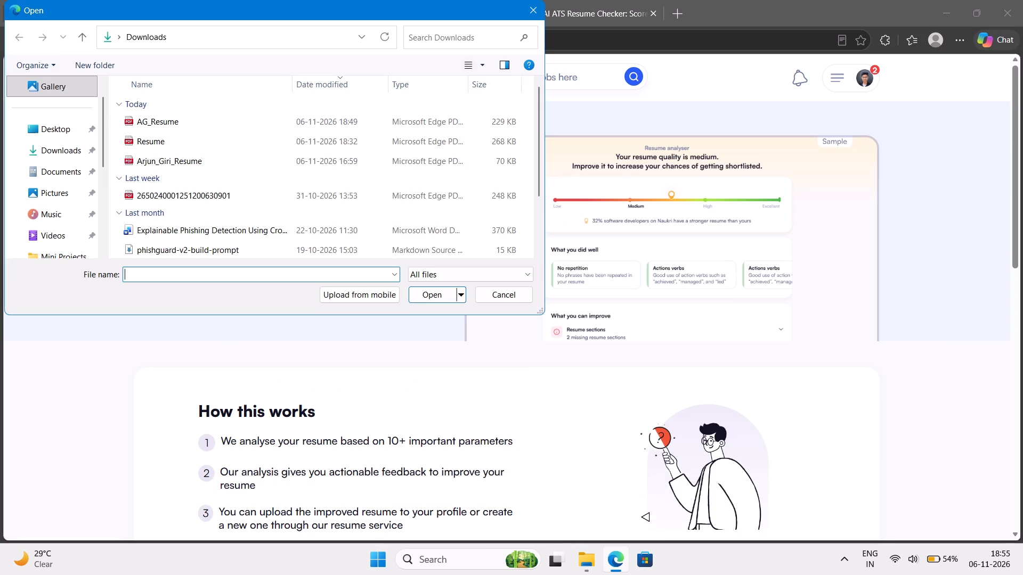
Upload AG_Resume from the Downloads folder to Naukri's Resume analyser for analysis.
left_click(213, 125)
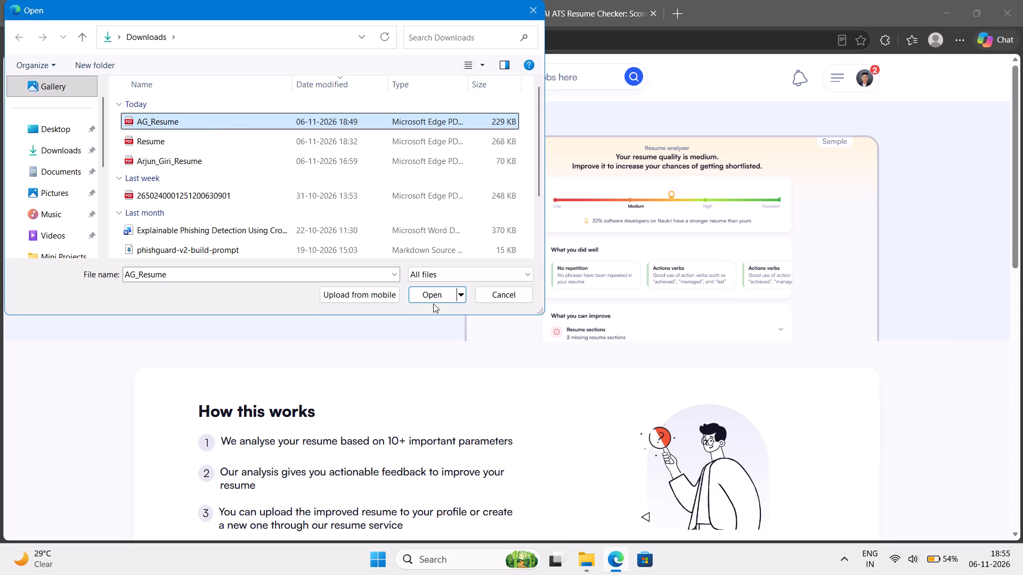
left_click(433, 302)
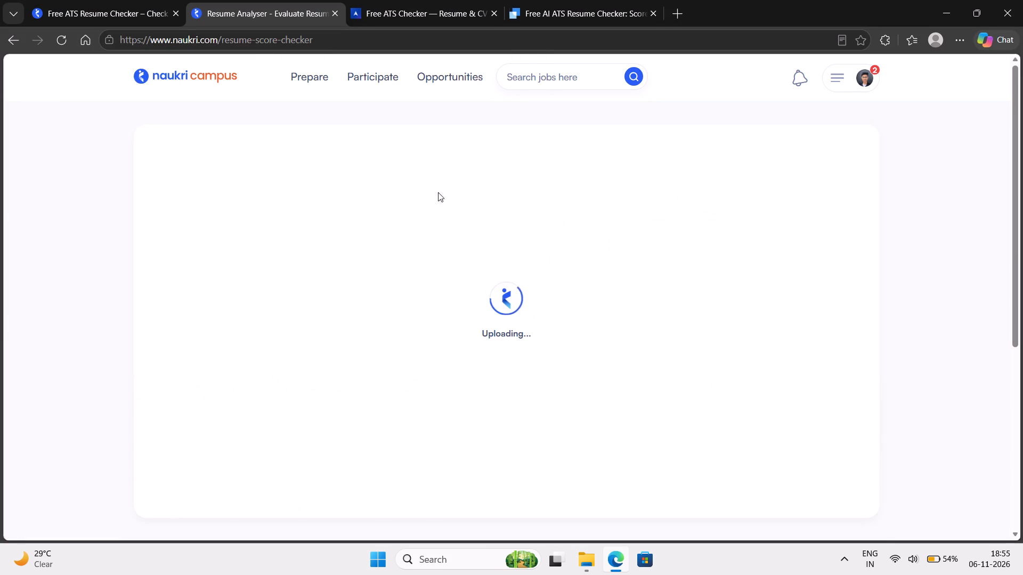
left_click(516, 348)
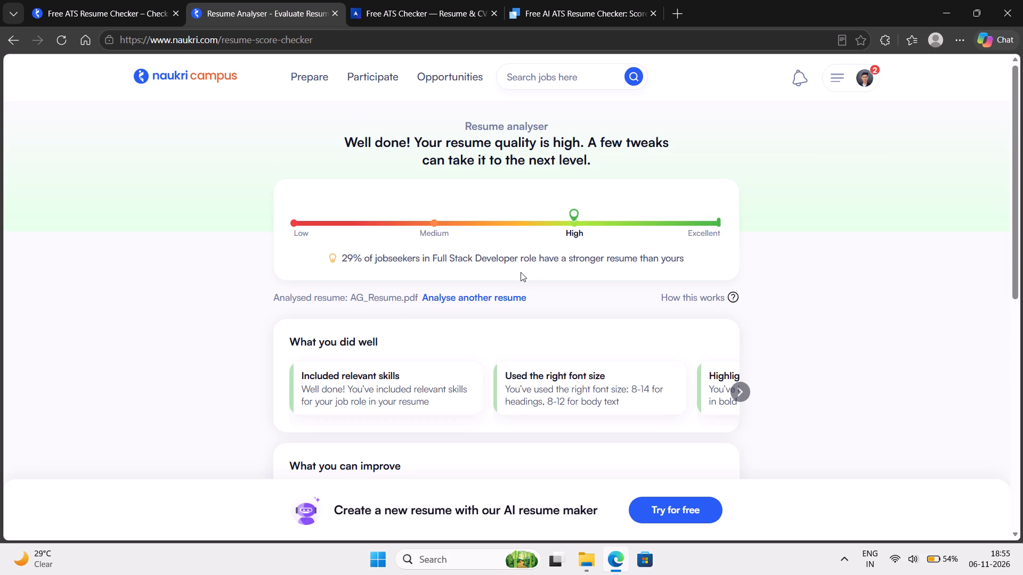
Review the analysis report's strengths under What you did well and expand the Add key sections suggestion.
scroll(538, 303, "down", 1)
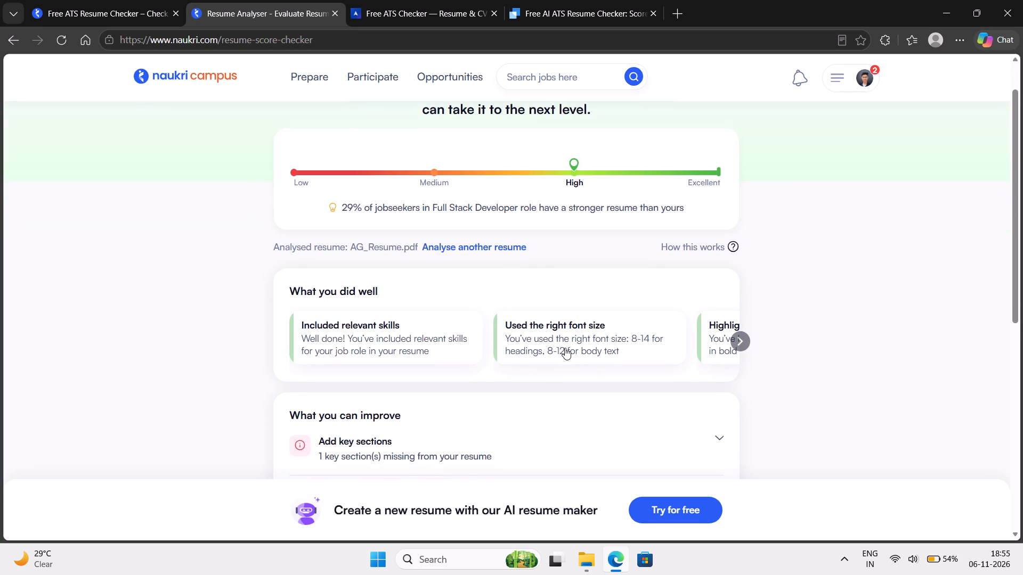
scroll(565, 348, "left", 2)
left_click(735, 340)
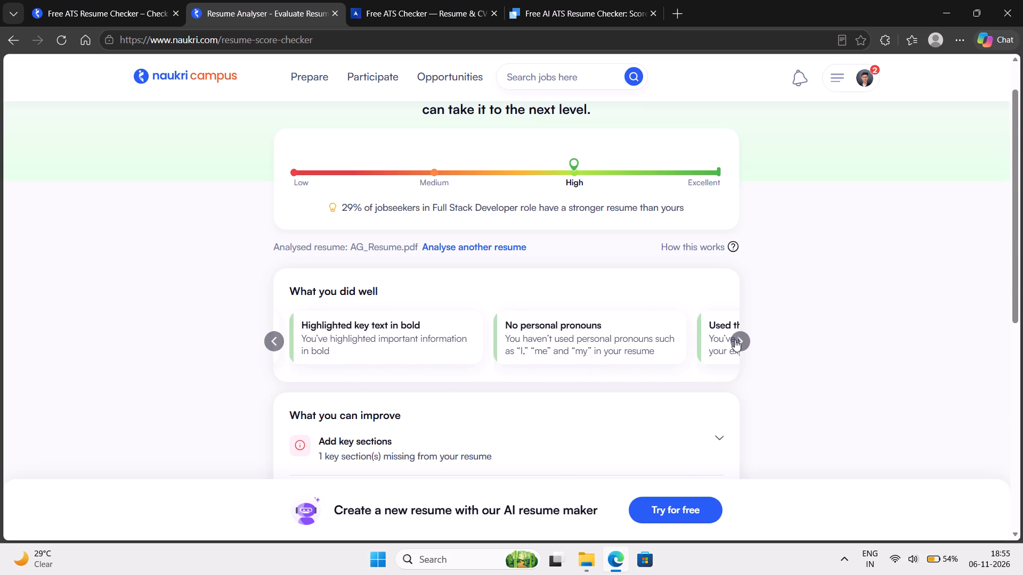
left_click(735, 340)
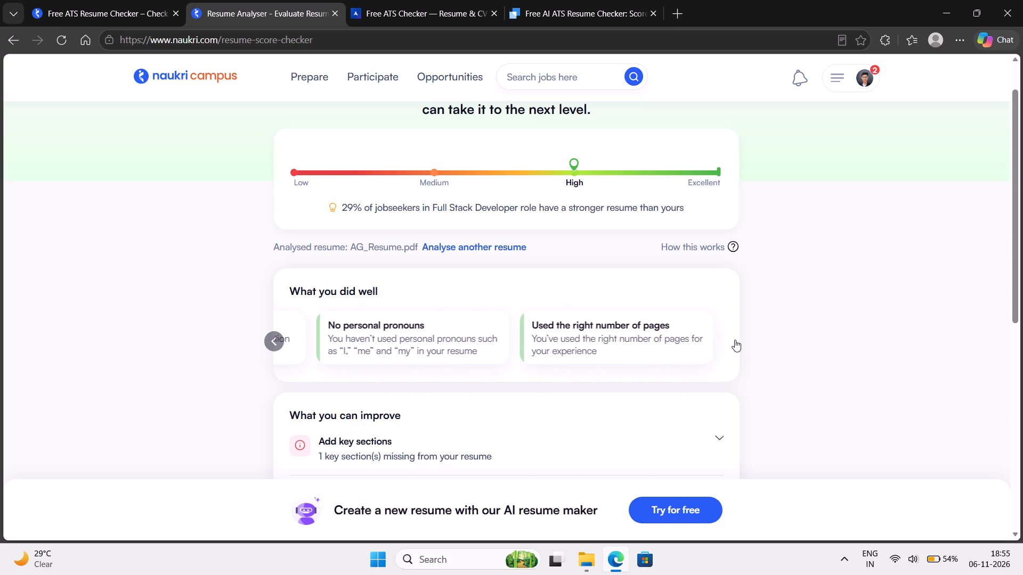
scroll(664, 348, "down", 1)
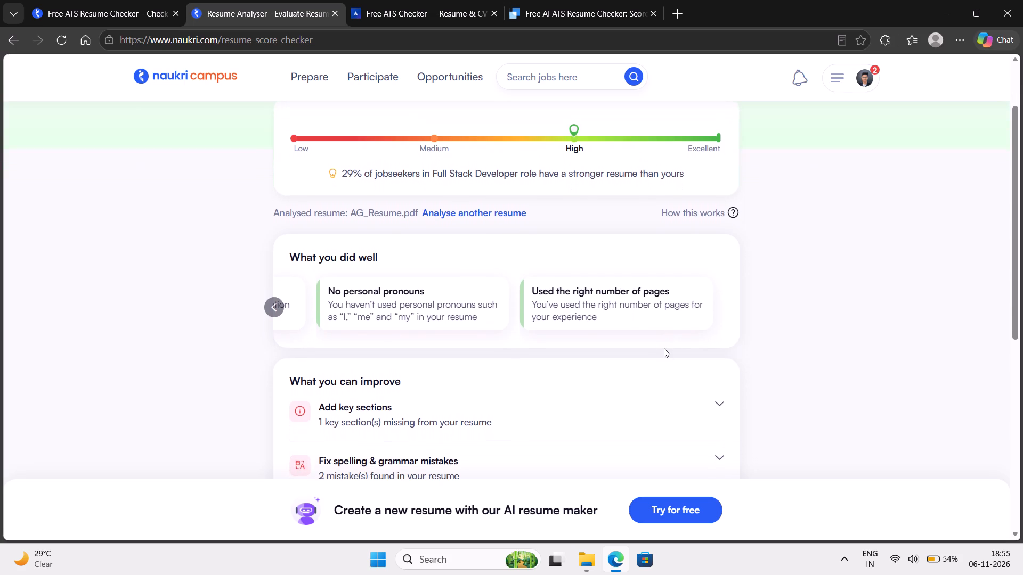
scroll(664, 348, "down", 2)
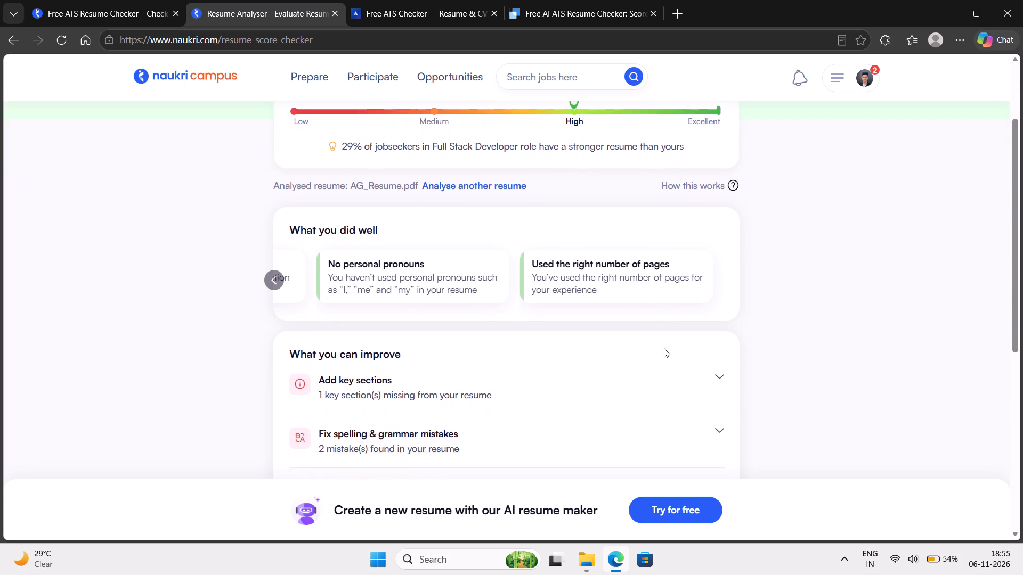
scroll(664, 348, "down", 1)
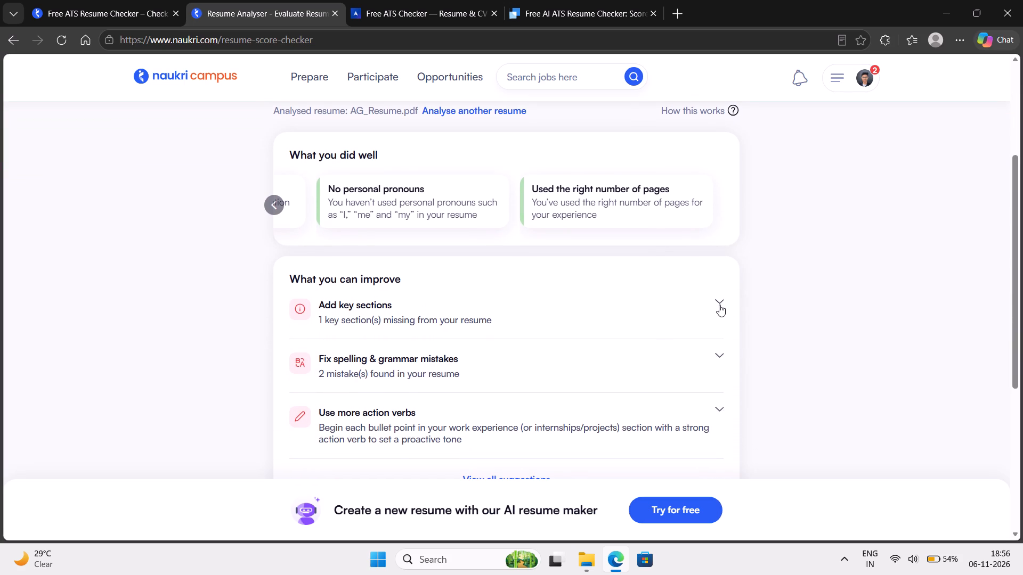
left_click(718, 302)
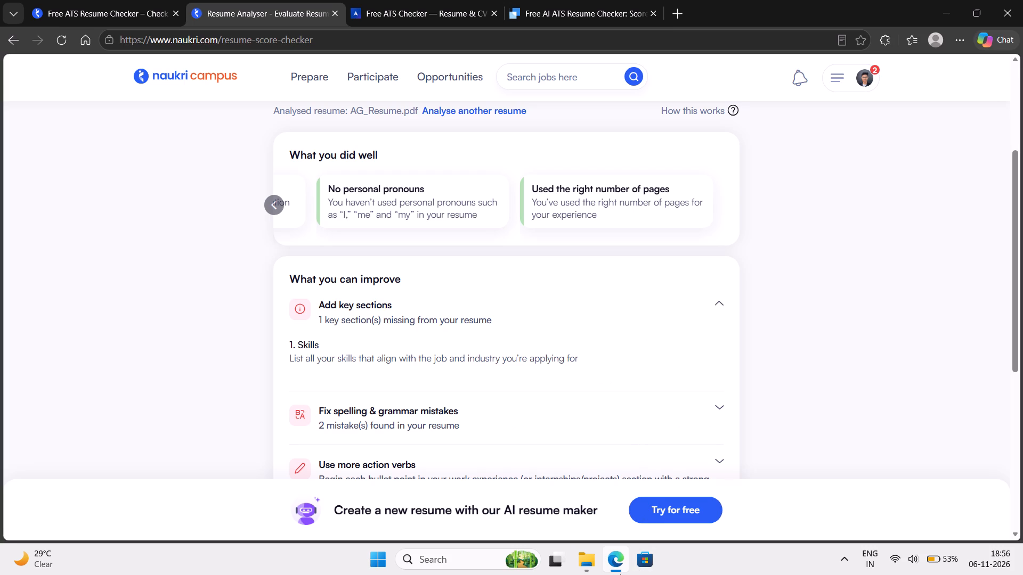
Open the AG_Resume PDF from the Downloads folder, inspect its section headings against the suggestion, and close it.
left_click(592, 567)
left_click(592, 567)
left_click(592, 567)
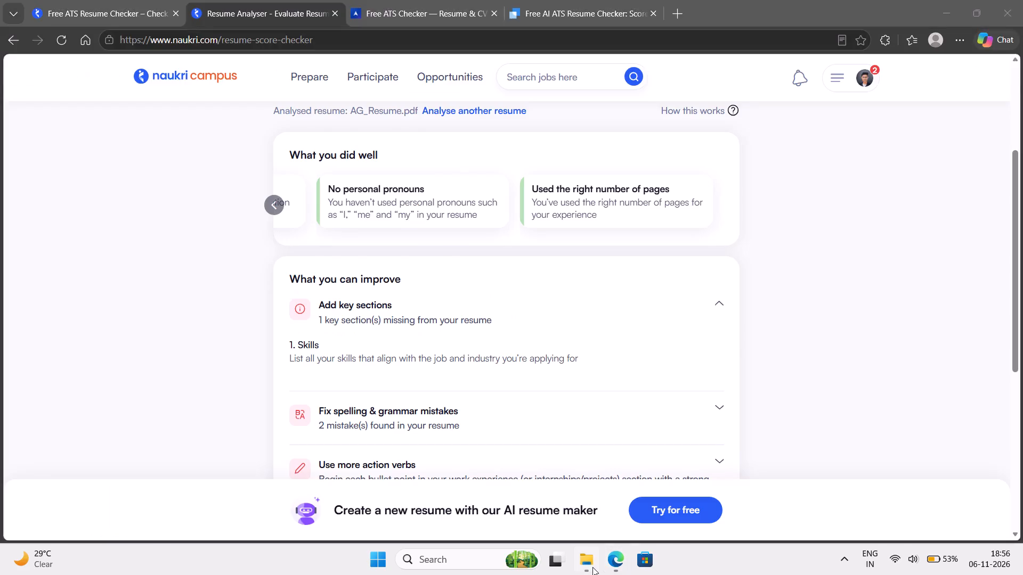
key("Up")
key("Return")
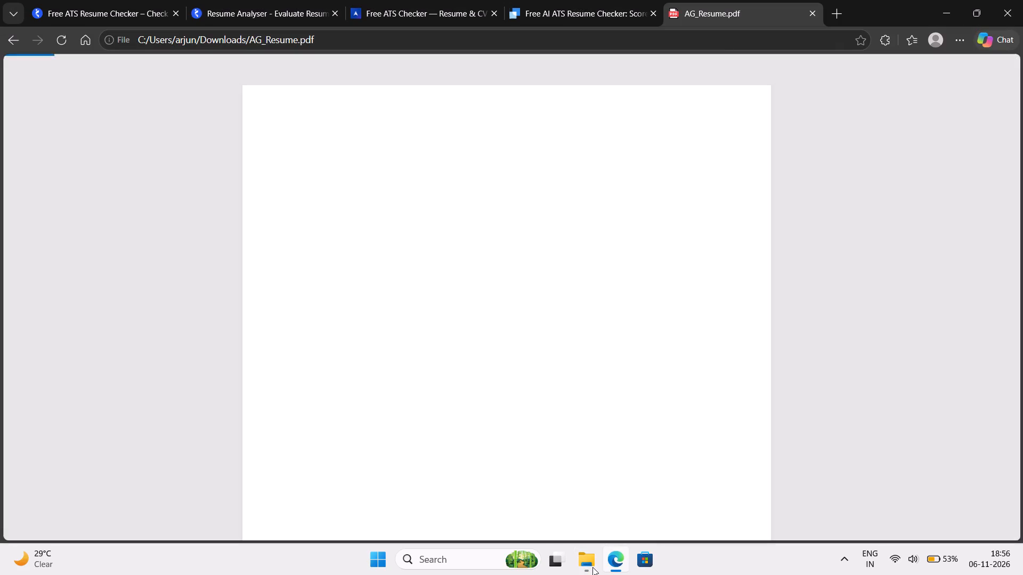
scroll(494, 340, "up", 7)
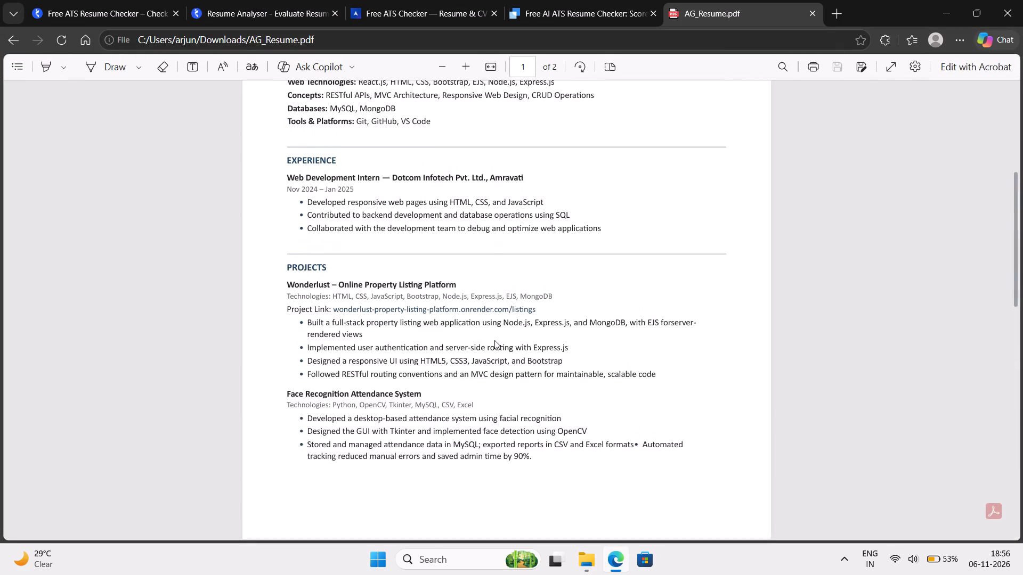
scroll(494, 340, "up", 2)
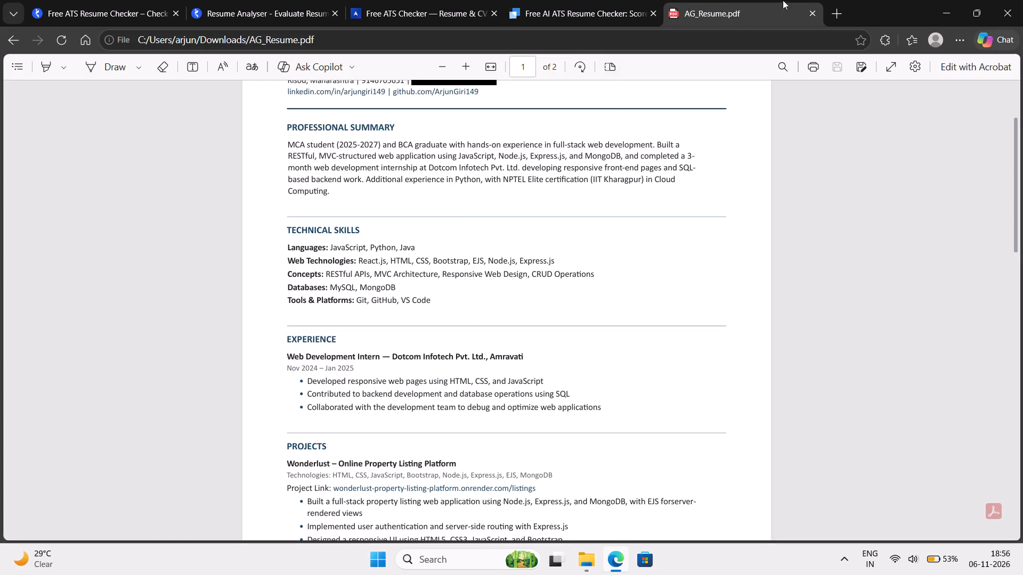
left_click(814, 14)
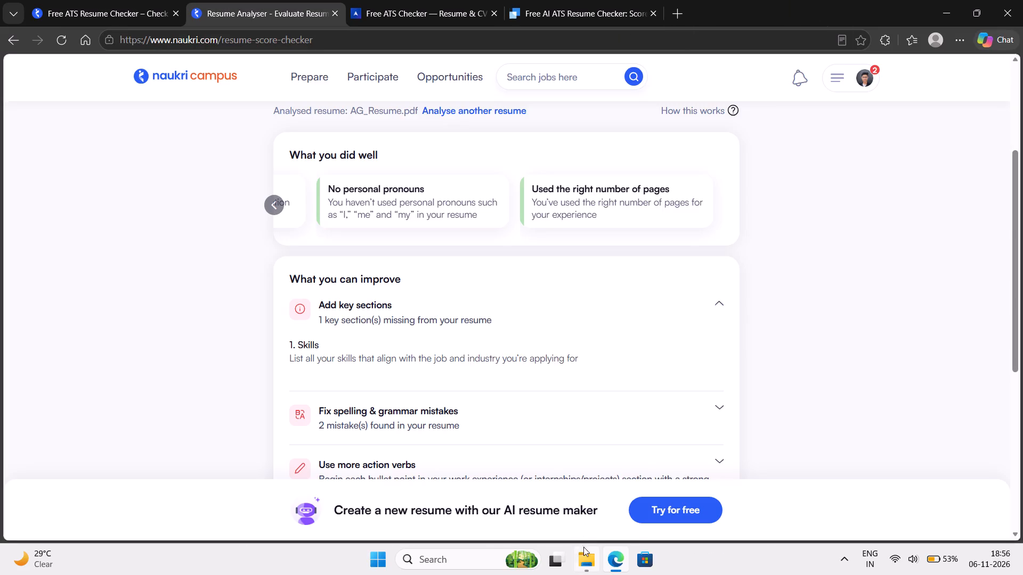
Open AG_Resume from the Downloads folder in Word, using that app just once.
left_click(583, 558)
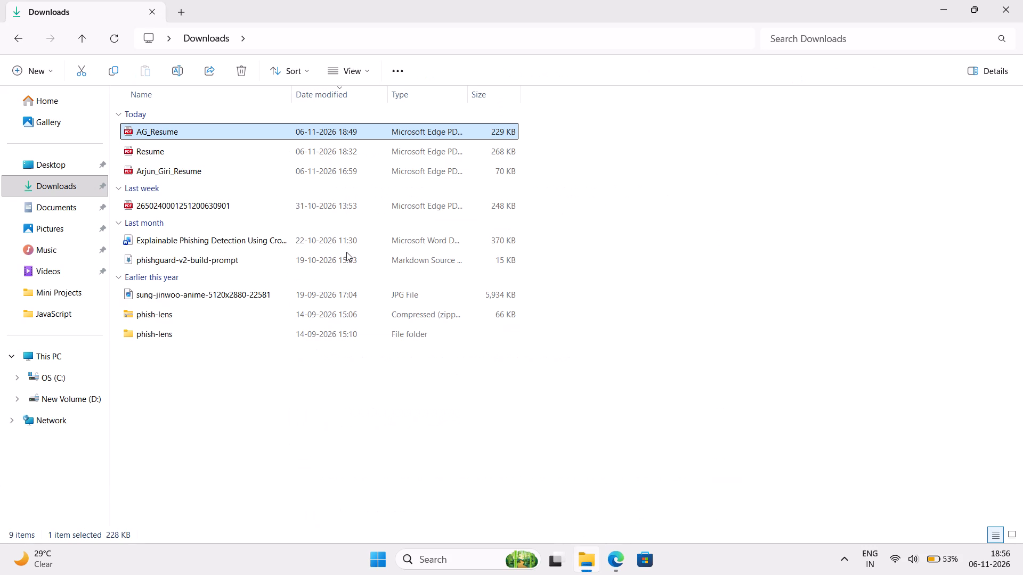
right_click(268, 129)
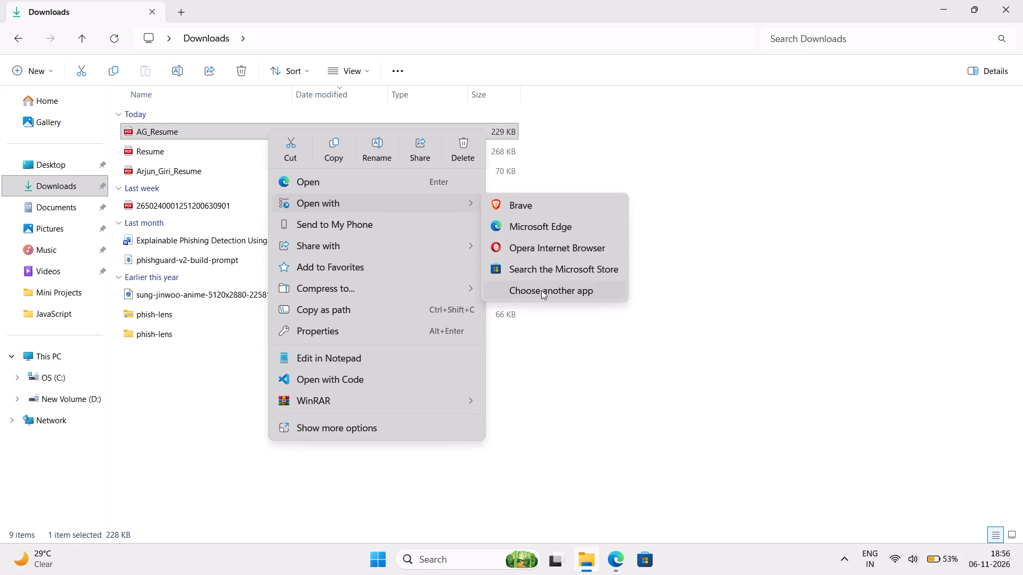
left_click(541, 290)
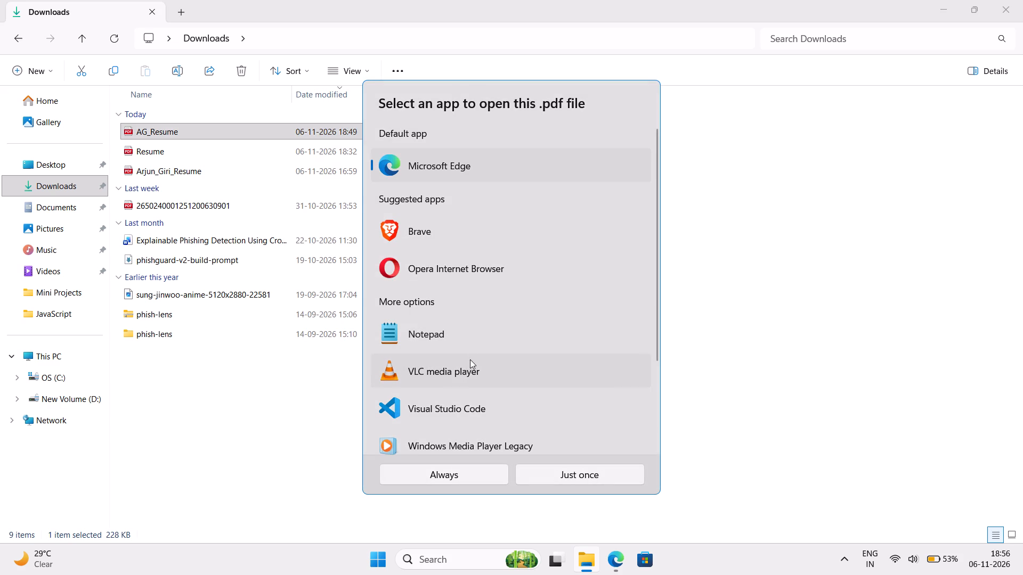
scroll(477, 334, "down", 2)
left_click(454, 368)
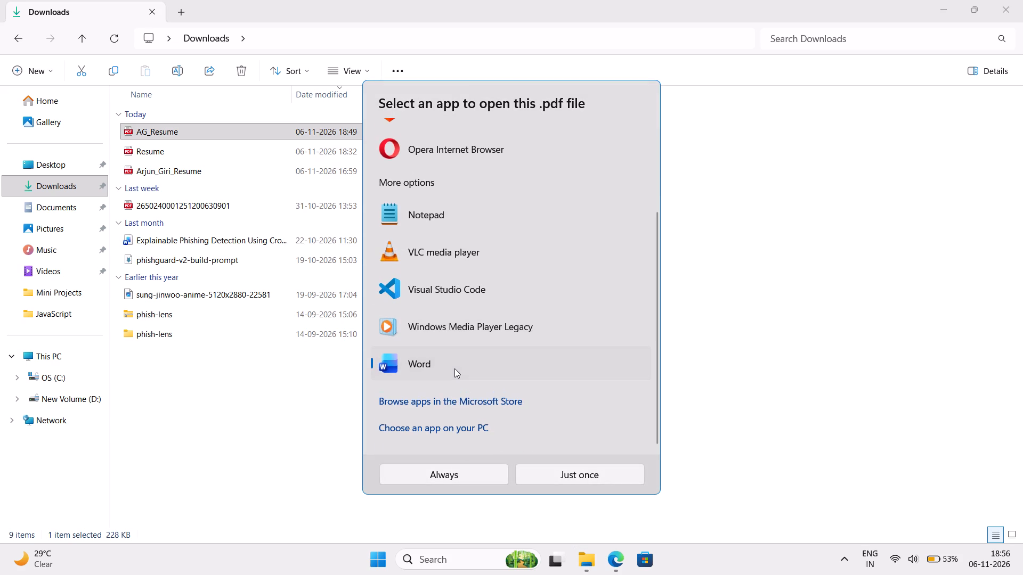
left_click(554, 484)
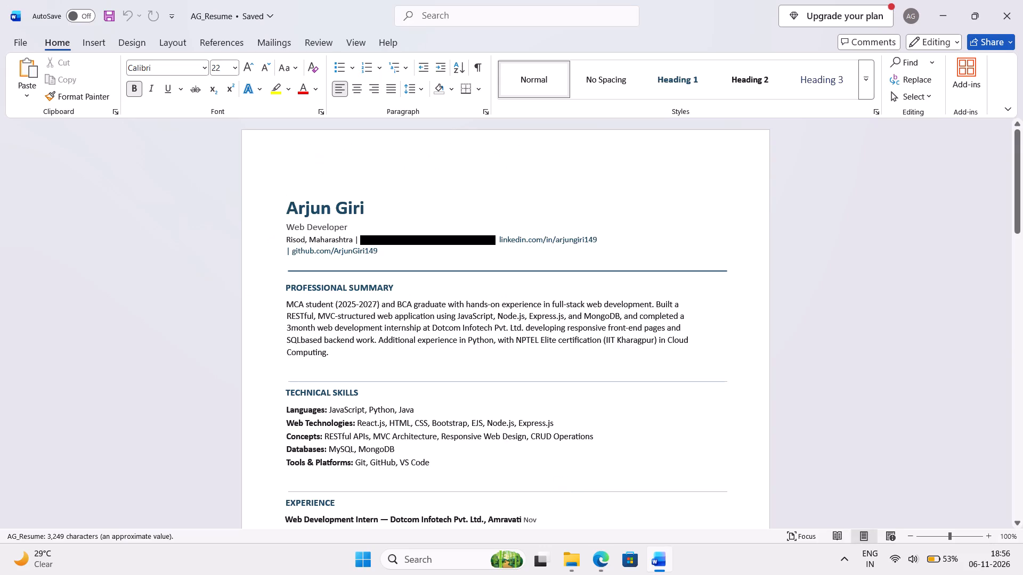
Shorten the TECHNICAL SKILLS heading to SKILLS.
left_click(333, 393)
key("BackSpace")
key("BackSpace")
key("BackSpace")
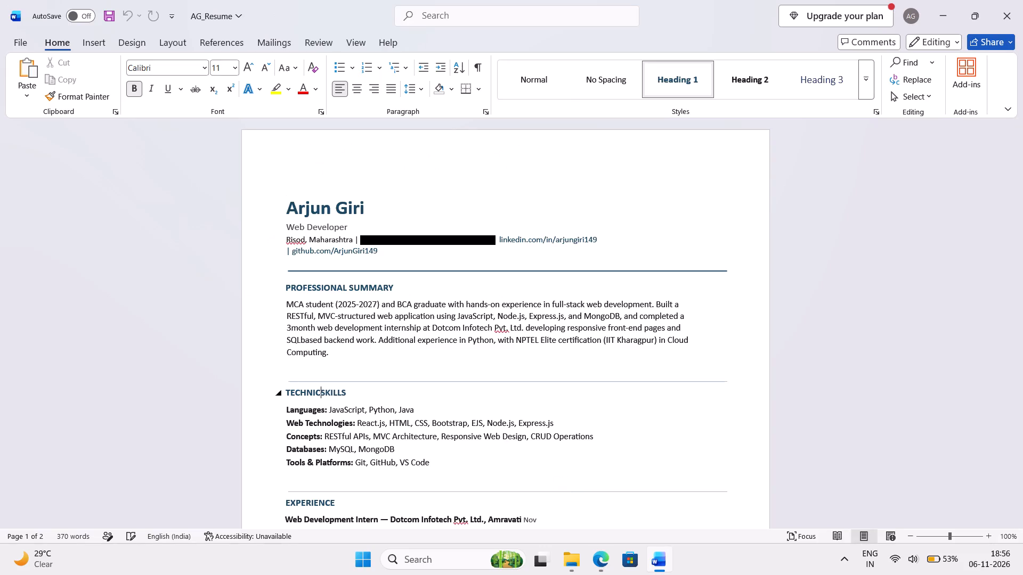
key("BackSpace")
key("BackSpace")
key("BackSpace")
key("BackSpace")
key("BackSpace")
key("BackSpace")
key("BackSpace")
Save the edited resume in Downloads as a PDF named AGR and close the published file.
scroll(361, 368, "down", 1)
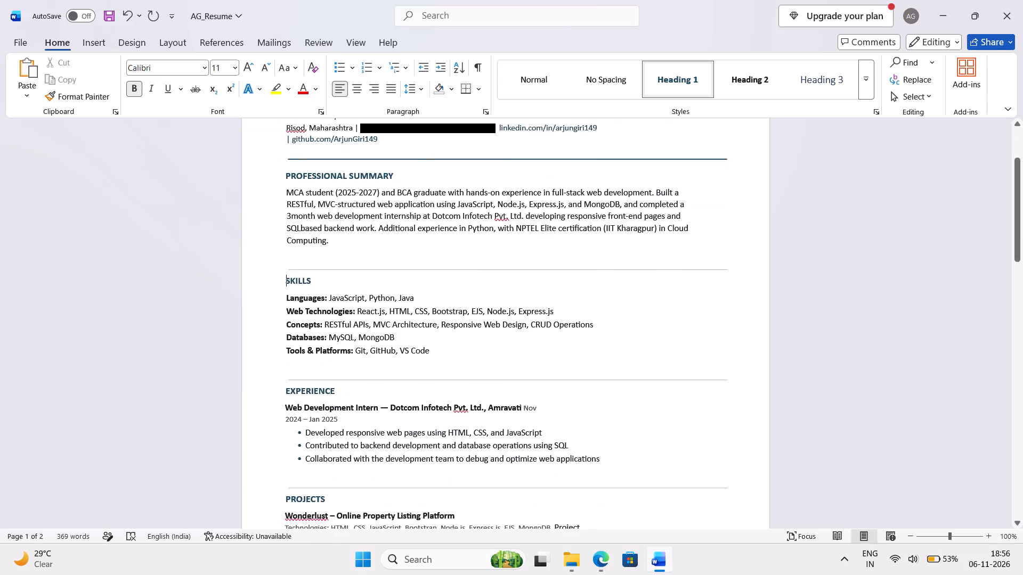
key("ctrl+s")
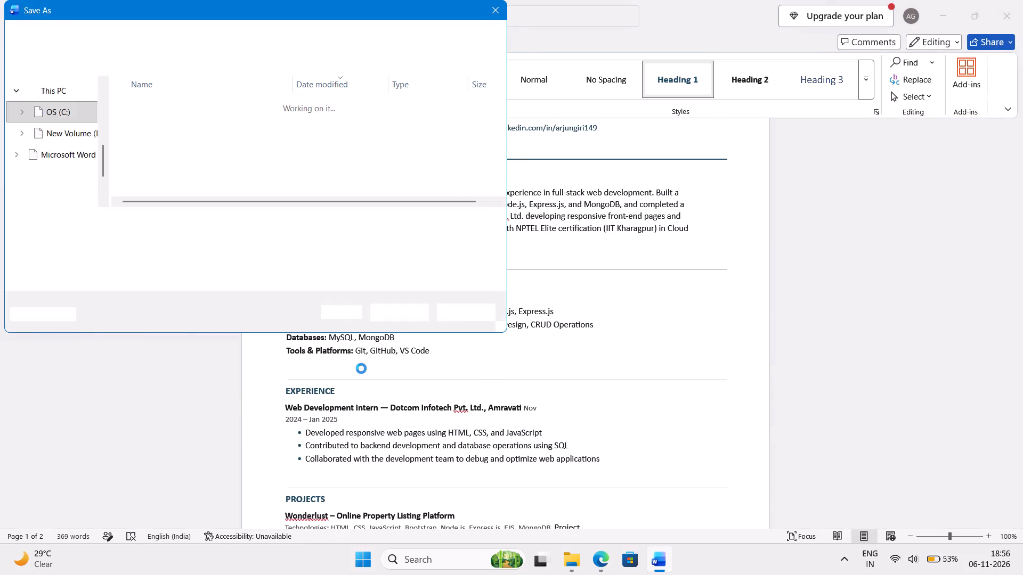
key("shift+a")
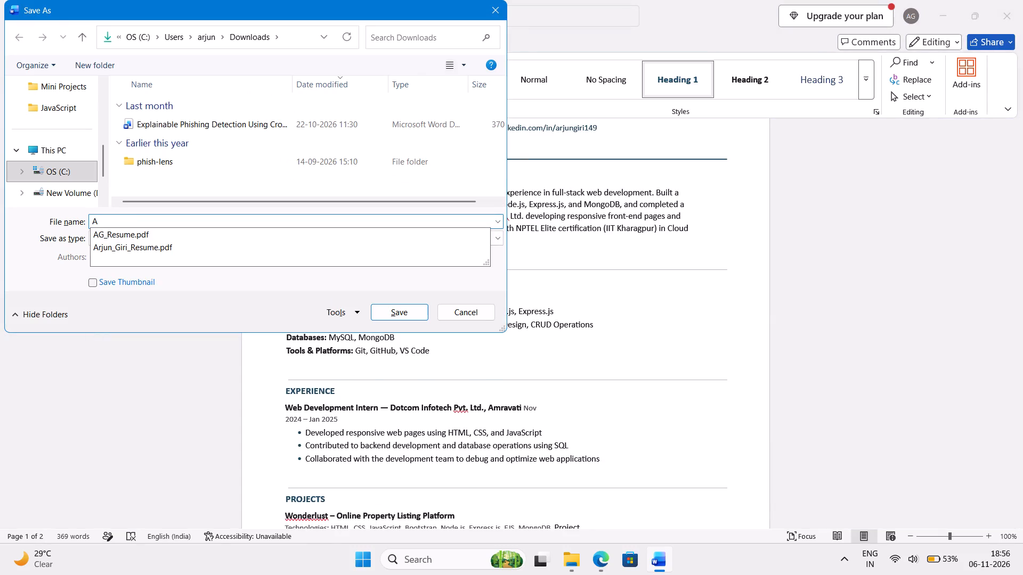
type("GR")
key("BackSpace")
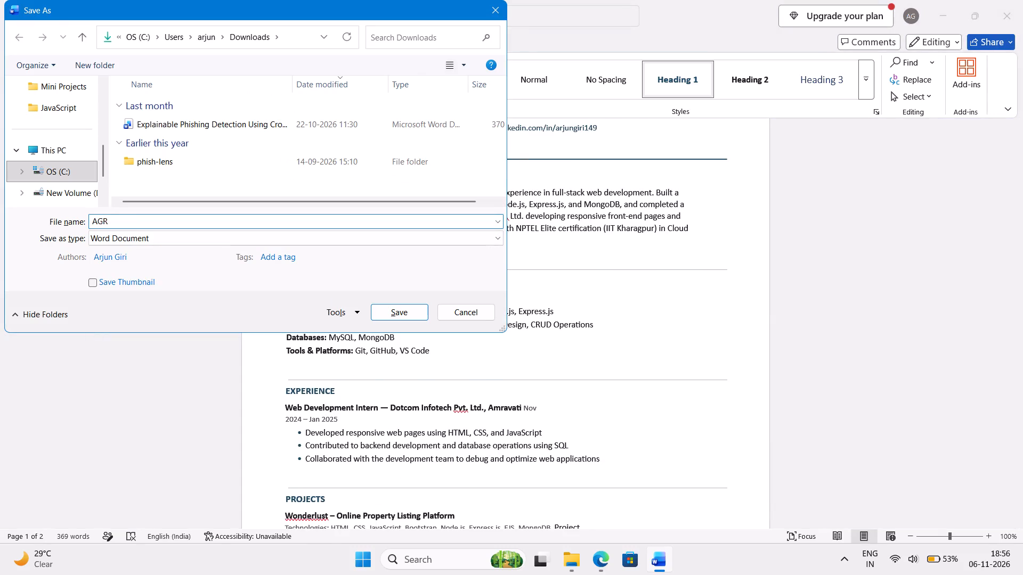
key("shift+r")
left_click(206, 235)
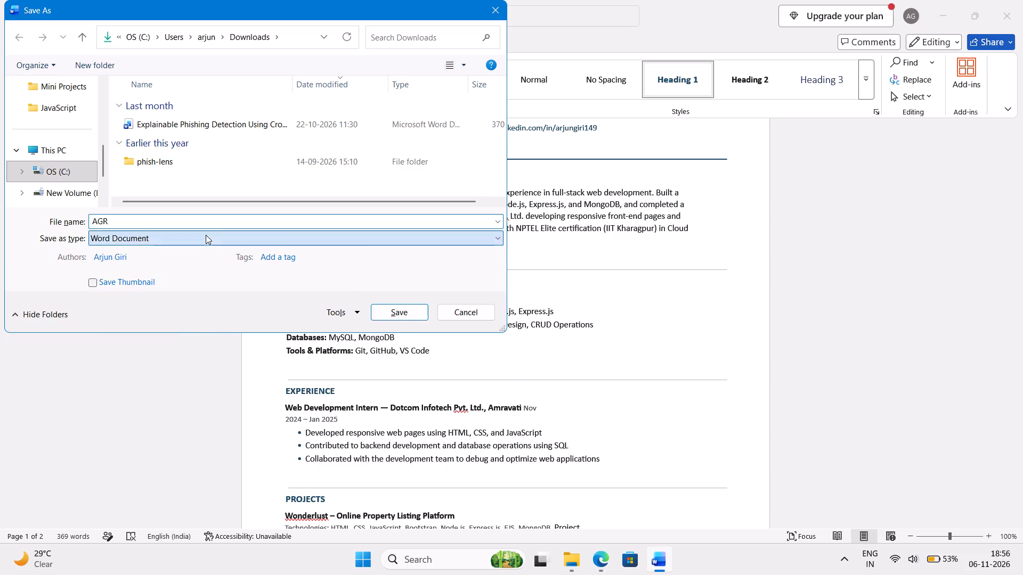
left_click(150, 315)
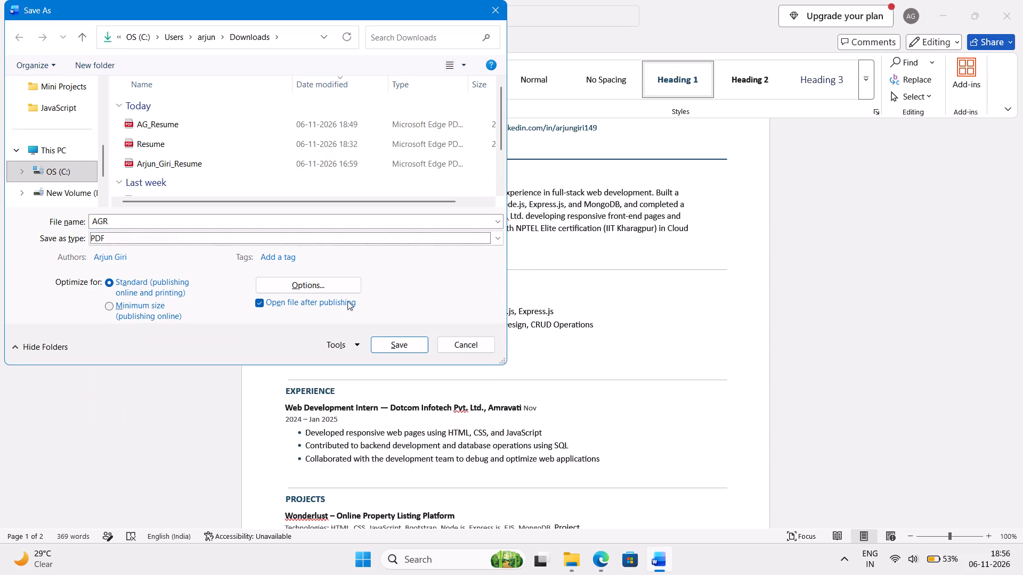
left_click(402, 347)
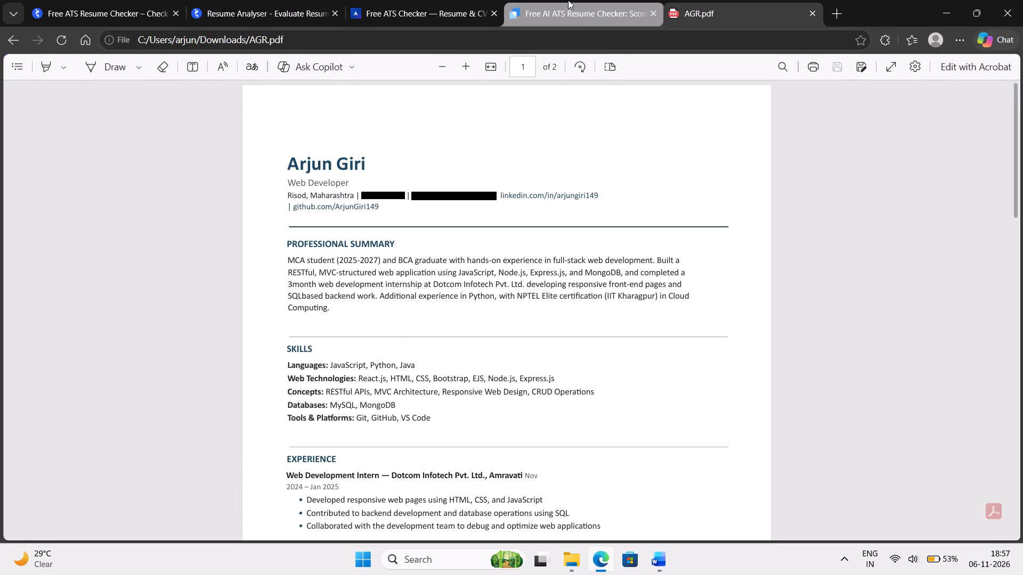
left_click(808, 9)
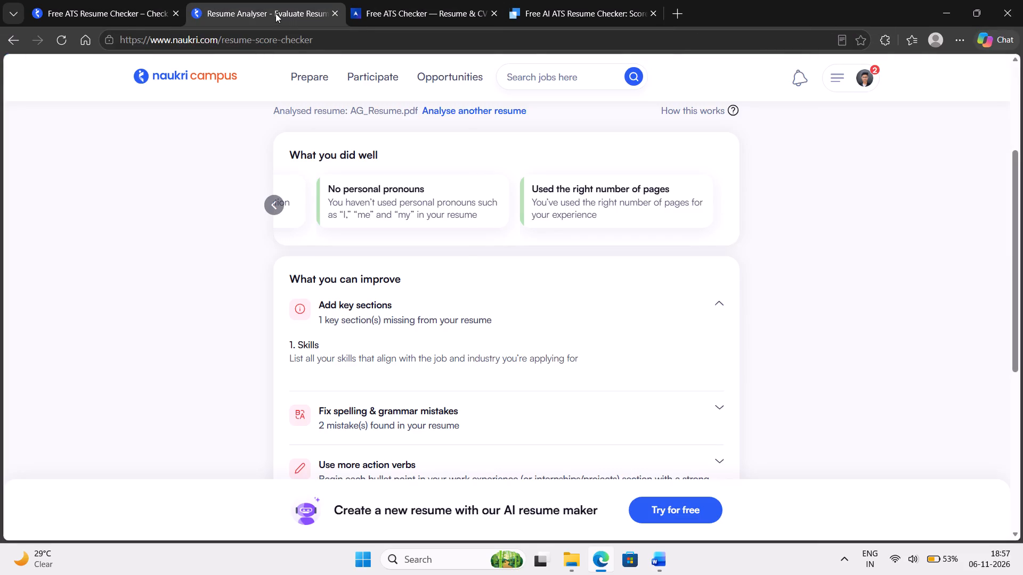
Examine the Fix spelling & grammar mistakes suggestions in the Naukri report and return to the resume in Word.
scroll(417, 222, "down", 2)
scroll(595, 291, "down", 1)
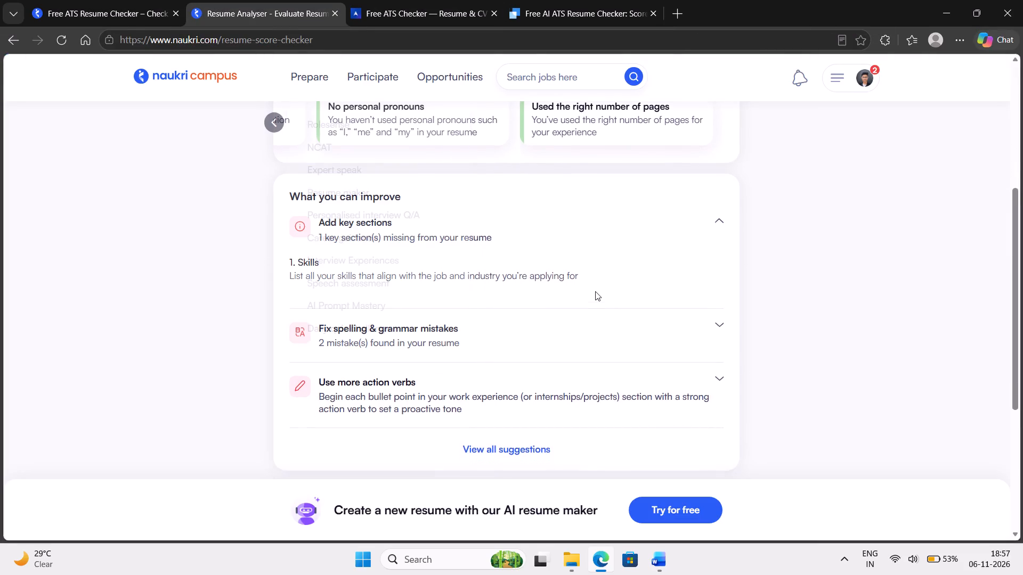
scroll(595, 291, "down", 1)
left_click(575, 306)
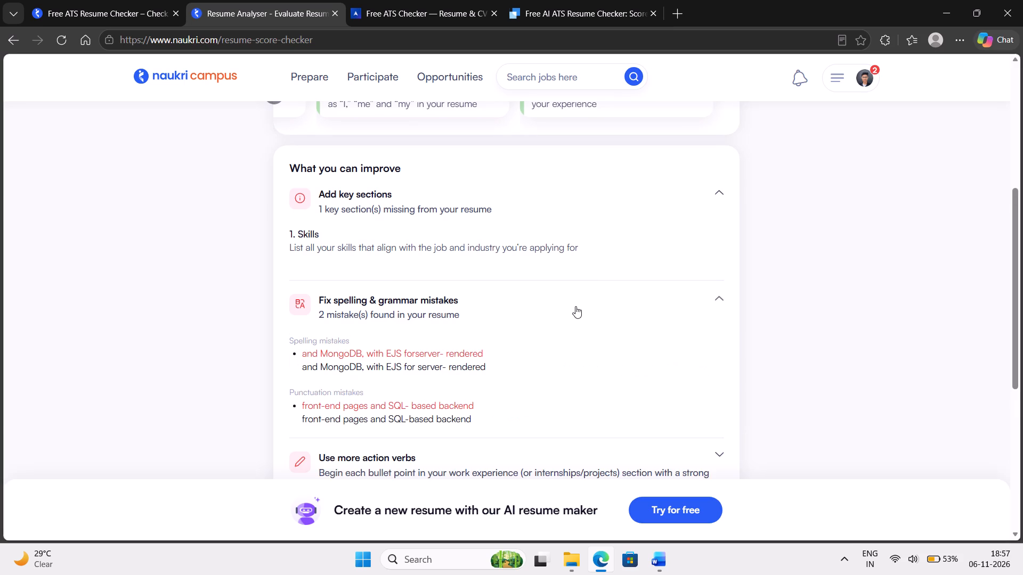
scroll(575, 306, "down", 1)
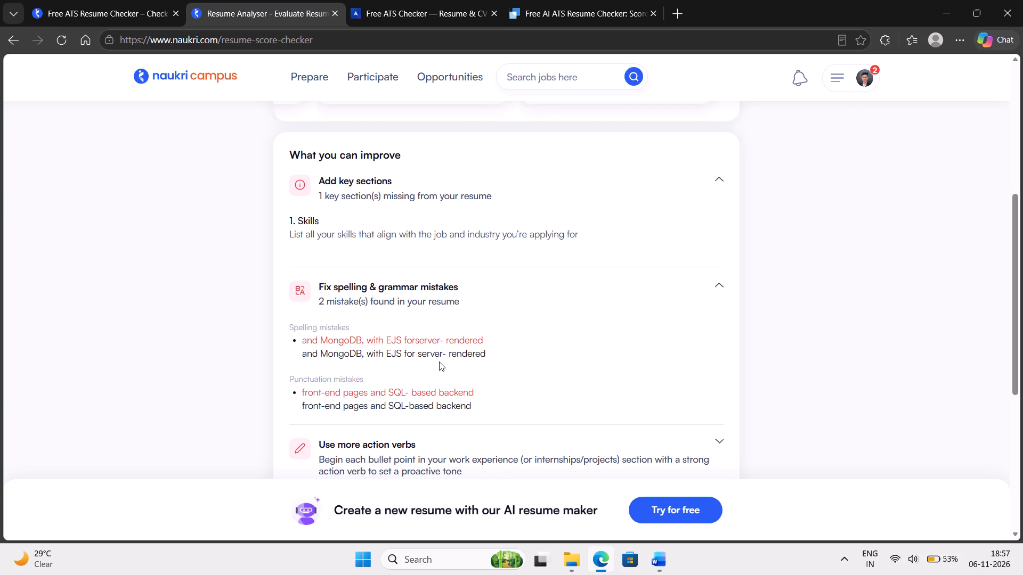
left_click(658, 564)
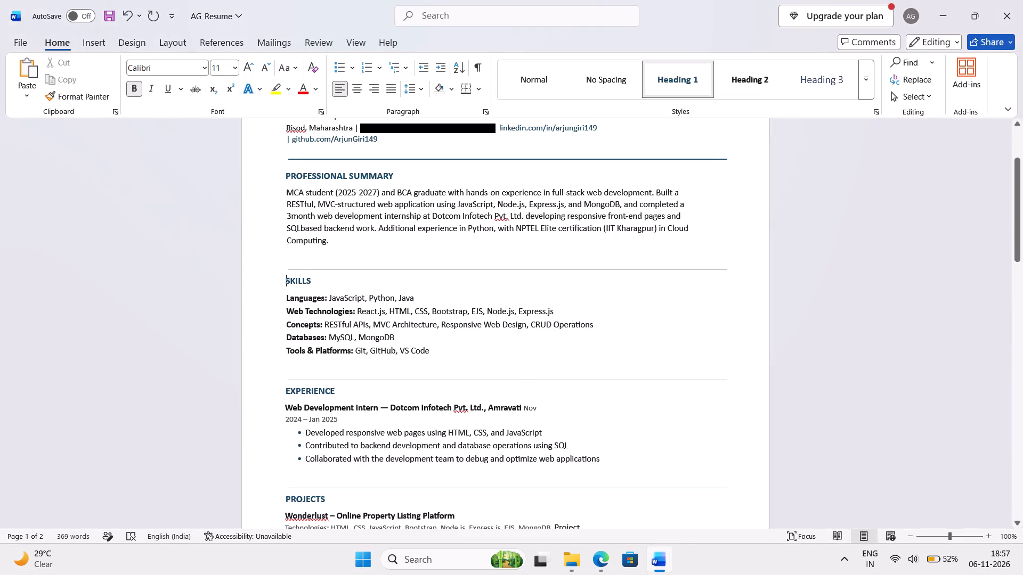
Correct "forserverrendered" to "for server-rendered" in the first bullet of the Wonderlust project.
scroll(471, 349, "down", 1)
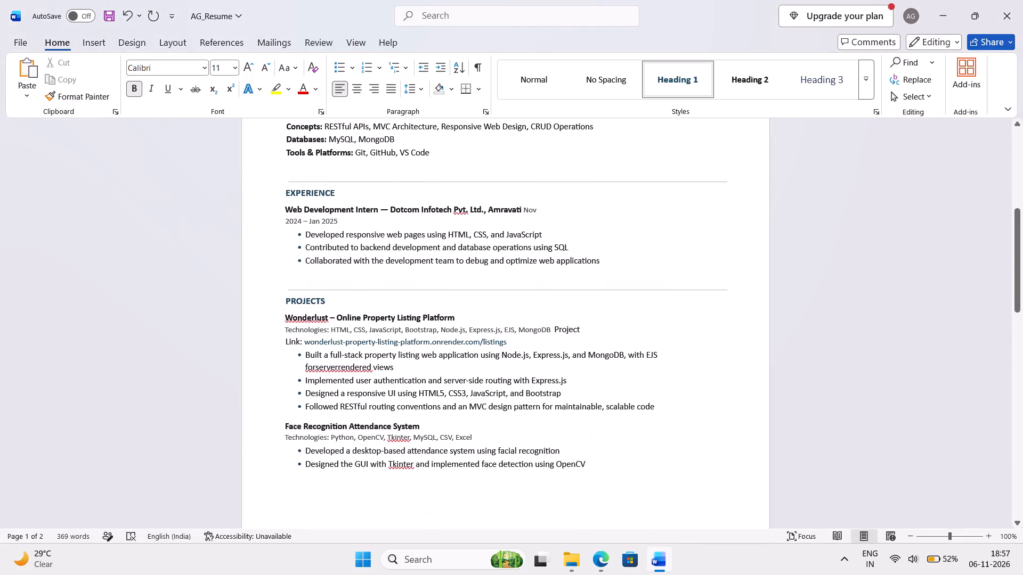
scroll(471, 349, "down", 1)
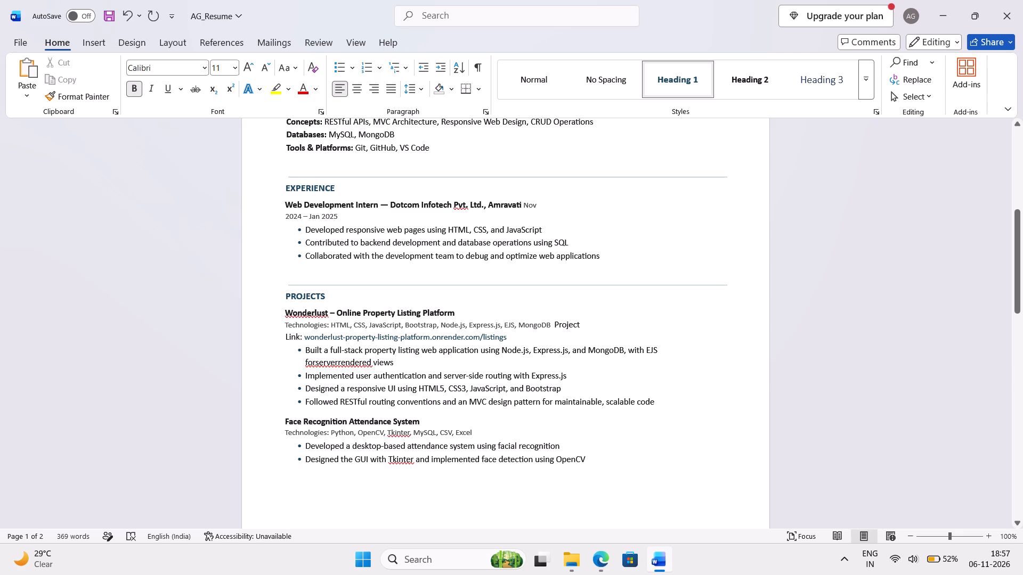
left_click(314, 367)
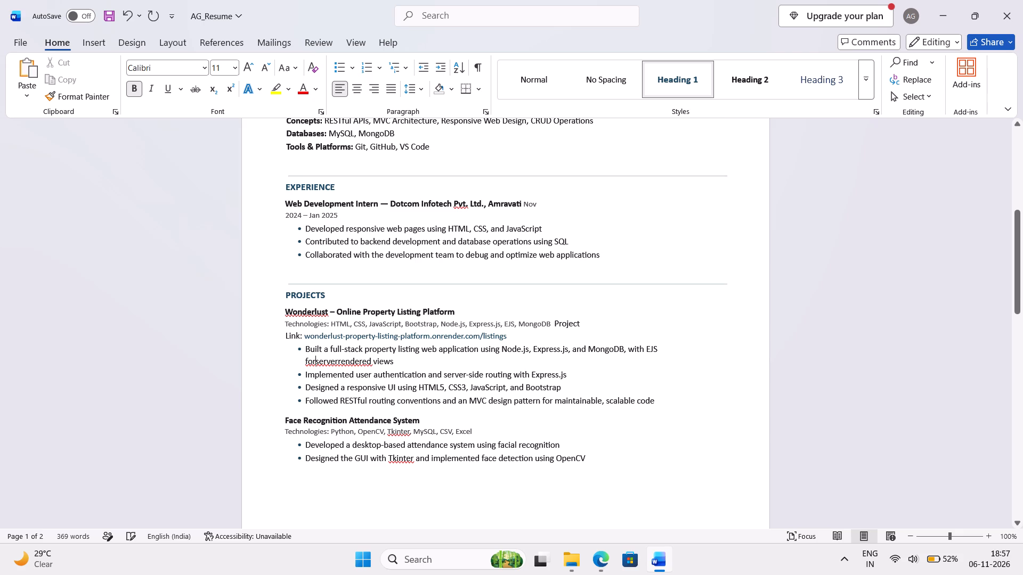
key("space")
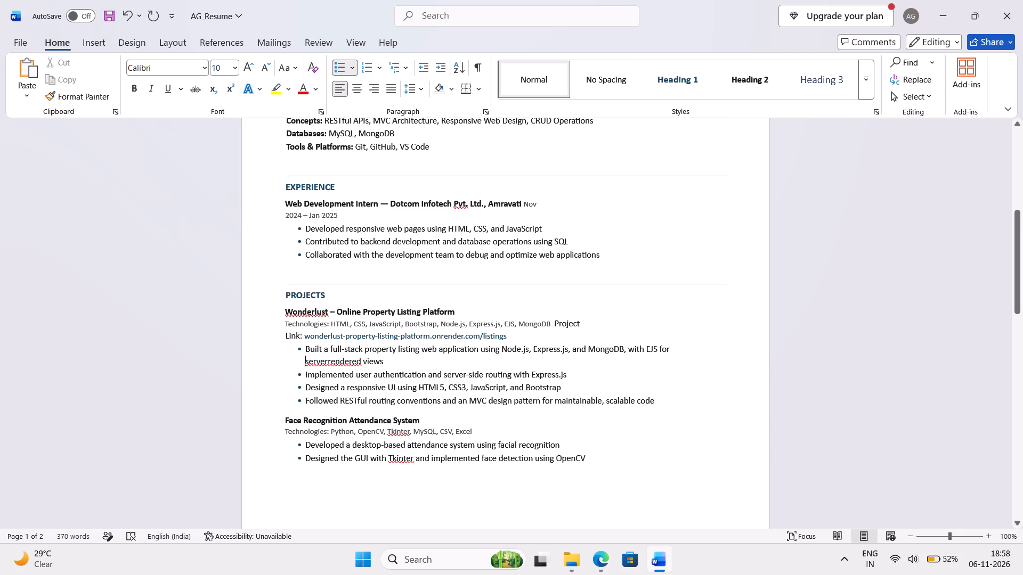
left_click(327, 364)
key("minus")
Switch to the Naukri report in Edge, recheck the spelling and punctuation suggestions, and return to the resume in Word.
left_click(607, 563)
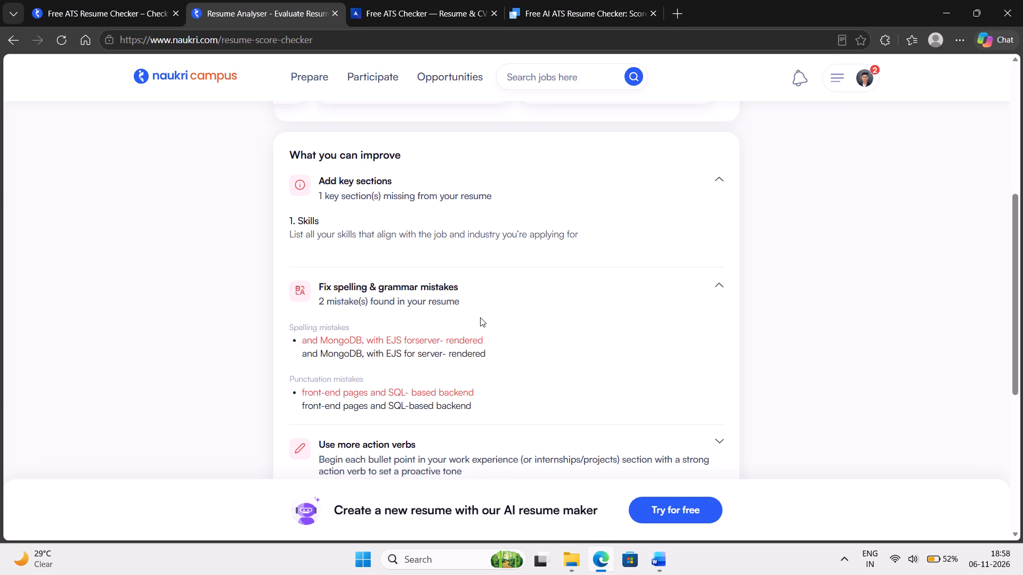
scroll(480, 317, "down", 1)
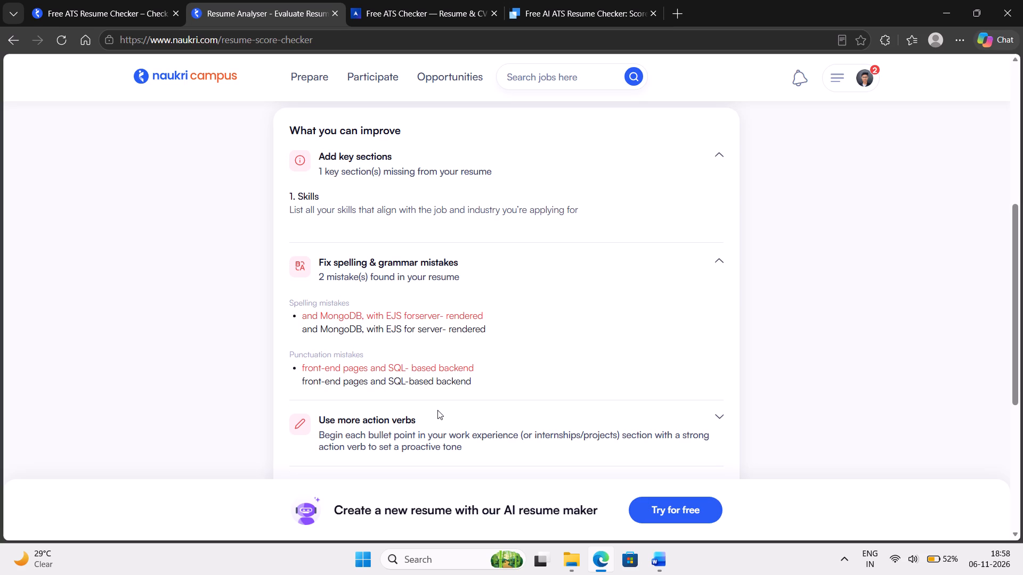
left_click(667, 572)
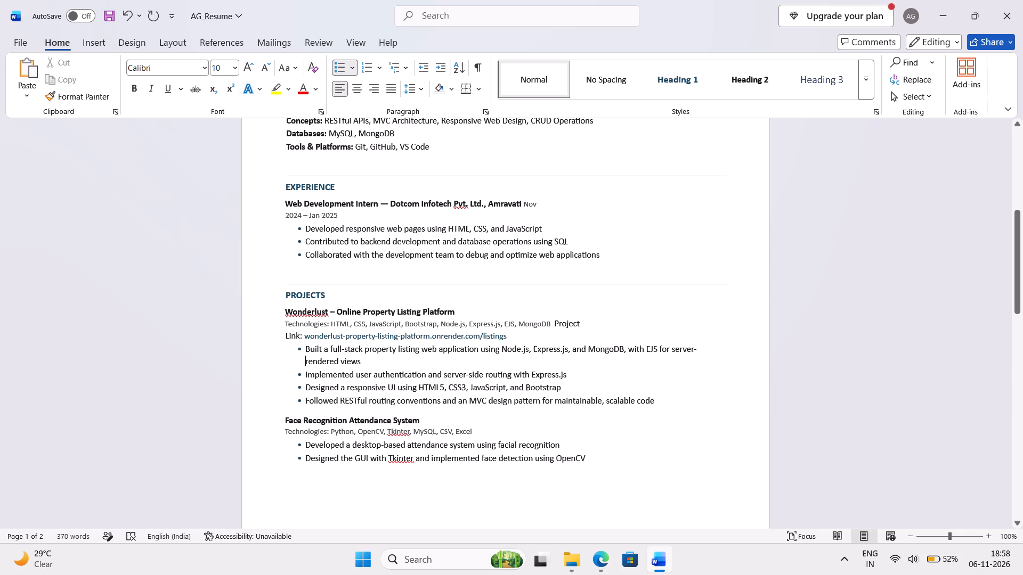
Examine the resume's content and layout across both pages, from the name heading to the EDUCATION section.
scroll(419, 377, "down", 3)
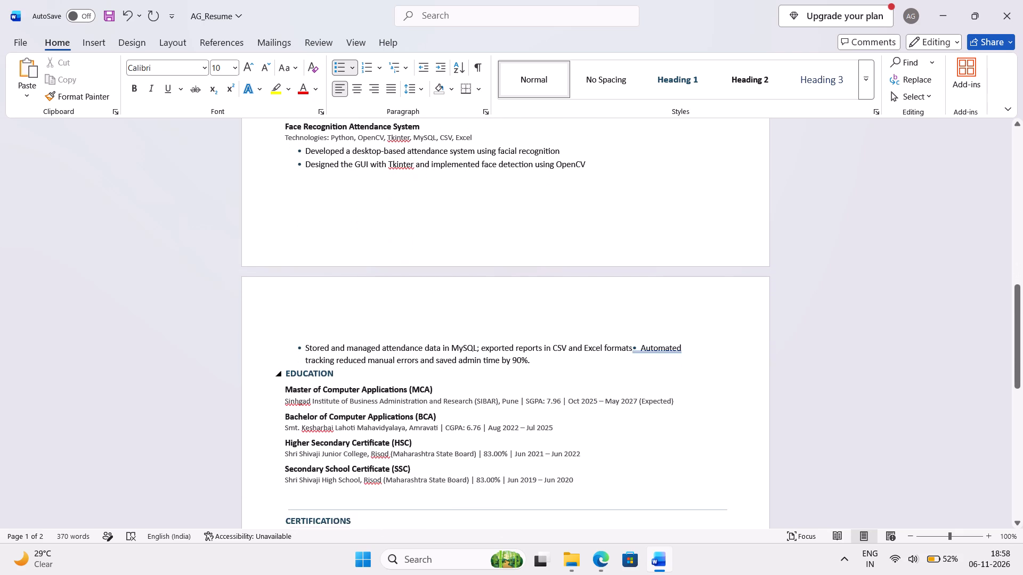
scroll(419, 377, "up", 1)
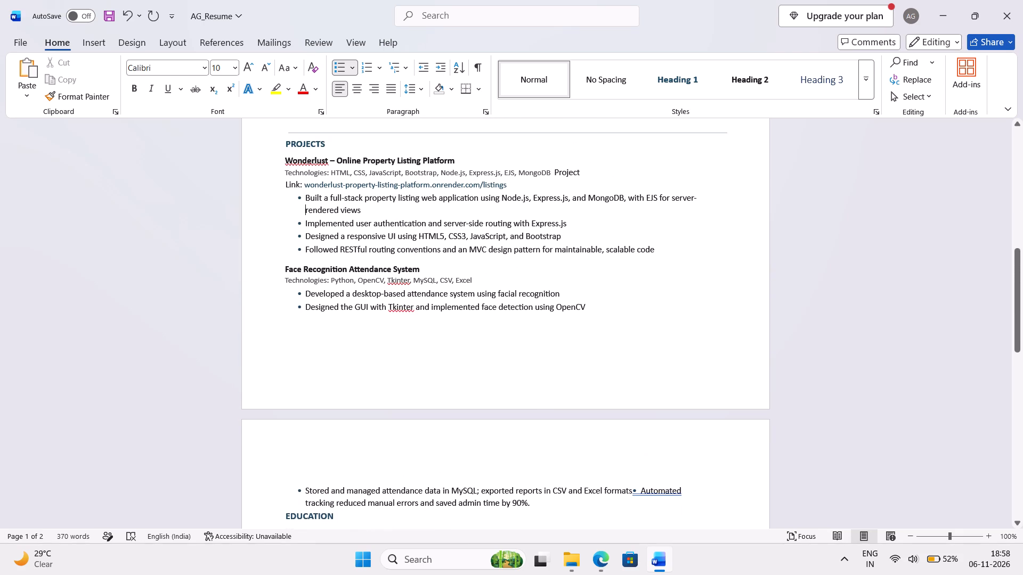
scroll(419, 377, "up", 1)
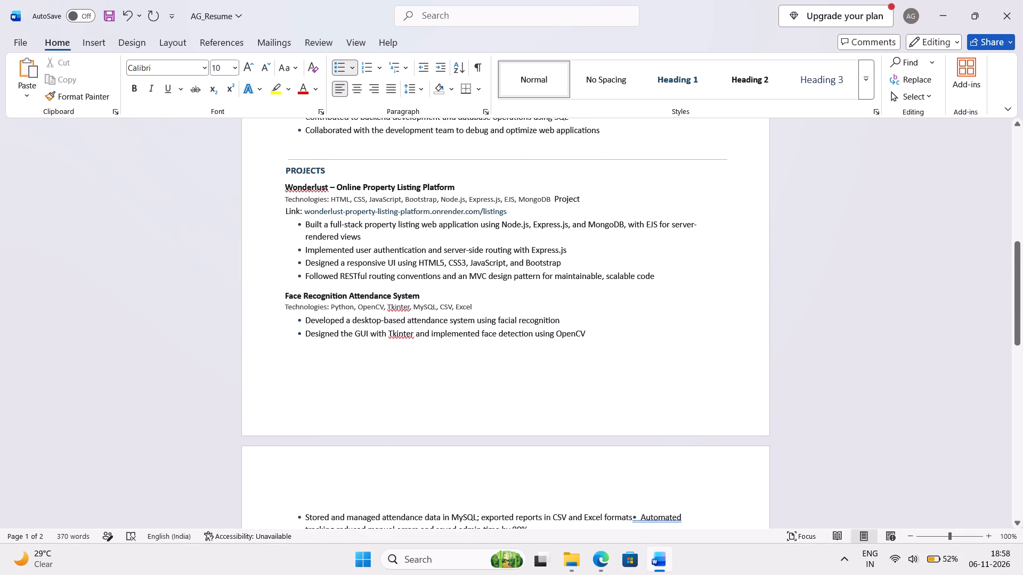
scroll(419, 377, "up", 3)
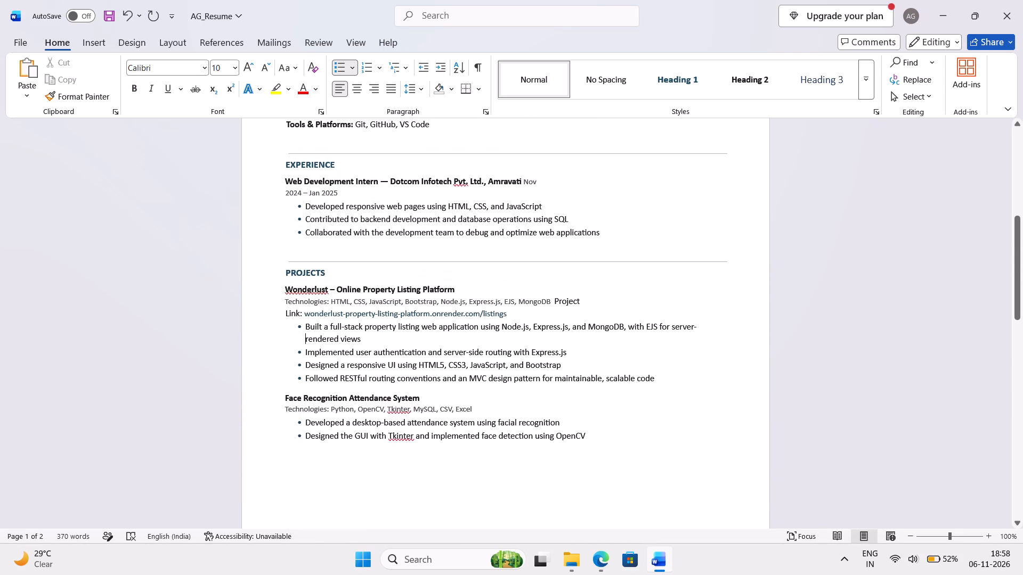
scroll(419, 377, "up", 1)
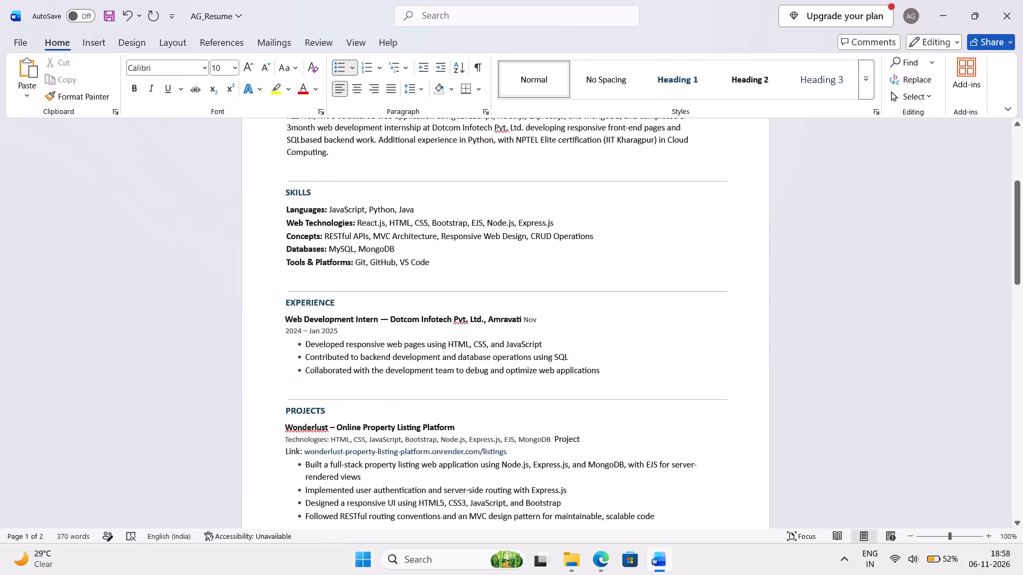
left_click(353, 280)
left_click(433, 277)
scroll(433, 277, "up", 4)
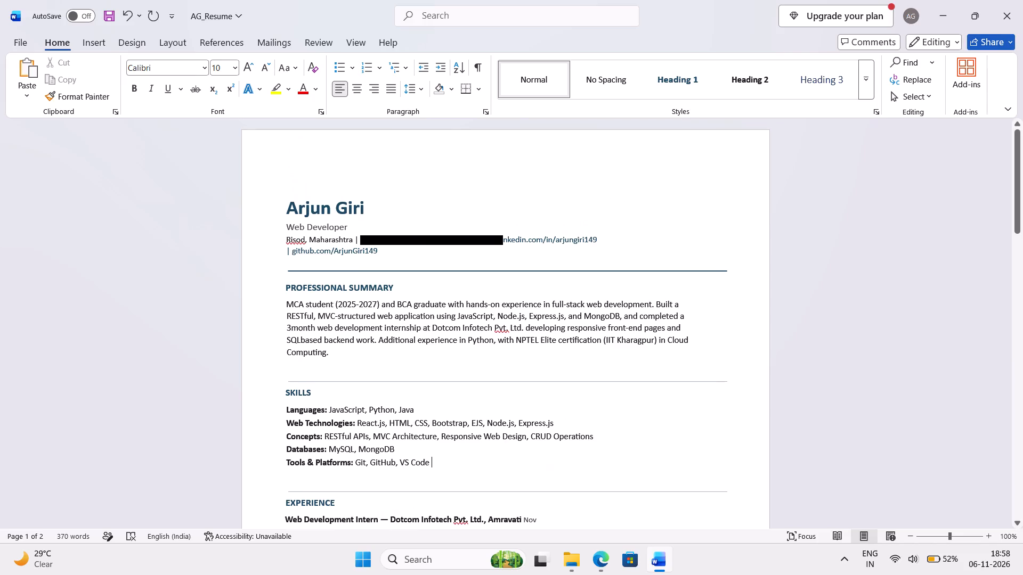
left_click(348, 173)
left_click(413, 208)
scroll(413, 208, "down", 4)
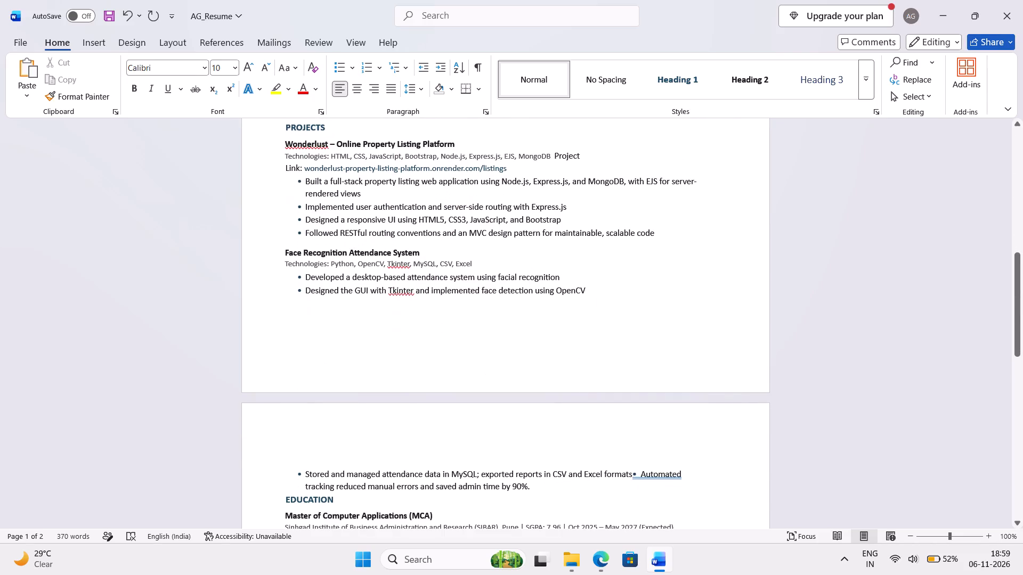
scroll(413, 208, "down", 1)
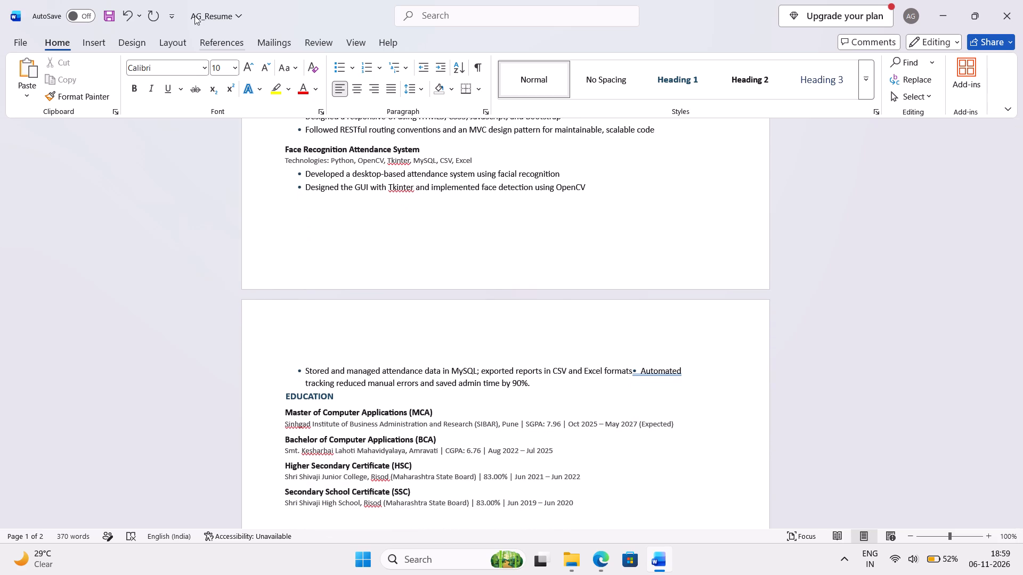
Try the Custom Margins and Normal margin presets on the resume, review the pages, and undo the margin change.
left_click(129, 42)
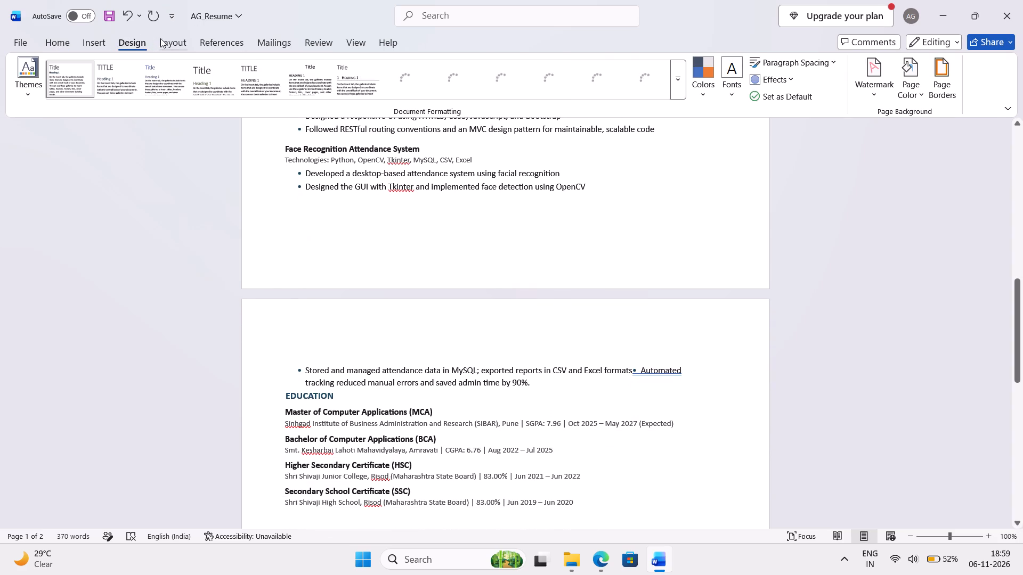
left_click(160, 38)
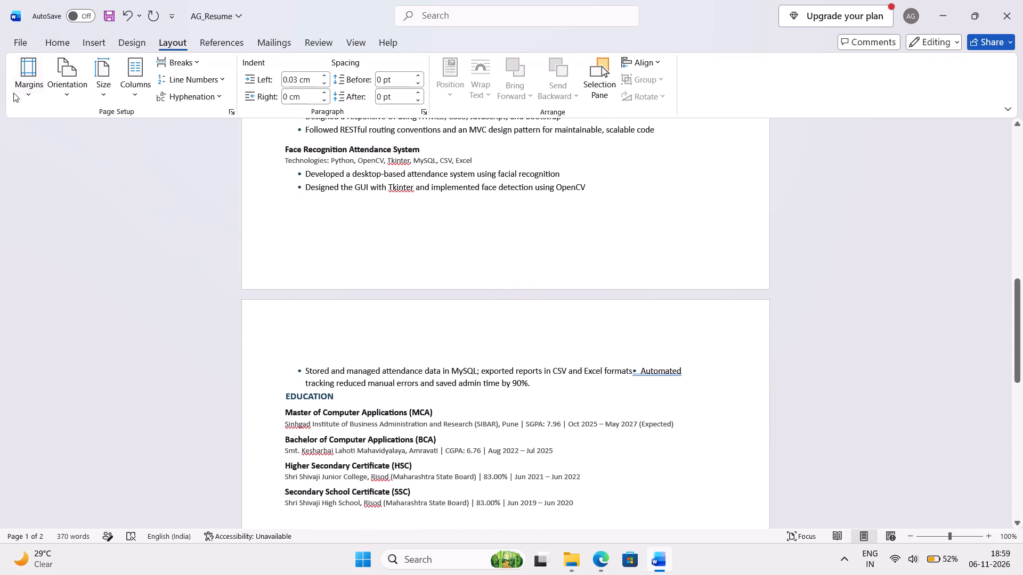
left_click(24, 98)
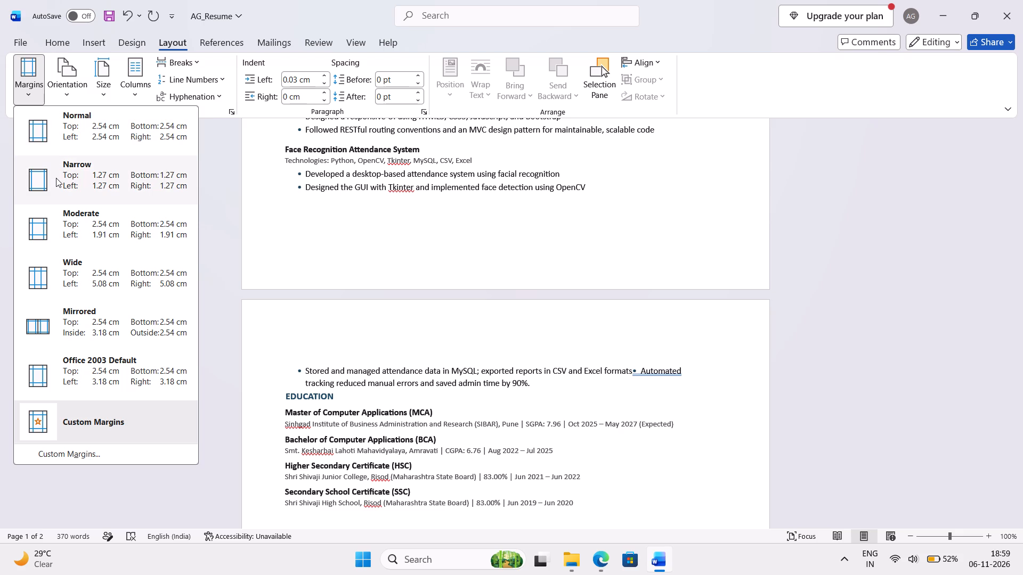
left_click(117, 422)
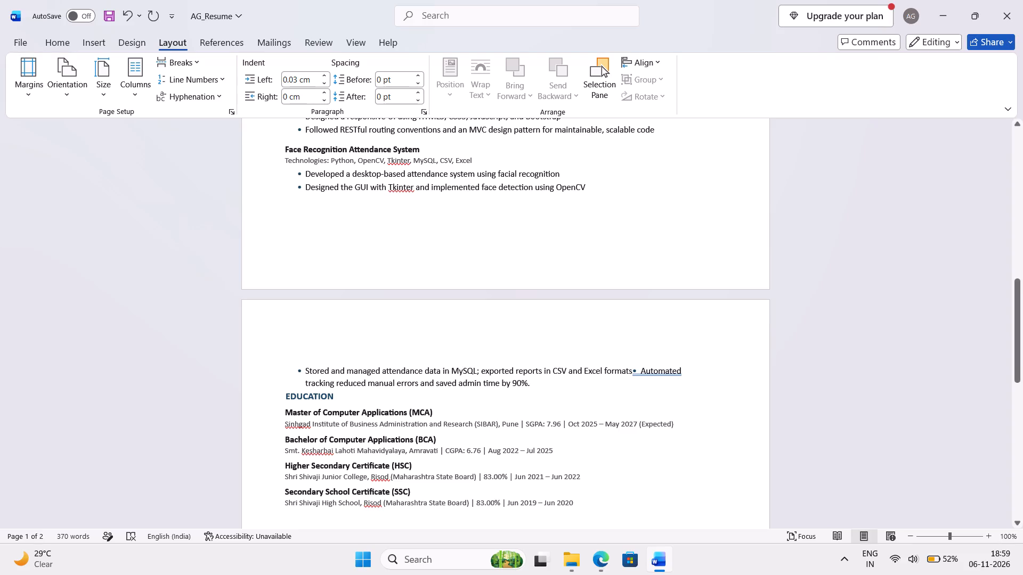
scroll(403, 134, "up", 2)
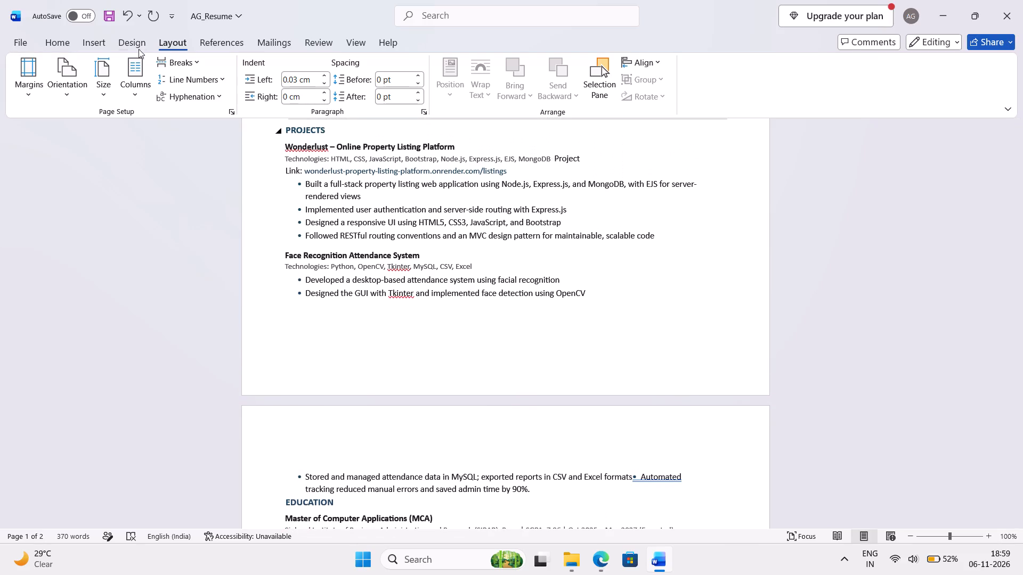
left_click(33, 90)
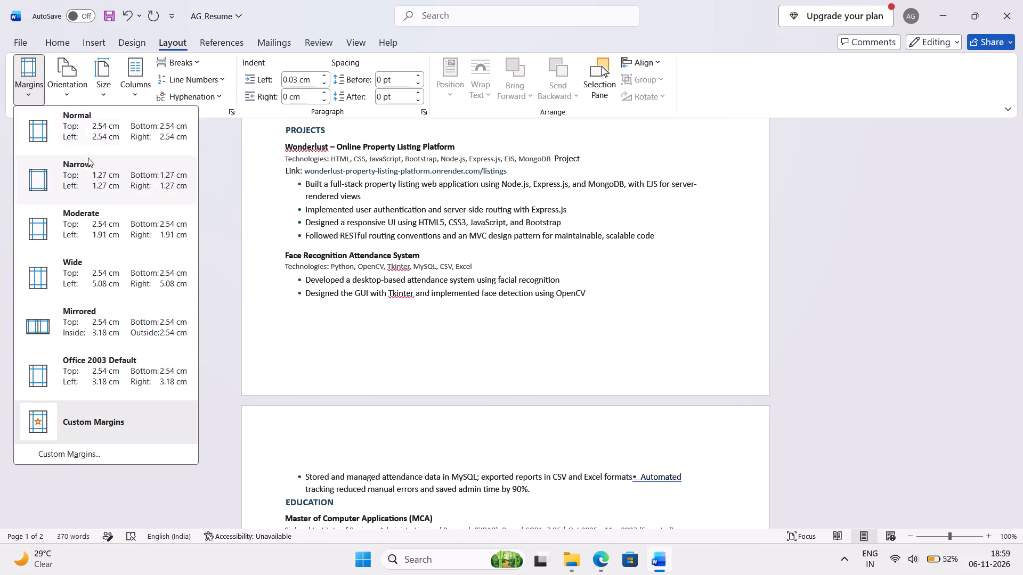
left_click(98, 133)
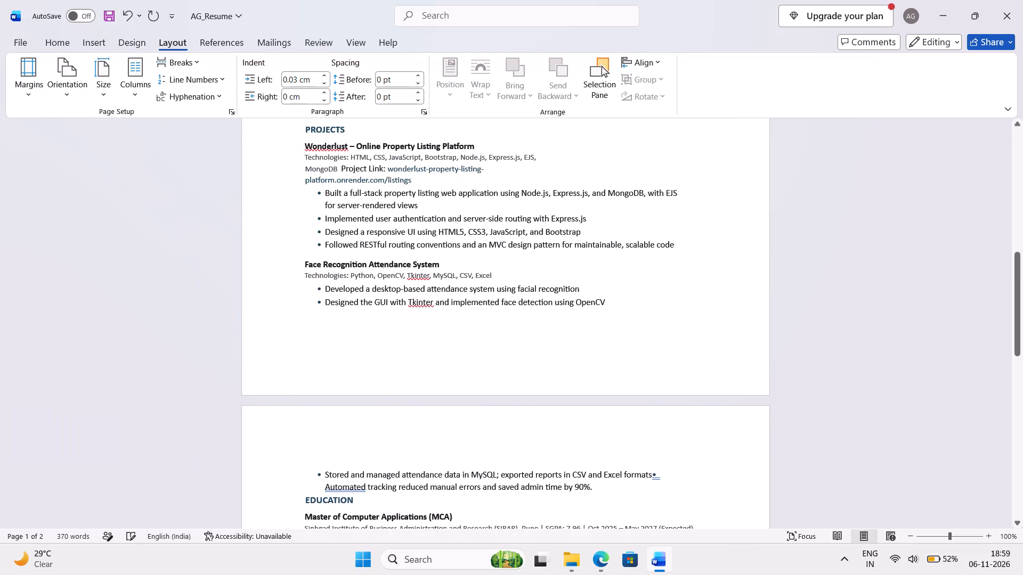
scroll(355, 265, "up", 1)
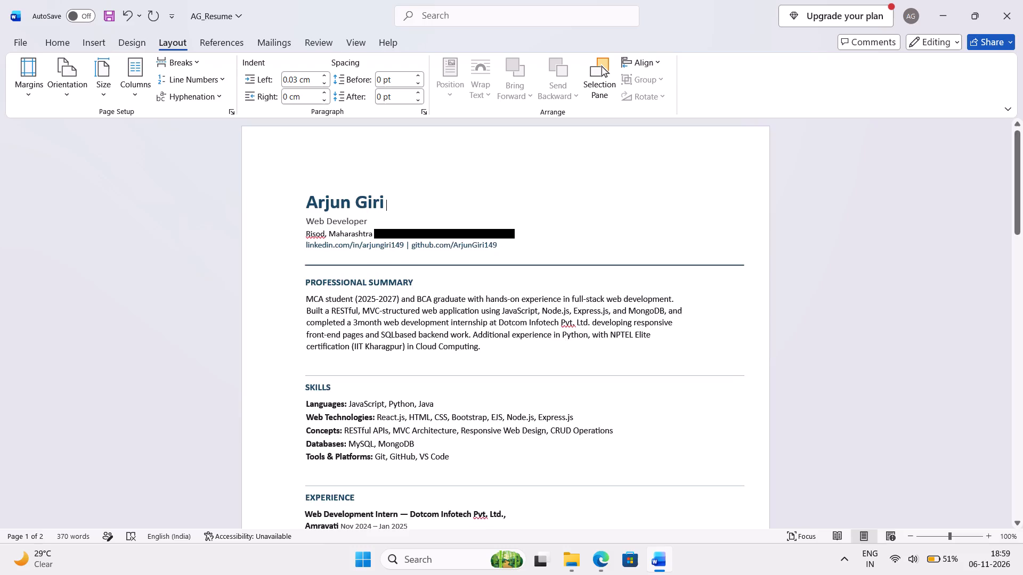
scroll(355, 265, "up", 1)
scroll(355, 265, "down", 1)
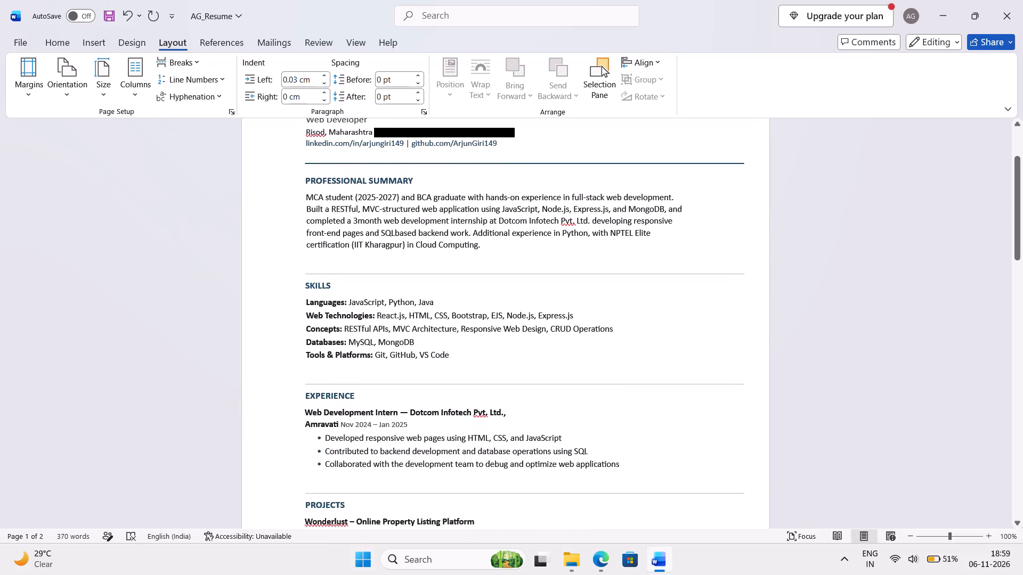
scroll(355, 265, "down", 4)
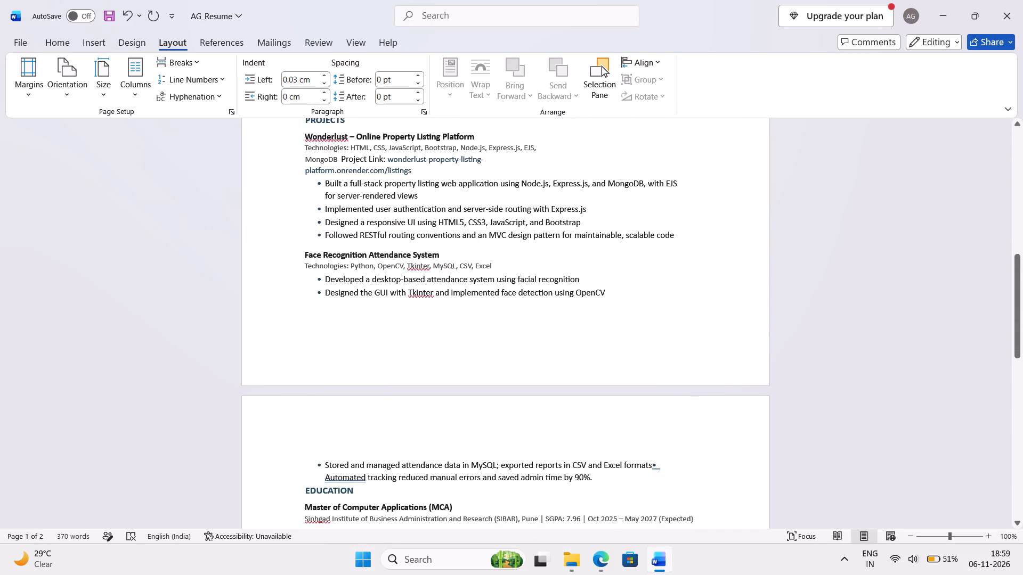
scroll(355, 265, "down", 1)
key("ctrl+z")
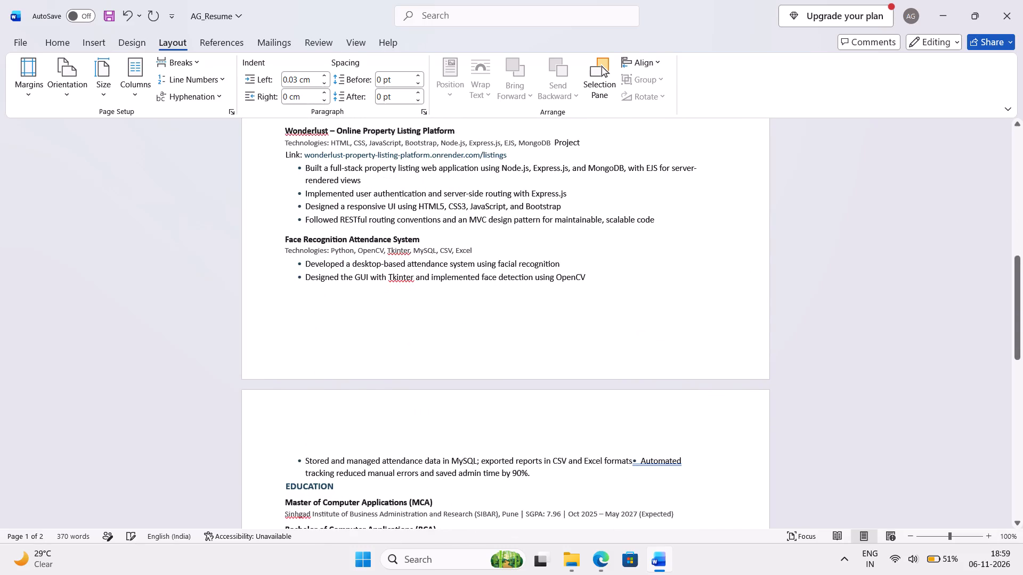
Apply the Narrow margin preset (1.27 cm on all sides) to the resume and review the layout.
scroll(355, 265, "up", 1)
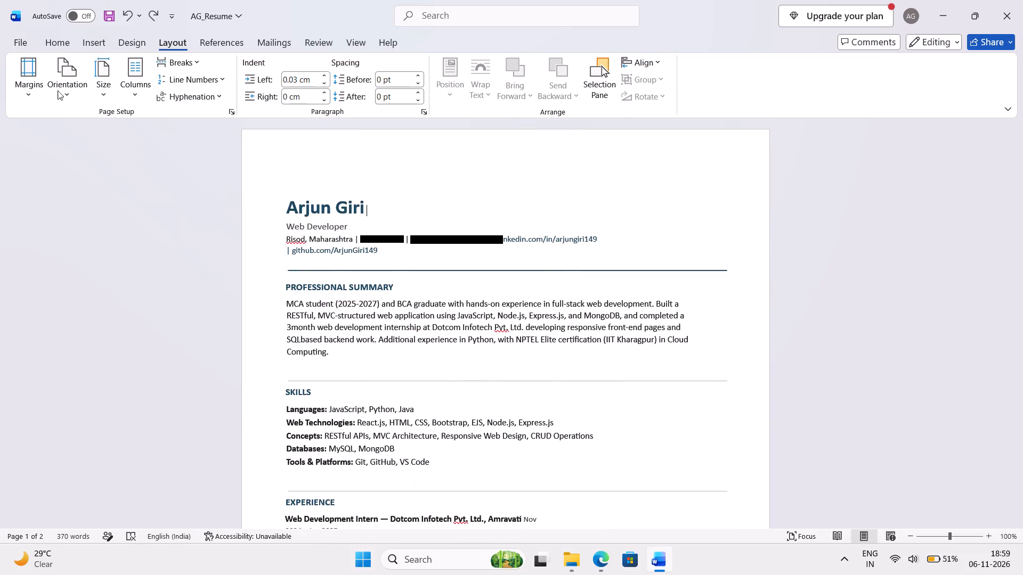
left_click(31, 95)
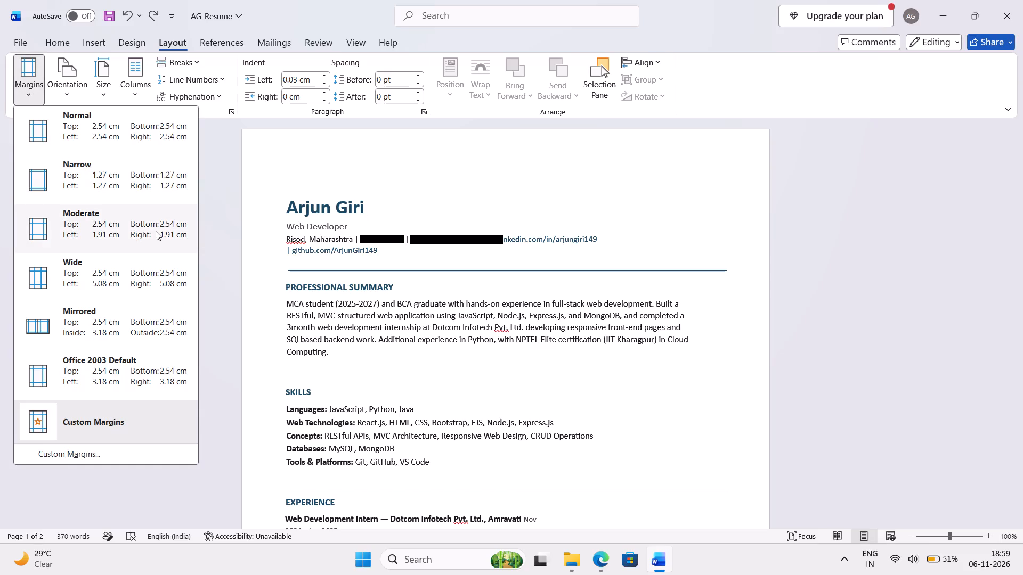
left_click(123, 187)
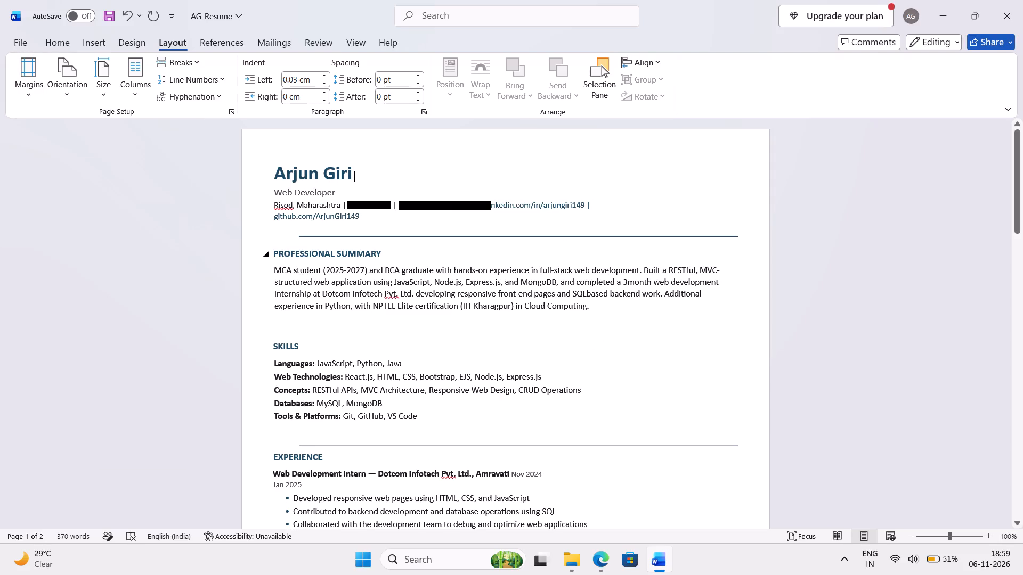
scroll(413, 266, "up", 1)
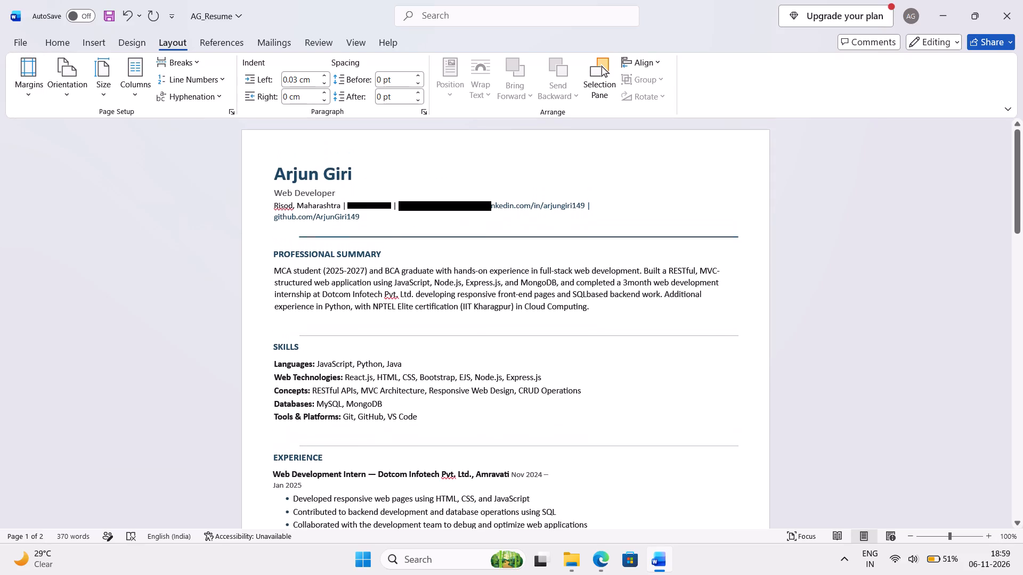
scroll(413, 266, "down", 3)
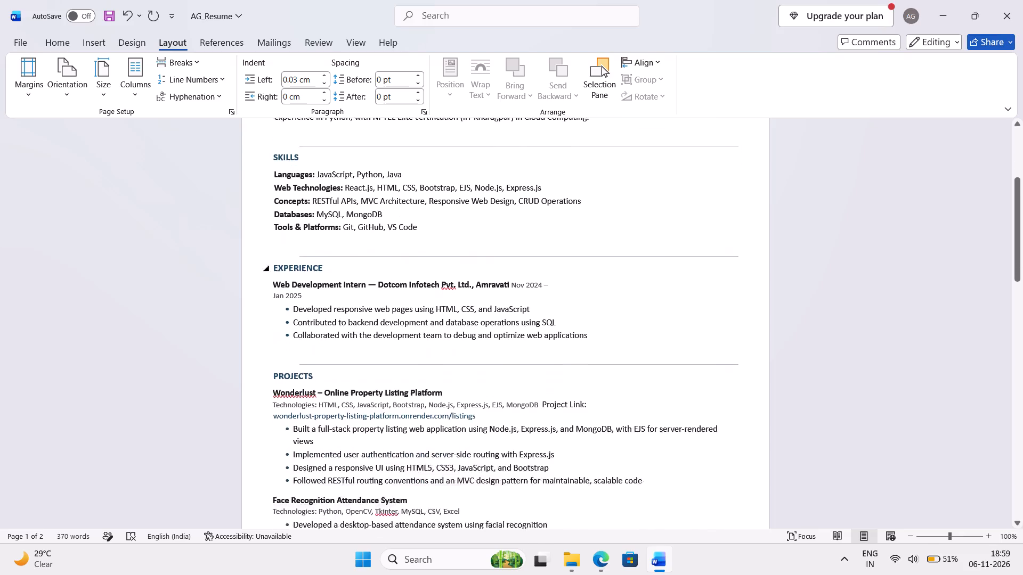
Examine the resume's narrow-margin layout across both pages, from the name heading to the CERTIFICATIONS section.
scroll(413, 266, "down", 2)
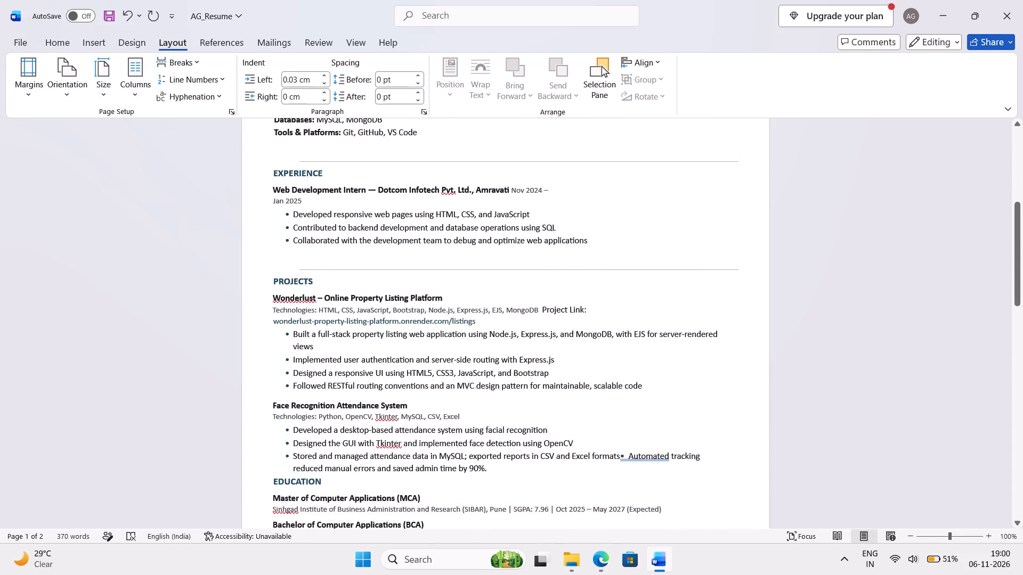
scroll(413, 266, "down", 1)
scroll(413, 266, "up", 1)
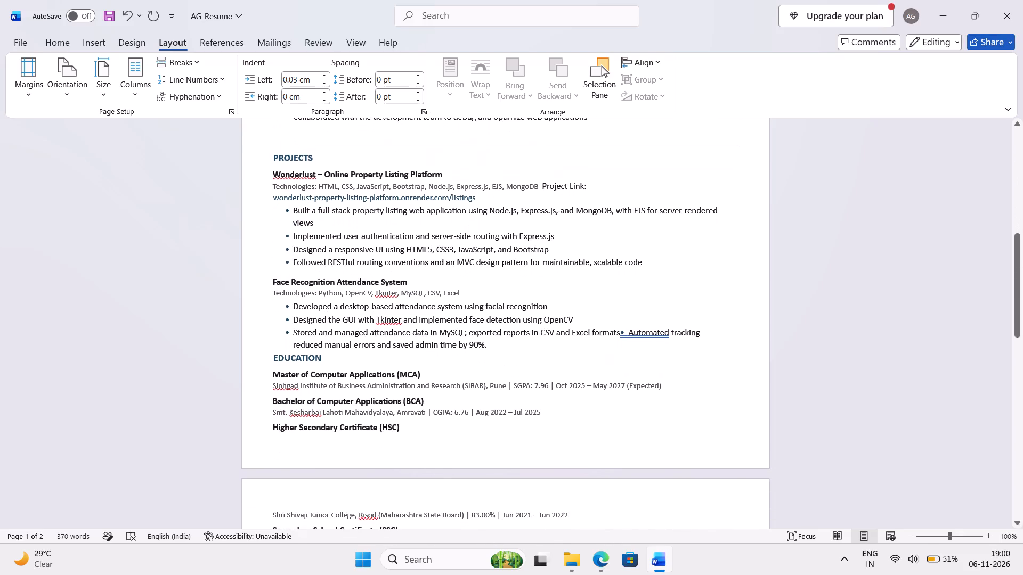
scroll(413, 266, "up", 1)
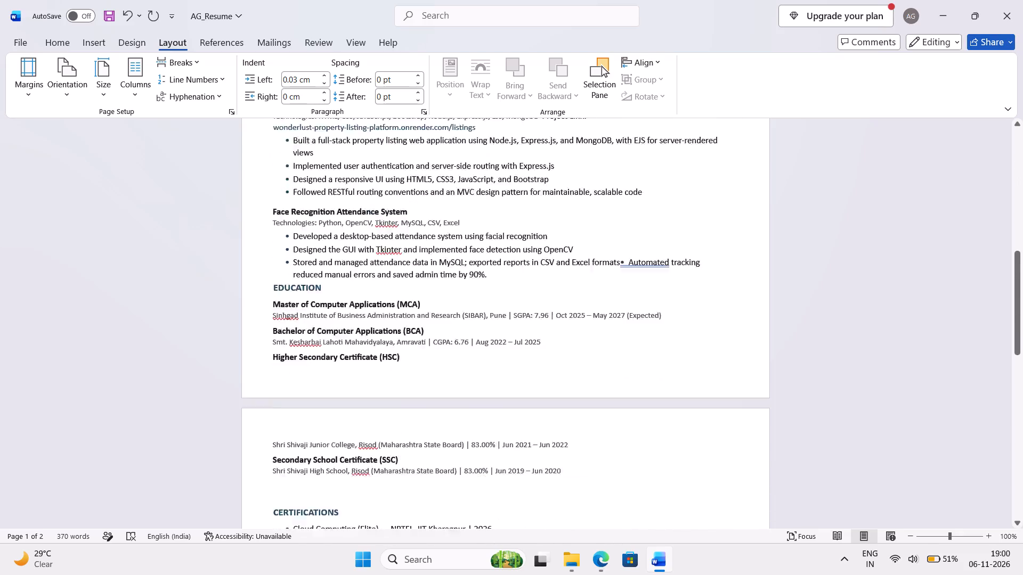
scroll(413, 266, "up", 2)
scroll(413, 266, "down", 1)
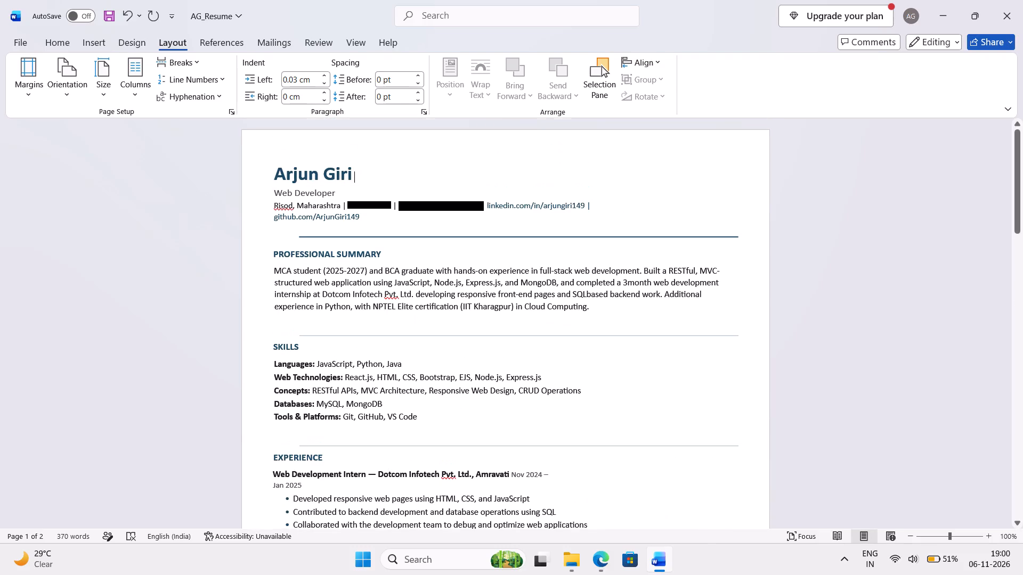
scroll(413, 266, "down", 3)
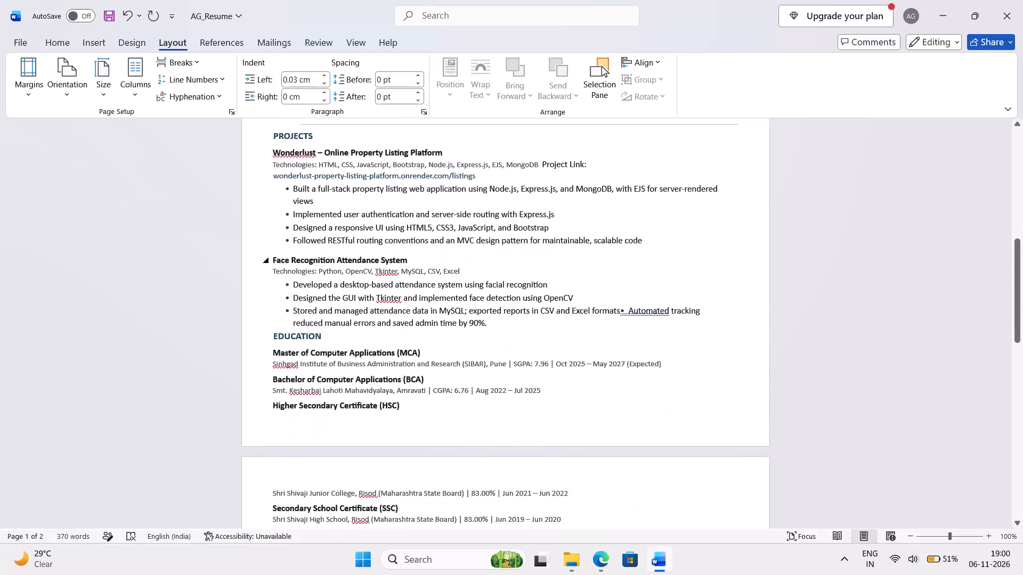
scroll(413, 266, "down", 1)
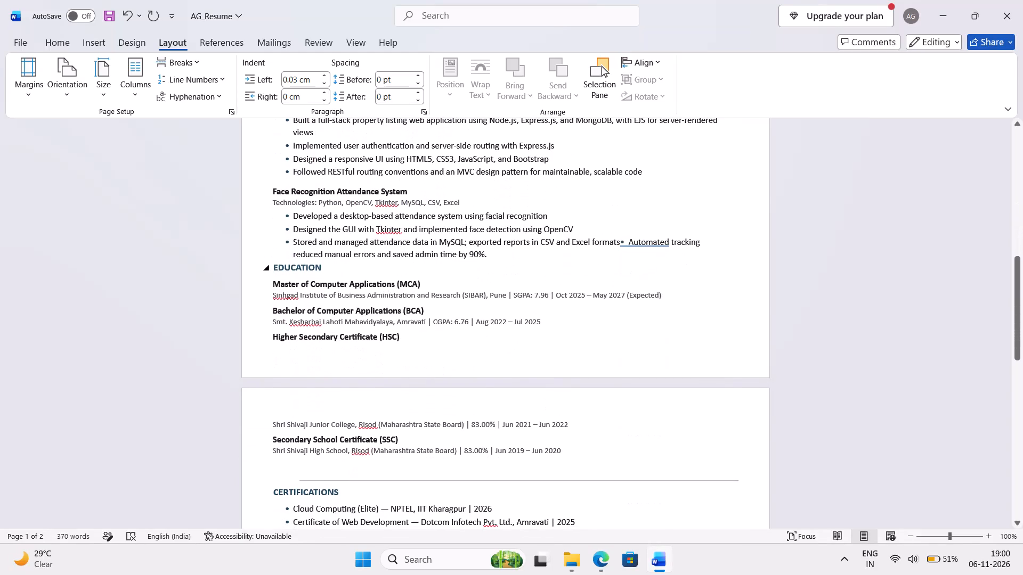
scroll(413, 266, "down", 1)
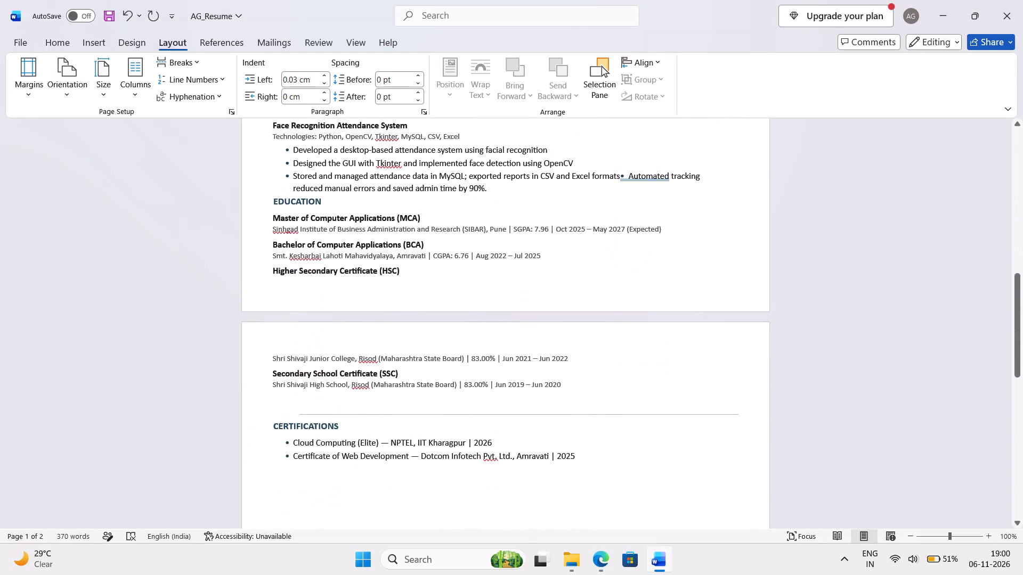
Undo the Narrow margin preset on the resume.
key("ctrl+z")
scroll(413, 266, "up", 1)
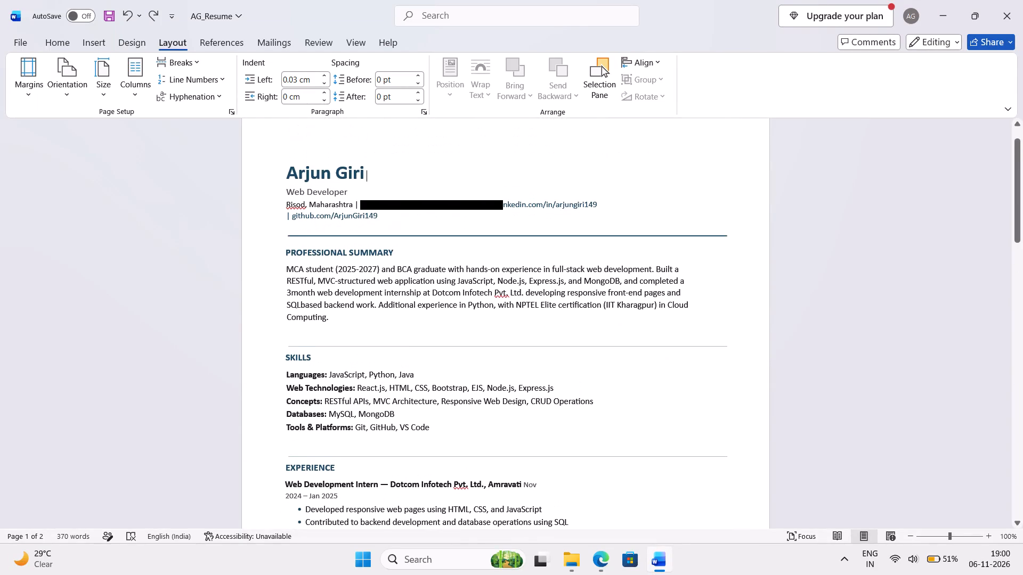
Examine the contact line and the layout of both pages, including where the Face Recognition Attendance System bullets break across pages.
left_click(501, 208)
scroll(522, 243, "down", 1)
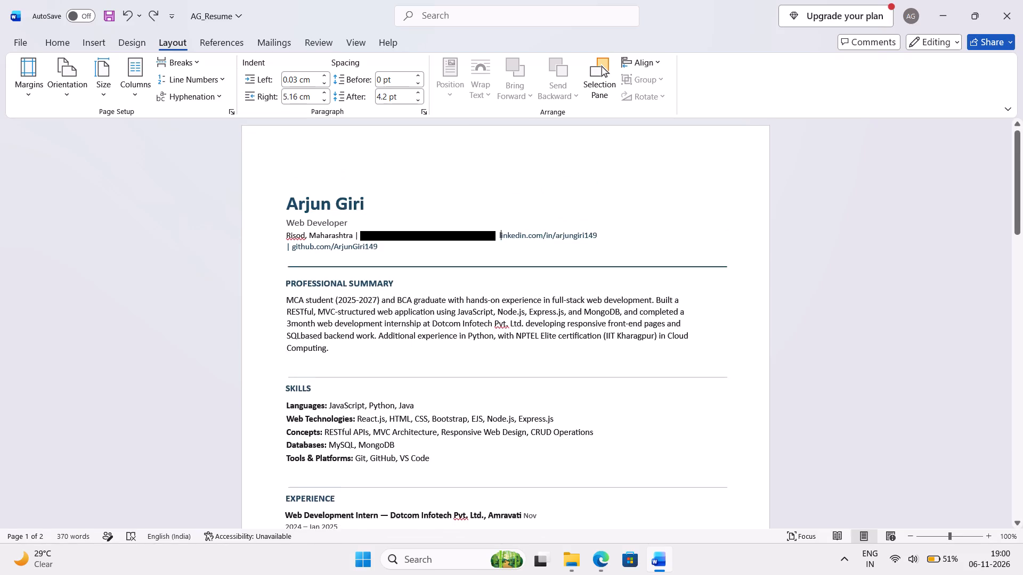
scroll(522, 243, "down", 1)
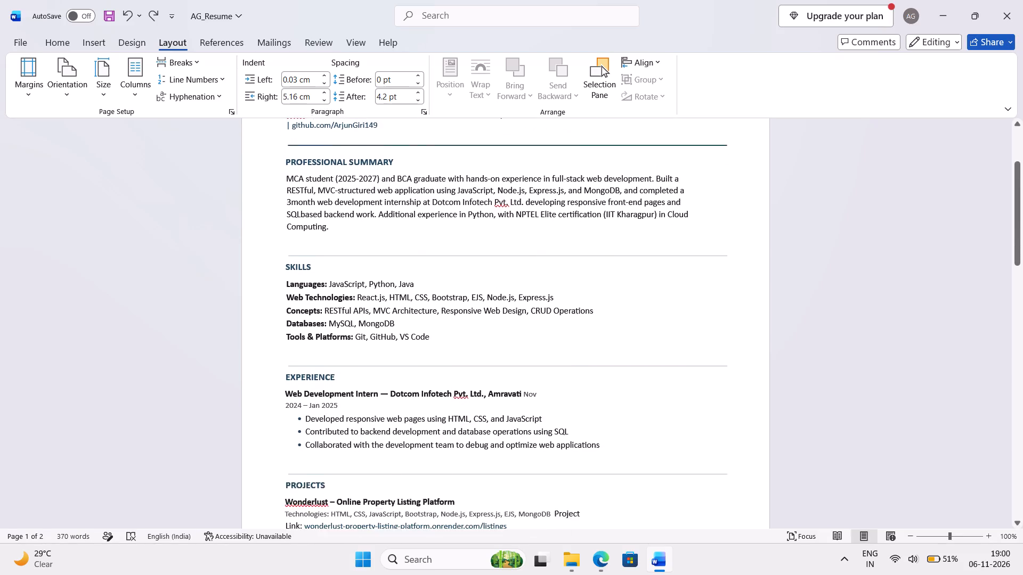
scroll(522, 243, "down", 2)
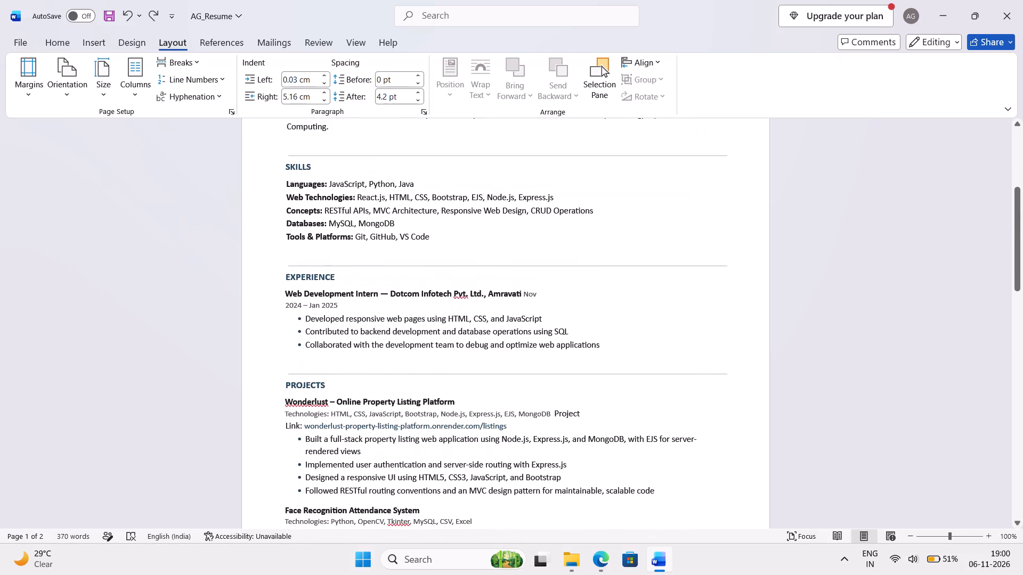
scroll(522, 243, "down", 3)
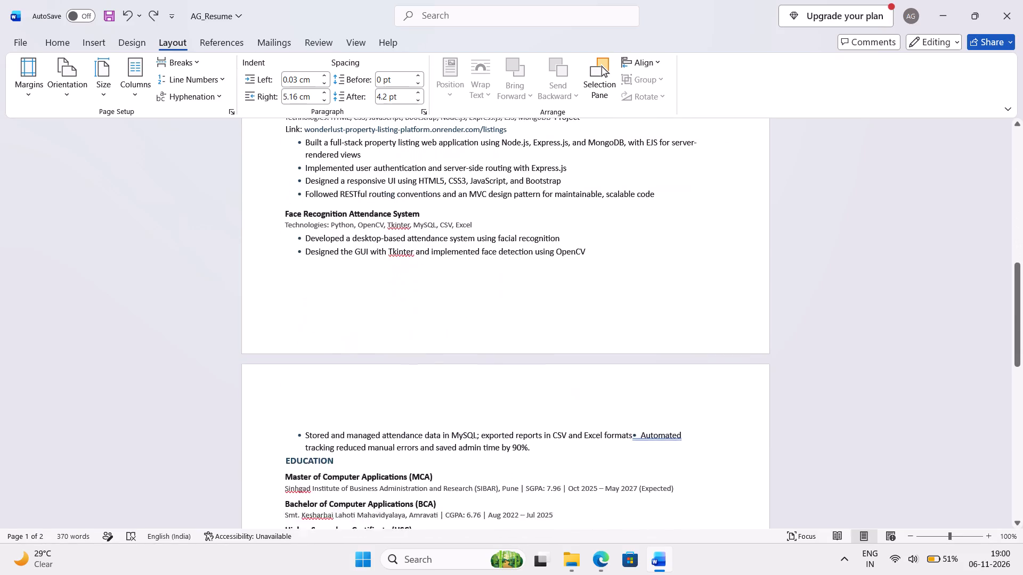
scroll(522, 243, "down", 2)
scroll(522, 243, "up", 2)
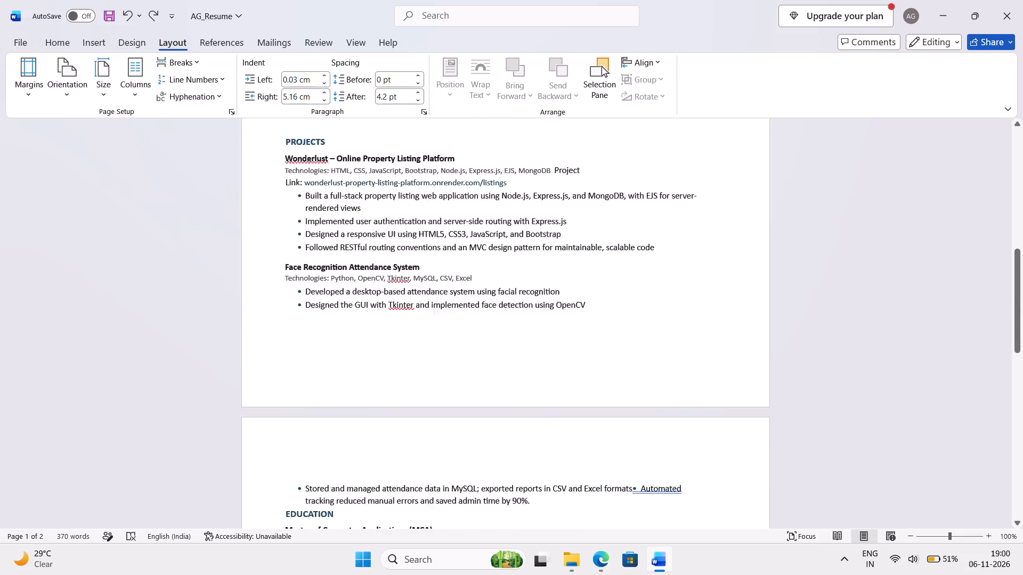
scroll(522, 243, "up", 3)
Move the LinkedIn and GitHub links in the resume header onto their own line below the contact details.
left_click(496, 242)
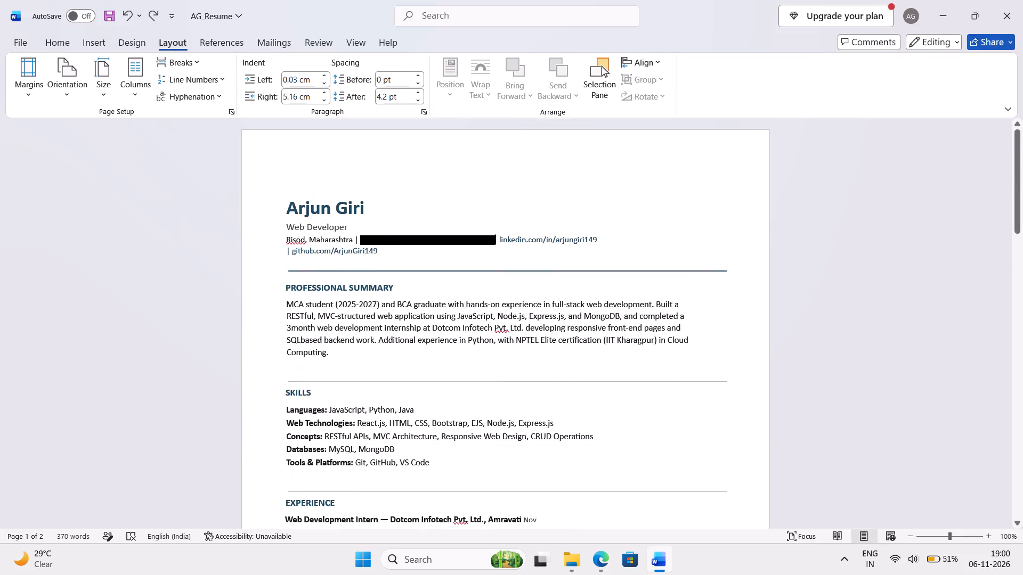
key("Right")
key("Right")
key("Return")
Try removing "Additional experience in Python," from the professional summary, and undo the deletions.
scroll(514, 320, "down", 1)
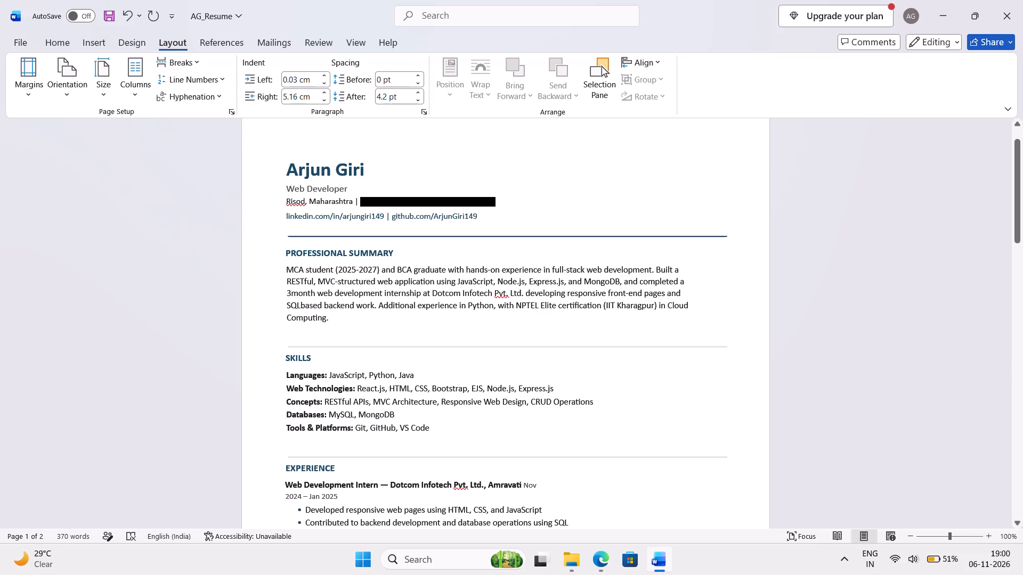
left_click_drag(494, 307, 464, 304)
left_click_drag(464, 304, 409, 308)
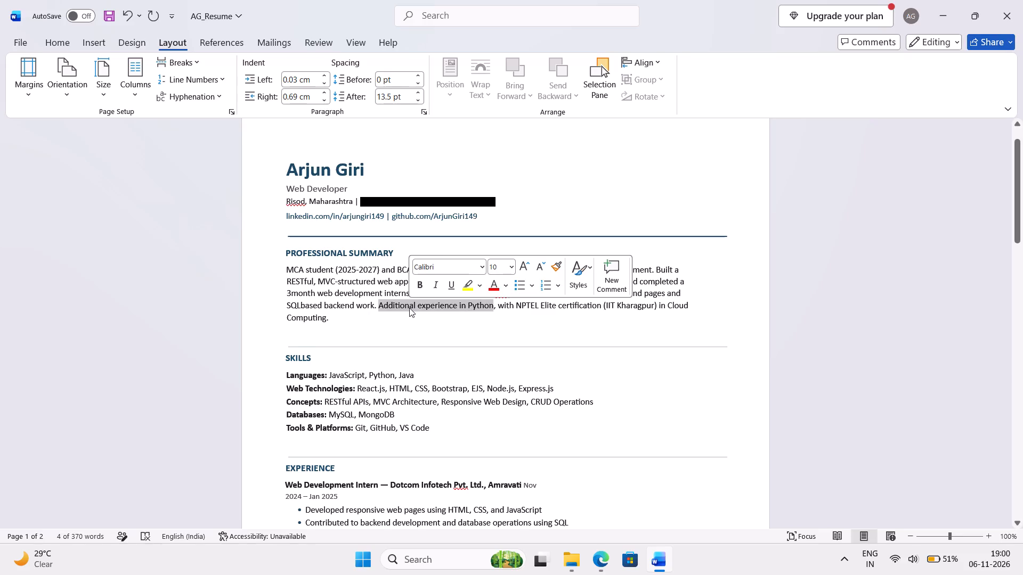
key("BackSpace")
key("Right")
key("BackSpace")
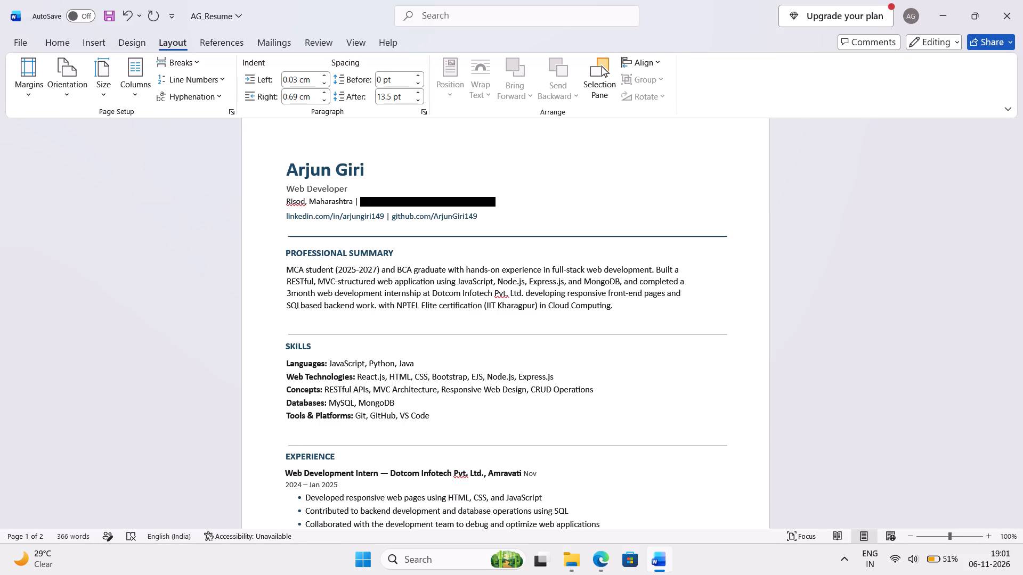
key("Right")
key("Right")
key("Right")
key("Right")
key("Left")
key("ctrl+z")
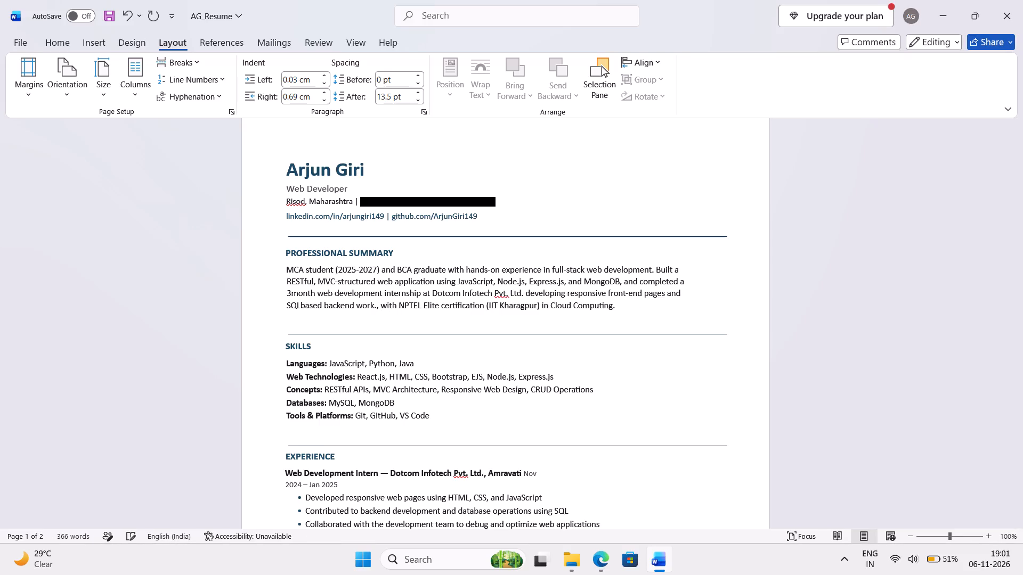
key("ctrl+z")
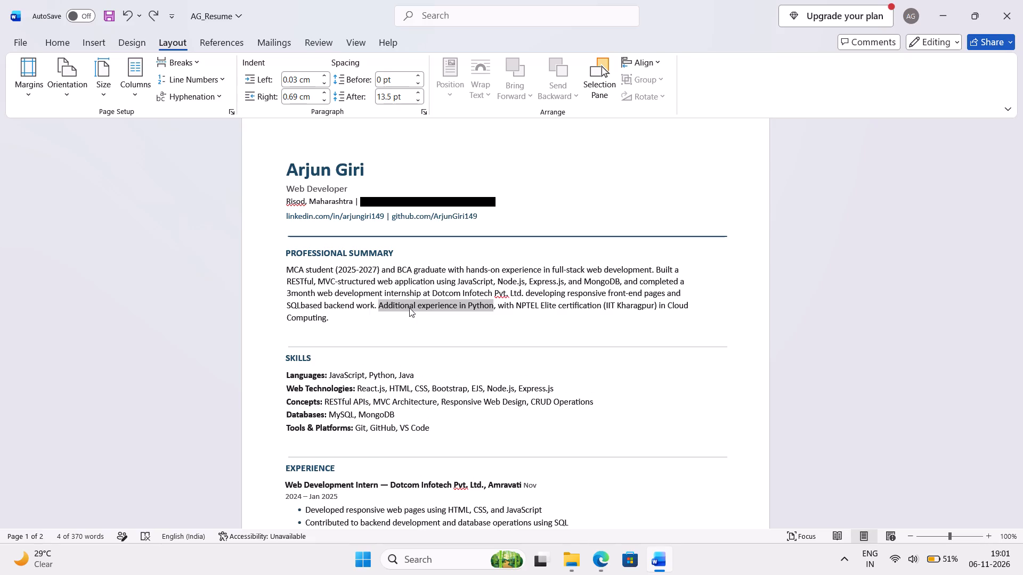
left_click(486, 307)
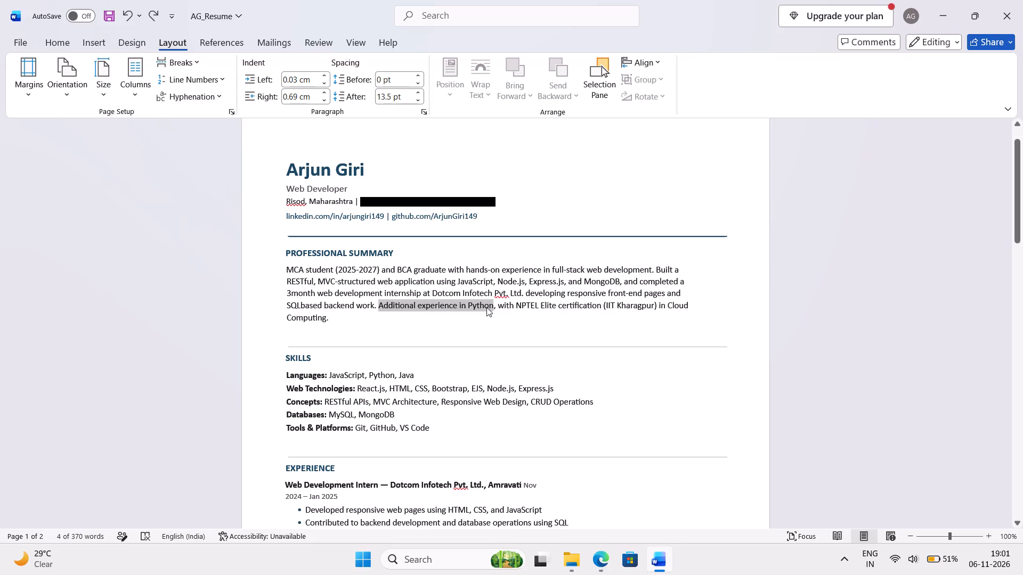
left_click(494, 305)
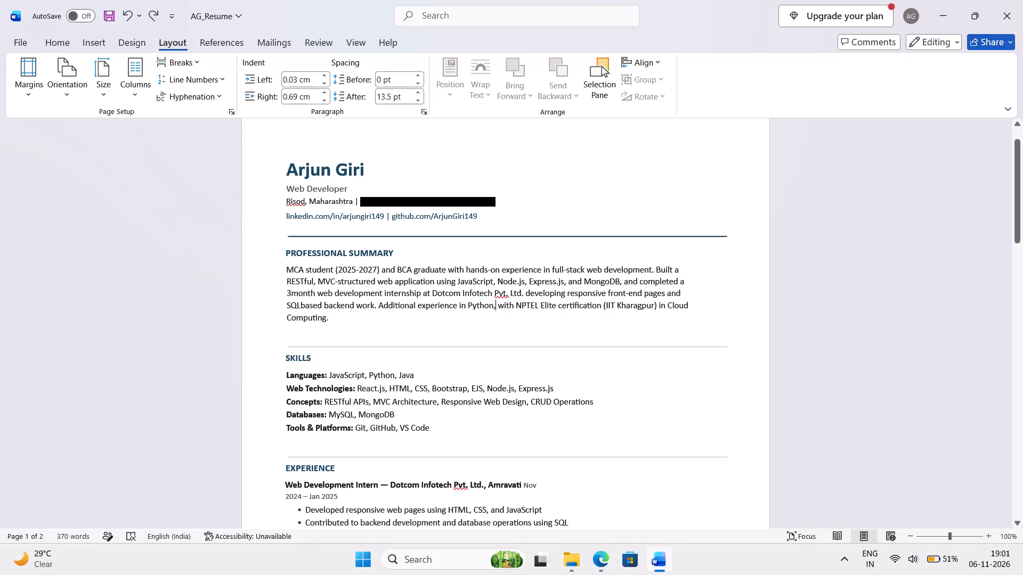
Insert the missing spaces in the professional summary so it reads "SQL based" and "3 month".
left_click(298, 309)
key("Right")
key("Right")
key("Left")
key("space")
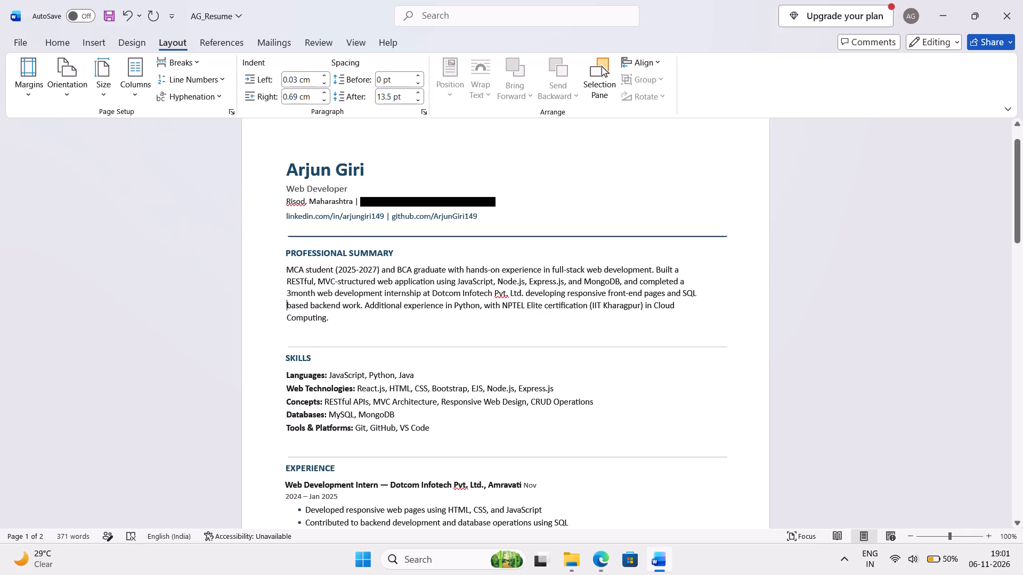
scroll(394, 309, "up", 6, "ctrl")
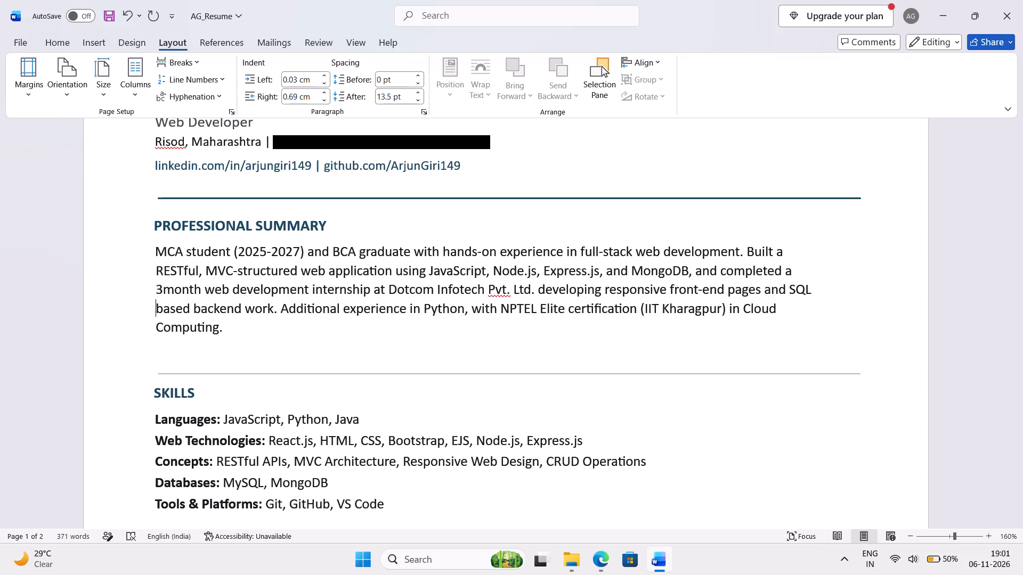
left_click(164, 290)
key("space")
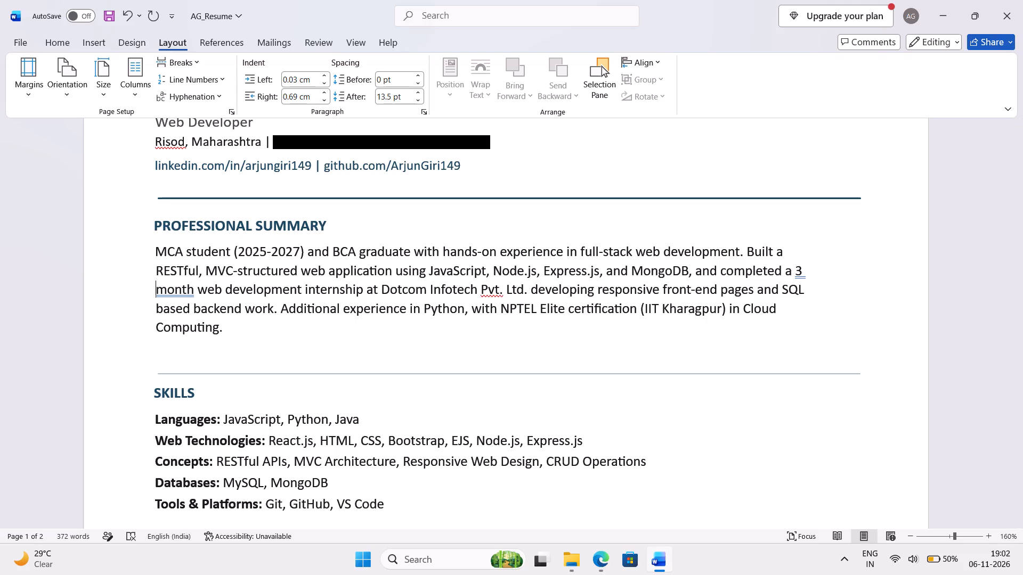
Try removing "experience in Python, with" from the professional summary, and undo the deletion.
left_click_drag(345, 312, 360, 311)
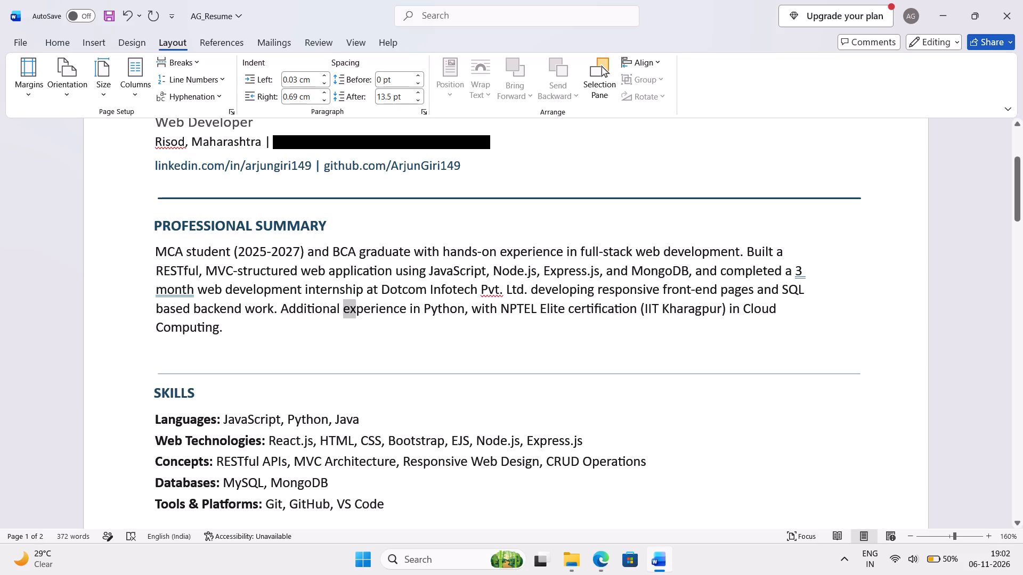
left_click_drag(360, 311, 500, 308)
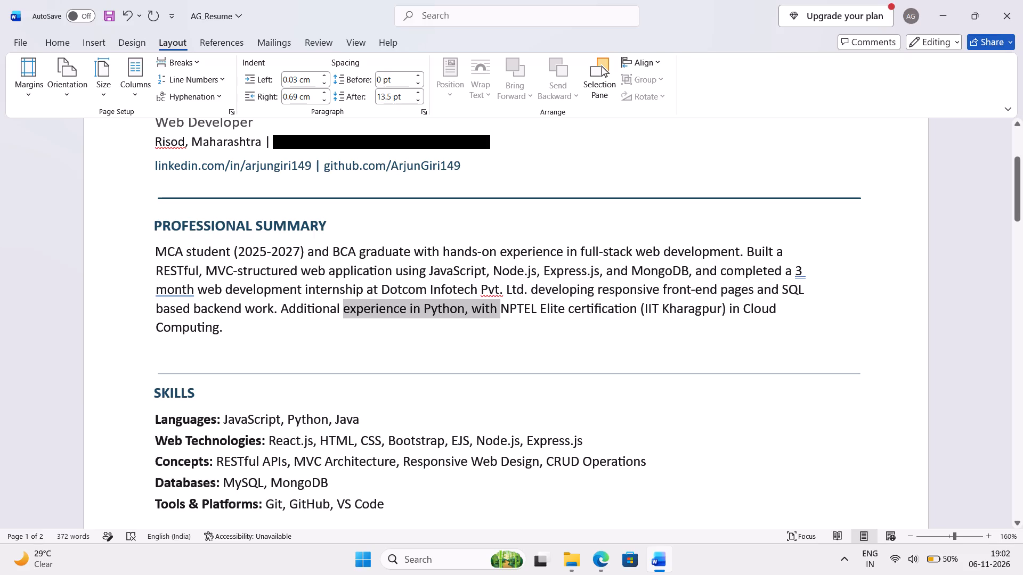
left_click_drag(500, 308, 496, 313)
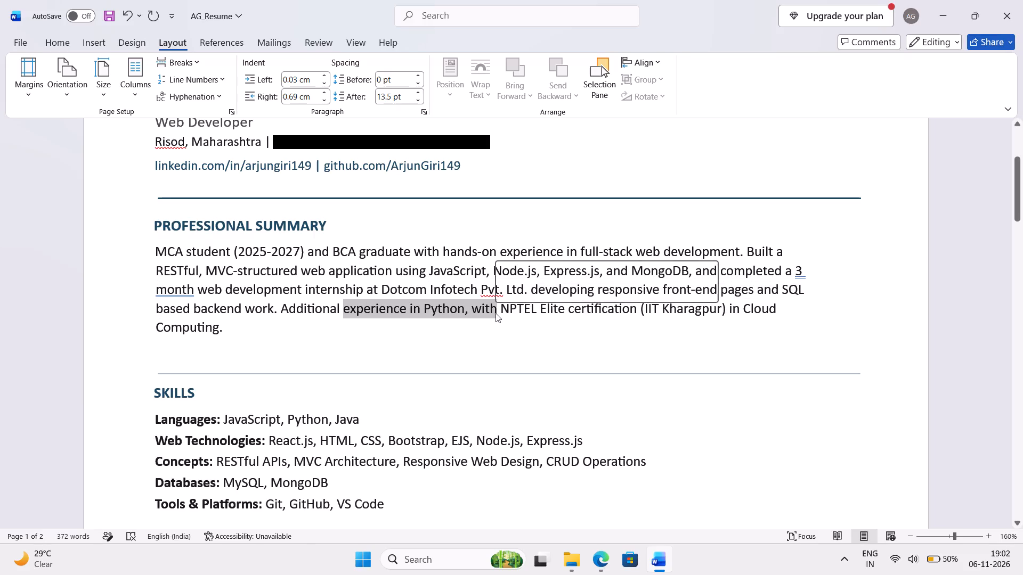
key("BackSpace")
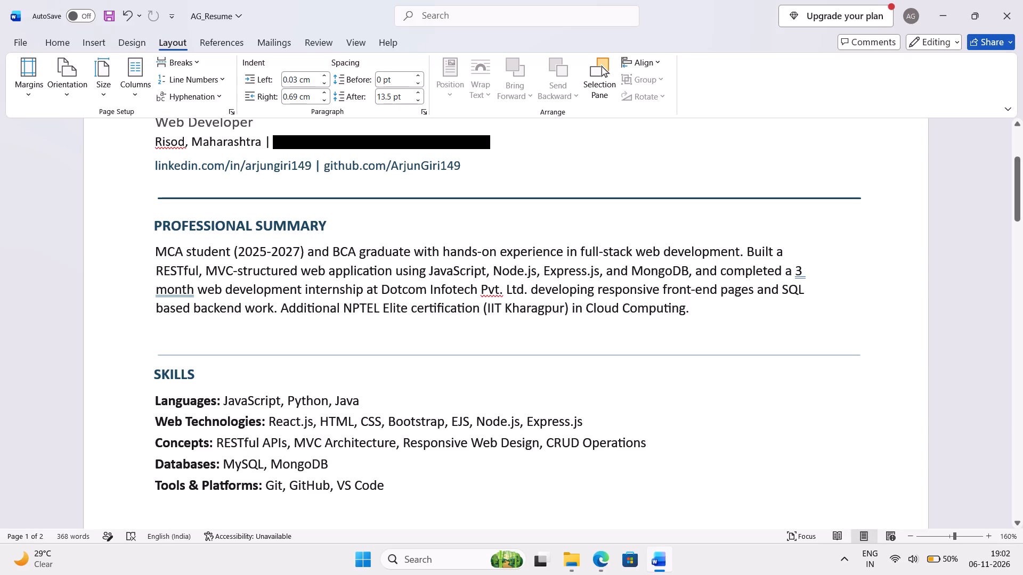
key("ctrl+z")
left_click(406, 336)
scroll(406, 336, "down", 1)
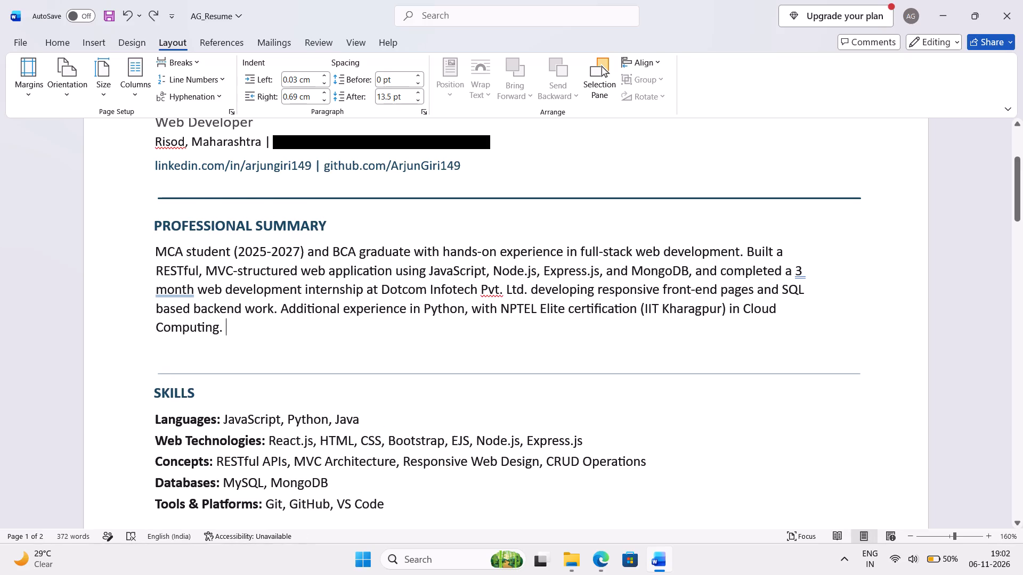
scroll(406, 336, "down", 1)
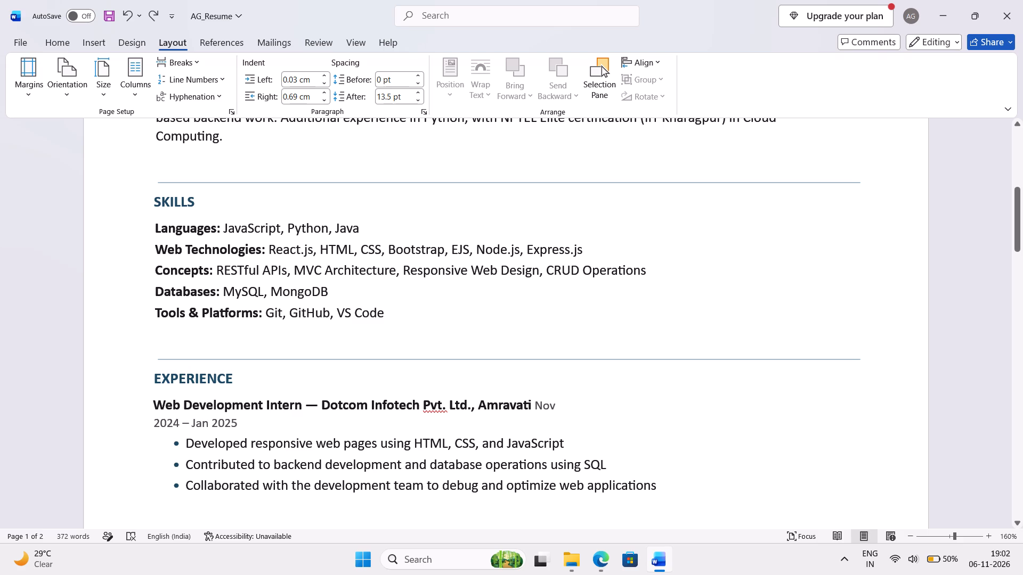
Move the internship dates "Nov 2024 – Jan 2025" onto their own line below the Web Development Intern title.
scroll(414, 329, "down", 1)
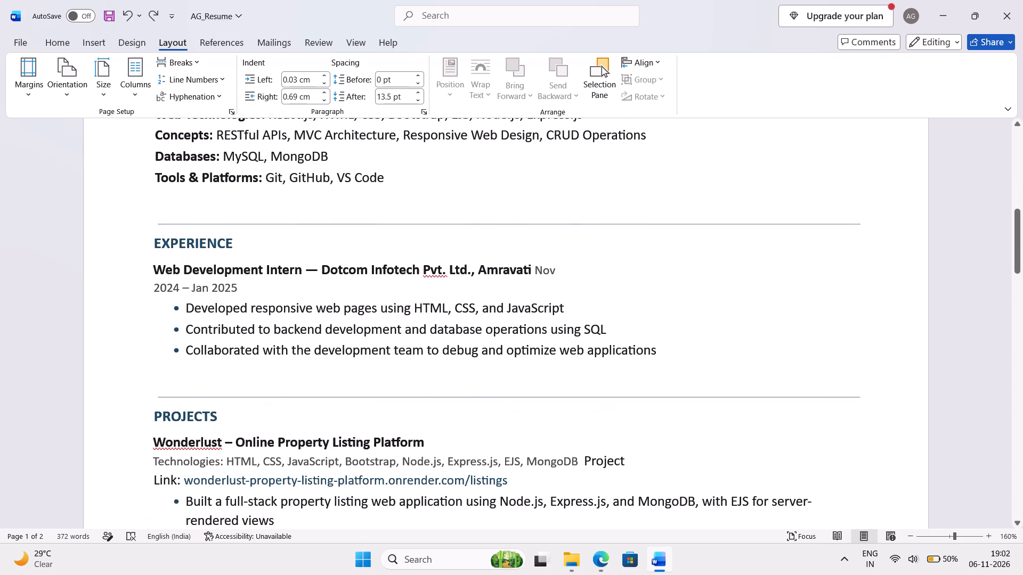
scroll(414, 329, "down", 2)
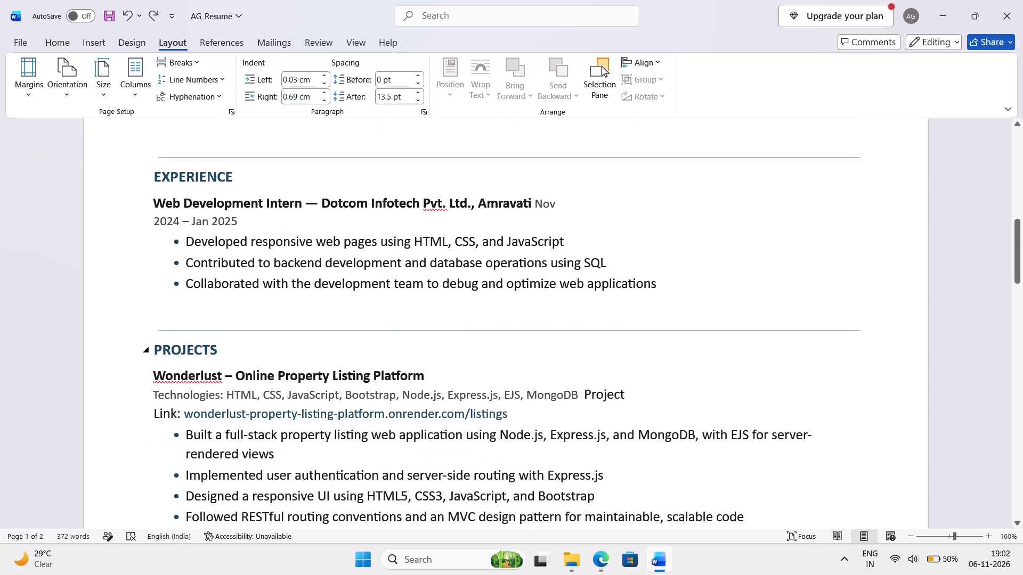
scroll(424, 344, "down", 3)
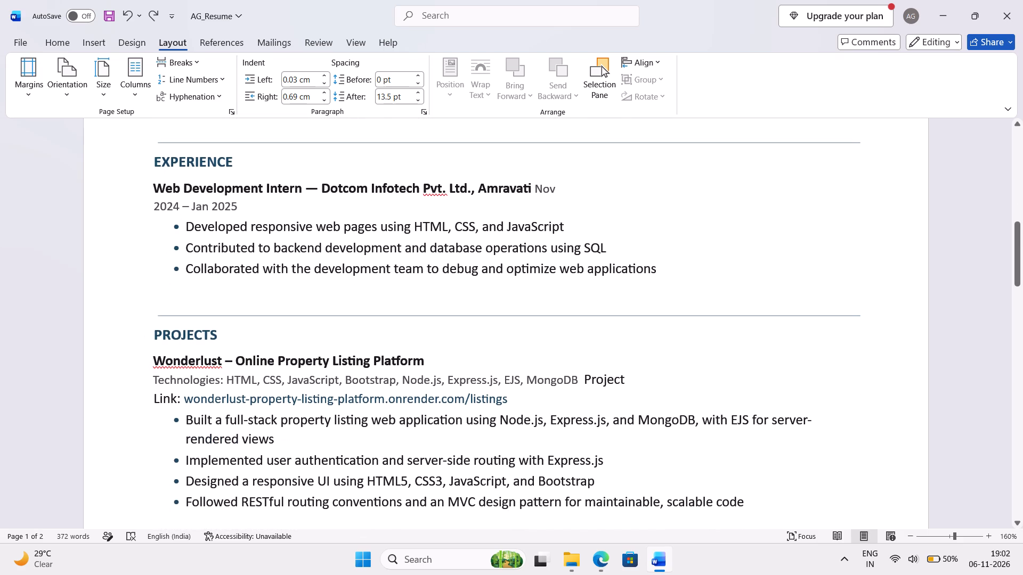
left_click(533, 188)
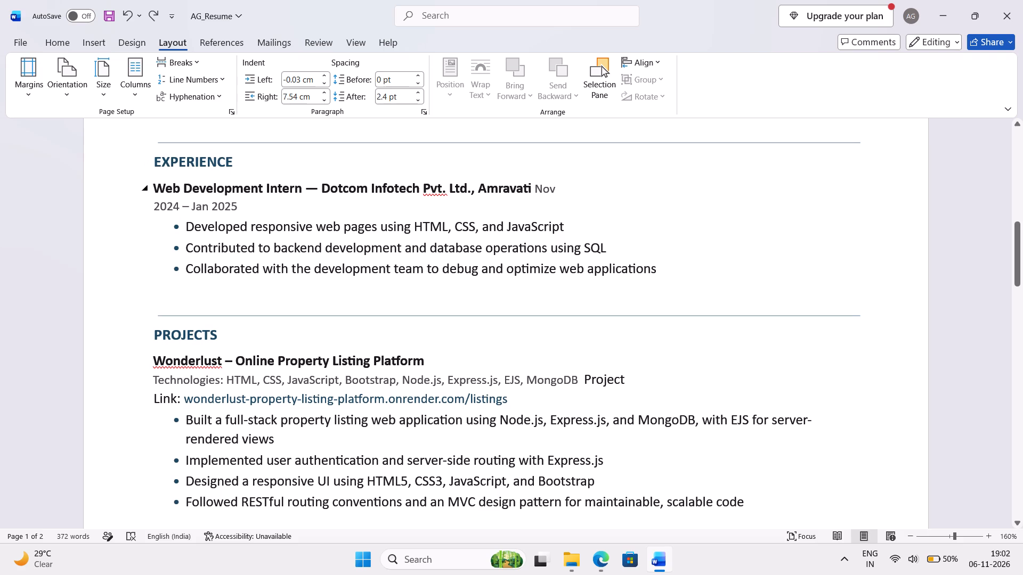
key("Return")
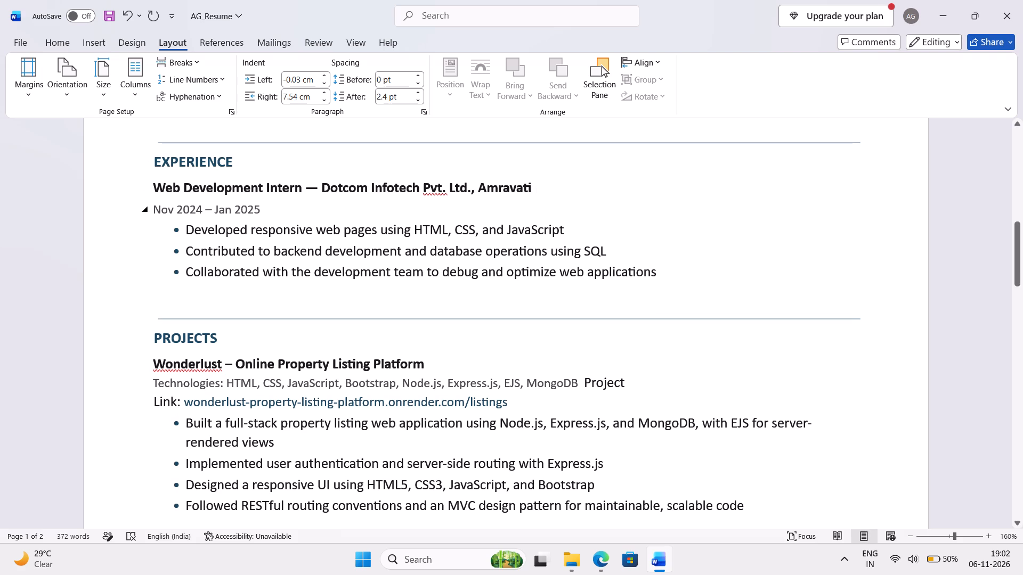
Remove ", with EJS for server-rendered views" from the first Wonderlust project bullet so it ends at "MongoDB".
scroll(380, 215, "down", 1)
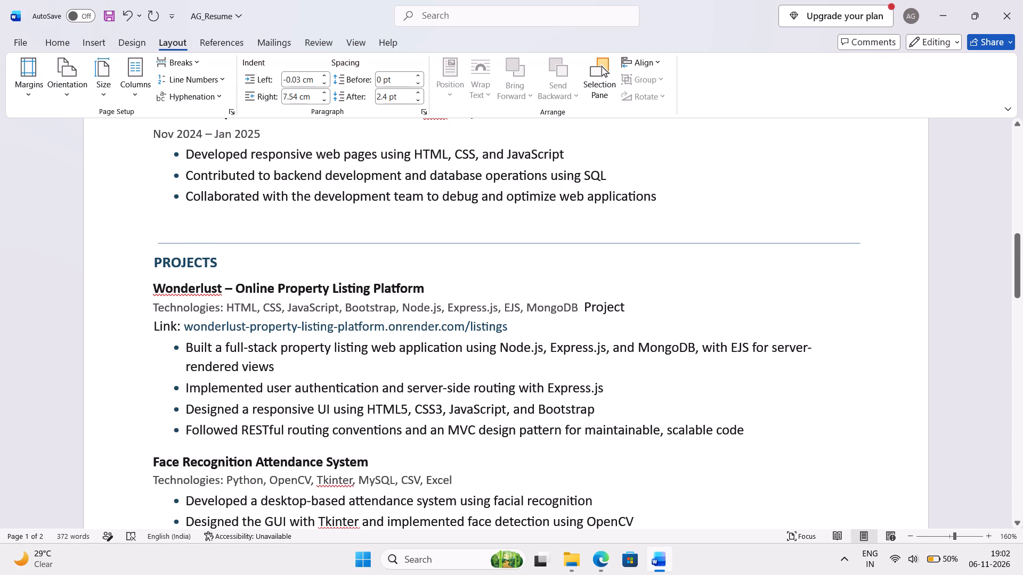
scroll(566, 357, "down", 1)
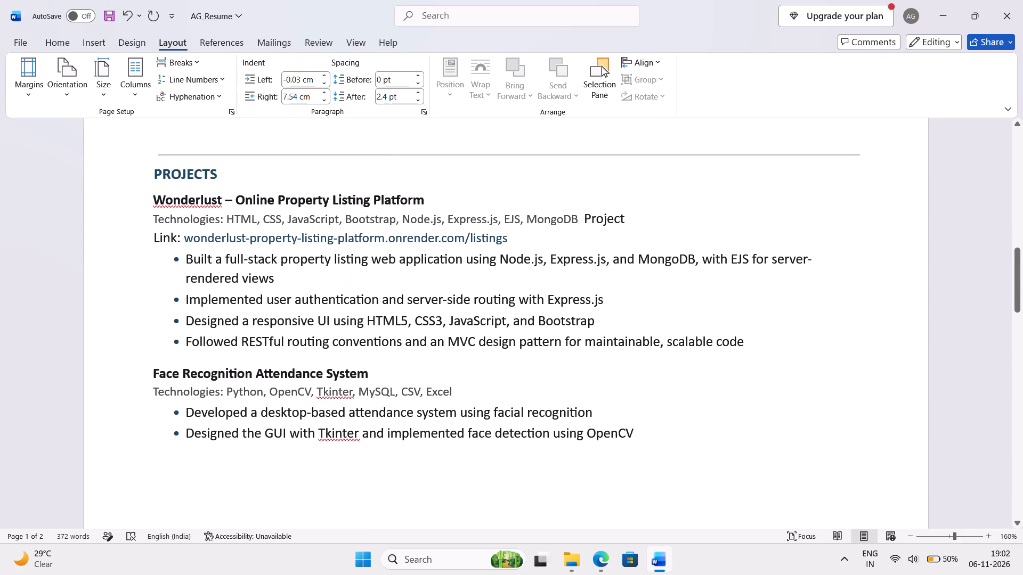
scroll(566, 357, "down", 1)
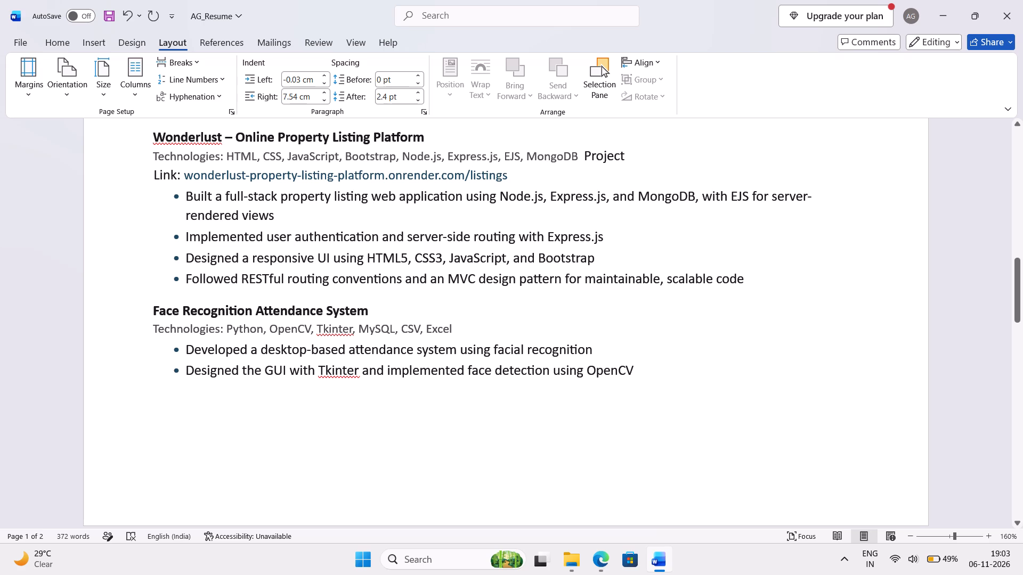
scroll(633, 223, "down", 1)
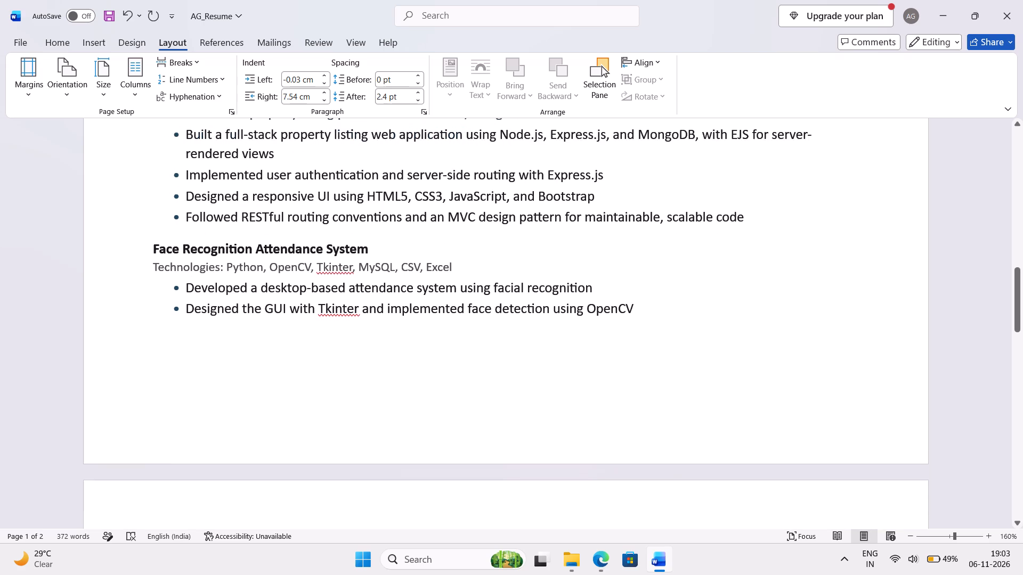
scroll(633, 223, "down", 1)
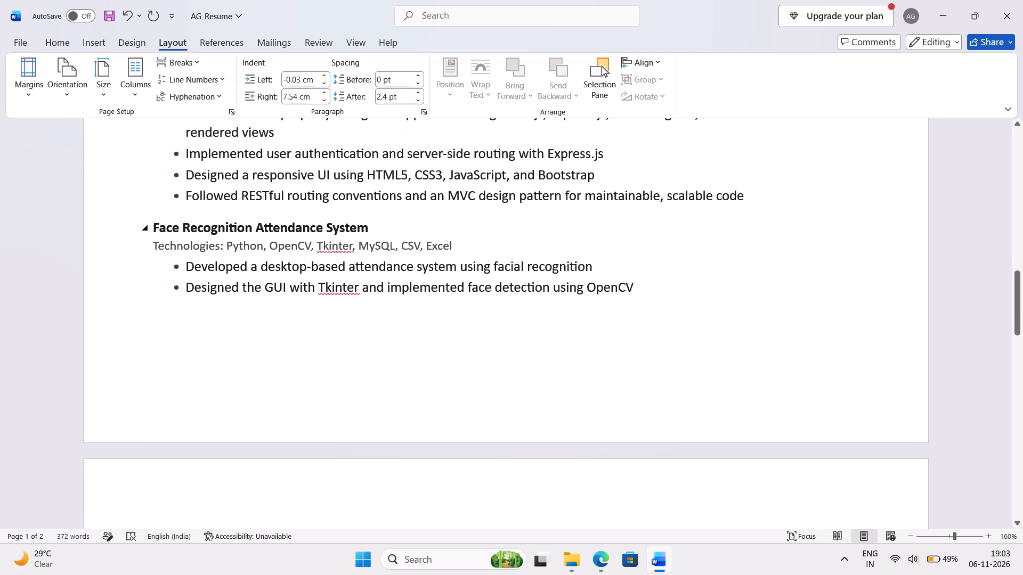
scroll(633, 223, "down", 1)
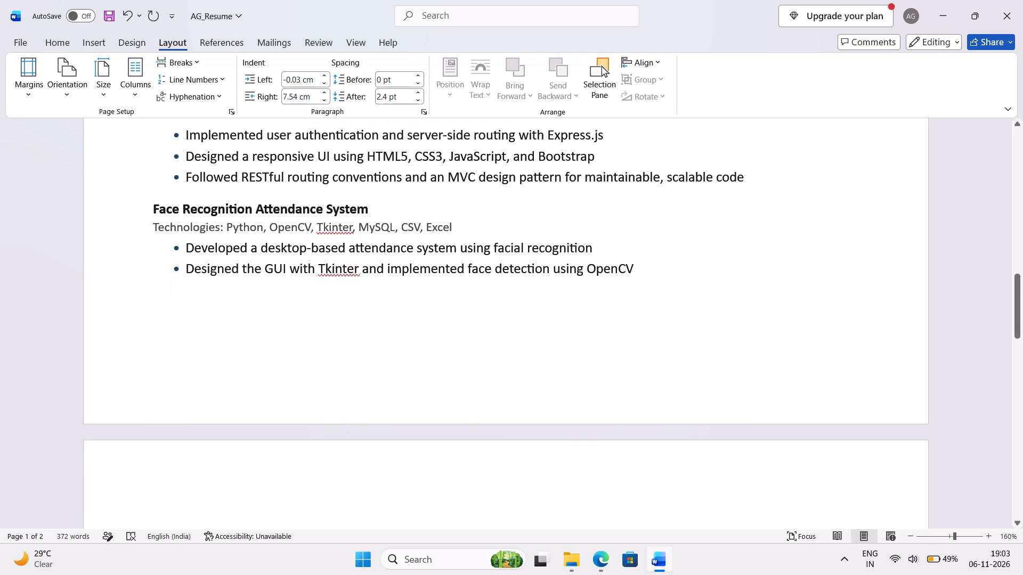
scroll(633, 223, "down", 1)
scroll(633, 223, "up", 1)
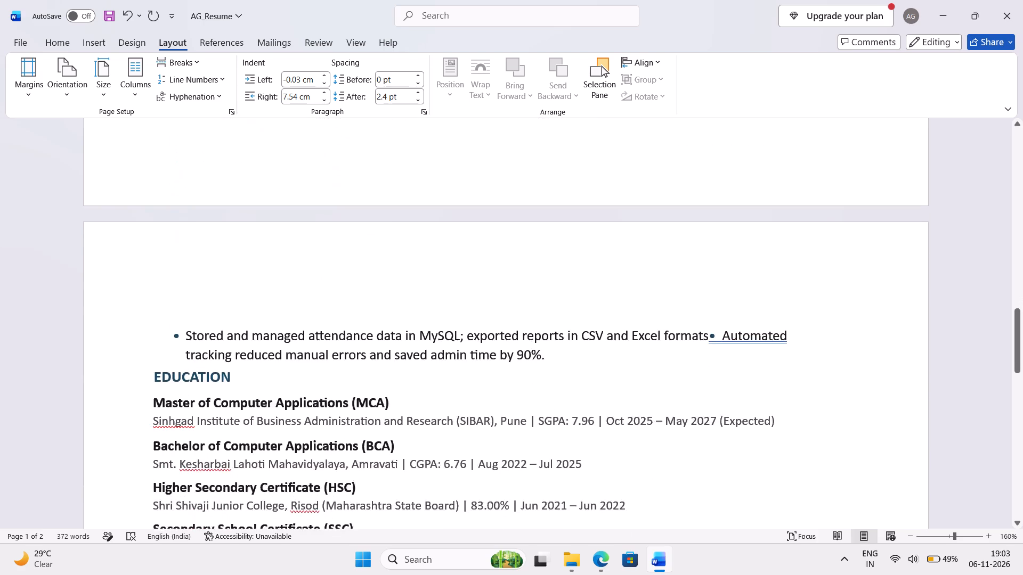
scroll(633, 223, "up", 2)
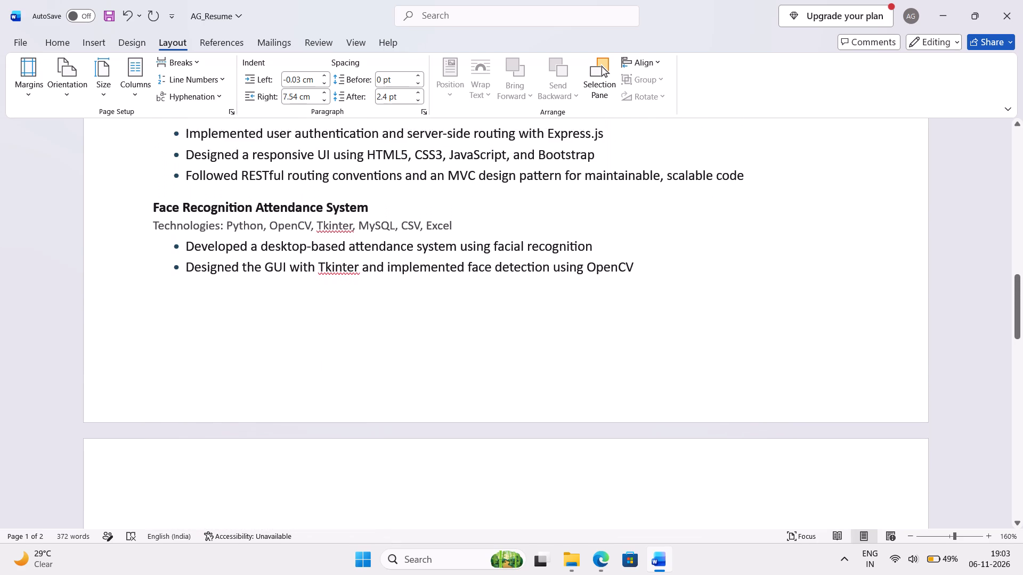
scroll(633, 223, "up", 1)
left_click_drag(580, 252, 708, 245)
key("BackSpace")
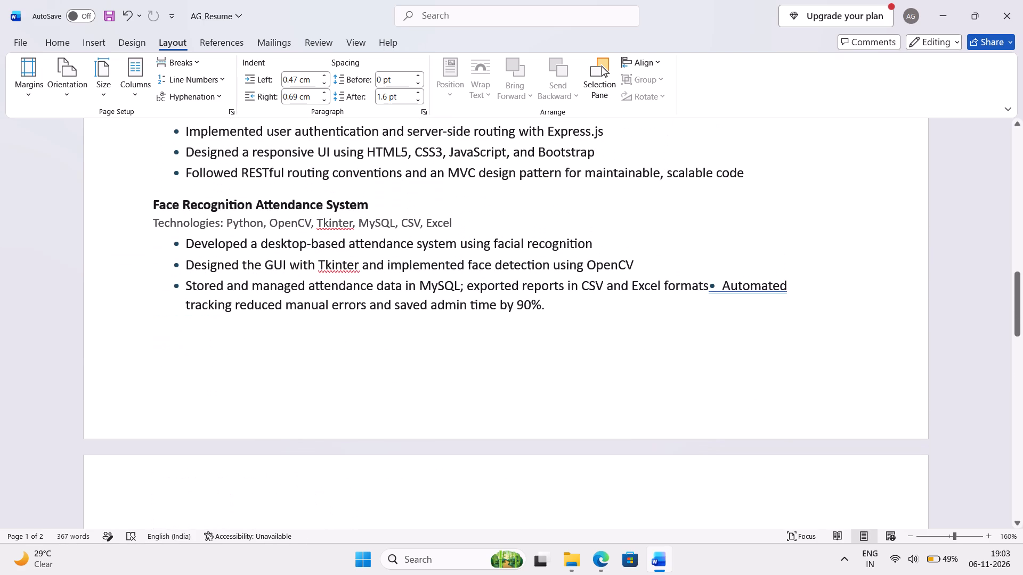
scroll(708, 245, "up", 1)
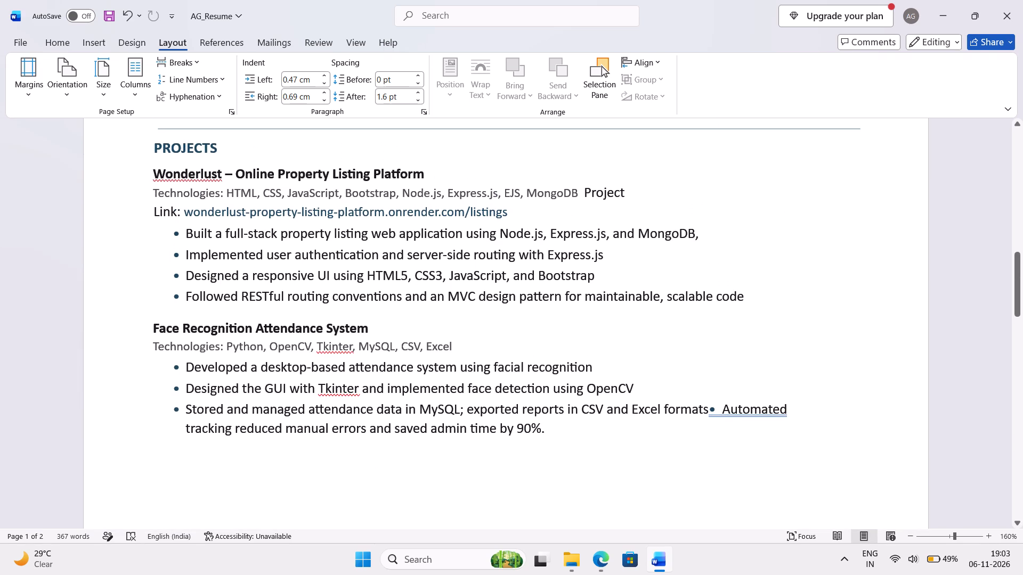
key("BackSpace")
key("BackSpace")
key("period")
key("BackSpace")
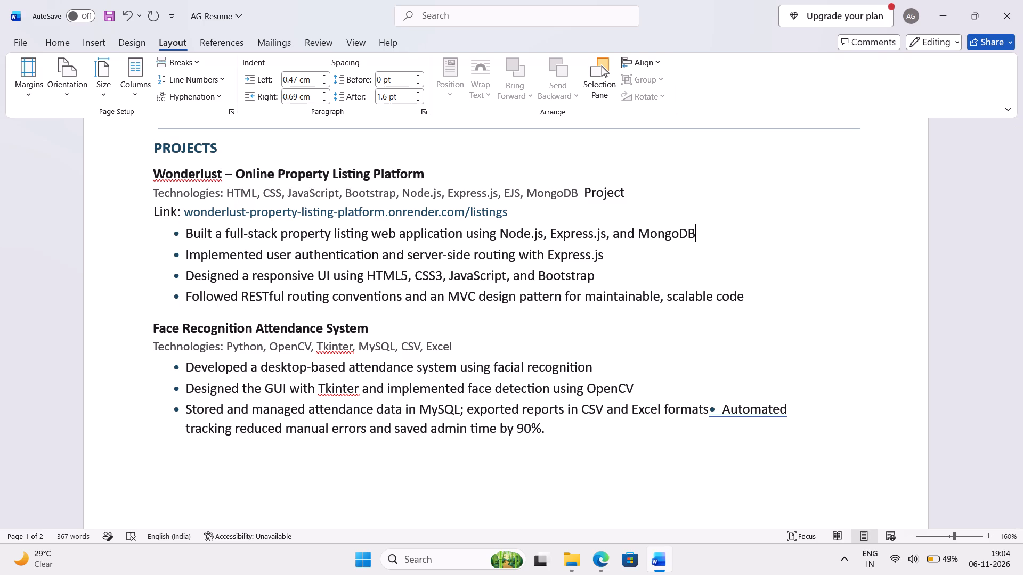
Split "Automated tracking reduced manual errors and saved admin time by 90%." into its own Face Recognition project bullet, removing the stray bullet character.
scroll(635, 294, "down", 1)
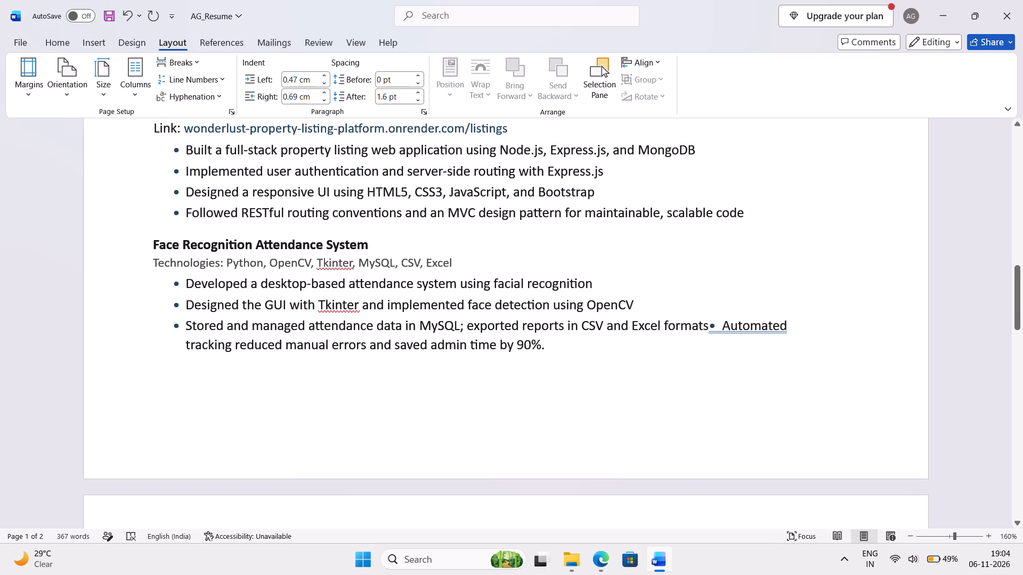
scroll(635, 294, "down", 2)
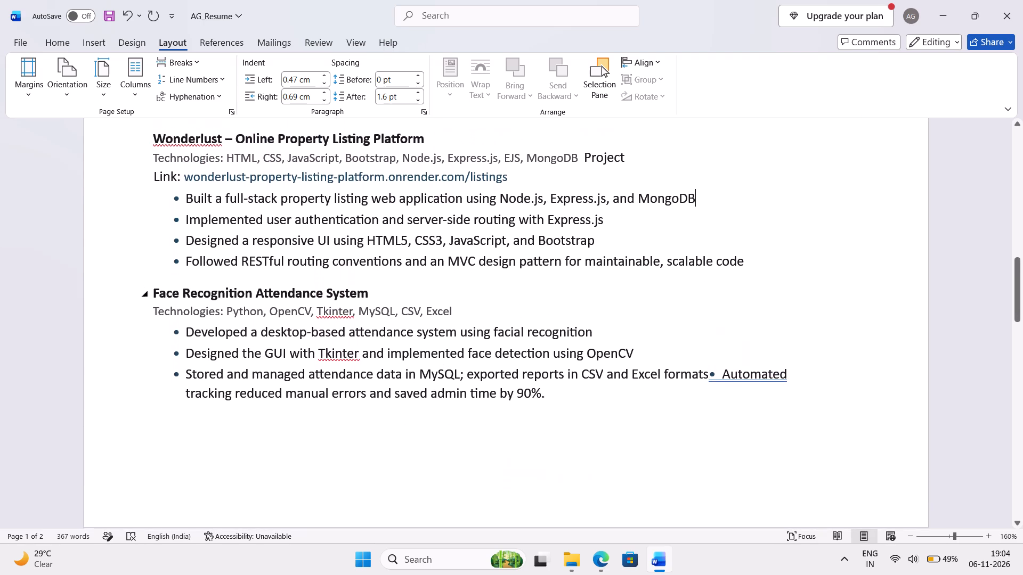
scroll(635, 294, "down", 1)
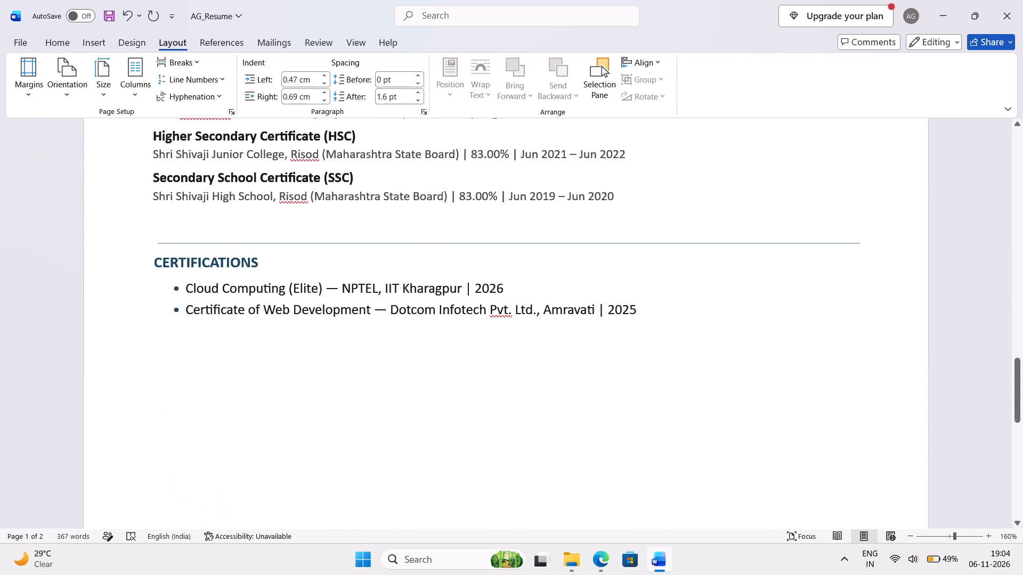
scroll(635, 294, "up", 1)
left_click(252, 195)
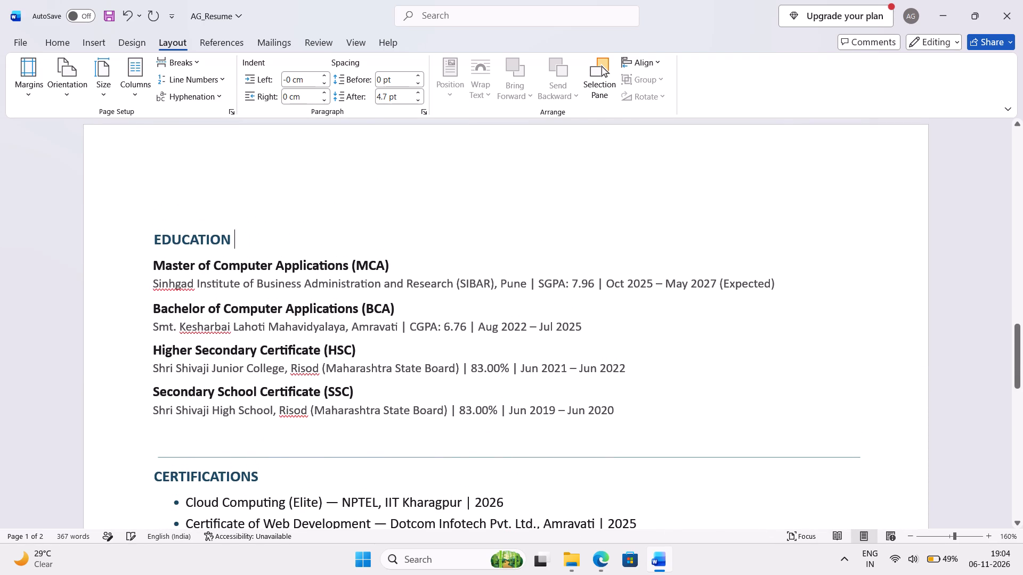
key("Up")
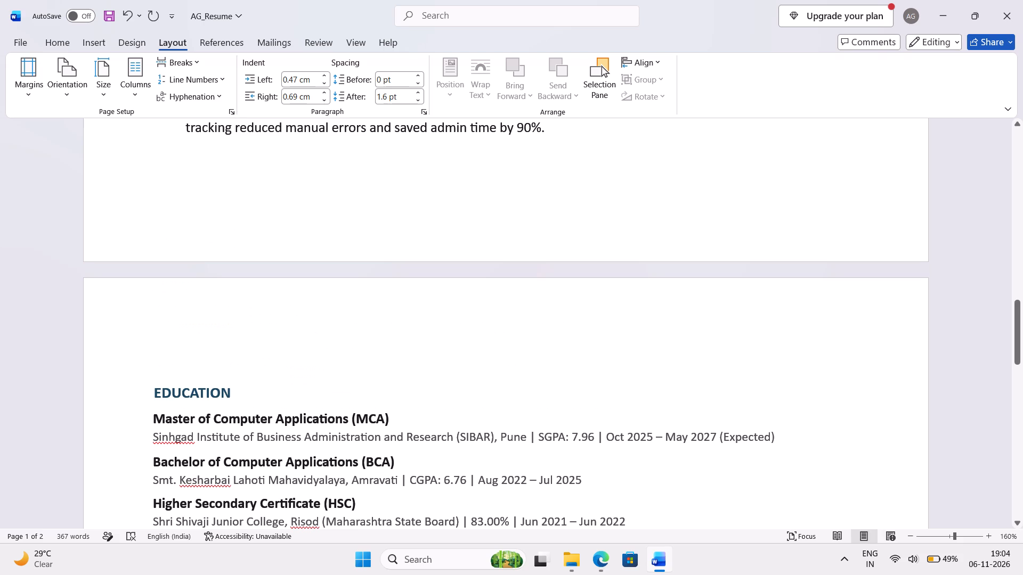
scroll(261, 211, "up", 1)
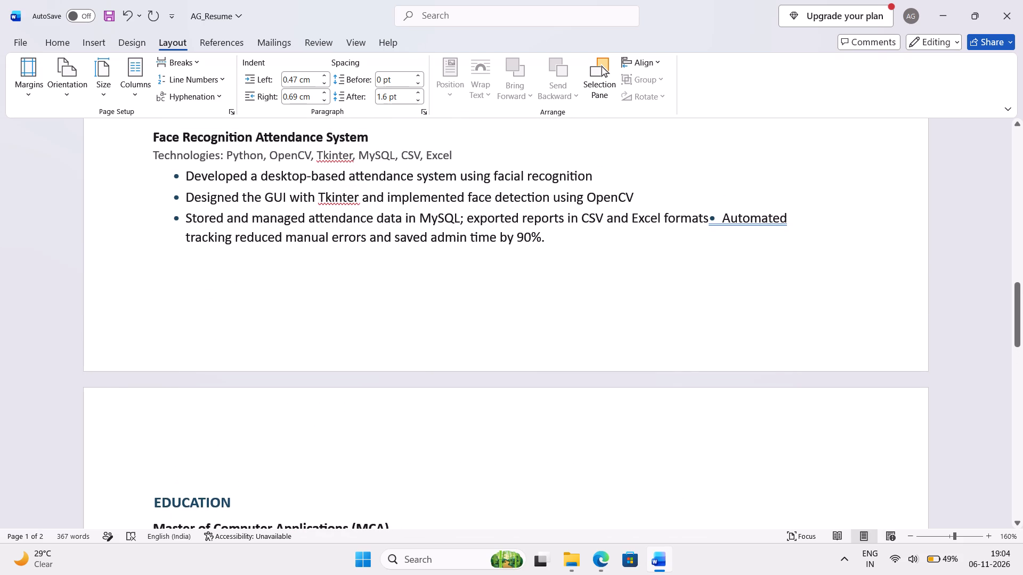
left_click(709, 222)
key("Return")
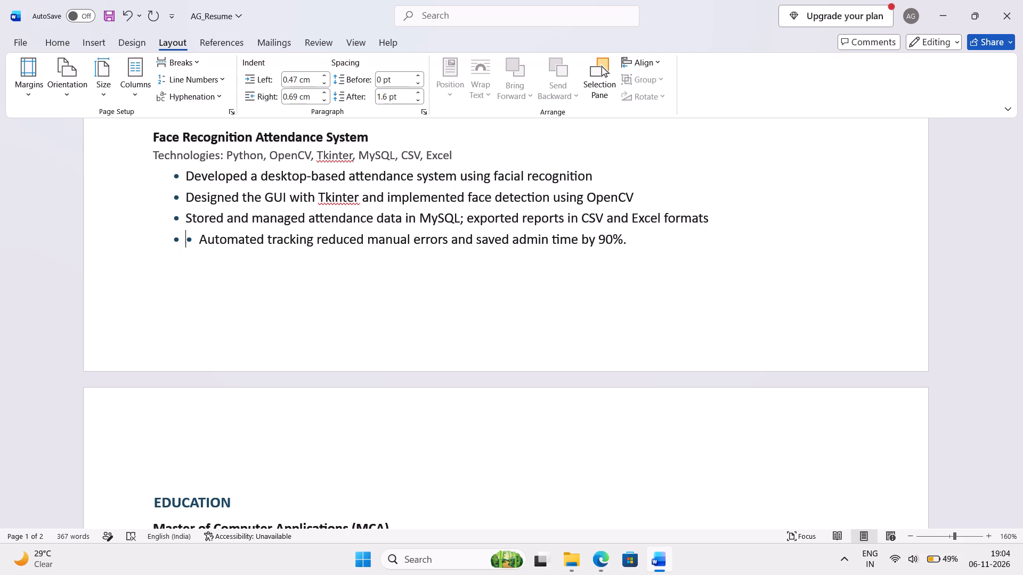
key("BackSpace")
key("BackSpace")
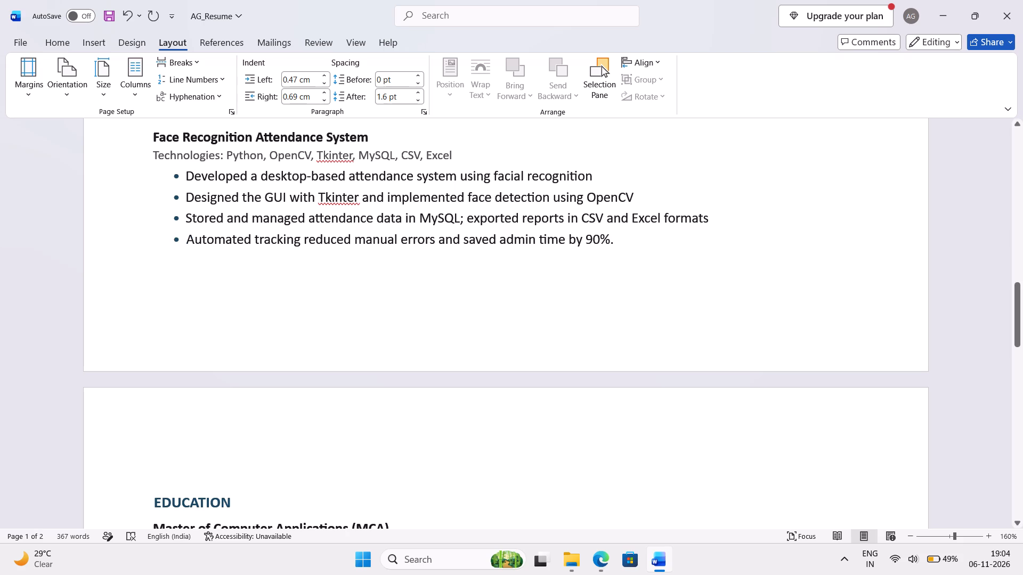
Review the edited resume's content and layout across both pages, from the summary through education and certifications.
scroll(620, 280, "up", 2)
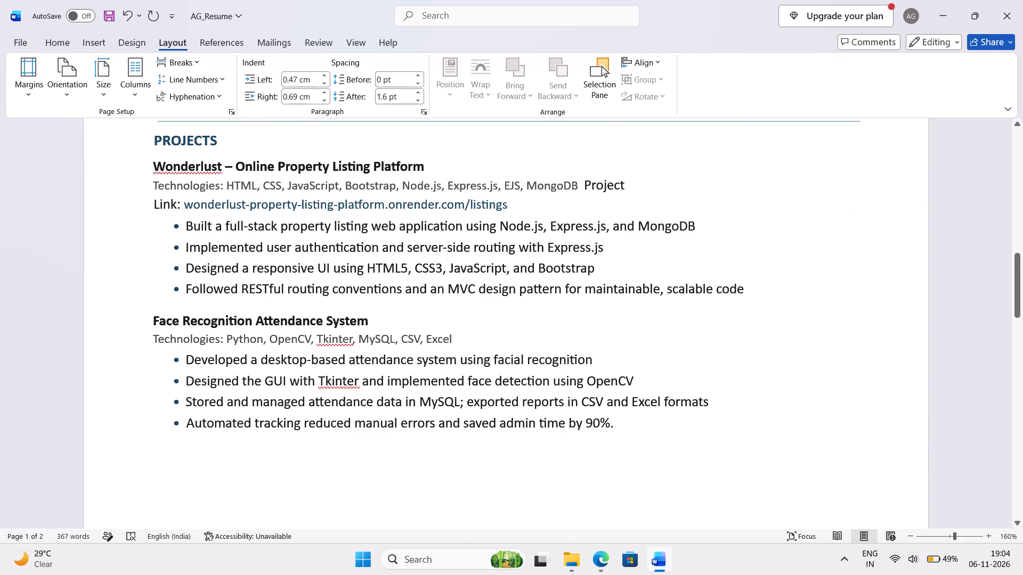
scroll(409, 240, "down", 2)
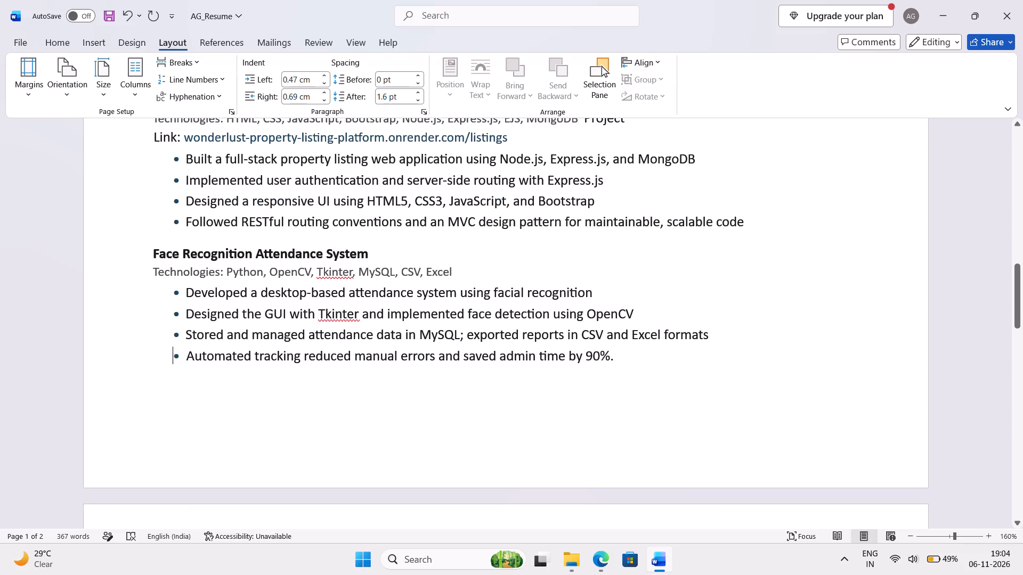
scroll(233, 328, "up", 5)
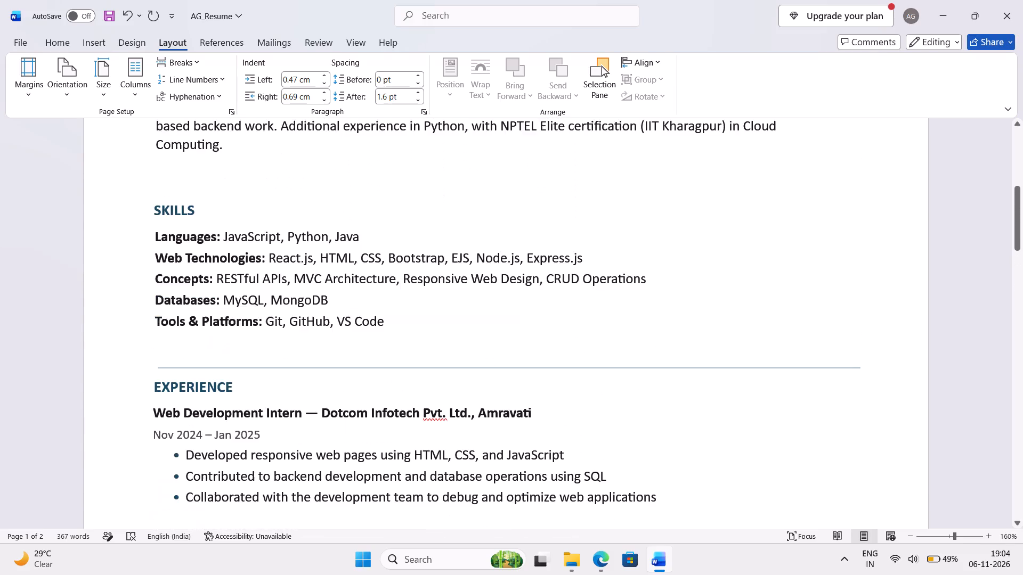
scroll(233, 328, "down", 2)
scroll(233, 328, "up", 1)
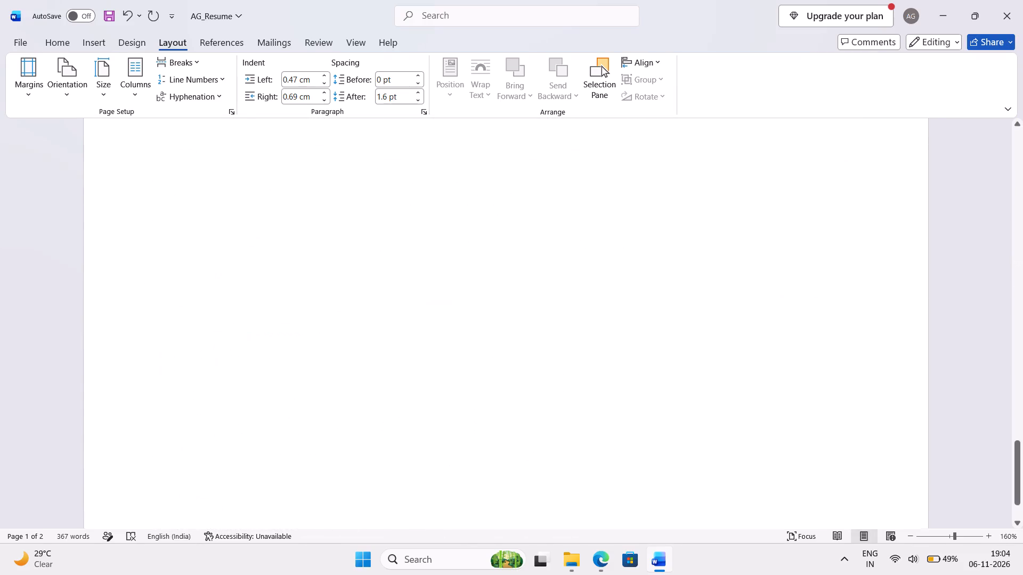
scroll(233, 328, "up", 3)
scroll(233, 328, "down", 1)
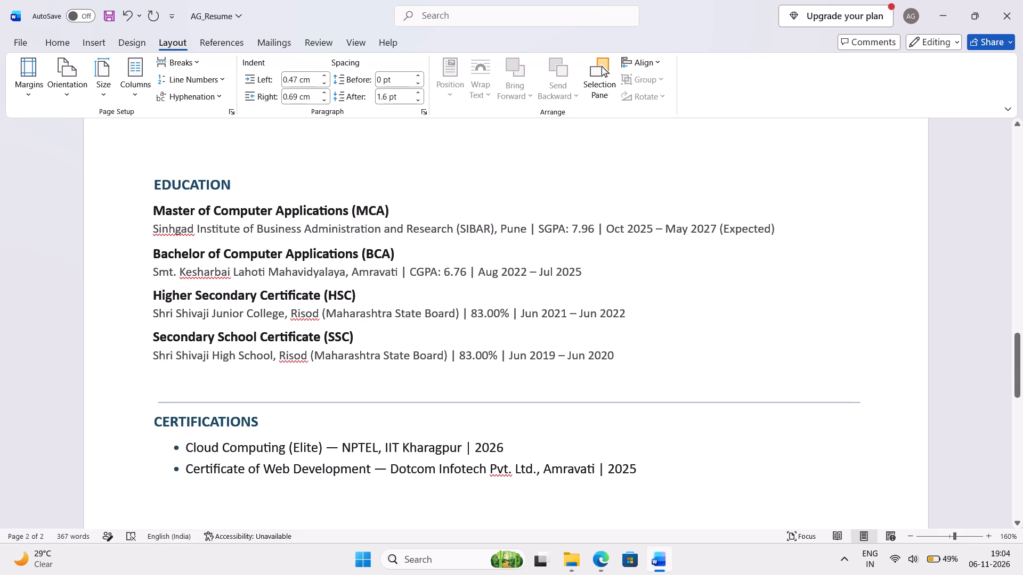
scroll(232, 390, "down", 1)
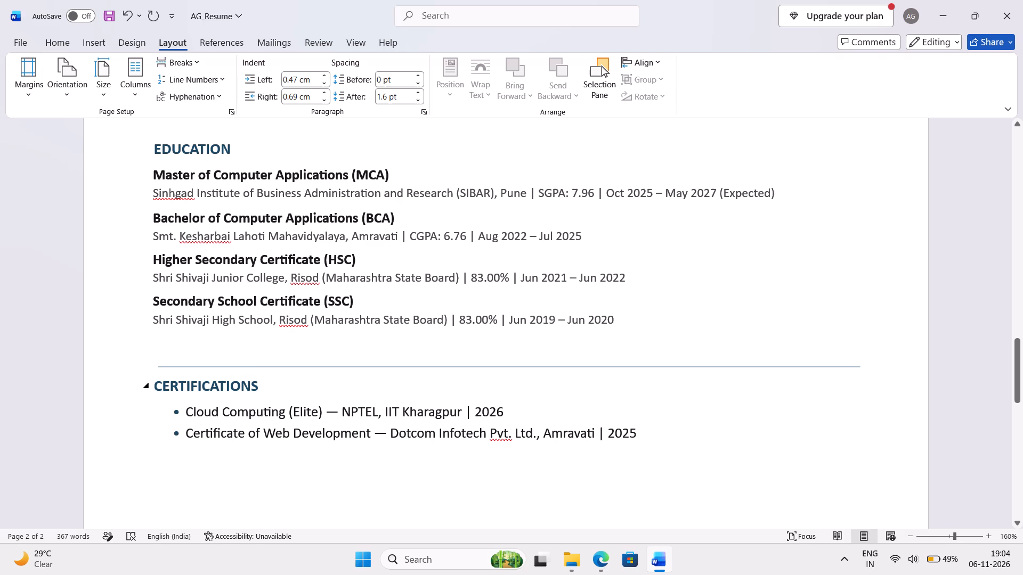
scroll(569, 389, "down", 1)
scroll(569, 389, "up", 4)
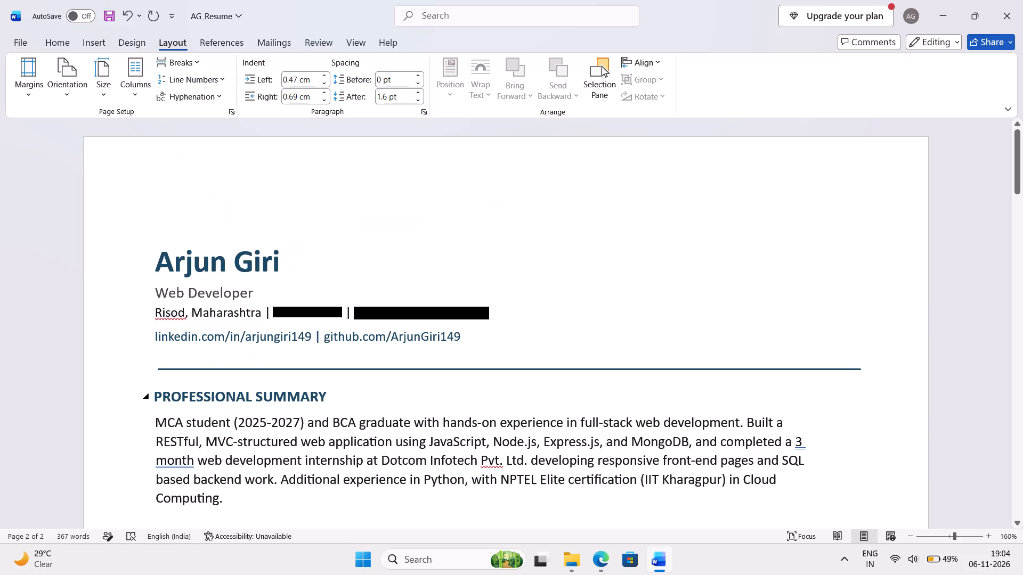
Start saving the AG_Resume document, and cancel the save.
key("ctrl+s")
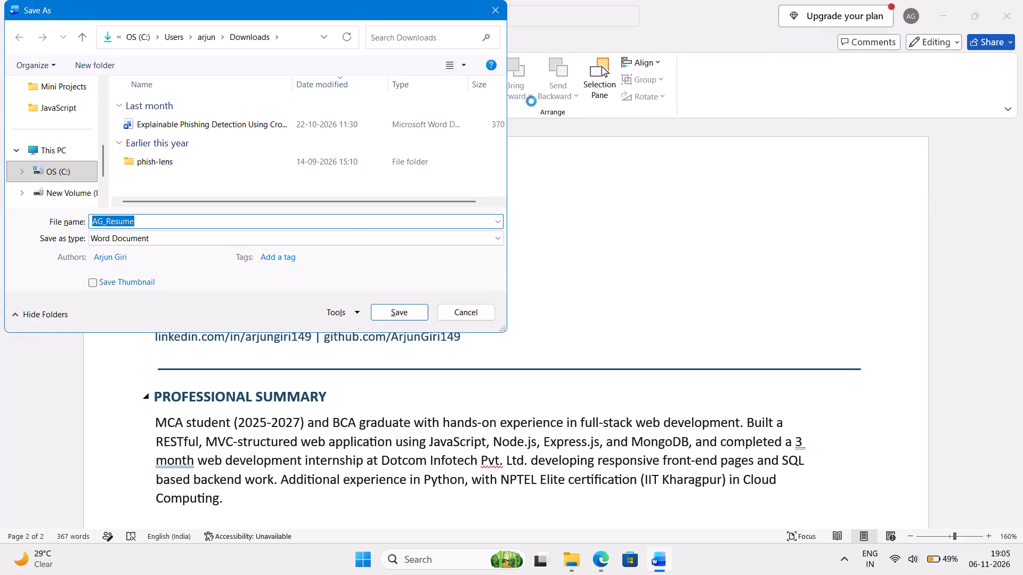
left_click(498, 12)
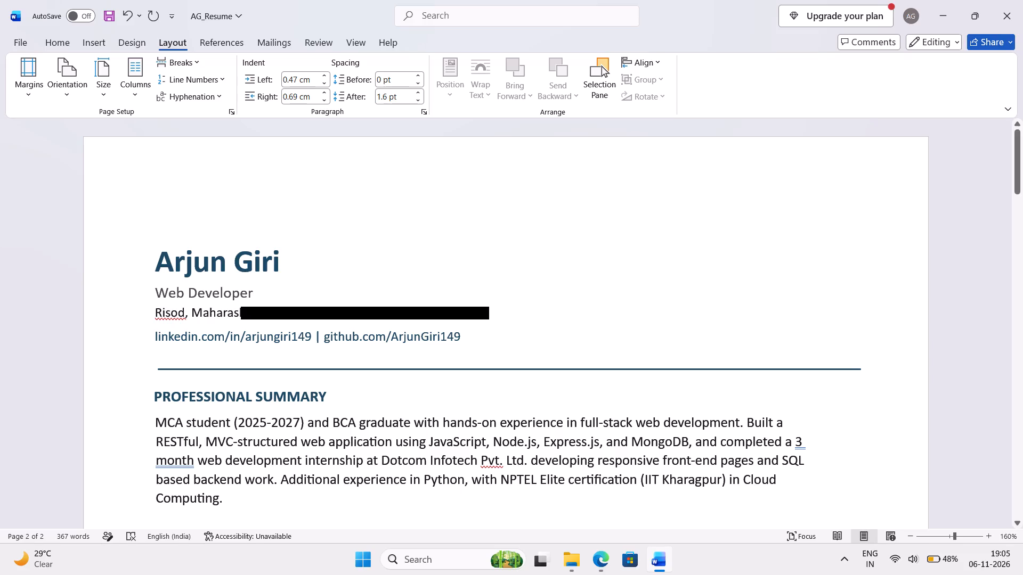
Replace the city "Risod" with "Pune" in the contact line under the Web Developer title.
double_click(172, 317)
type("Pu")
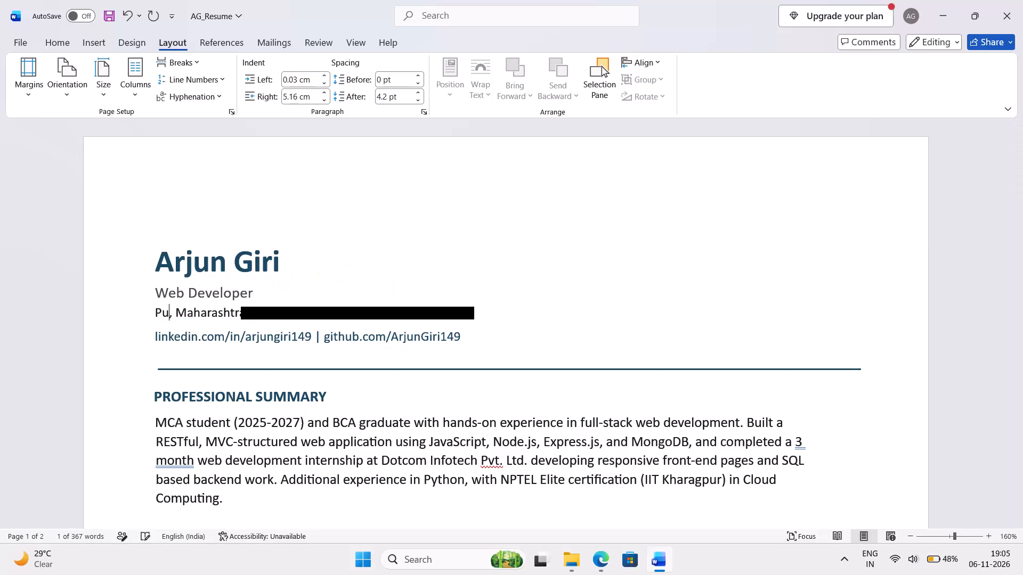
type("ne")
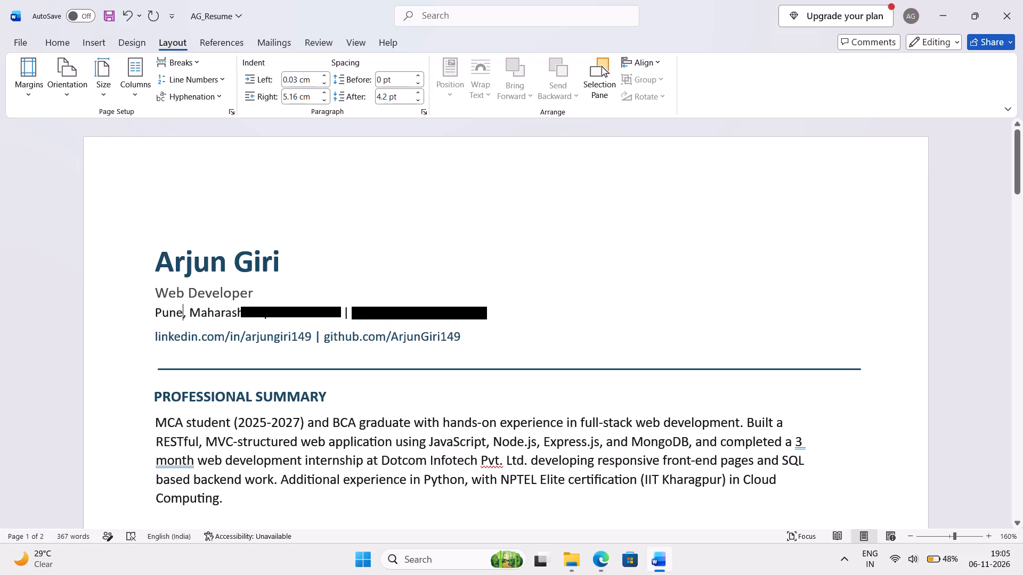
Save the resume as a PDF named AGRS in the Downloads folder.
key("ctrl+s")
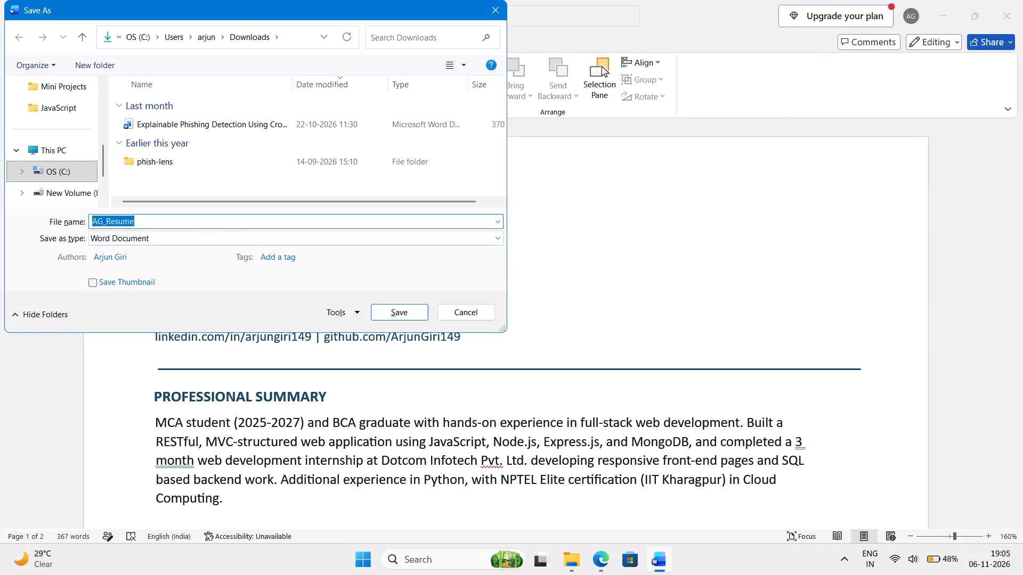
type("AGR")
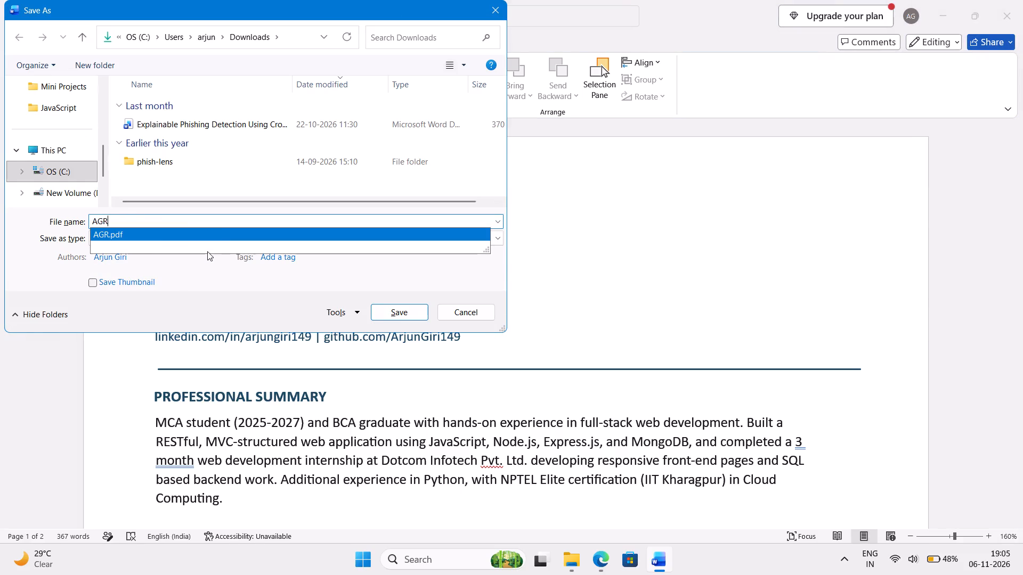
key("shift+s")
left_click_drag(171, 228, 171, 233)
left_click(171, 233)
left_click(144, 319)
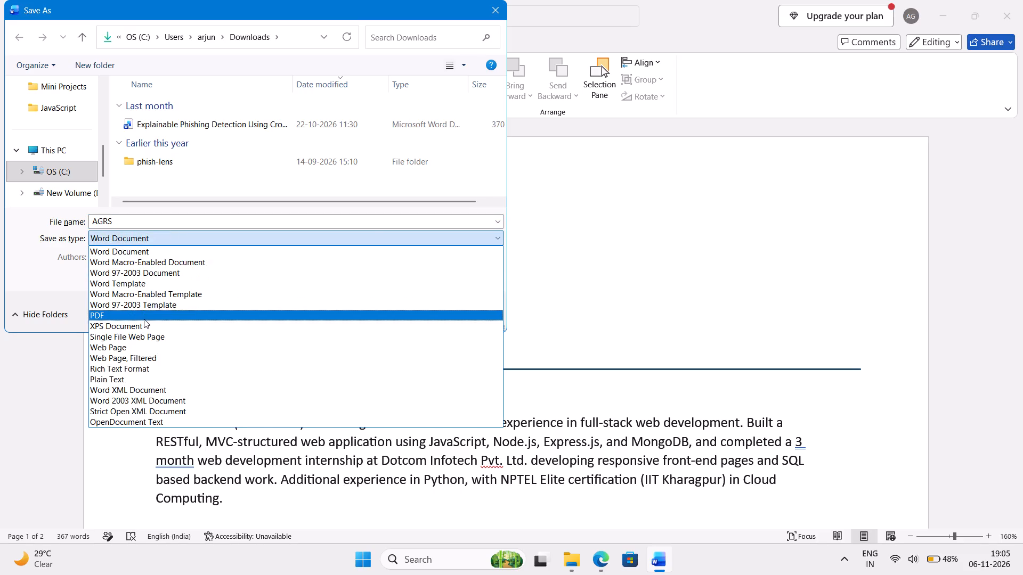
left_click(401, 346)
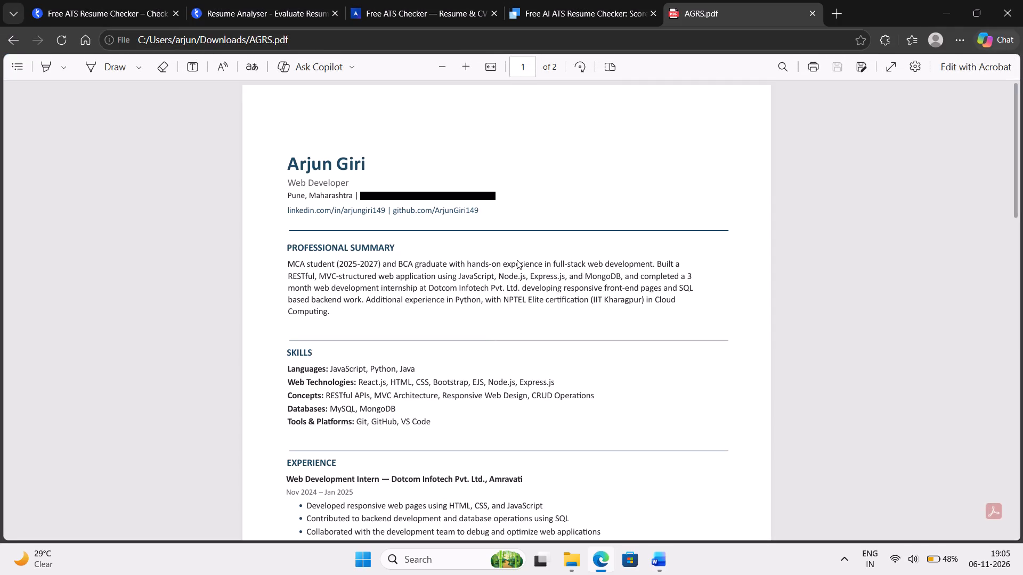
Review the exported AGRS PDF on both pages, from the header through education and certifications.
scroll(517, 260, "down", 1)
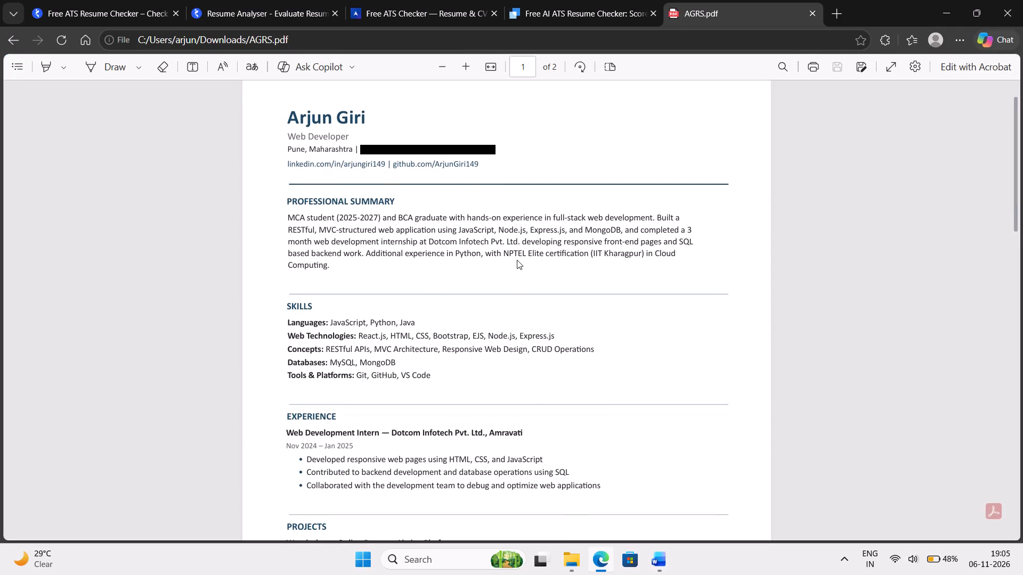
scroll(517, 260, "down", 1)
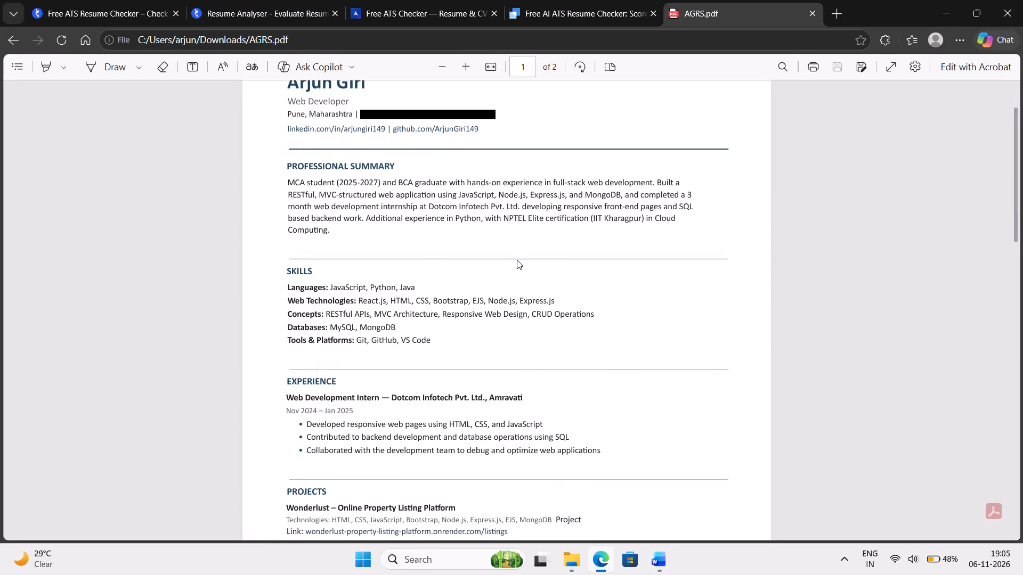
scroll(517, 260, "down", 1)
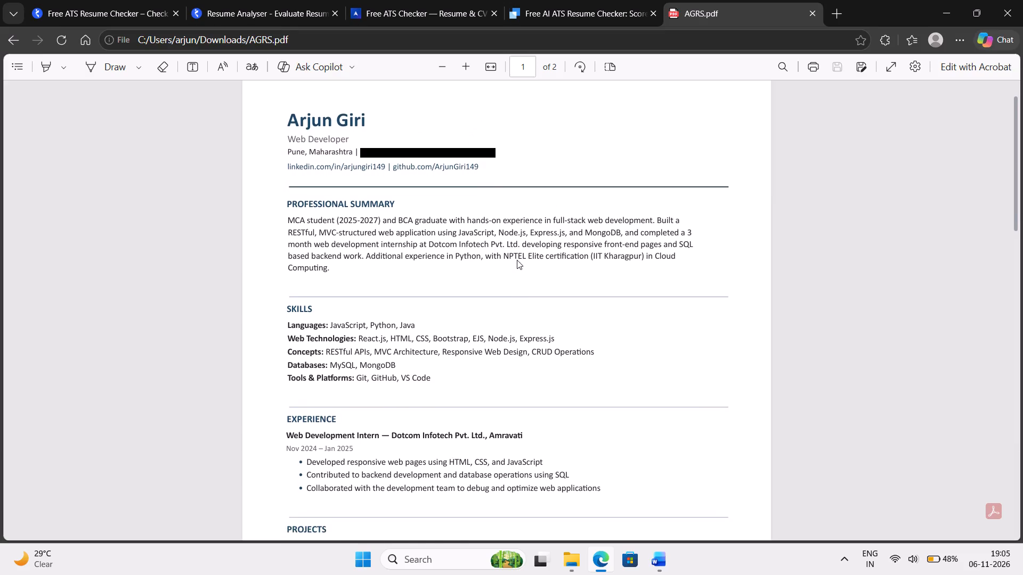
scroll(517, 260, "down", 1)
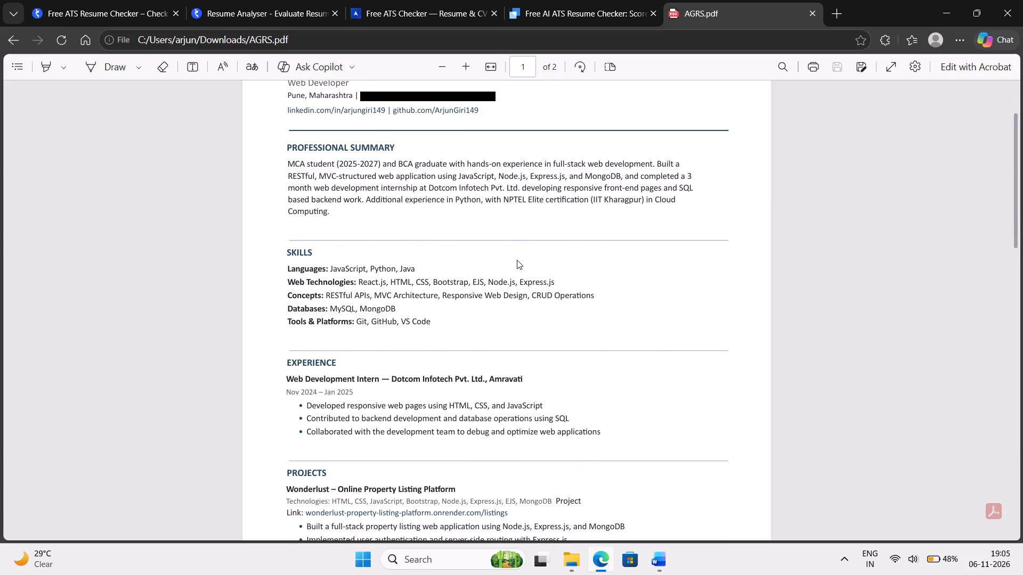
scroll(517, 260, "down", 5)
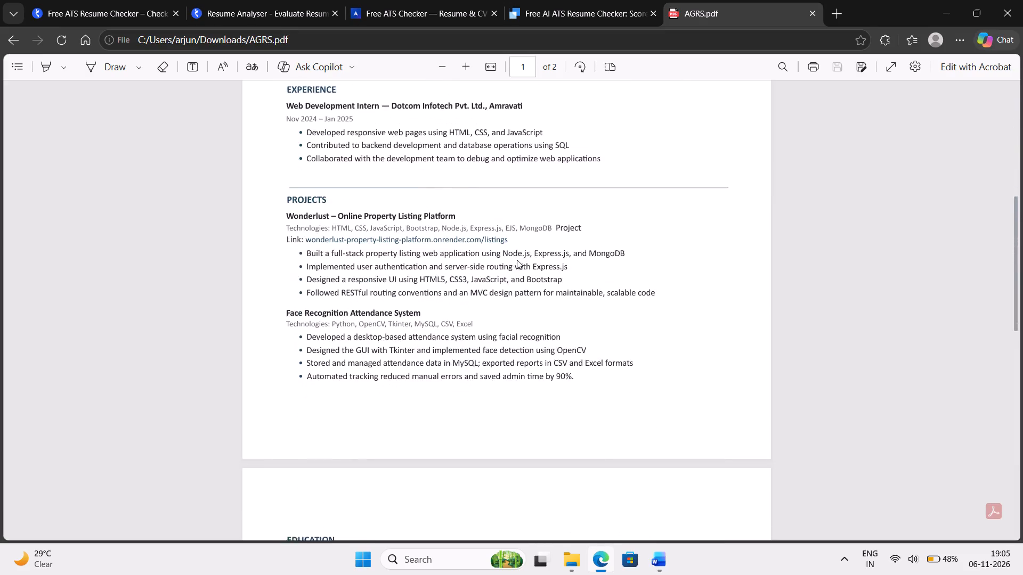
scroll(517, 260, "down", 2)
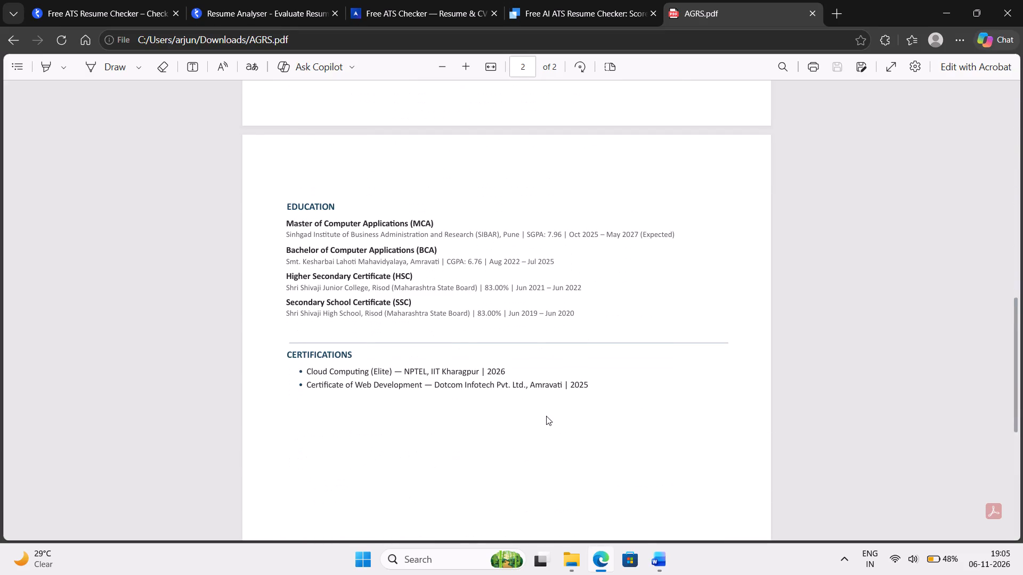
Switch back to Word and shift the divider line above Professional Summary left to align with the section heading's edge.
left_click(661, 551)
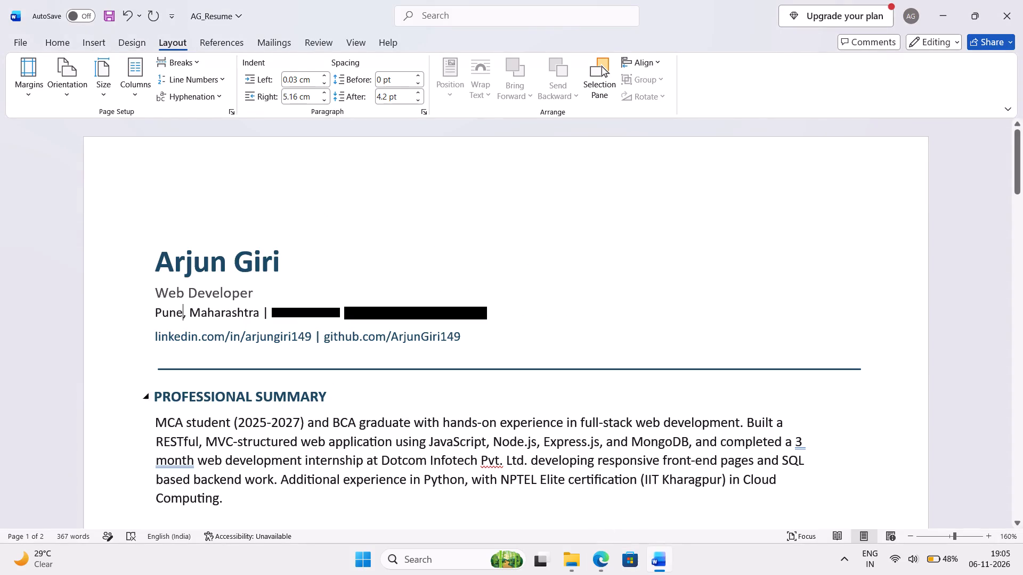
left_click(159, 375)
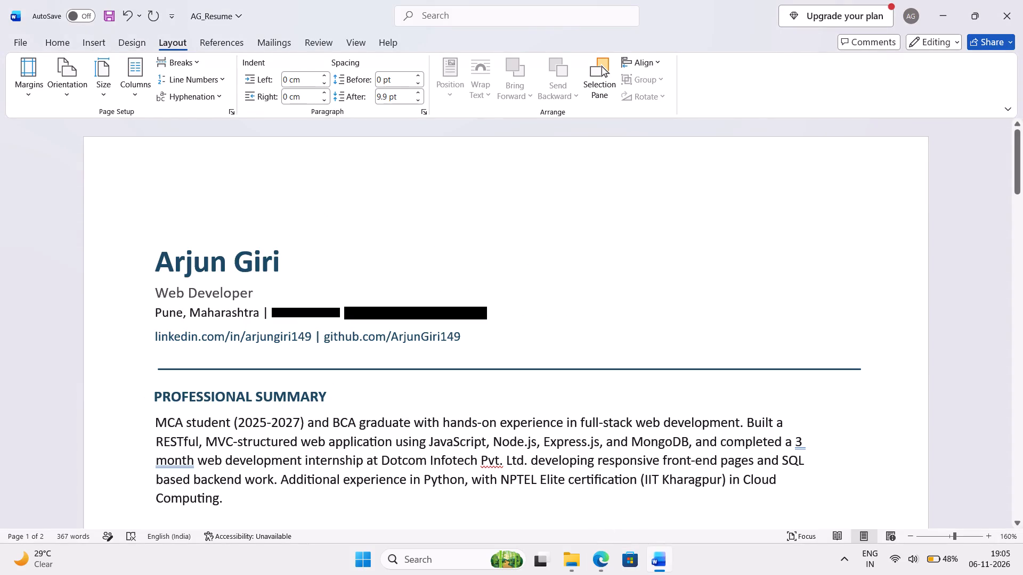
double_click(159, 375)
left_click(159, 375)
key("Left")
key("Right")
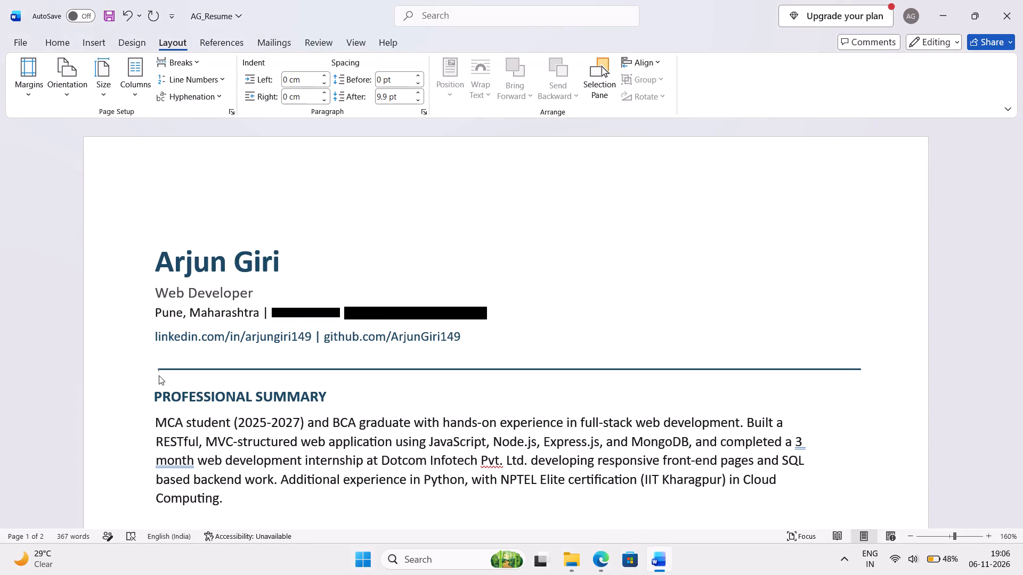
key("Down")
key("Up")
key("BackSpace")
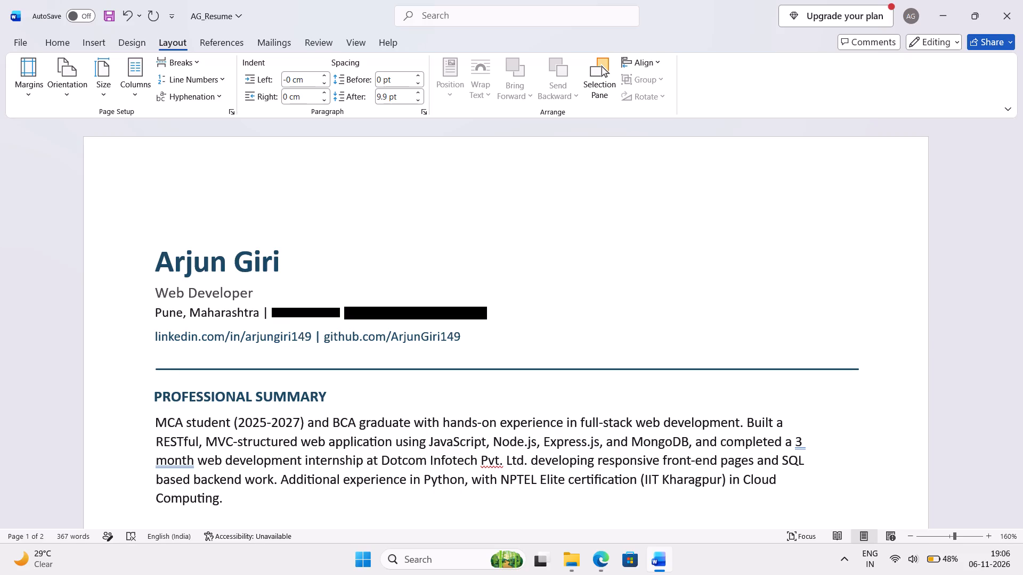
key("BackSpace")
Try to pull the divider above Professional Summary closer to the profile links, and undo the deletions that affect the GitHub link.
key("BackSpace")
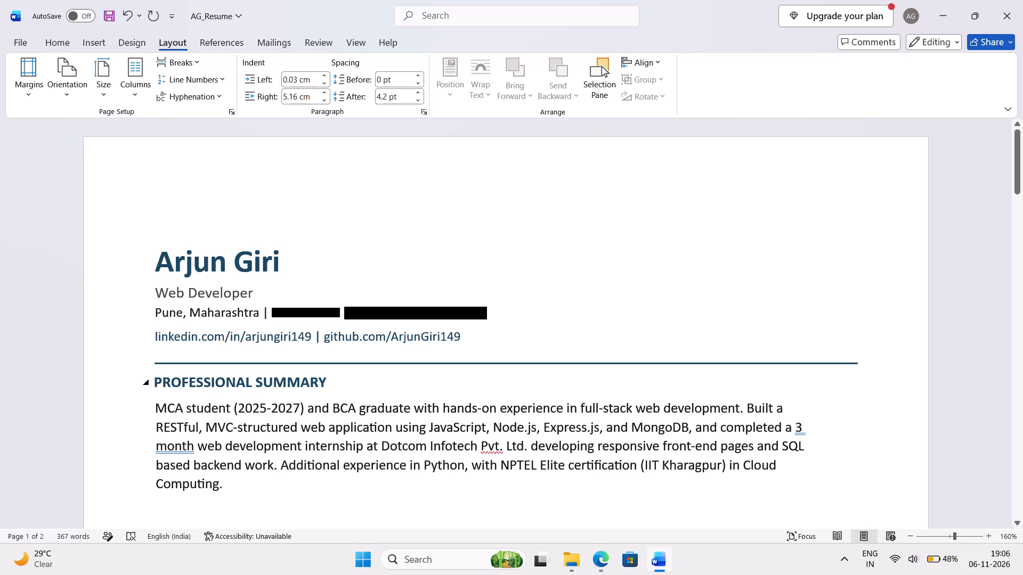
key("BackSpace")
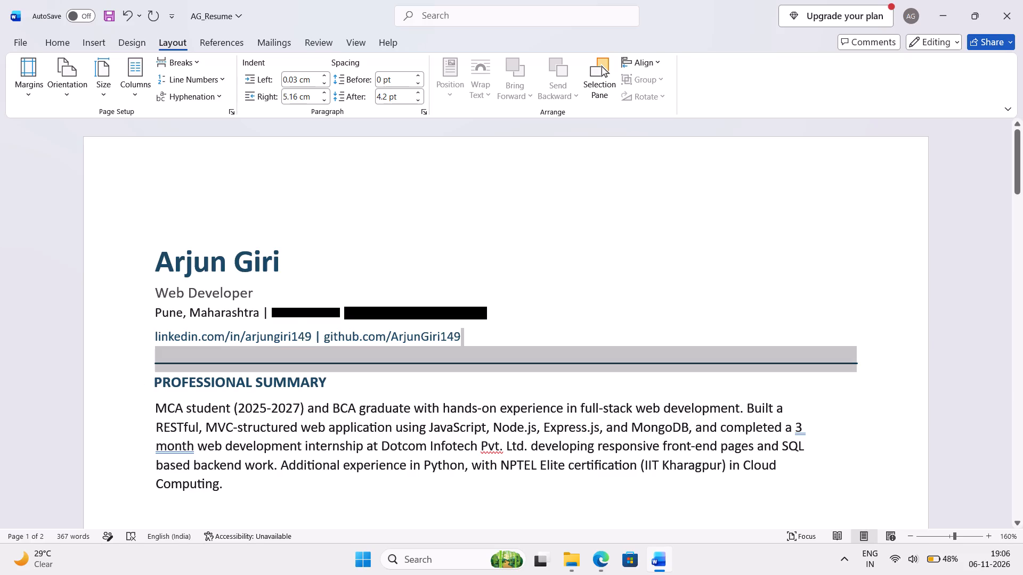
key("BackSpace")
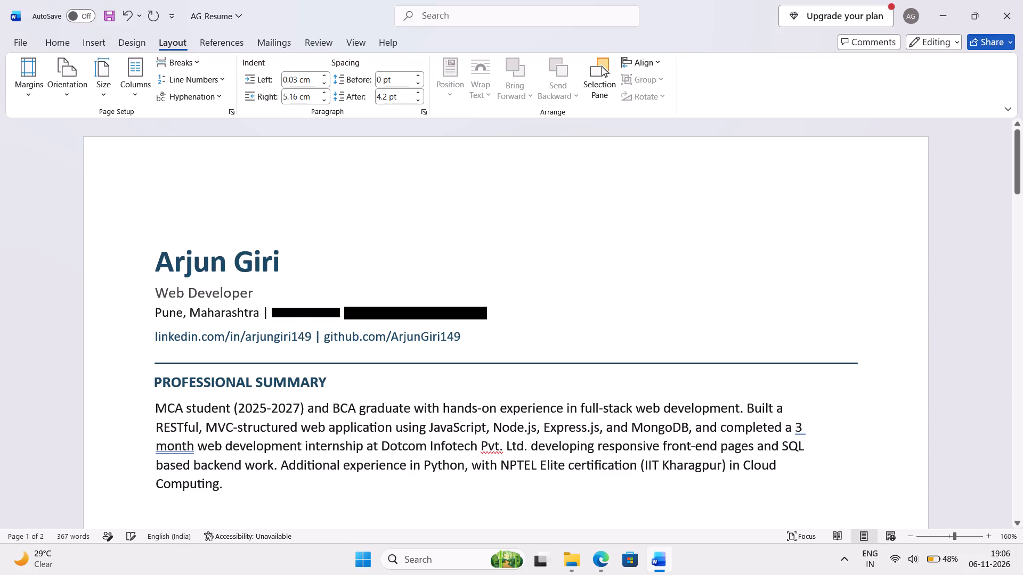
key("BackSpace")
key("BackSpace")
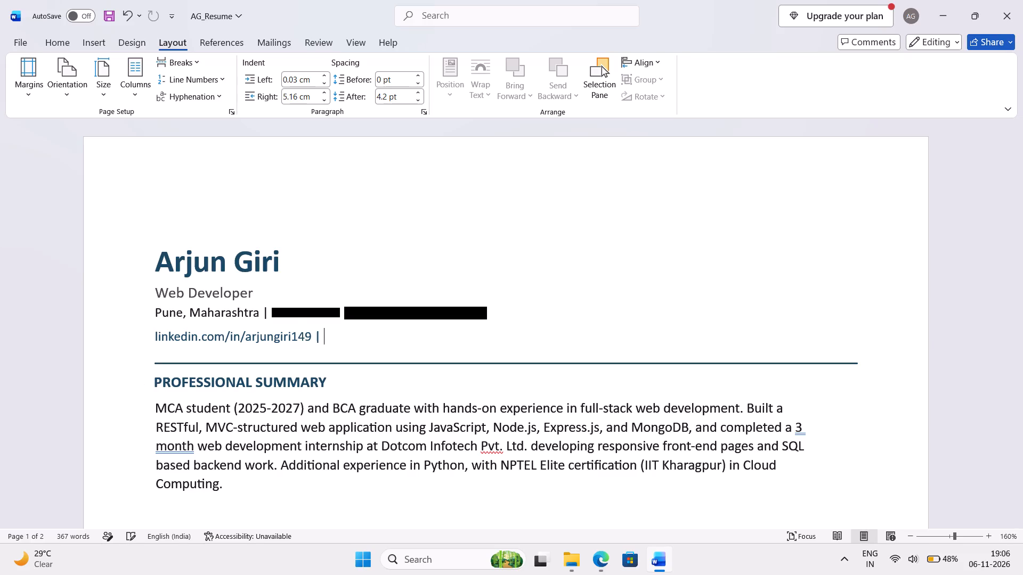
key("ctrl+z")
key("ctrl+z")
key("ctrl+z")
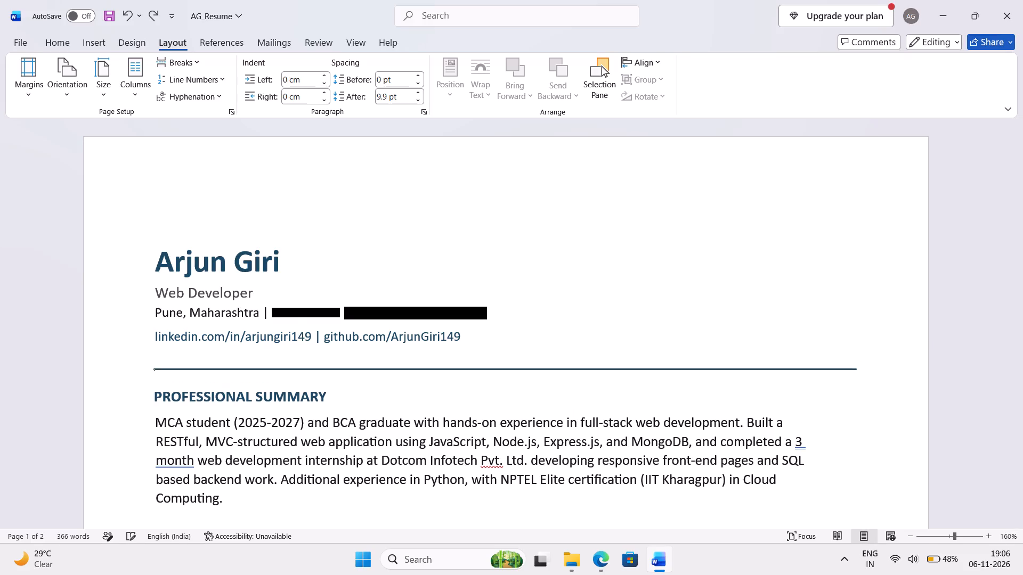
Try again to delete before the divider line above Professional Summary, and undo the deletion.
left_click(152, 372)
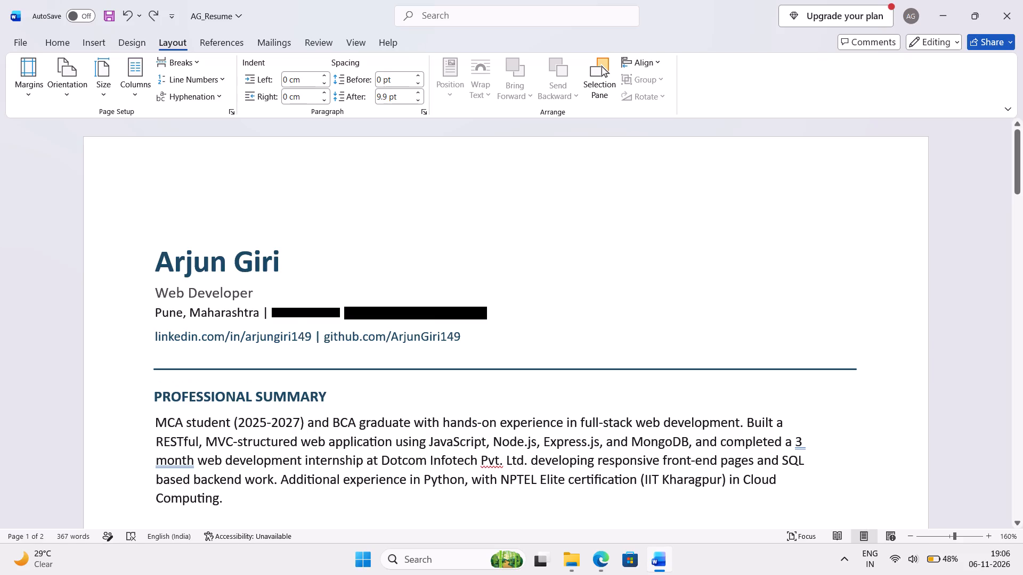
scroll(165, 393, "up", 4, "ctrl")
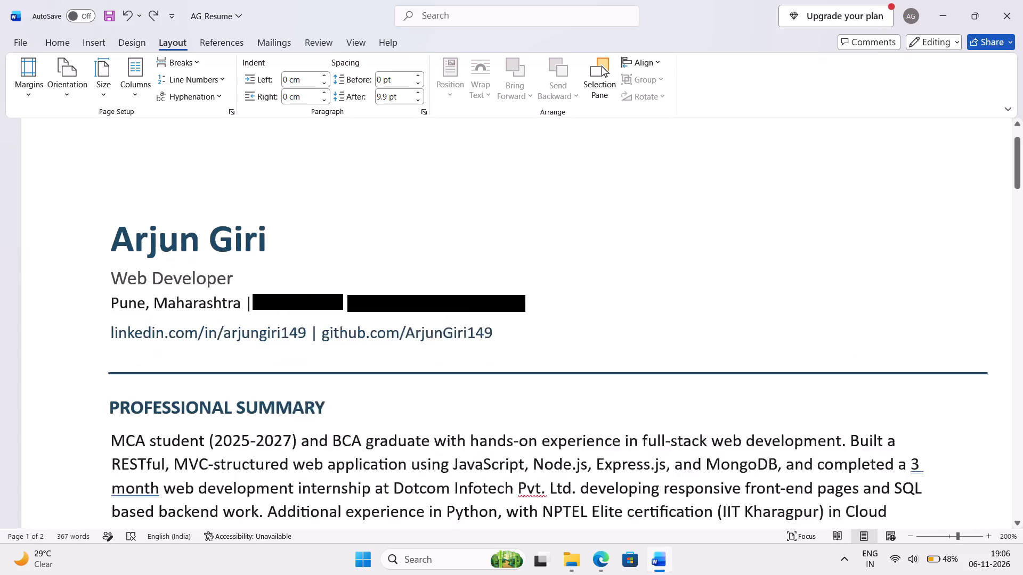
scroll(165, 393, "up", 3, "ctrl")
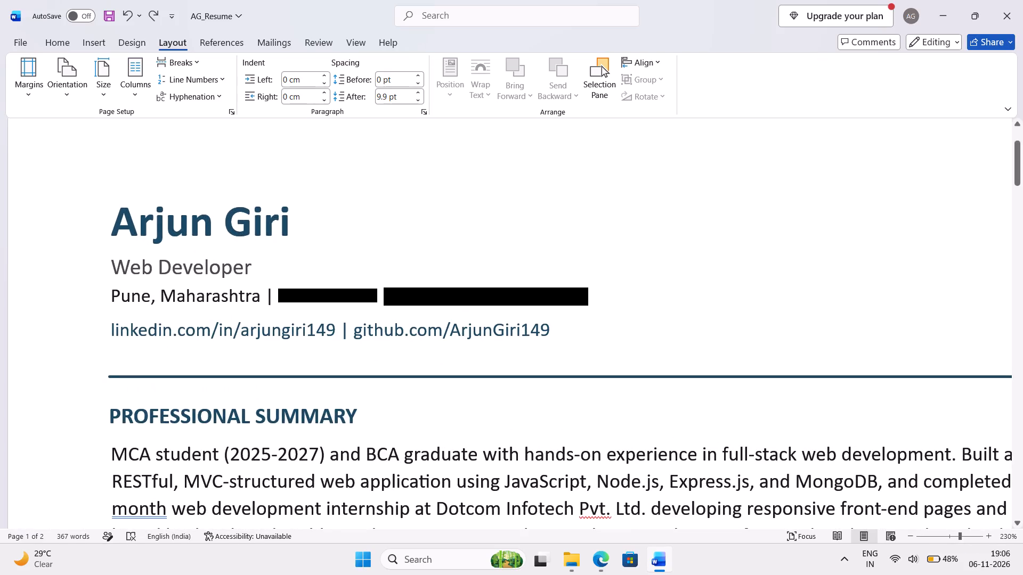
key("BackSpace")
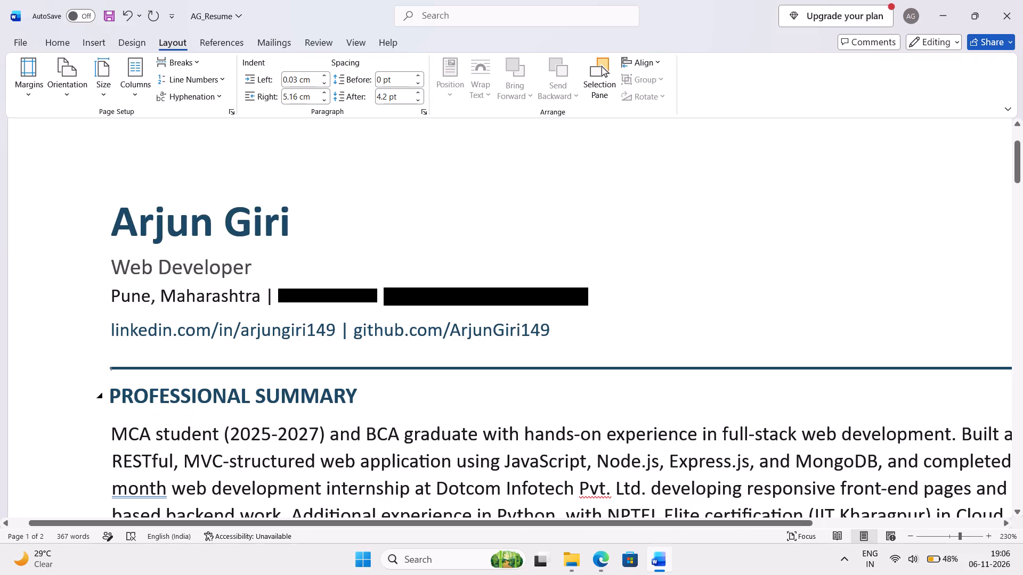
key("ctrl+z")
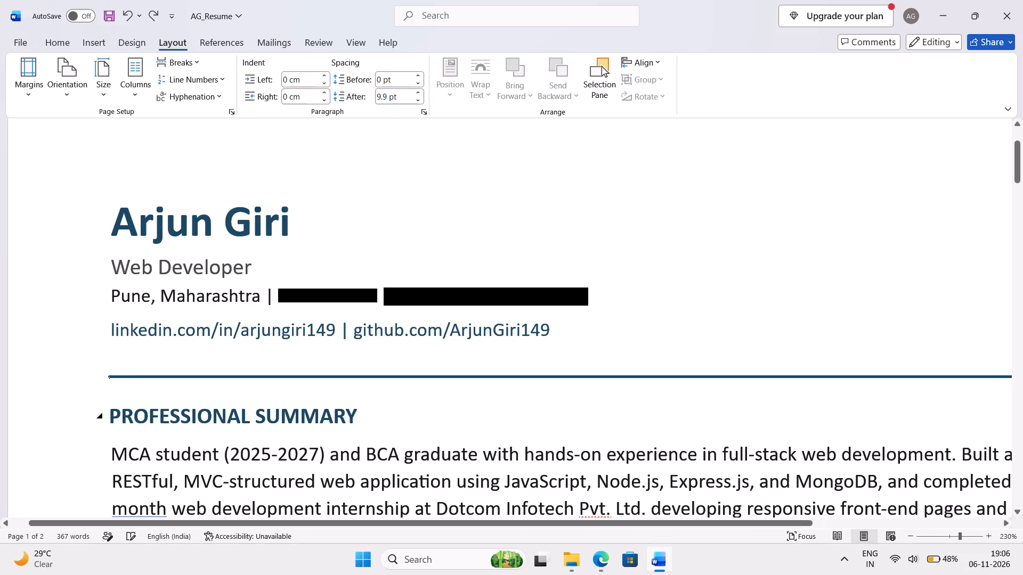
Compare the resume's header and dividers in Word with the first page of the exported AGRS PDF.
scroll(165, 393, "down", 10, "ctrl")
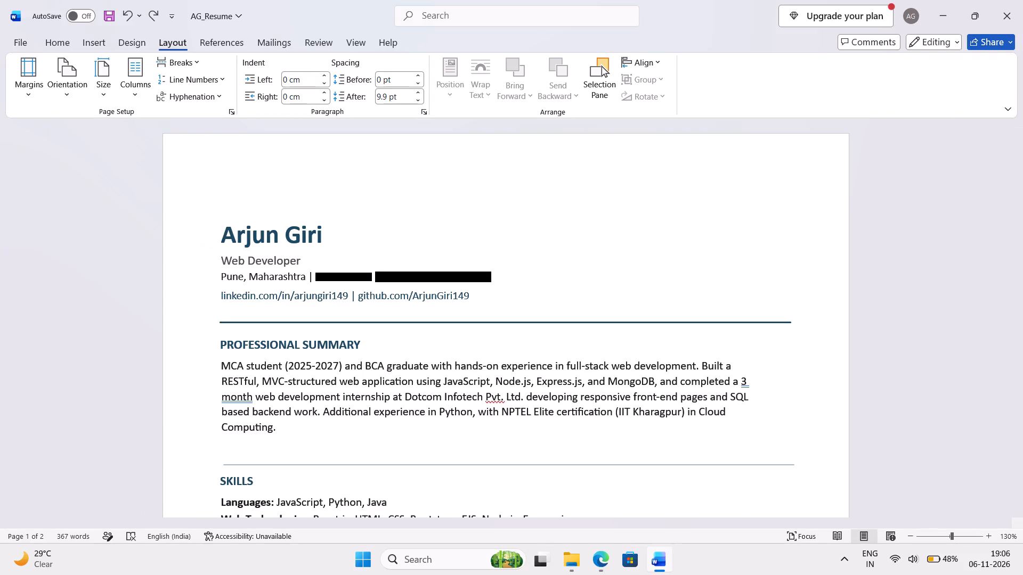
left_click(608, 572)
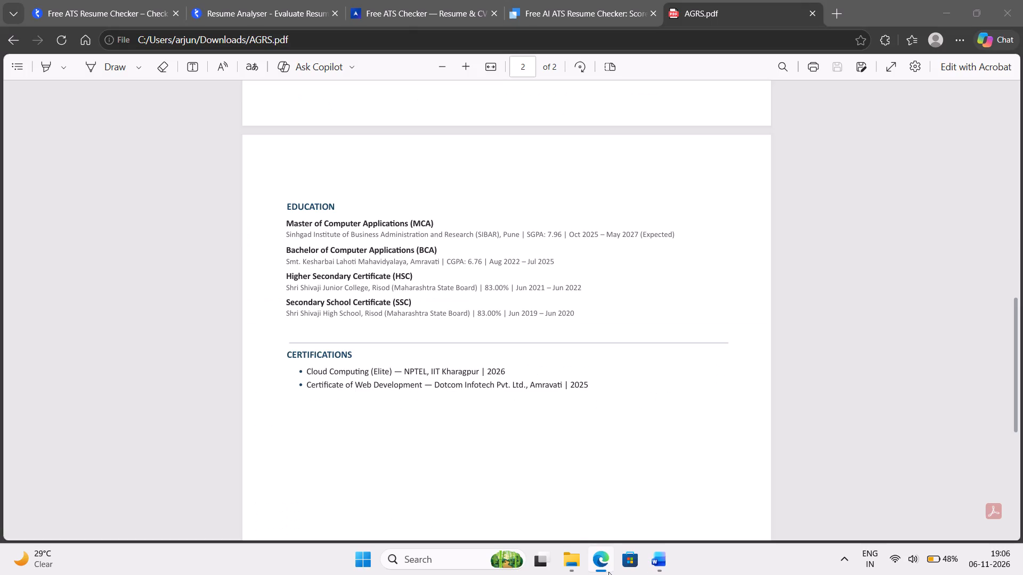
scroll(504, 346, "up", 12)
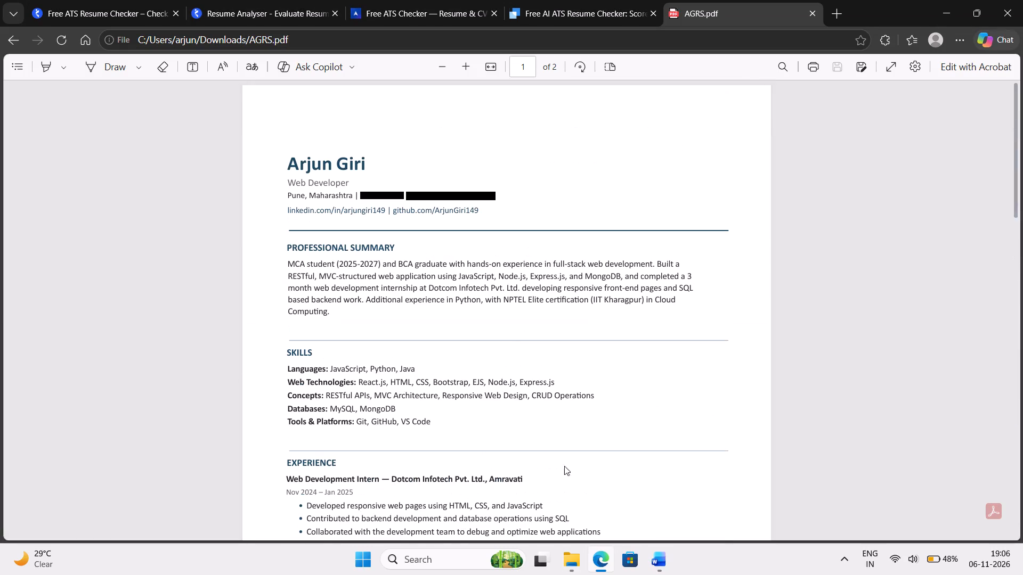
left_click(606, 558)
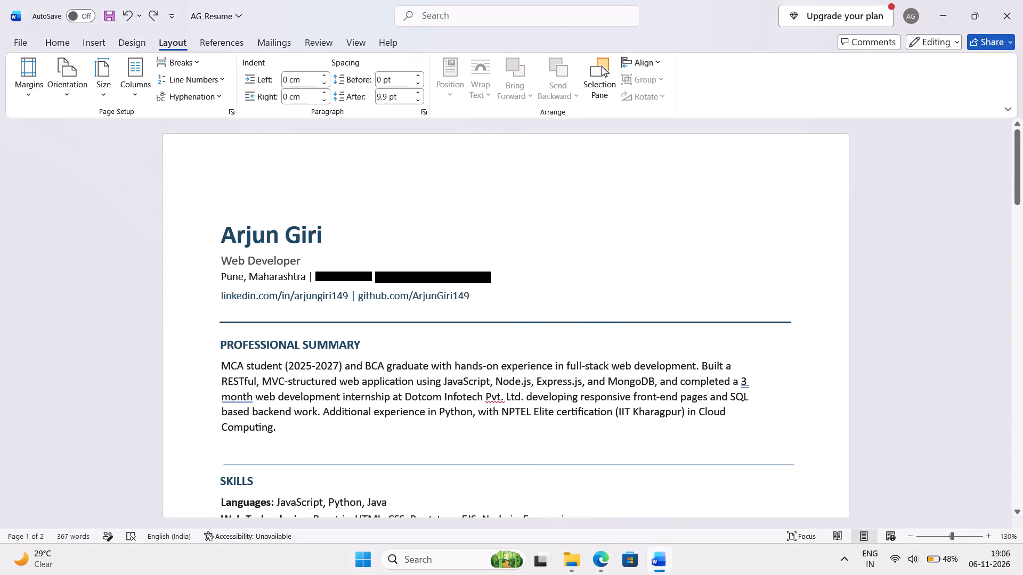
Pull the divider line above Skills up directly beneath the Professional Summary paragraph, aligned with its text edge.
scroll(380, 401, "down", 1)
left_click(227, 337)
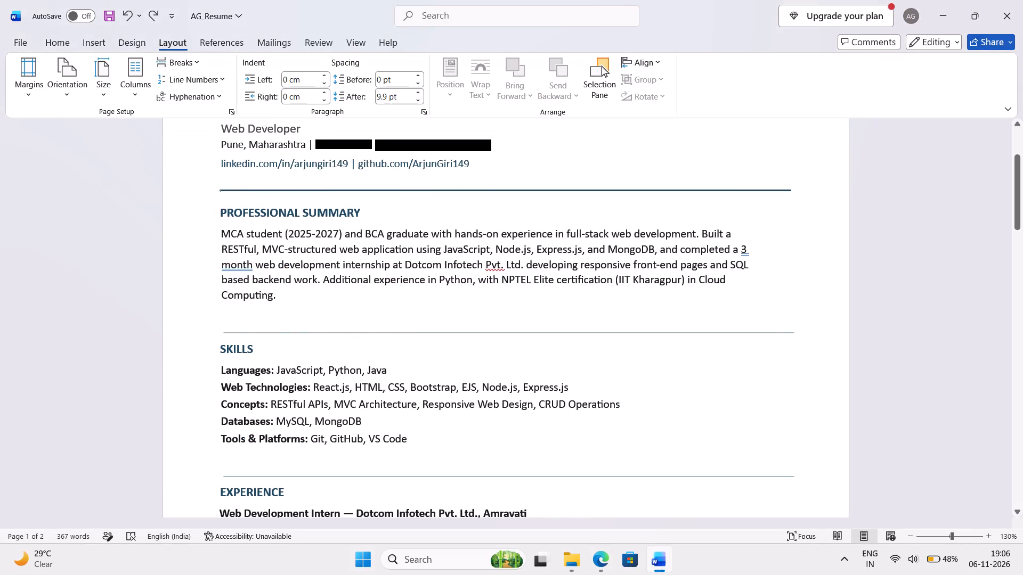
key("Left")
key("Right")
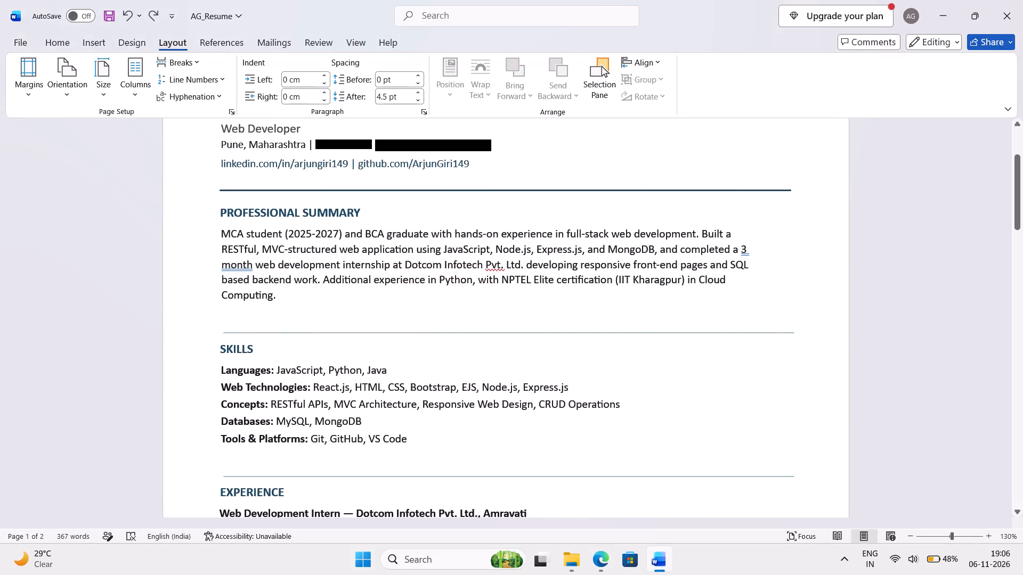
key("BackSpace")
key("BackSpace")
key("BackSpace")
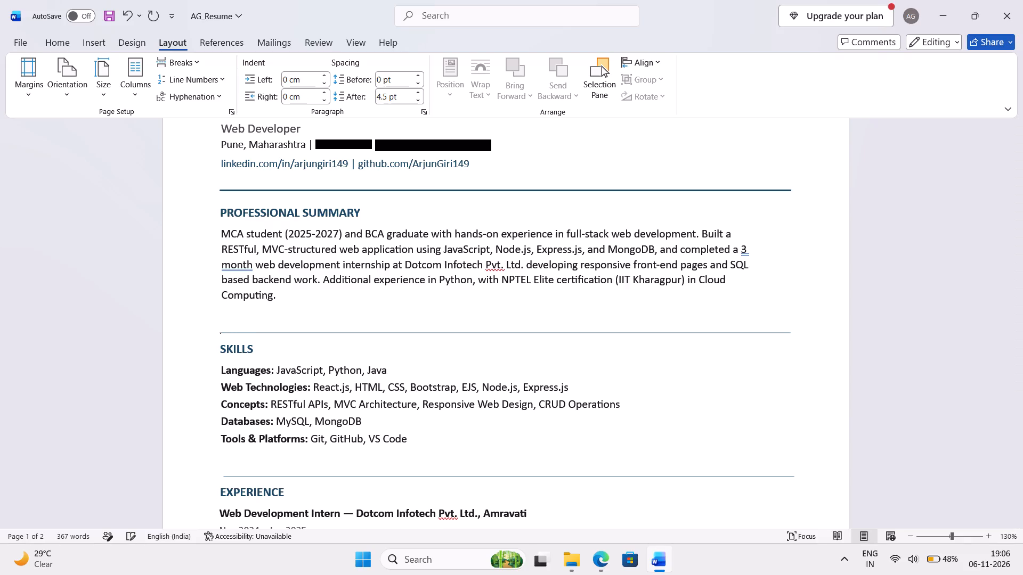
key("BackSpace")
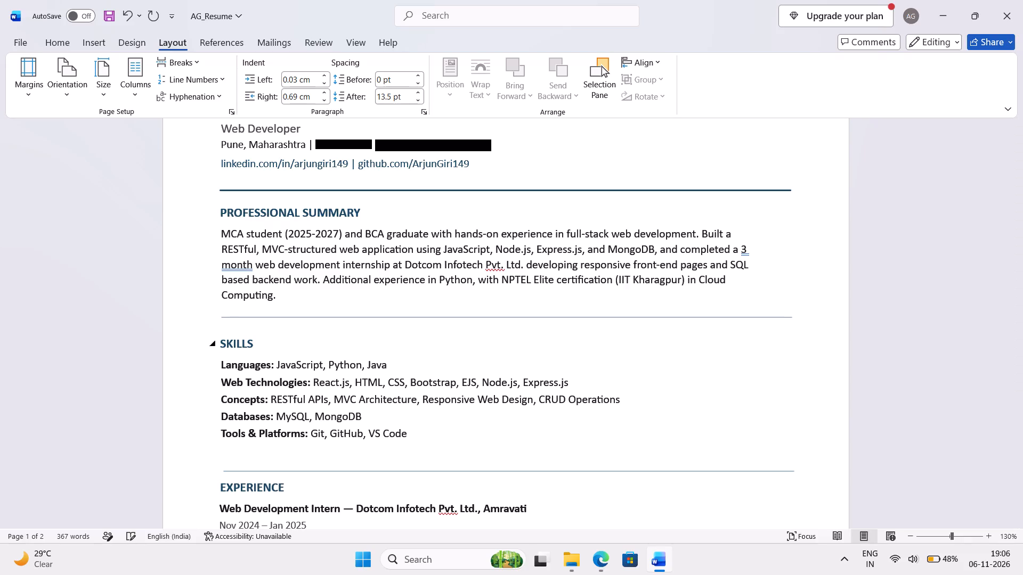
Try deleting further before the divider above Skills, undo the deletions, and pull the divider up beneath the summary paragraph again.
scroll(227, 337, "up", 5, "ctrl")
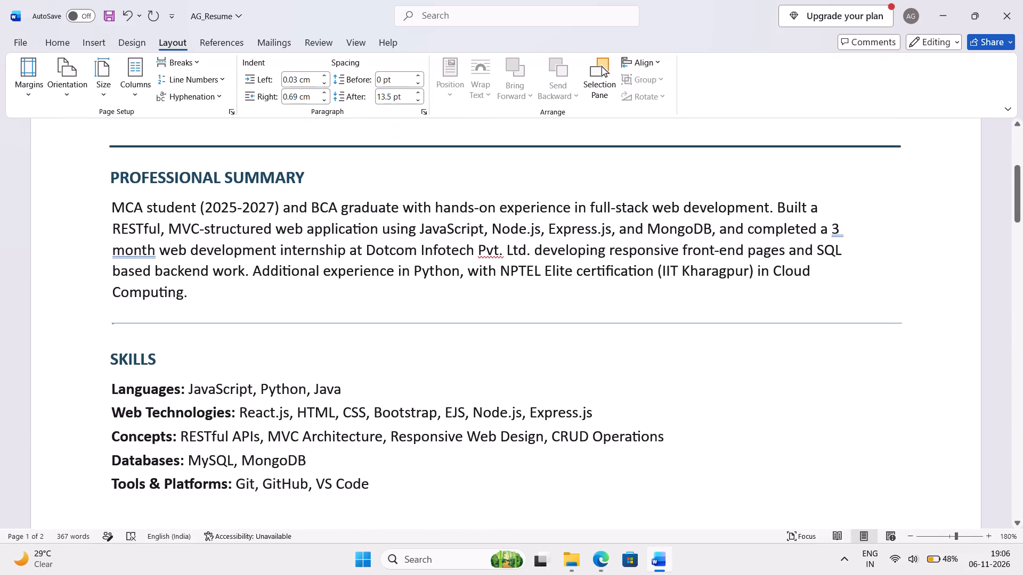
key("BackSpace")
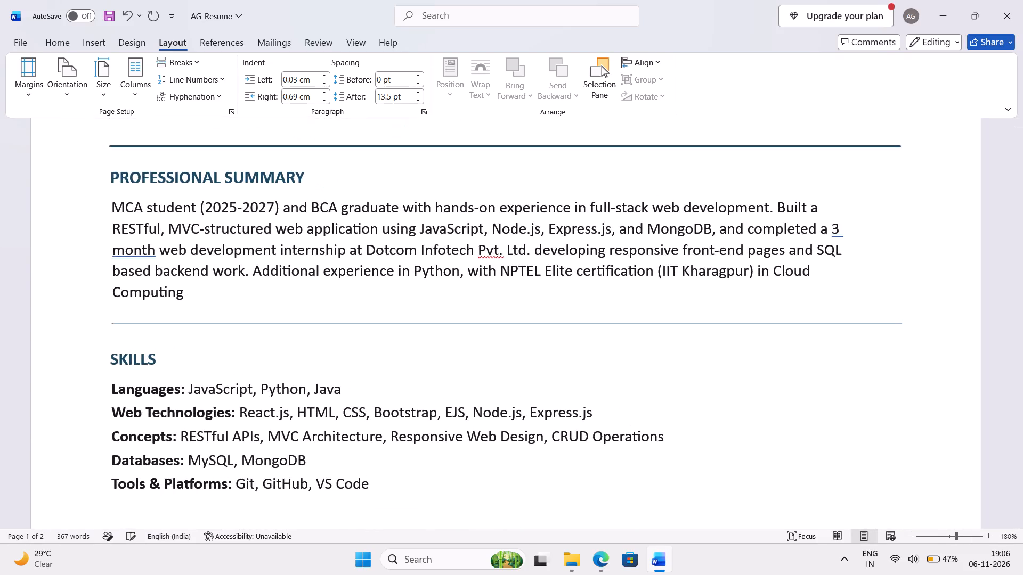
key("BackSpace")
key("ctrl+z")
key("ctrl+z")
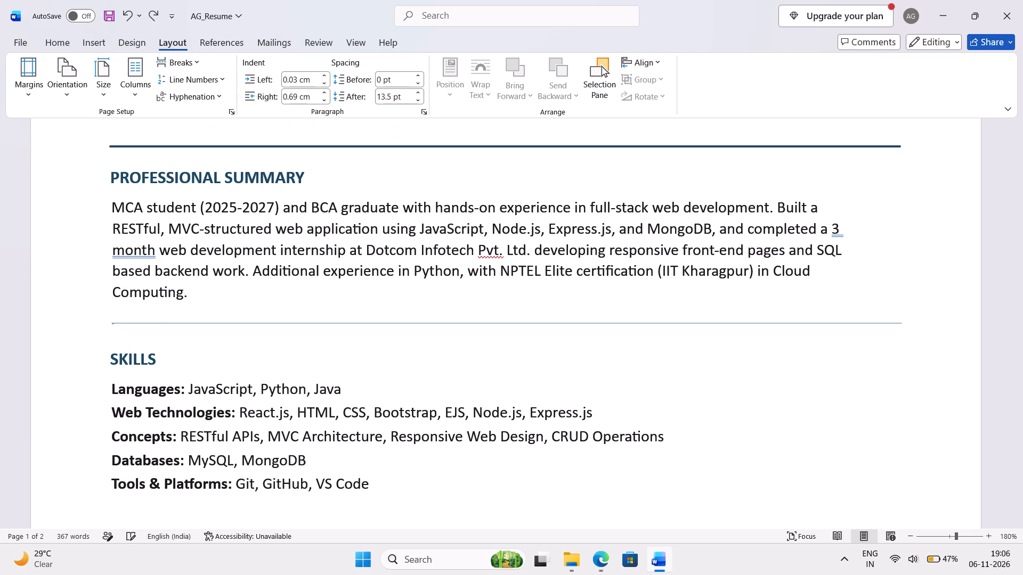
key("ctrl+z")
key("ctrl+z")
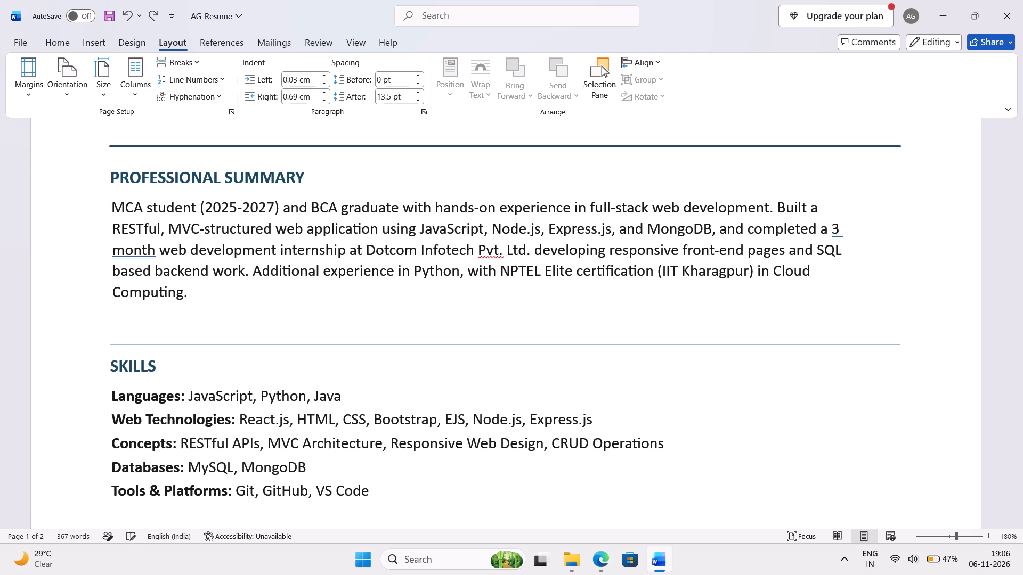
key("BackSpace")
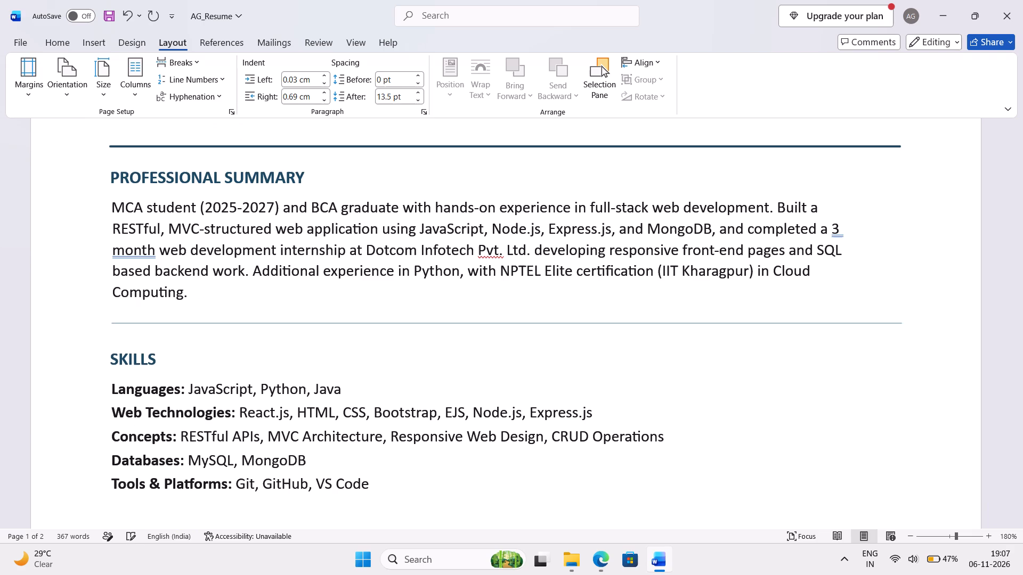
Pull the divider line above Experience up directly beneath the Tools & Platforms line.
scroll(191, 366, "down", 4, "ctrl")
scroll(191, 366, "down", 1)
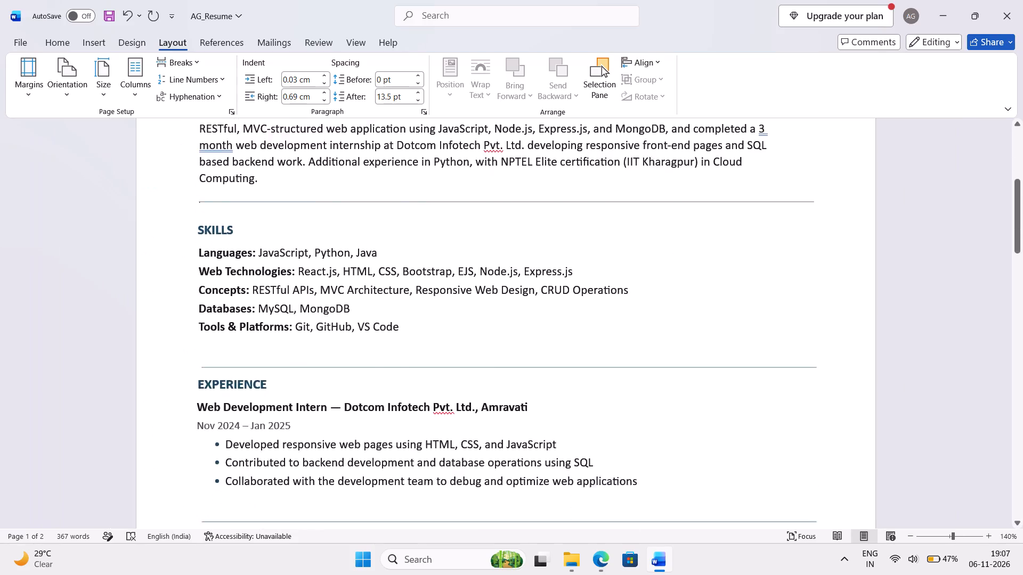
scroll(191, 366, "down", 1)
left_click(211, 330)
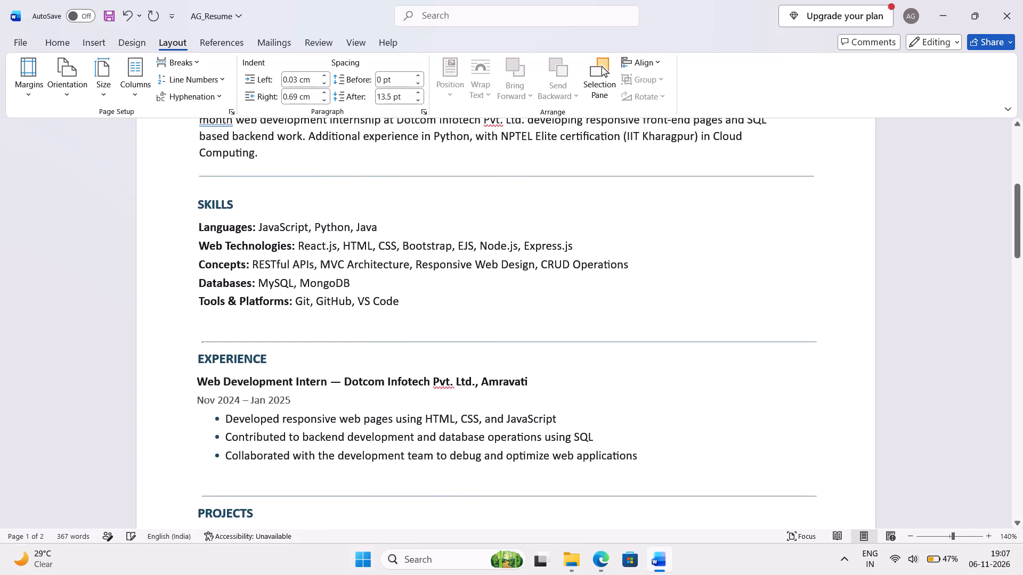
key("BackSpace")
key("BackSpace")
key("BackSpace")
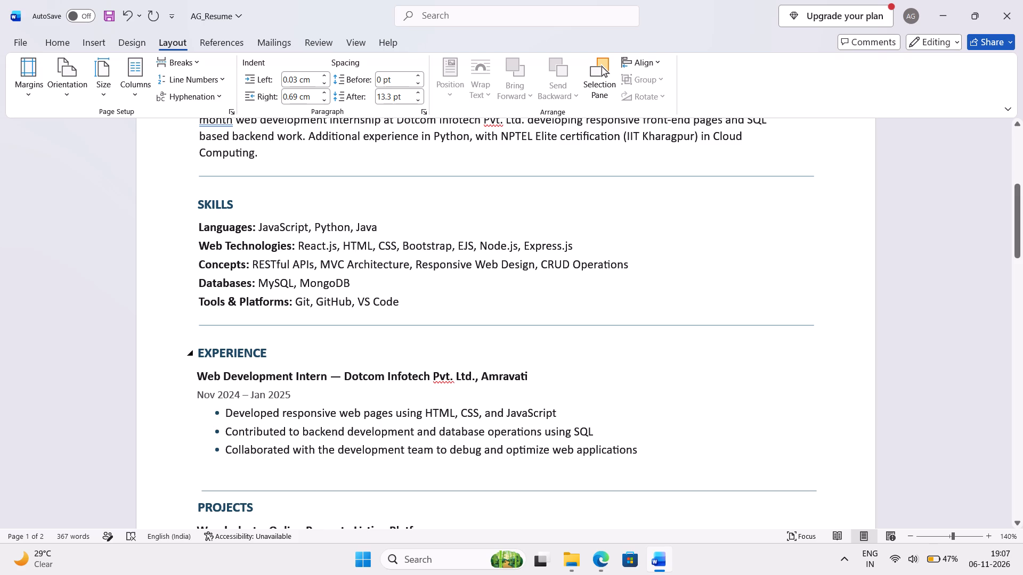
left_click(216, 338)
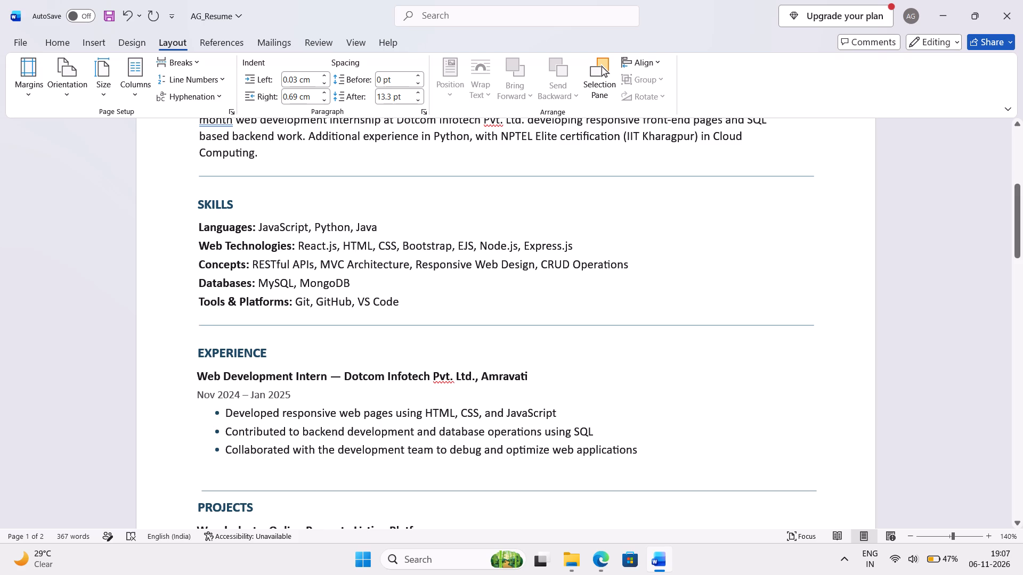
Shift the divider line above Projects left to align with the section heading's edge.
left_click(201, 492)
key("BackSpace")
key("BackSpace")
key("BackSpace")
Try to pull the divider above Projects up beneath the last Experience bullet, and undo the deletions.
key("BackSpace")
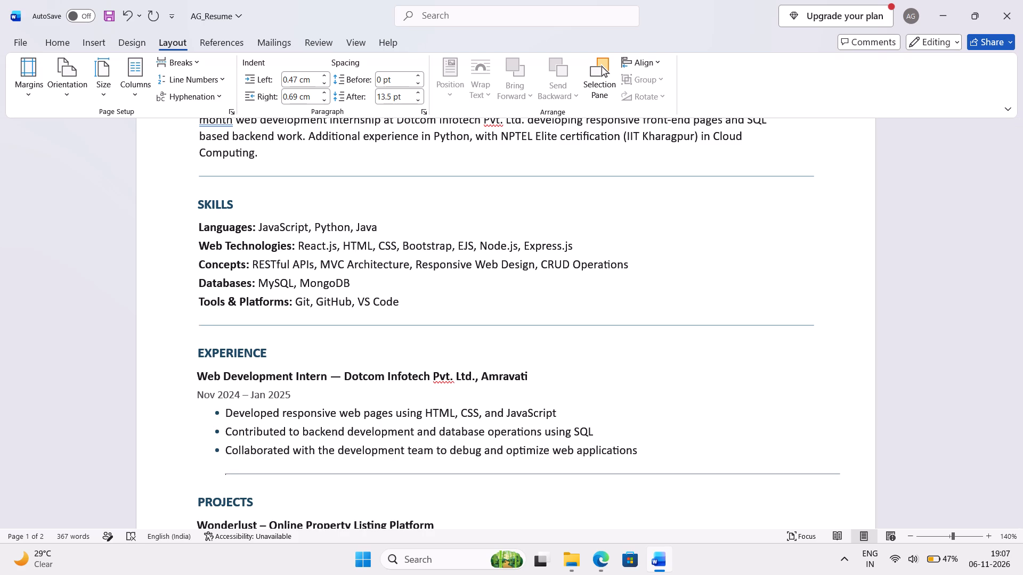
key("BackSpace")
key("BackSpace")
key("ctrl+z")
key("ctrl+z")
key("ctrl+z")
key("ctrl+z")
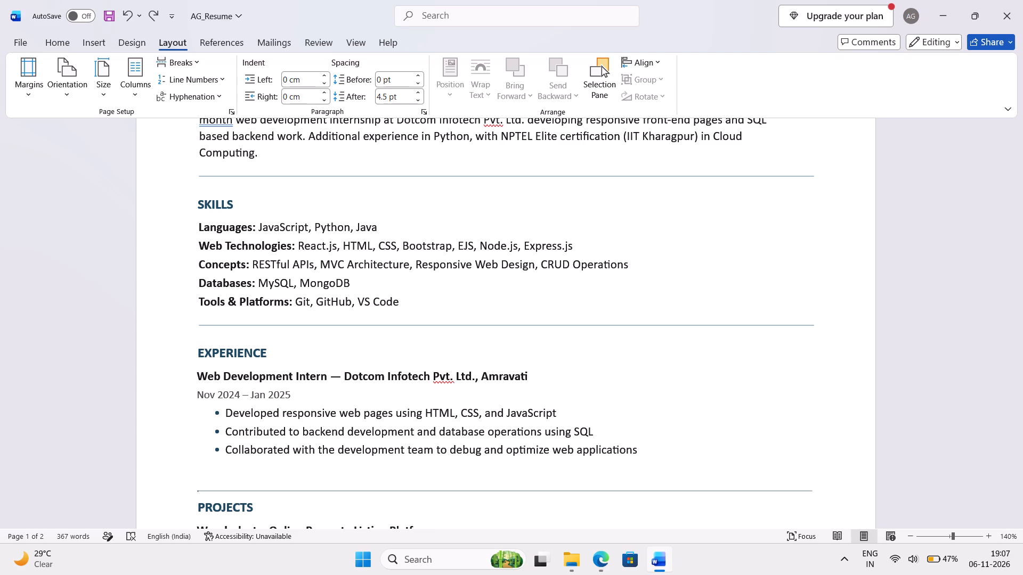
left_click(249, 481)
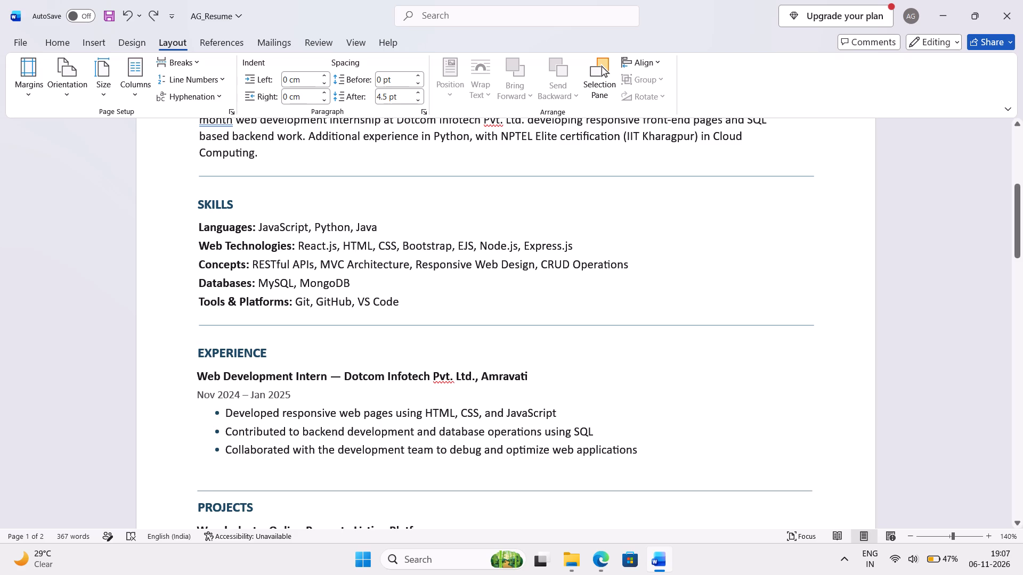
Add an unbulleted line with the placeholder text "fd" below the last Experience bullet.
left_click(640, 452)
key("Return")
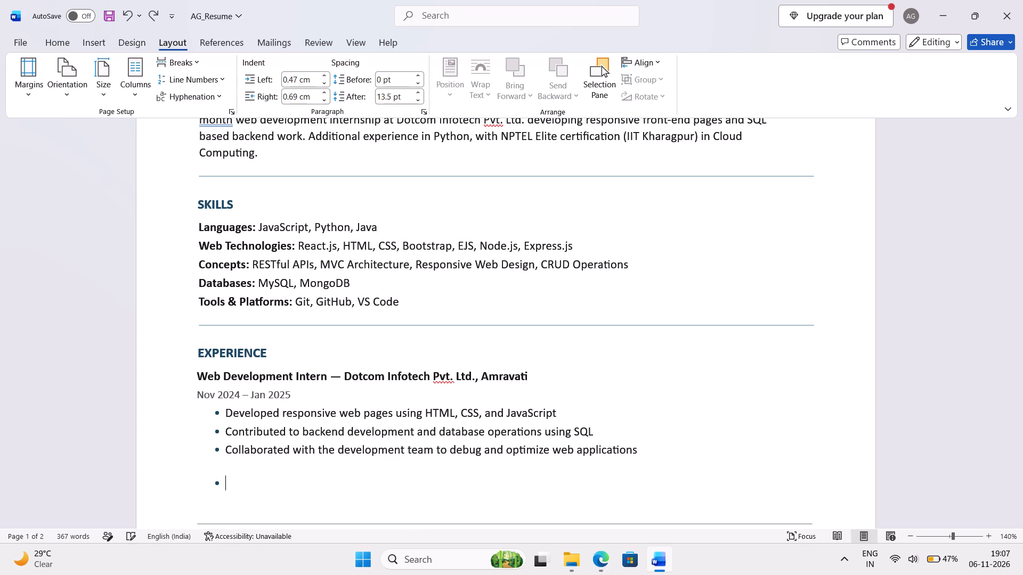
key("BackSpace")
key("BackSpace")
key("BackSpace")
type("fd")
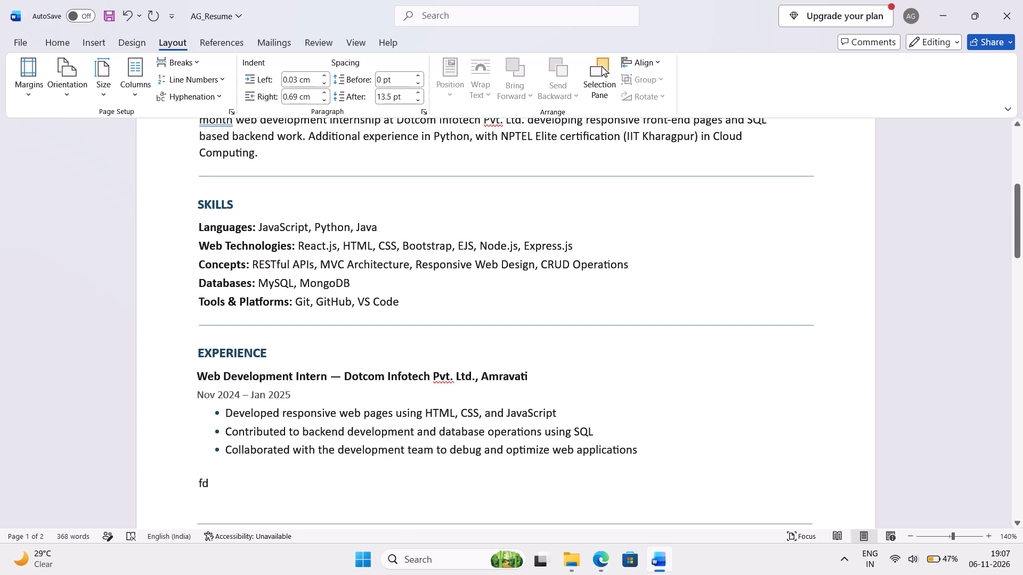
Pull the divider line above Projects up directly beneath the placeholder line and shorten the placeholder text to "f".
scroll(427, 500, "down", 1)
left_click(195, 395)
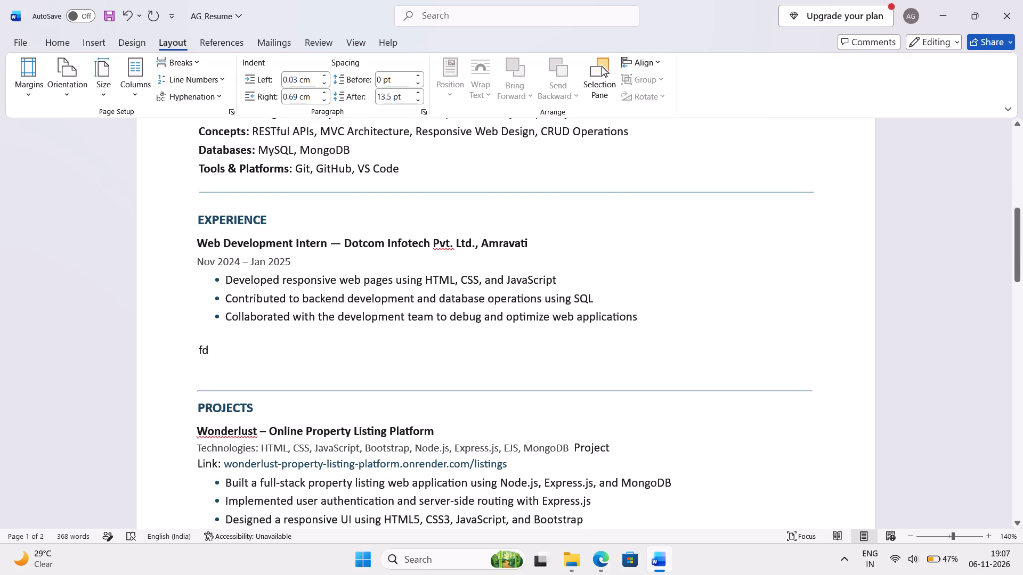
key("BackSpace")
key("BackSpace")
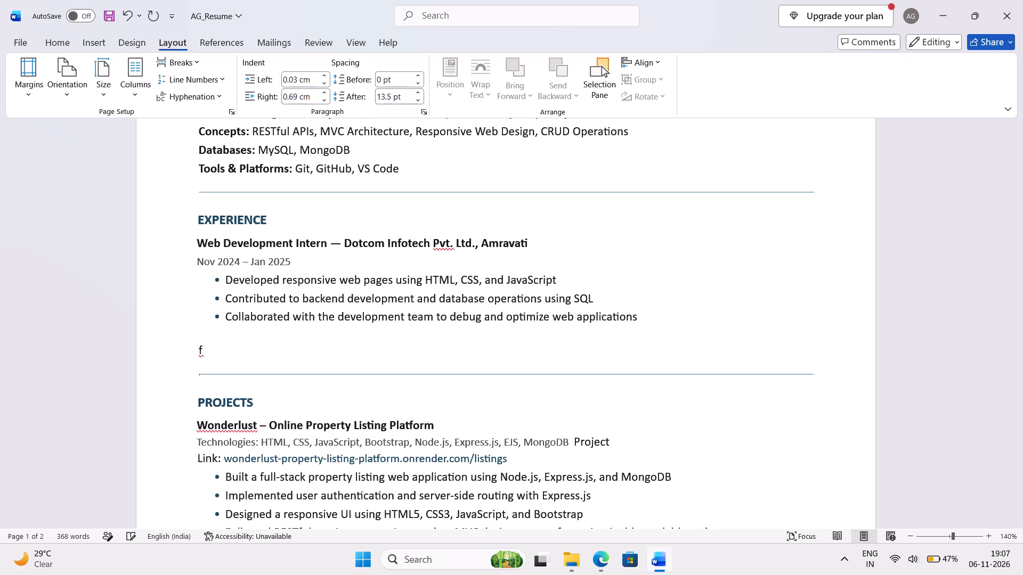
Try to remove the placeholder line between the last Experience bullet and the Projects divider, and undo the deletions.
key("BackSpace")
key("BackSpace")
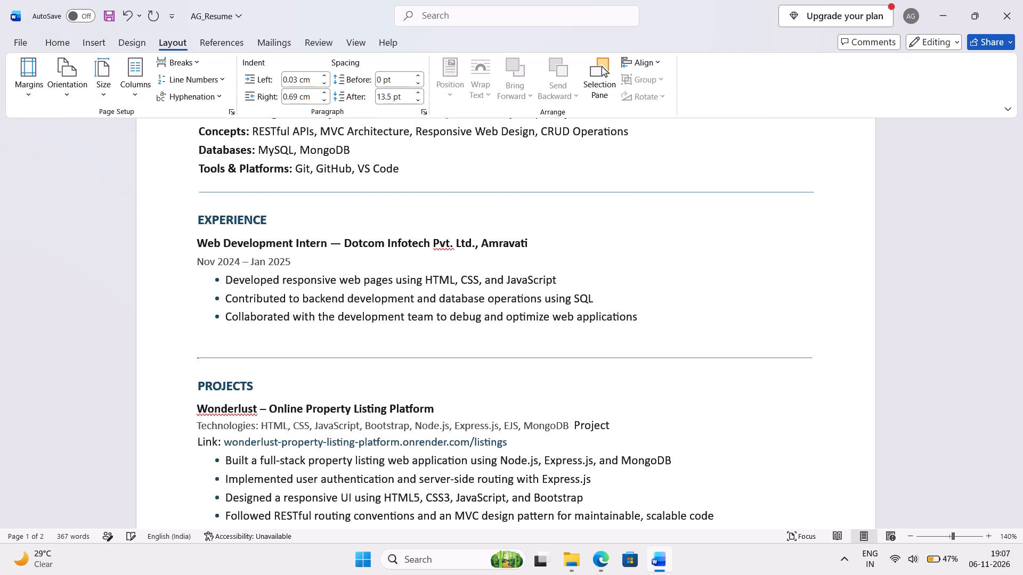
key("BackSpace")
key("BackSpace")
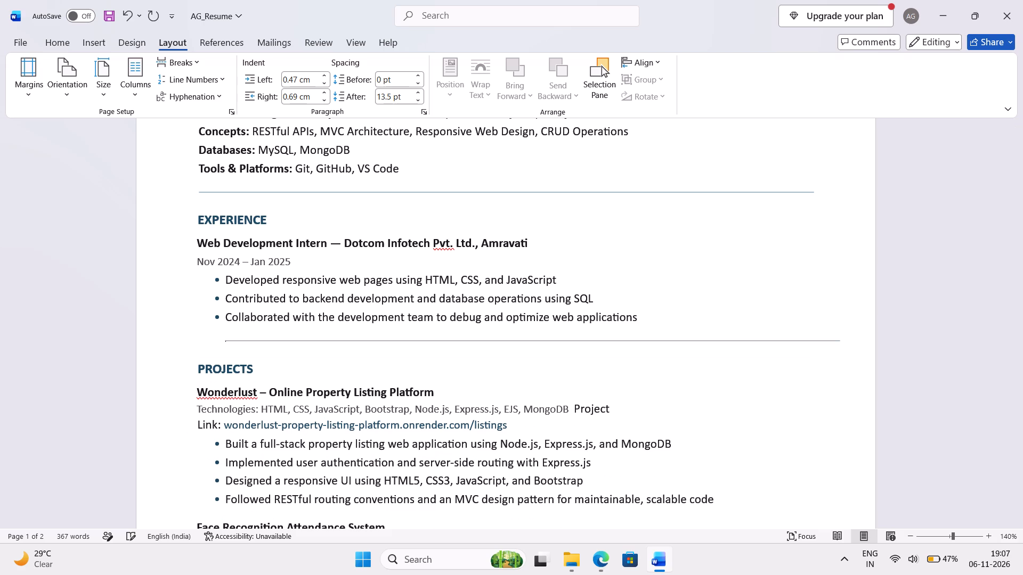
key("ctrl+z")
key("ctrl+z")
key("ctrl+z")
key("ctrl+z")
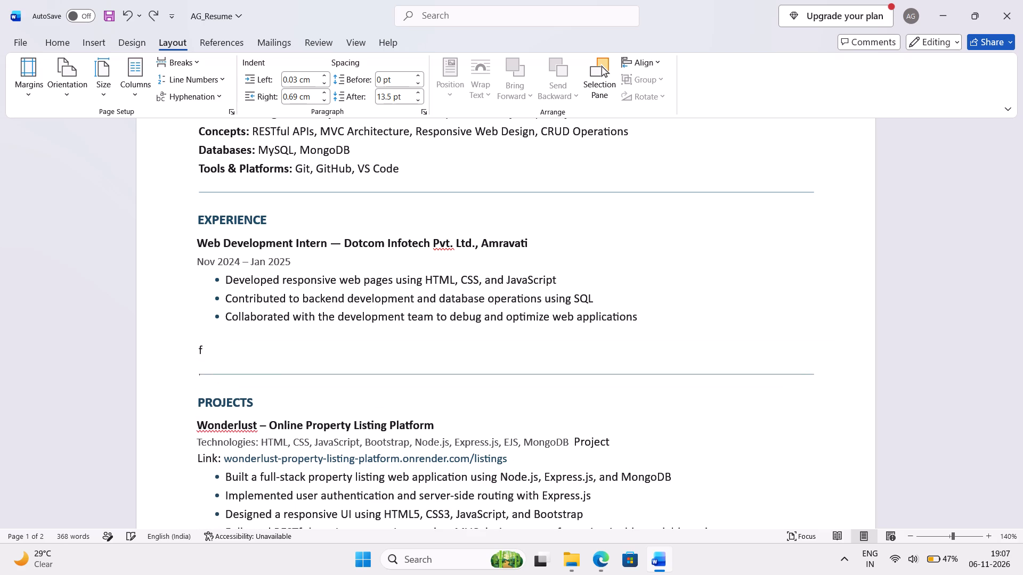
Delete the placeholder letter "f" between the last Experience bullet and the divider above Projects.
left_click(207, 366)
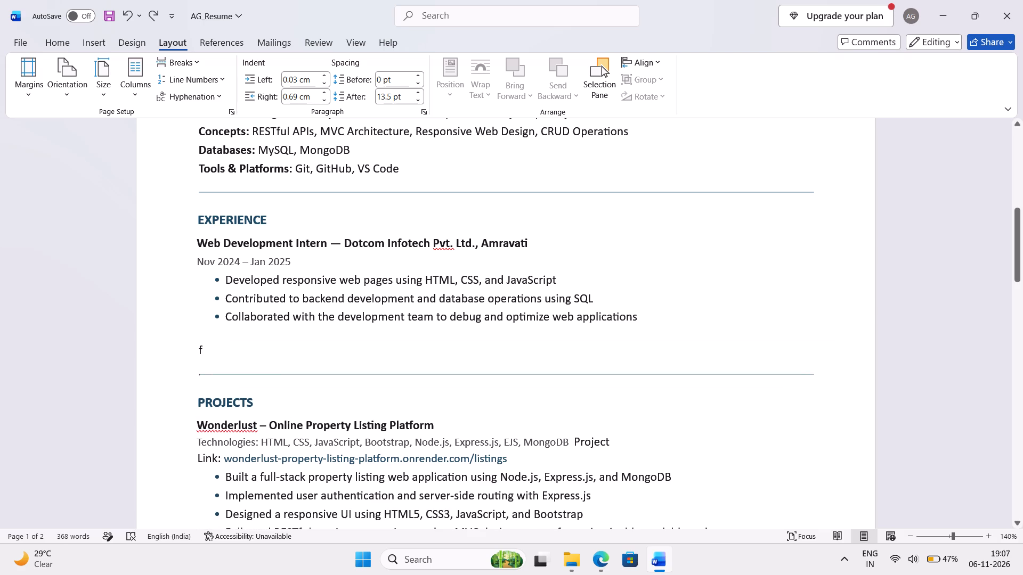
left_click(209, 357)
key("BackSpace")
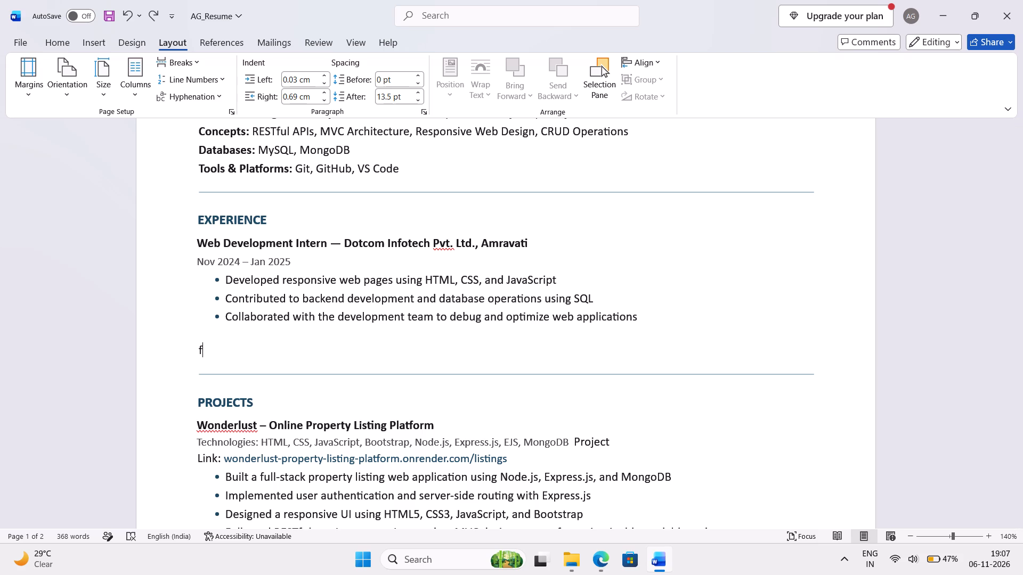
key("Down")
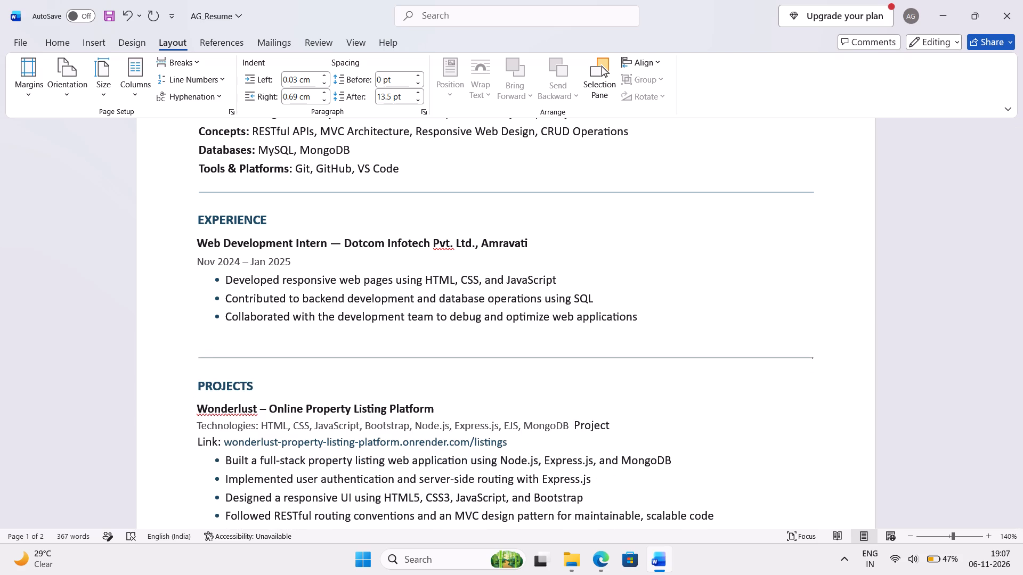
left_click(217, 340)
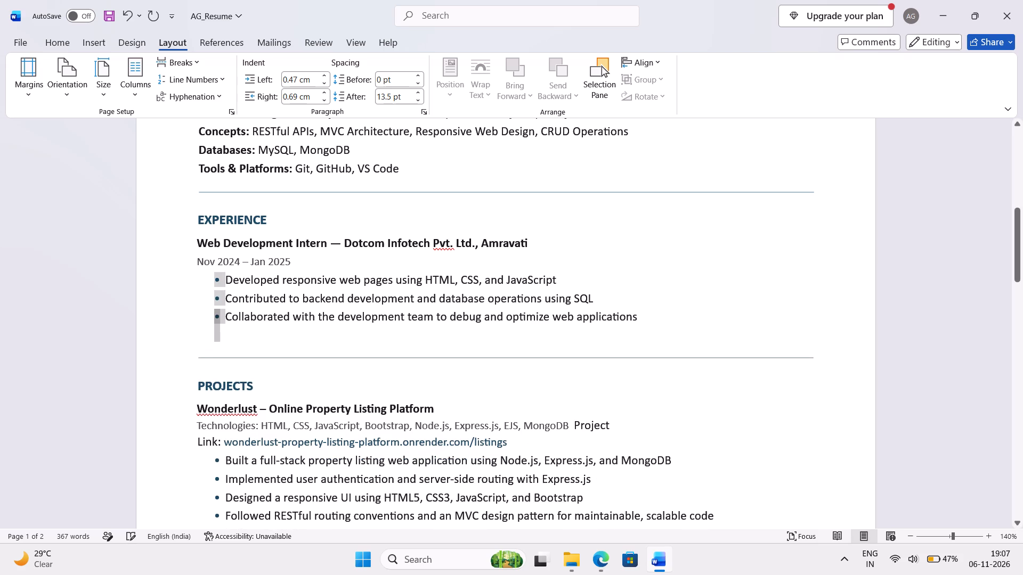
left_click(238, 342)
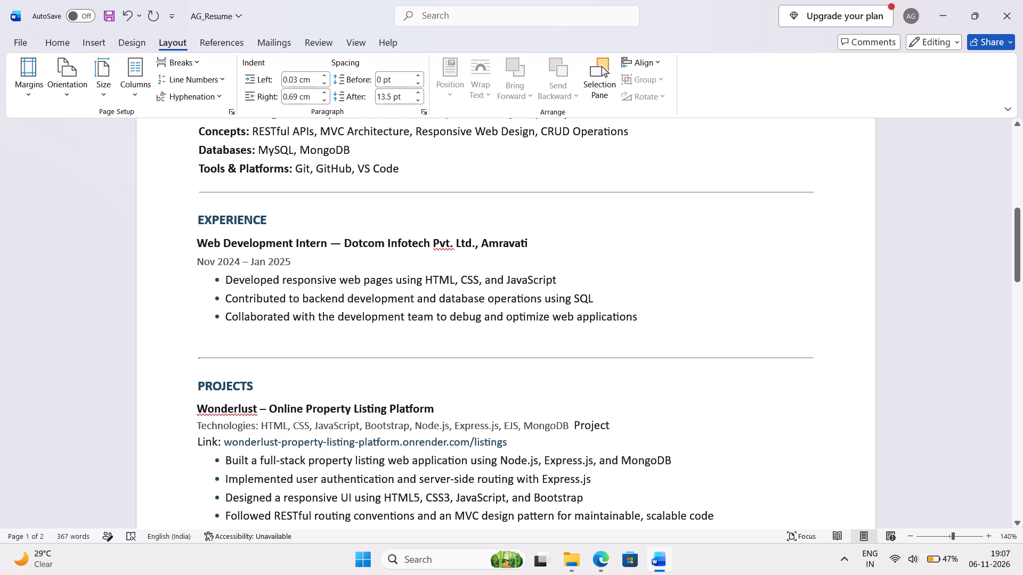
Examine the spacing around the section dividers and the page break across both resume pages.
scroll(309, 351, "up", 1)
scroll(309, 351, "down", 1)
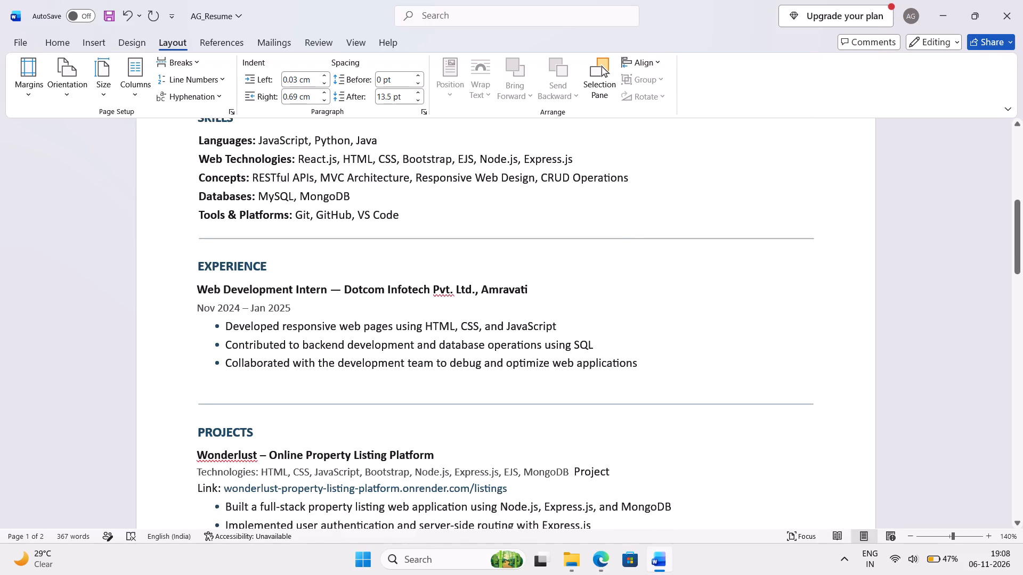
scroll(309, 351, "down", 1)
scroll(309, 351, "up", 2)
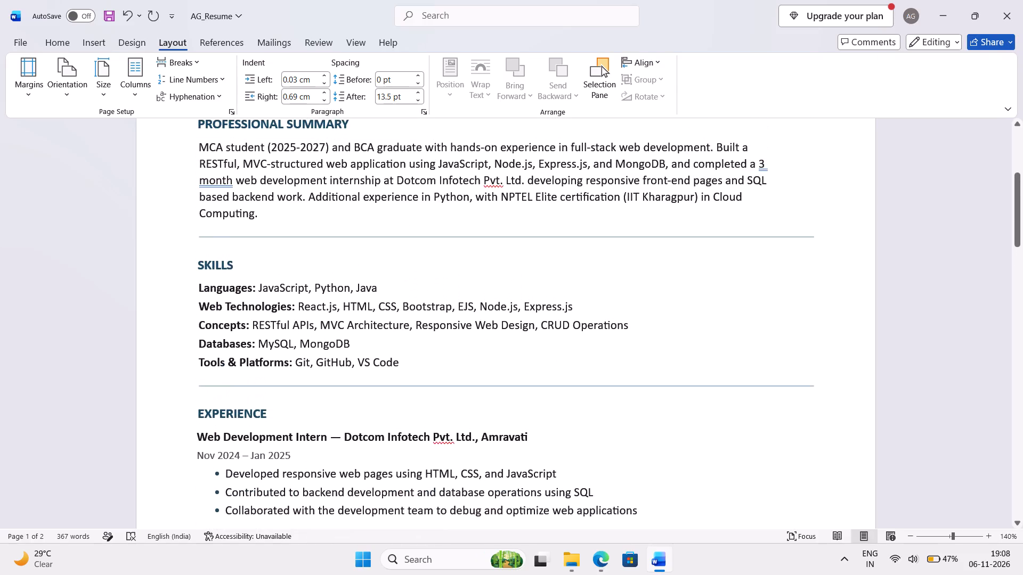
scroll(299, 342, "up", 1)
scroll(299, 342, "down", 5, "ctrl")
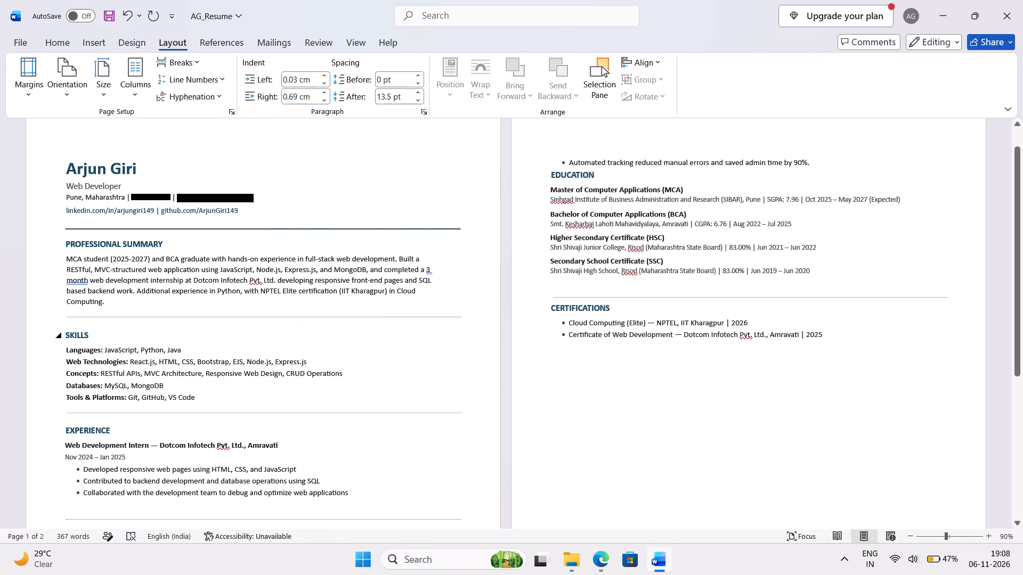
scroll(299, 342, "up", 2, "ctrl")
scroll(299, 342, "up", 1)
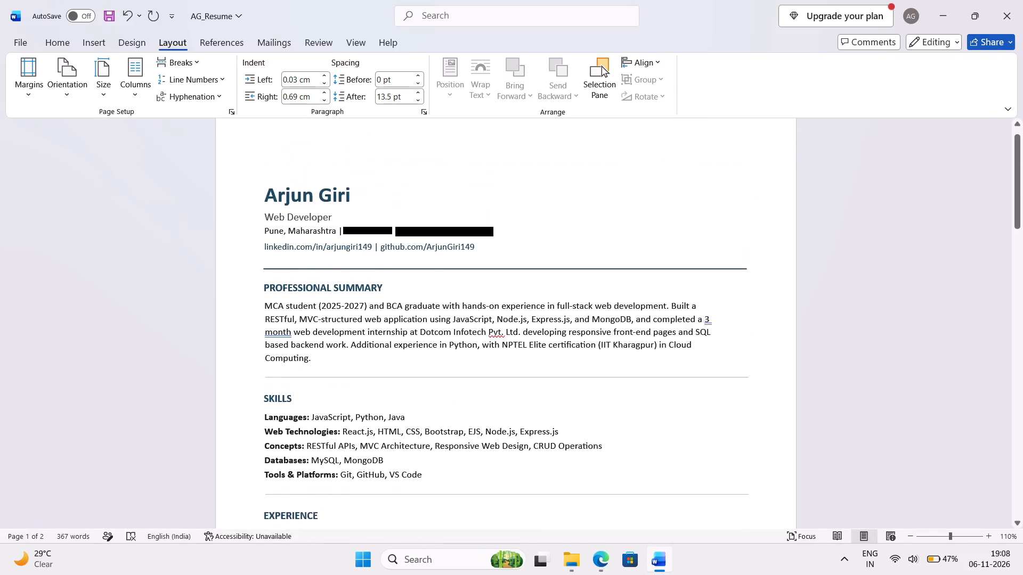
scroll(299, 342, "up", 1)
scroll(440, 374, "down", 1)
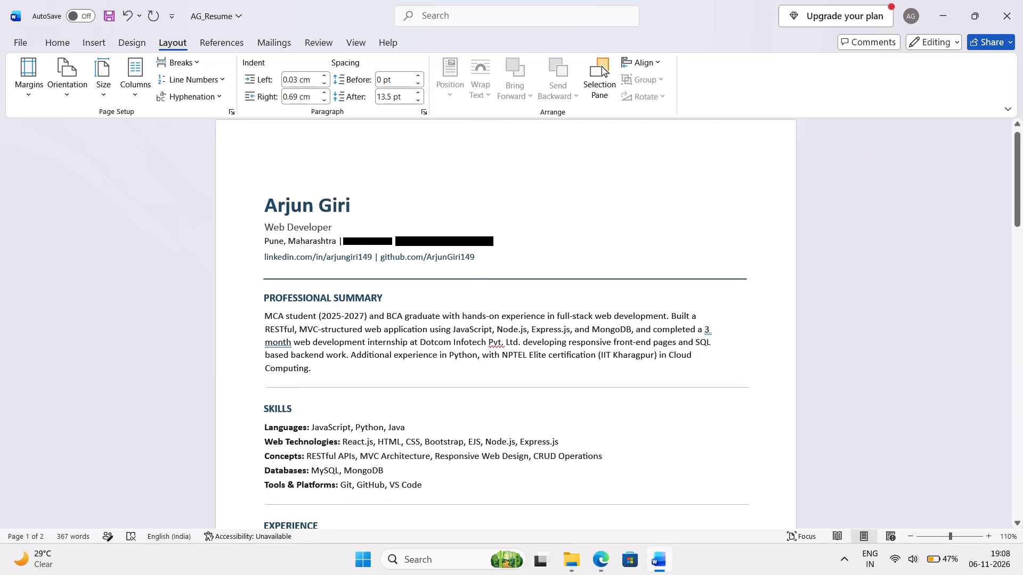
scroll(440, 374, "down", 3)
scroll(440, 374, "up", 2, "ctrl")
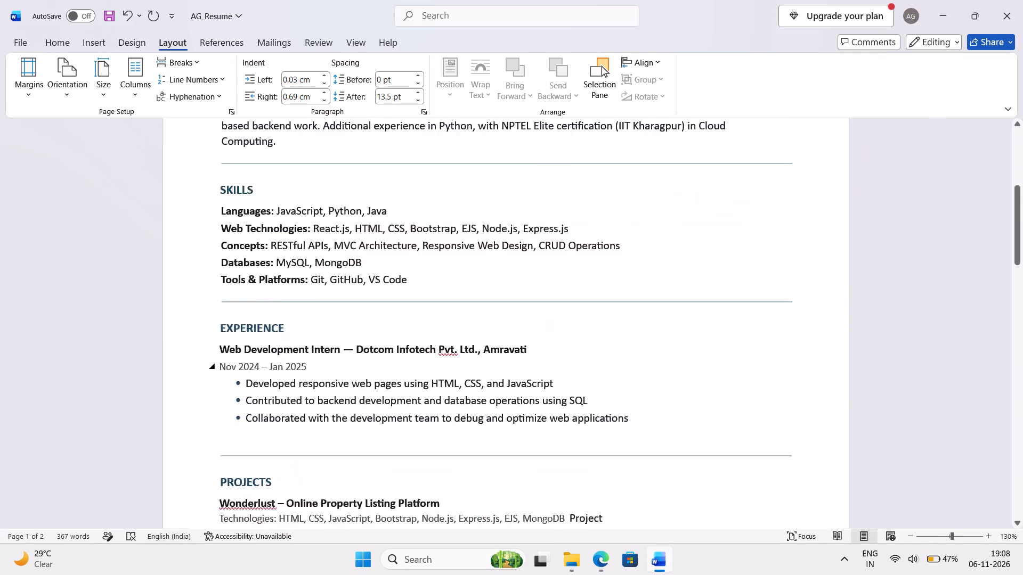
scroll(440, 374, "up", 3, "ctrl")
scroll(440, 374, "down", 1)
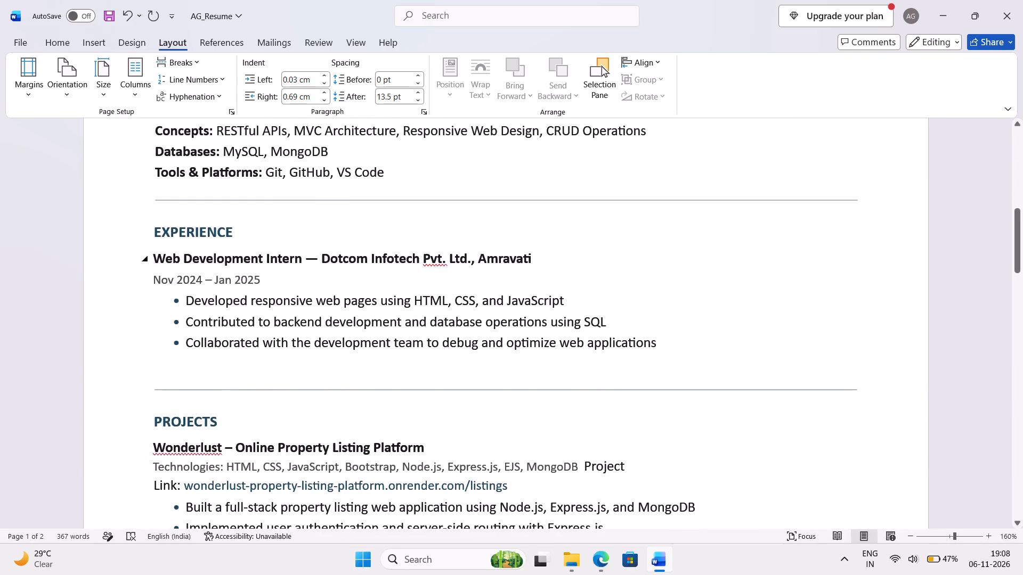
scroll(170, 401, "down", 1)
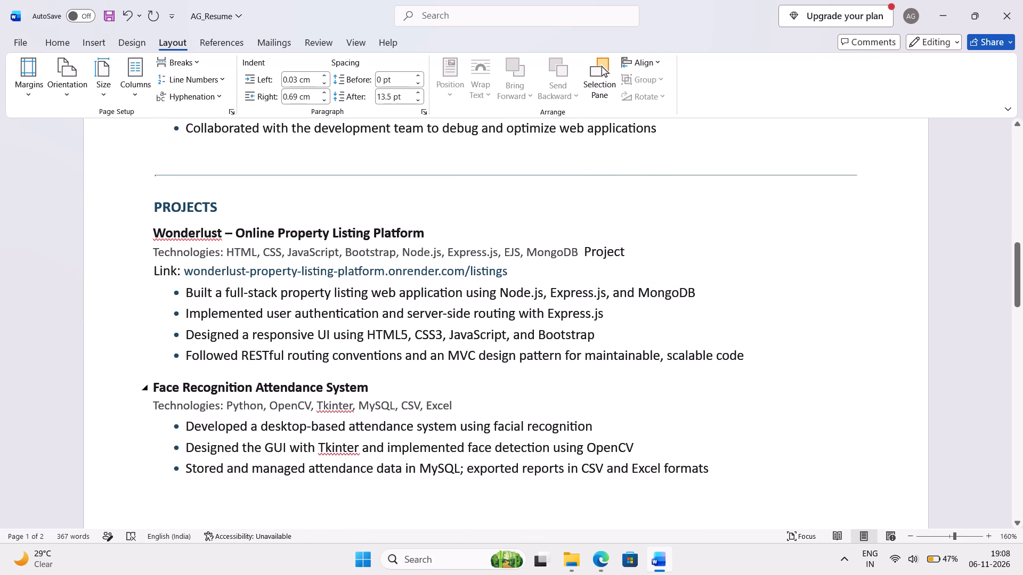
left_click(224, 203)
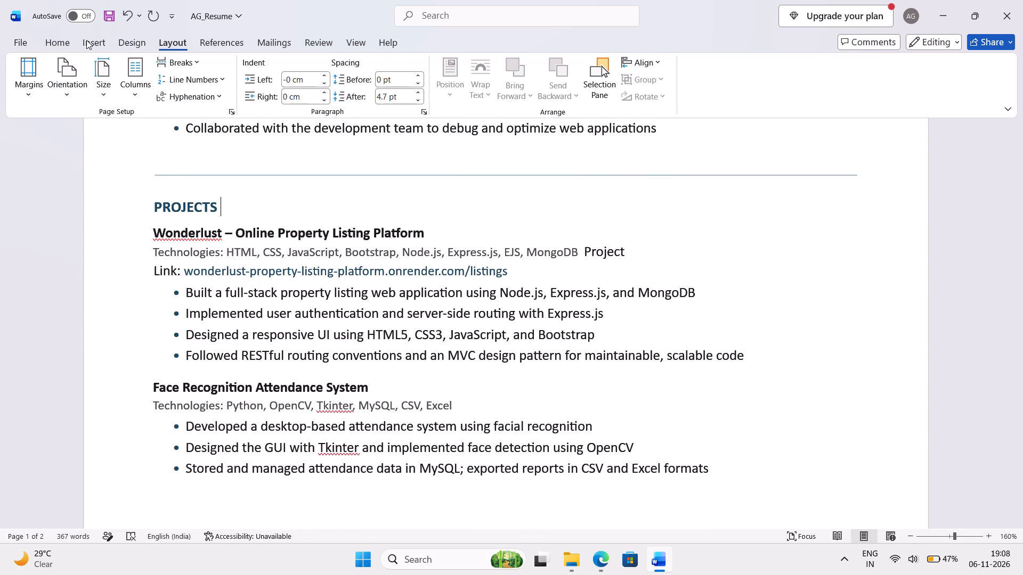
left_click(68, 37)
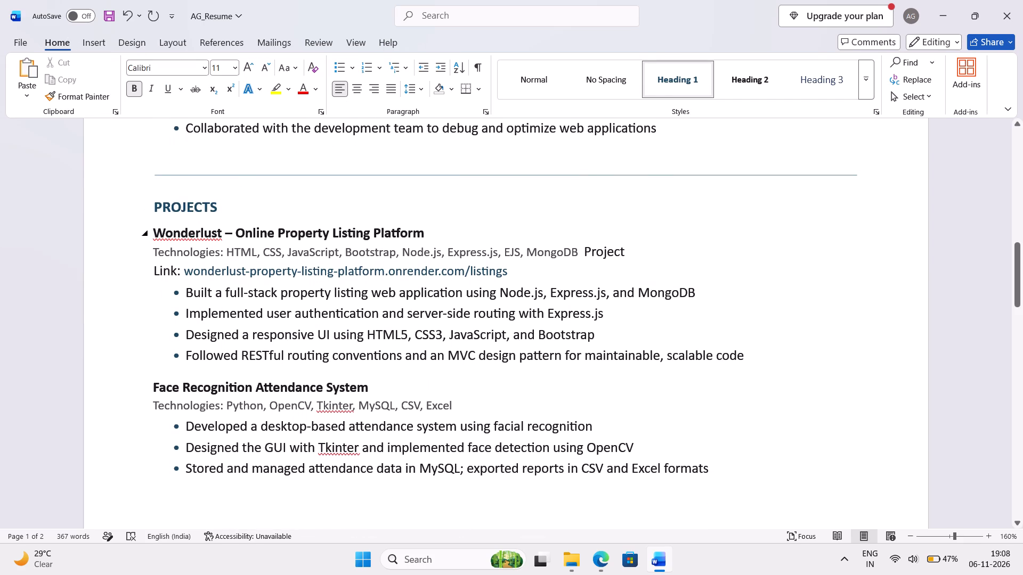
left_click(263, 227)
left_click(142, 311)
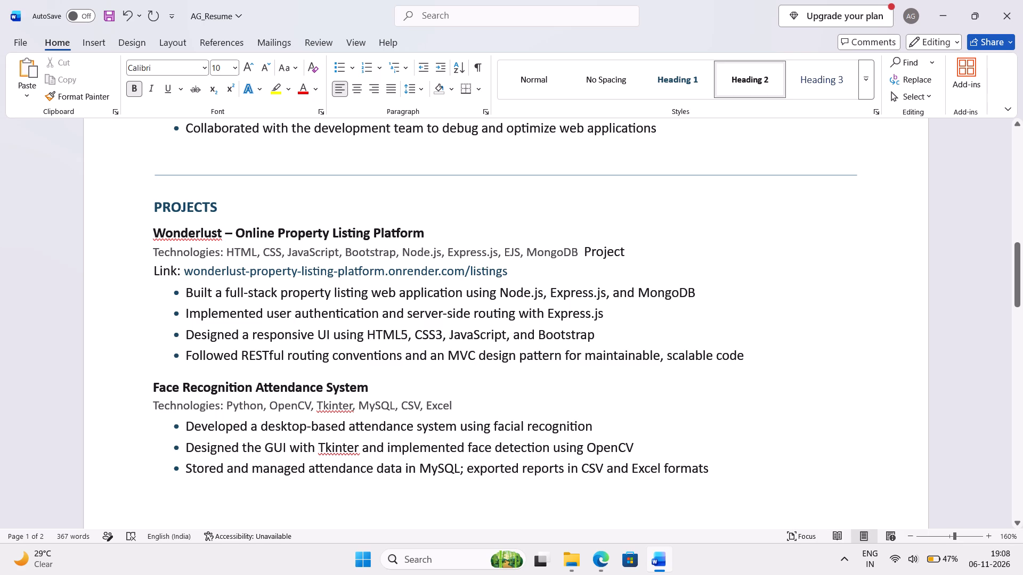
left_click(151, 325)
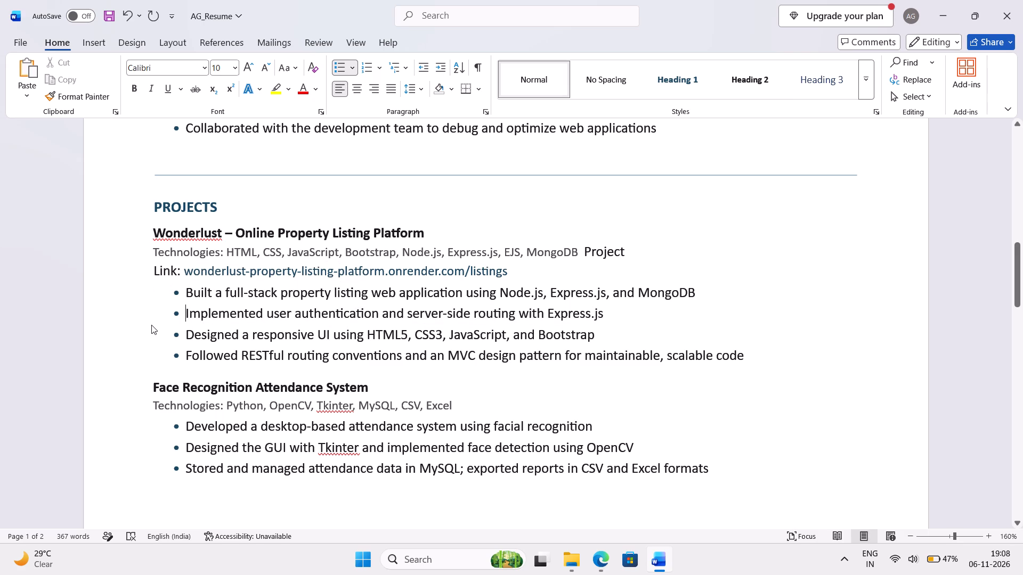
scroll(151, 325, "down", 1)
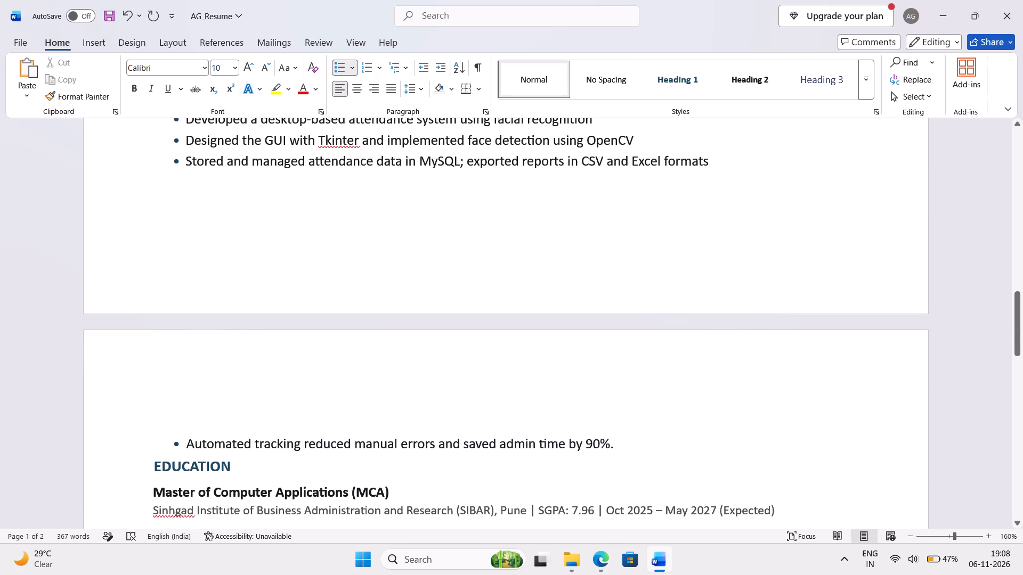
scroll(151, 325, "down", 1)
scroll(151, 325, "up", 1)
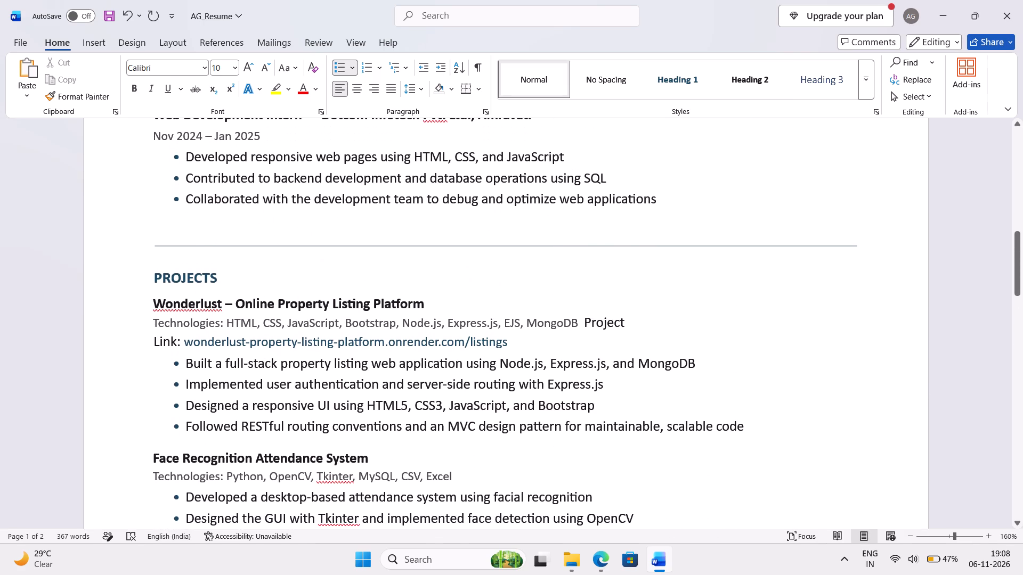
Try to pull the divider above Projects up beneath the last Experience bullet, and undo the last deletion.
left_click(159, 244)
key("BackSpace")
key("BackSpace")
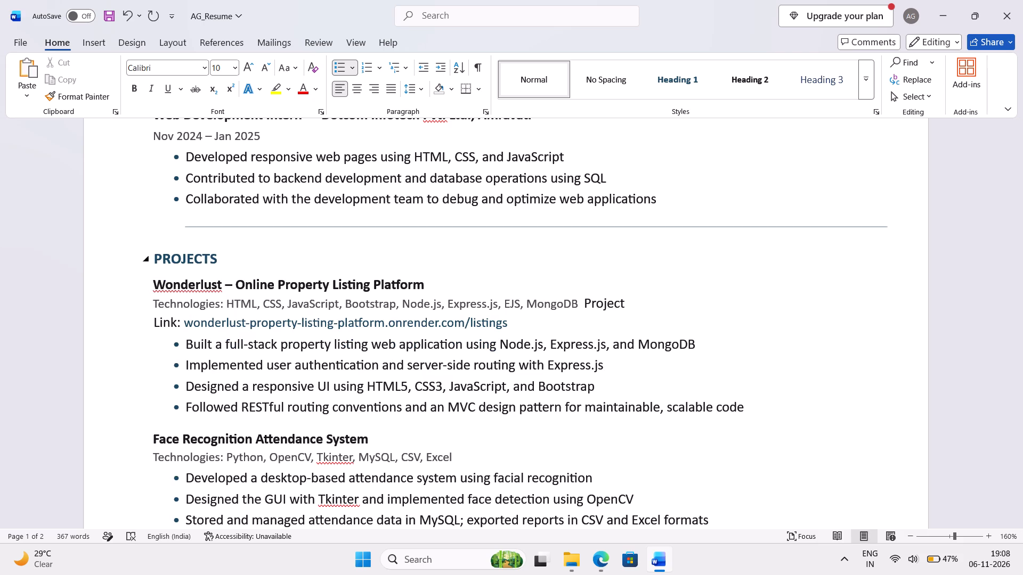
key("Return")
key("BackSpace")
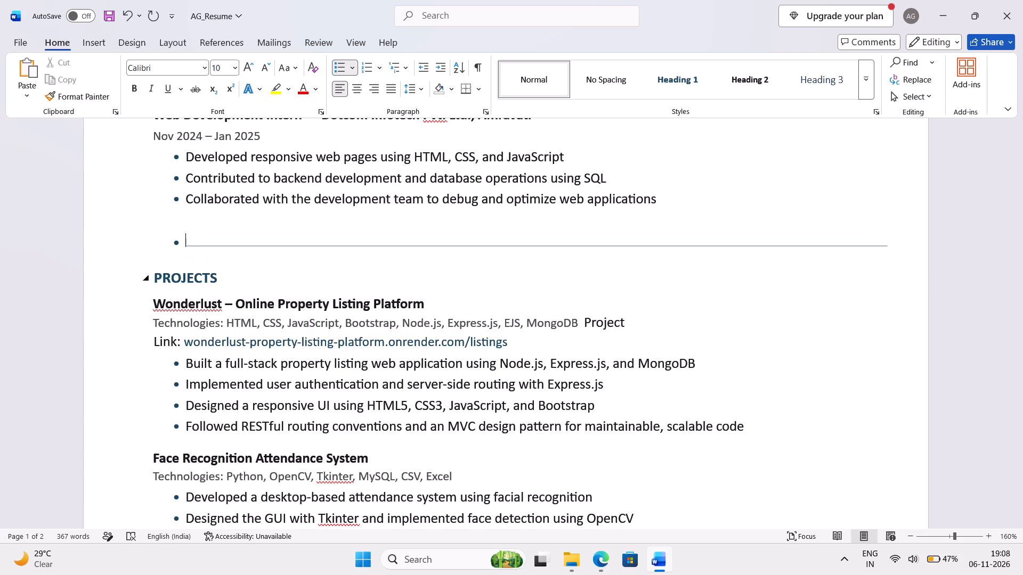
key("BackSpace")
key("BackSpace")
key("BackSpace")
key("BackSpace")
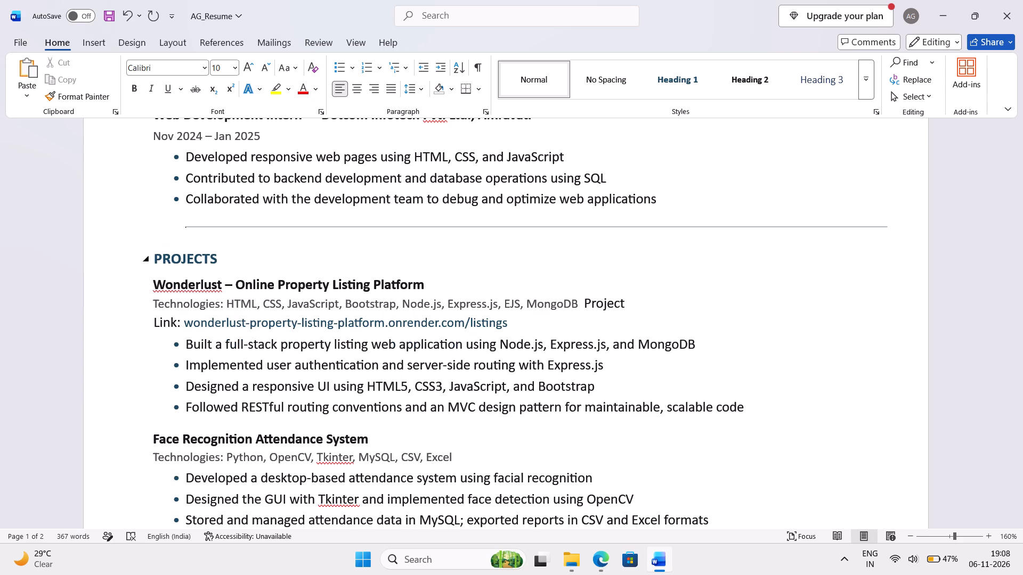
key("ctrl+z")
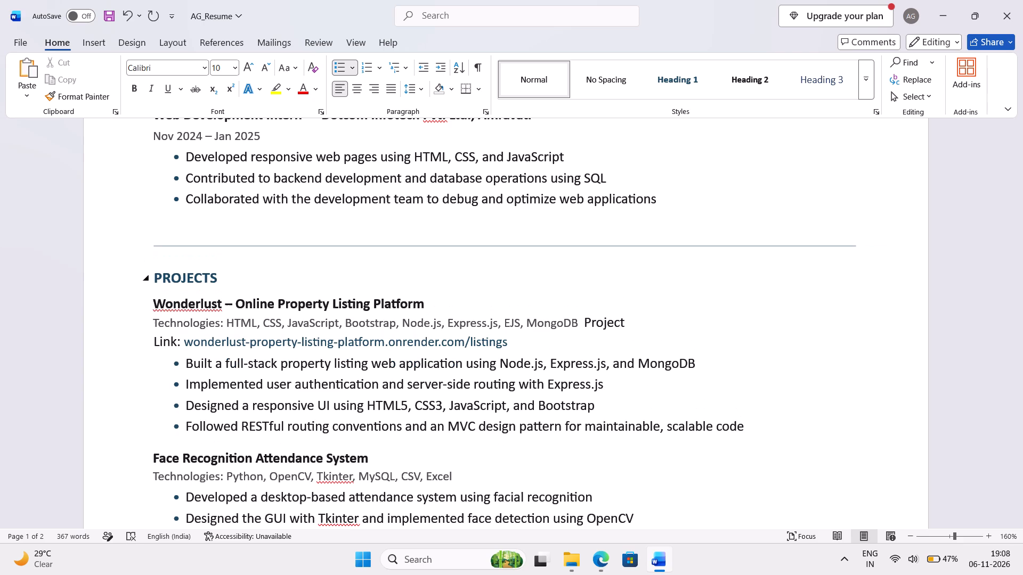
Remove the space after the last Experience bullet, "Collaborated with the development team to debug and optimize web applications".
scroll(173, 261, "up", 1)
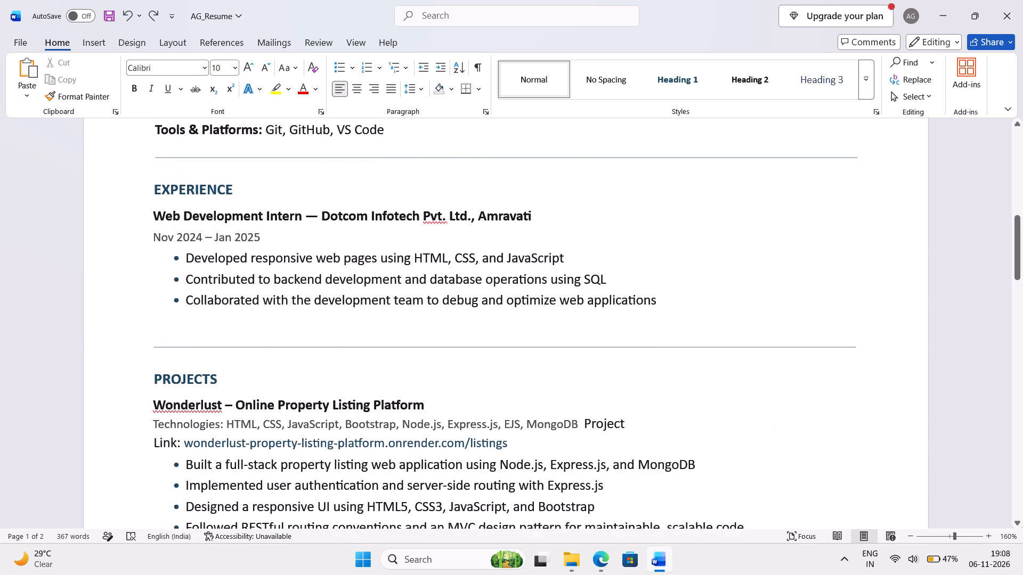
scroll(173, 261, "up", 1)
left_click(166, 338)
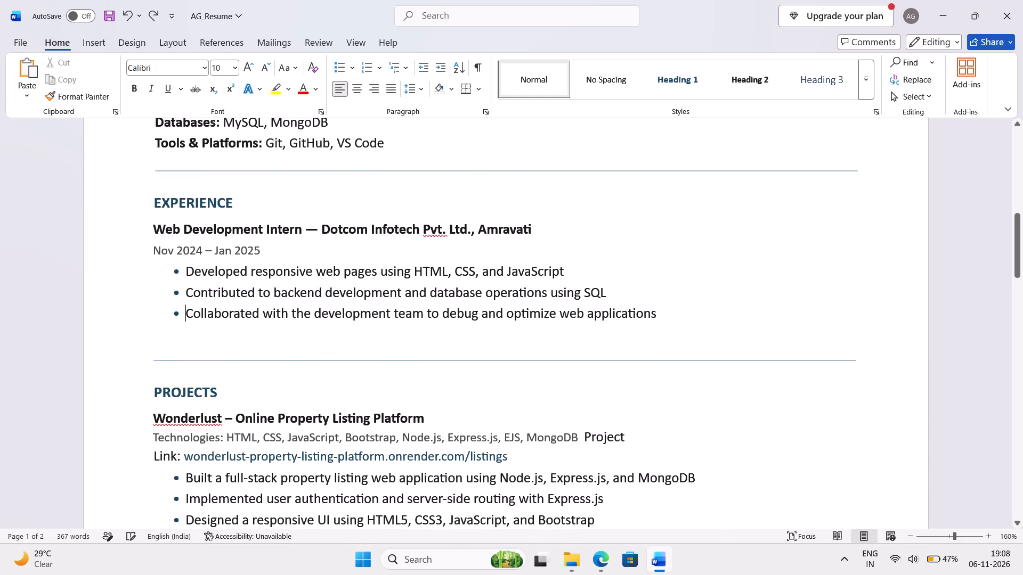
left_click_drag(221, 322, 228, 343)
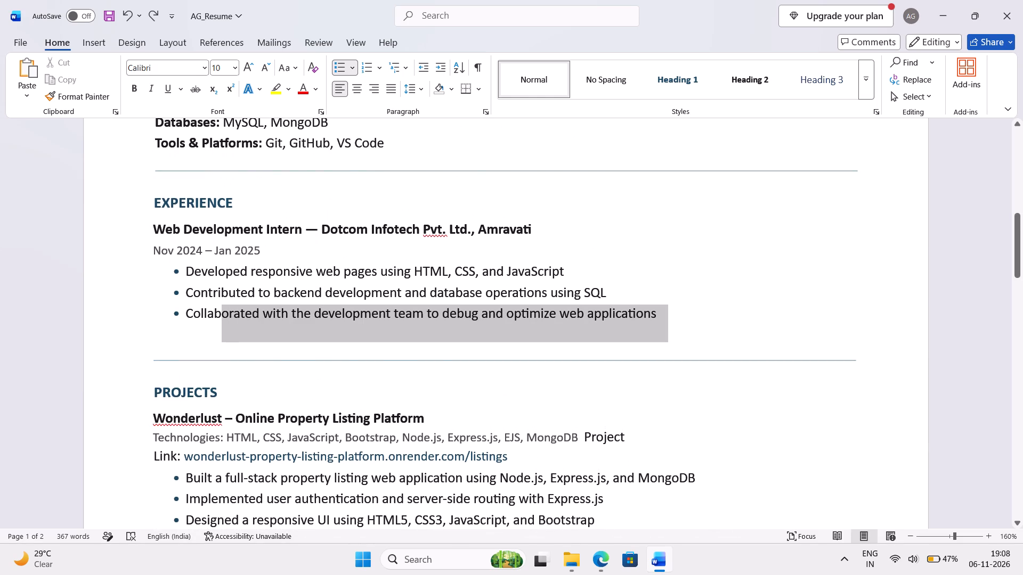
left_click_drag(228, 343, 228, 348)
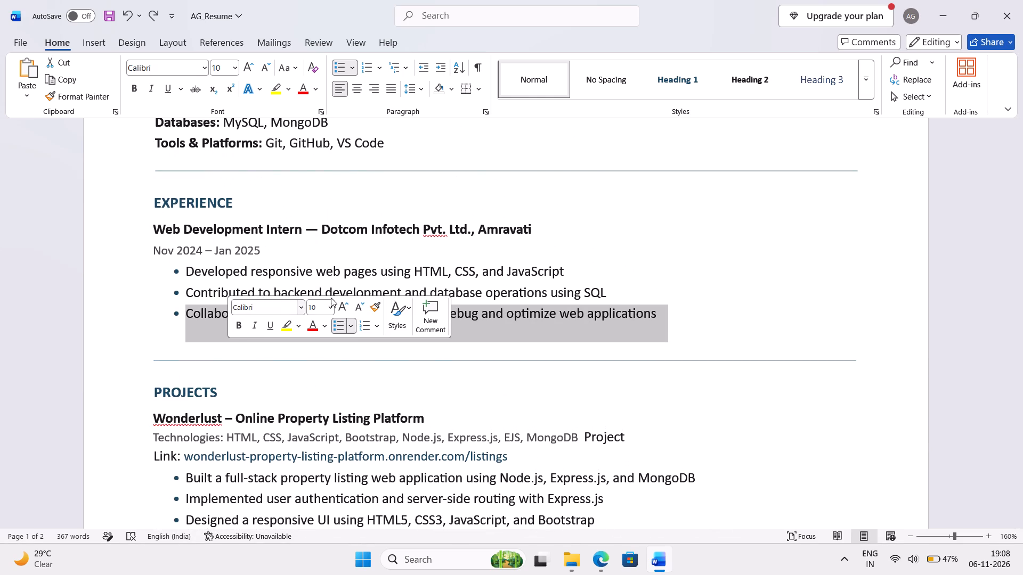
left_click(425, 88)
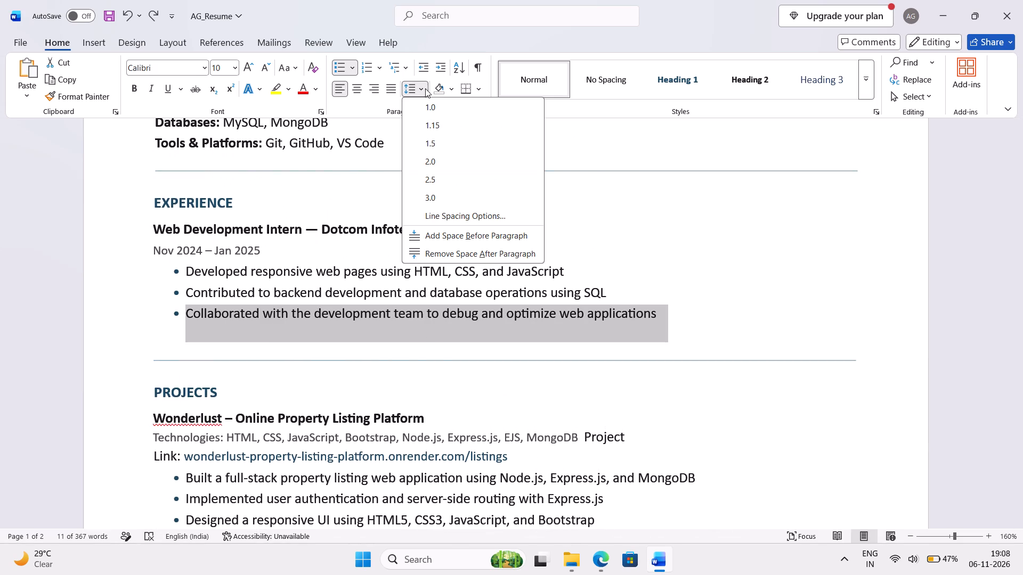
left_click(412, 252)
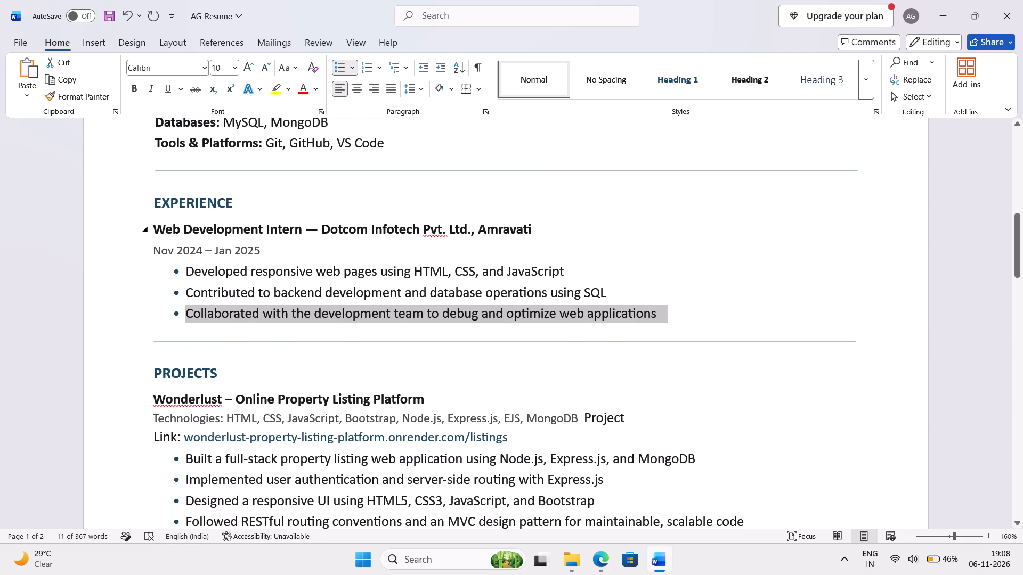
scroll(392, 246, "up", 1)
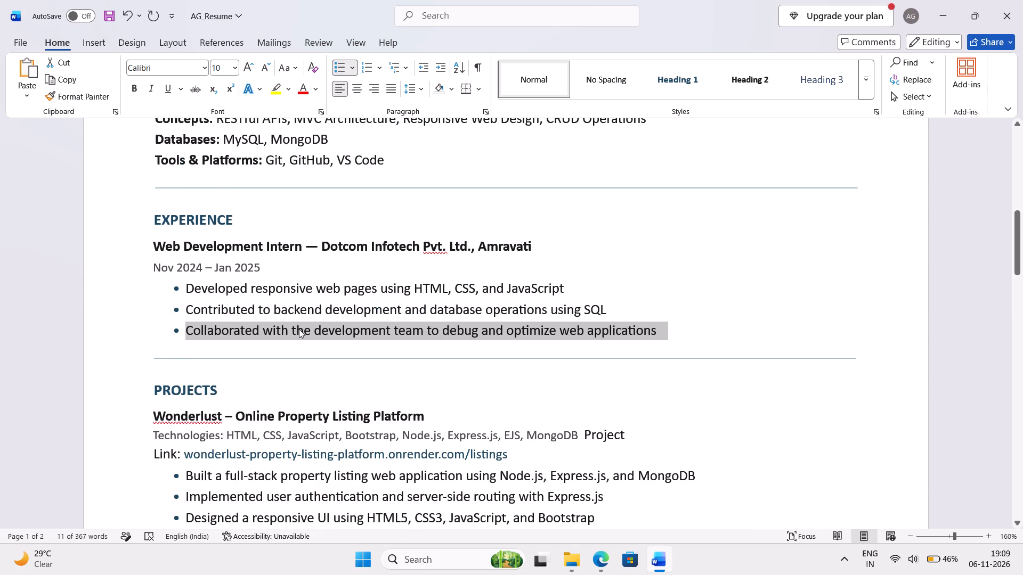
left_click(299, 329)
Examine the divider spacing from the Professional Summary through the Skills, Experience and Projects sections.
scroll(299, 329, "up", 1)
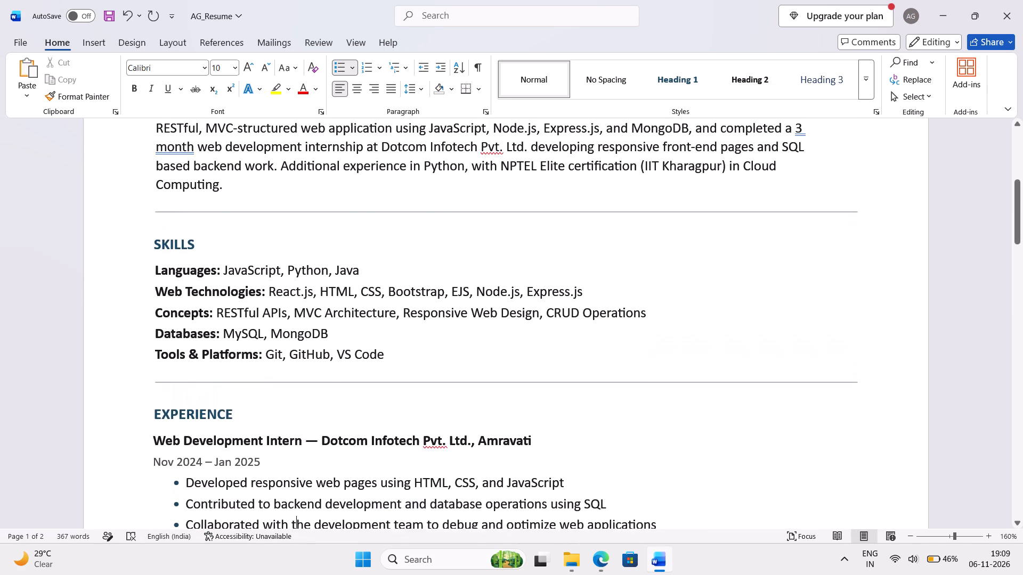
scroll(299, 329, "up", 1)
scroll(299, 329, "down", 4, "ctrl")
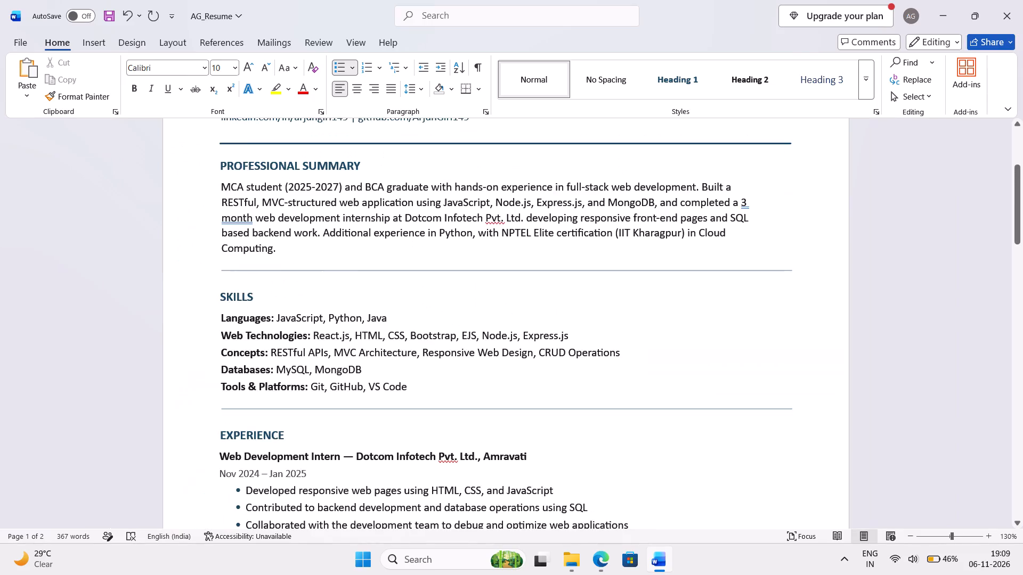
scroll(299, 329, "down", 2)
scroll(299, 329, "up", 1)
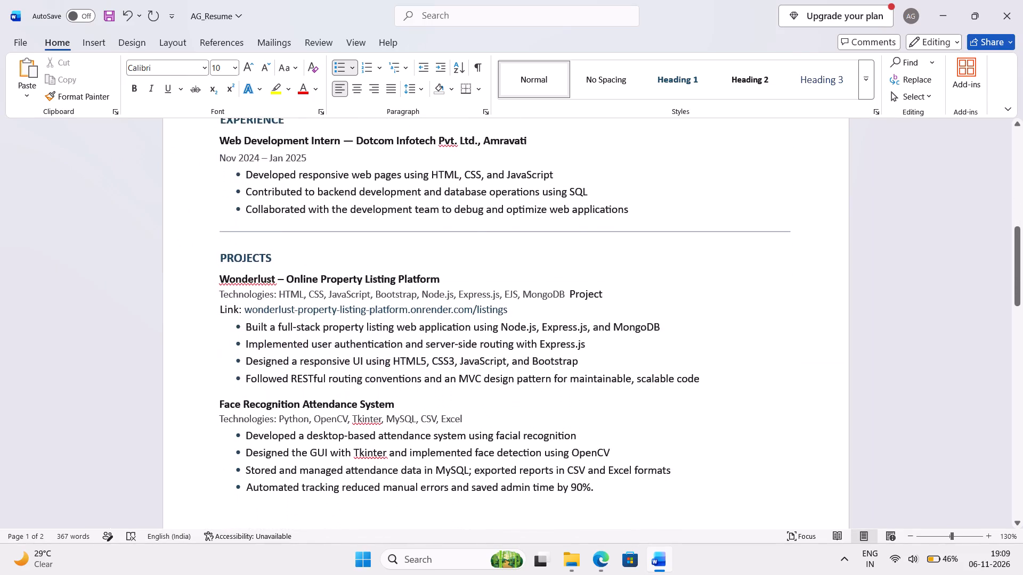
scroll(299, 329, "up", 1)
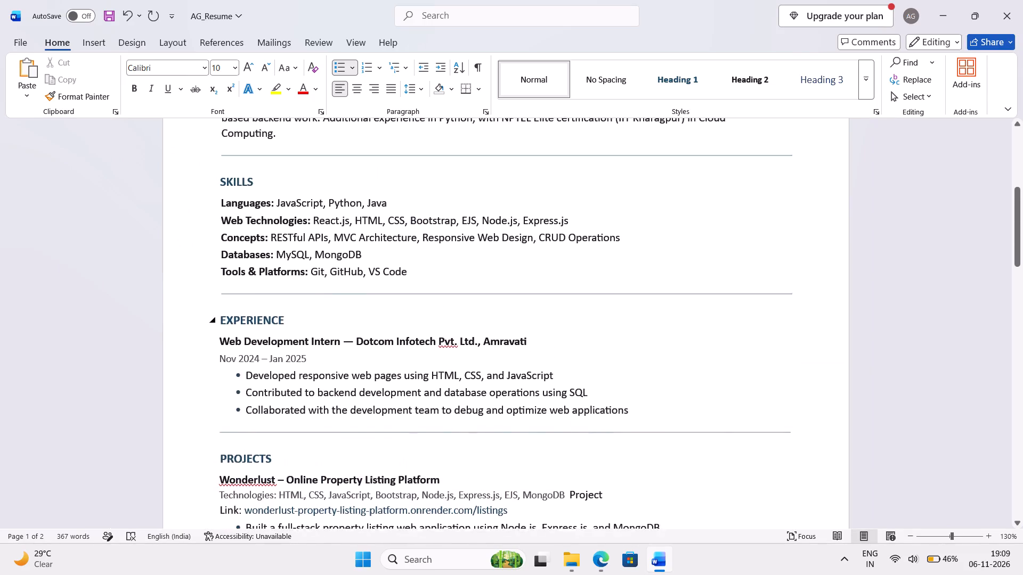
scroll(299, 329, "up", 3)
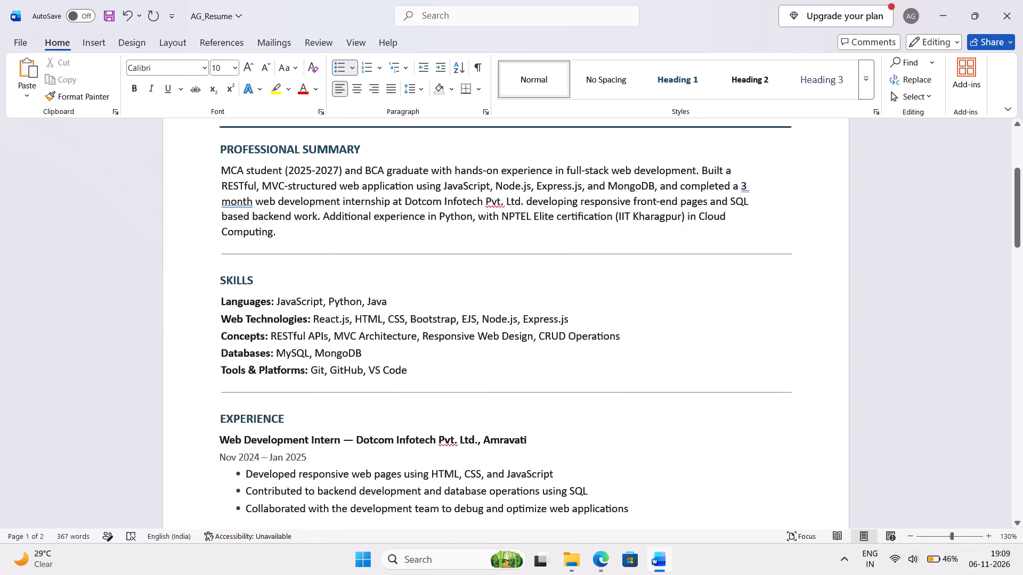
scroll(299, 329, "up", 2)
scroll(299, 329, "down", 4)
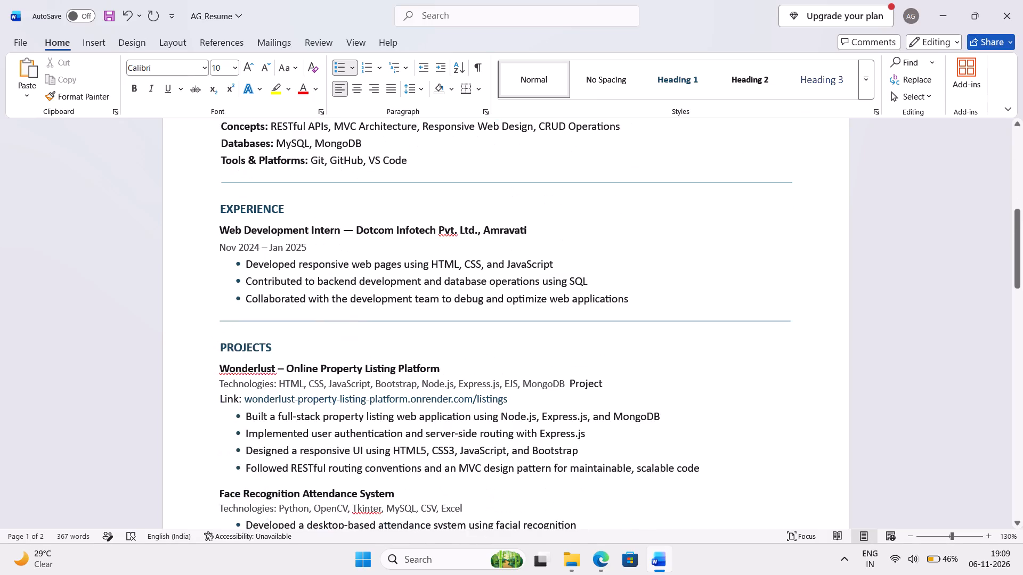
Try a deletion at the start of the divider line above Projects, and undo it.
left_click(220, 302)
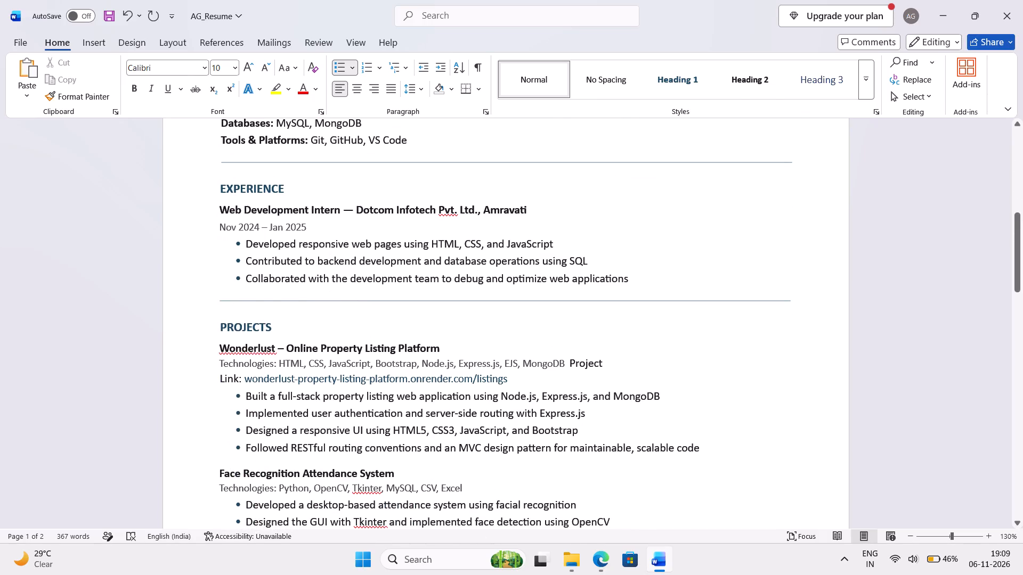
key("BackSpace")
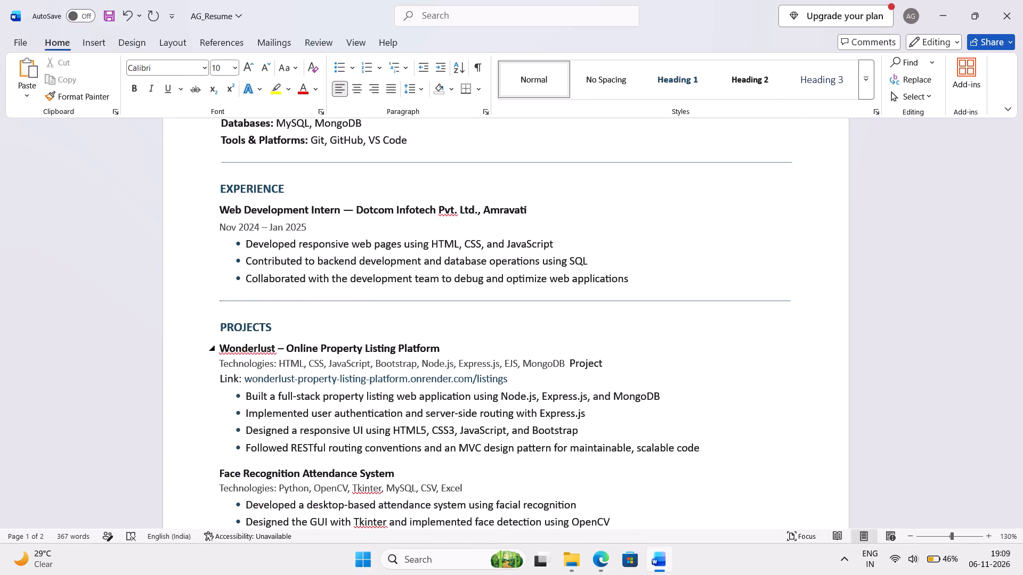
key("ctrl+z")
Remove the extra space between the Secondary School Certificate entry and the divider above Certifications.
scroll(301, 319, "down", 1)
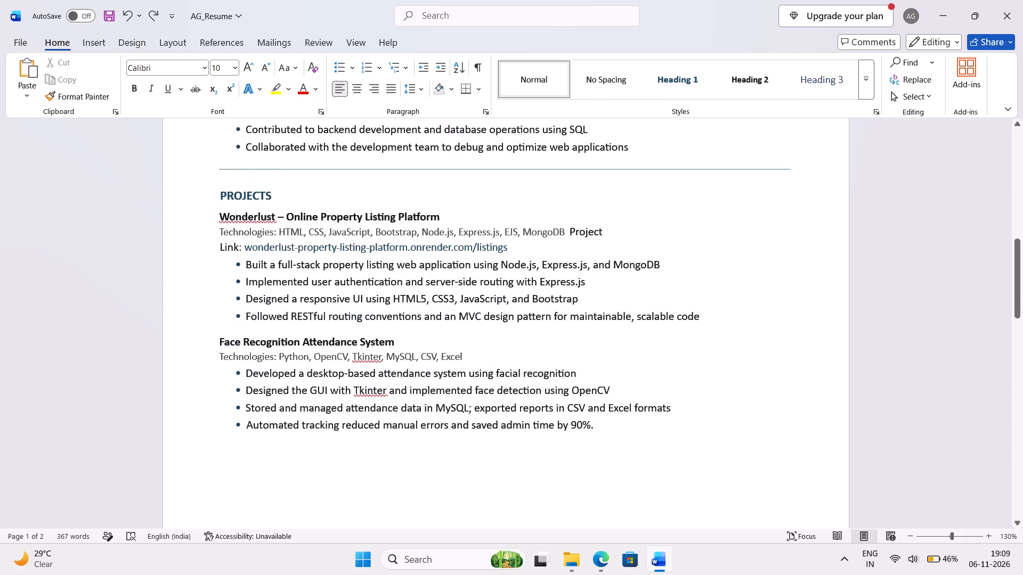
scroll(301, 319, "down", 3)
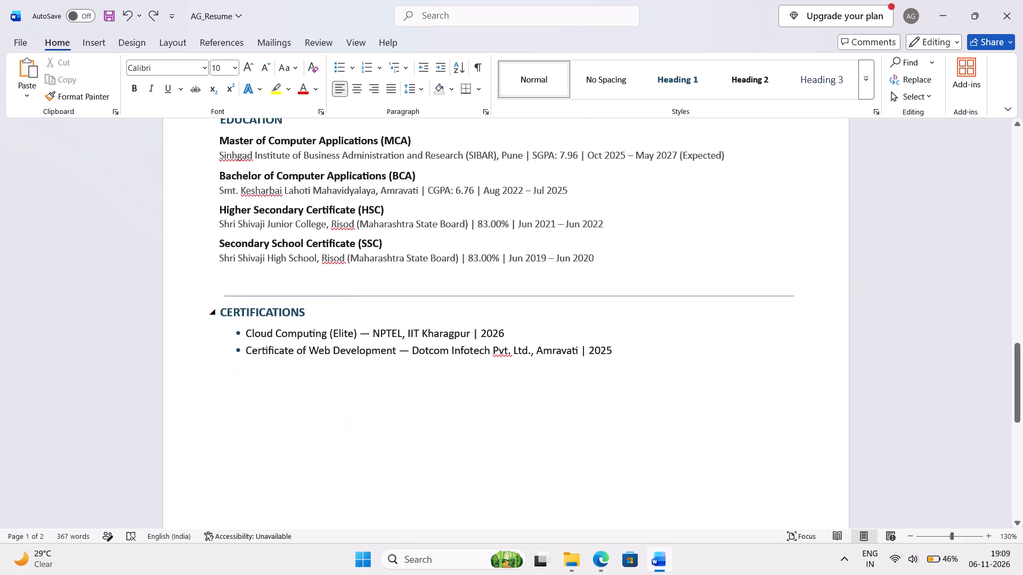
left_click(222, 270)
scroll(222, 270, "up", 3, "ctrl")
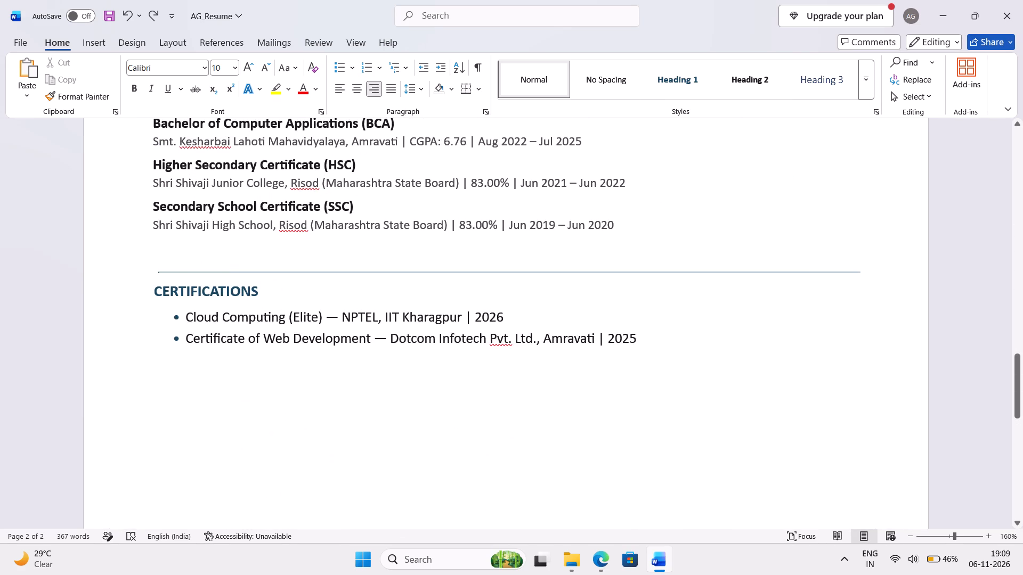
key("BackSpace")
key("BackSpace")
key("BackSpace")
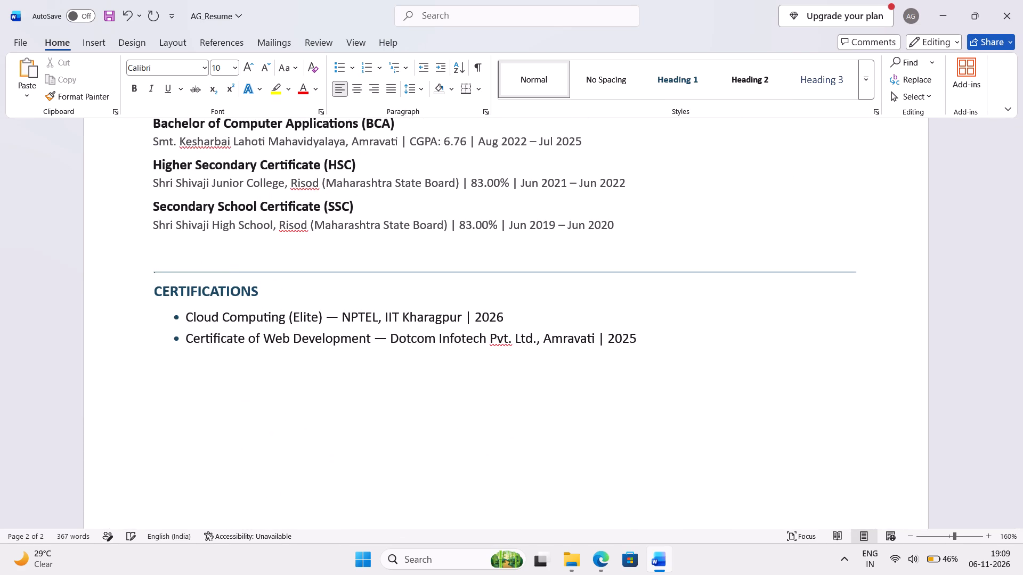
scroll(288, 219, "down", 4, "ctrl")
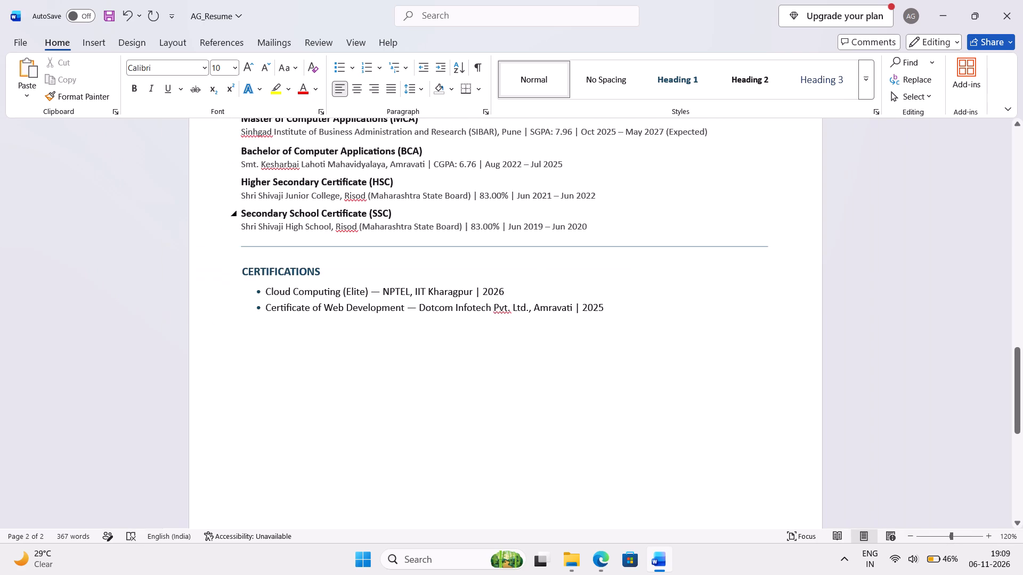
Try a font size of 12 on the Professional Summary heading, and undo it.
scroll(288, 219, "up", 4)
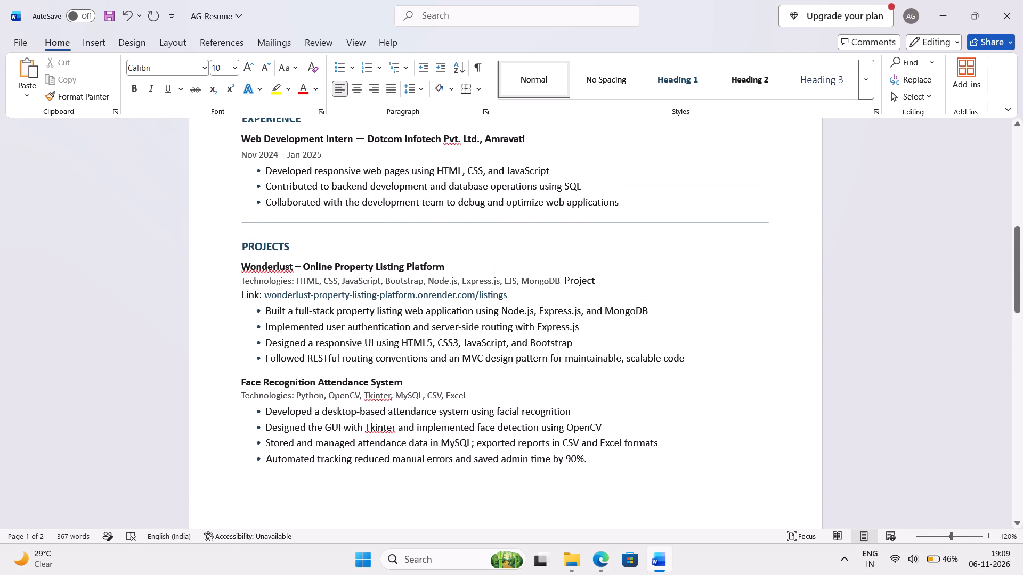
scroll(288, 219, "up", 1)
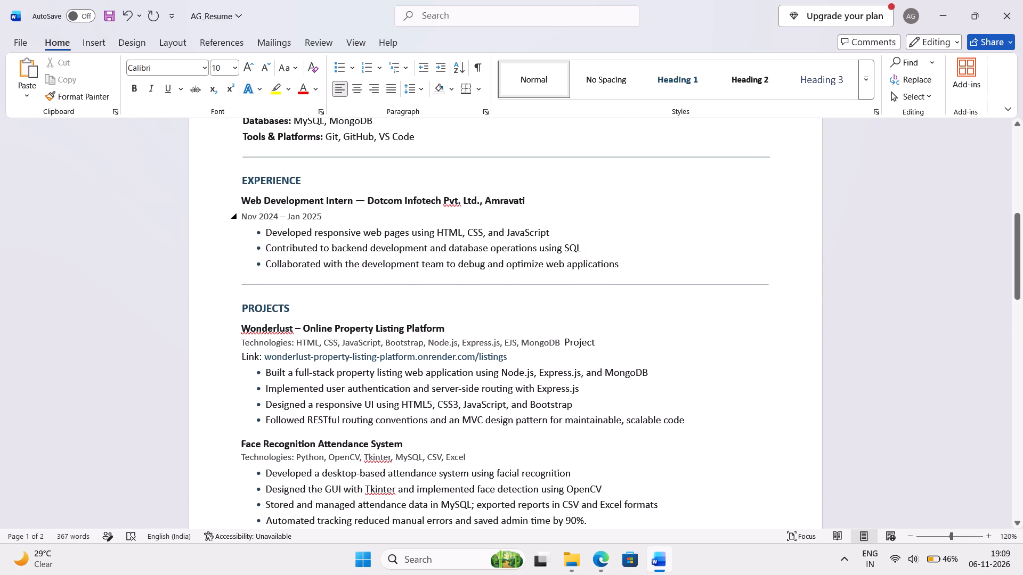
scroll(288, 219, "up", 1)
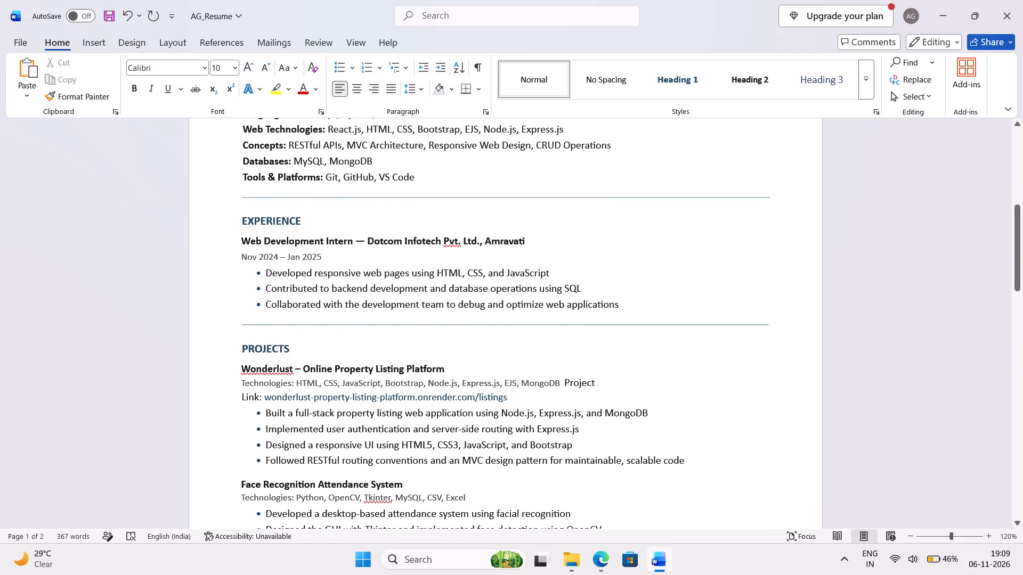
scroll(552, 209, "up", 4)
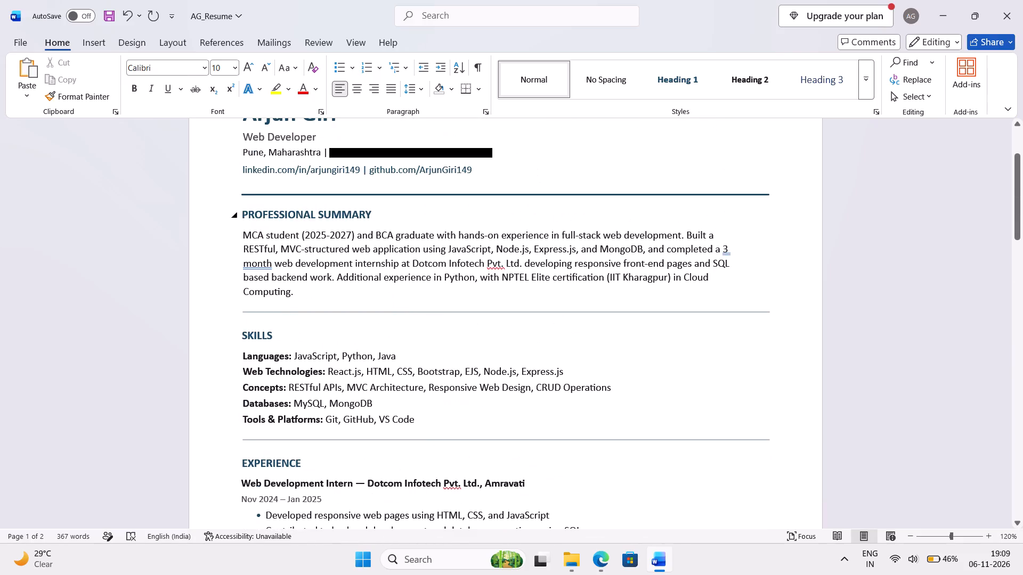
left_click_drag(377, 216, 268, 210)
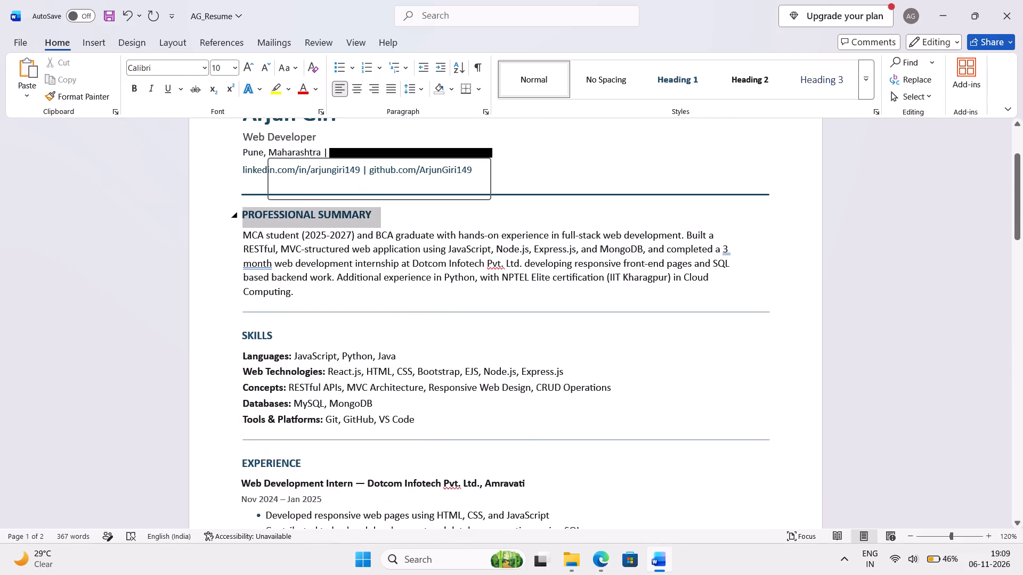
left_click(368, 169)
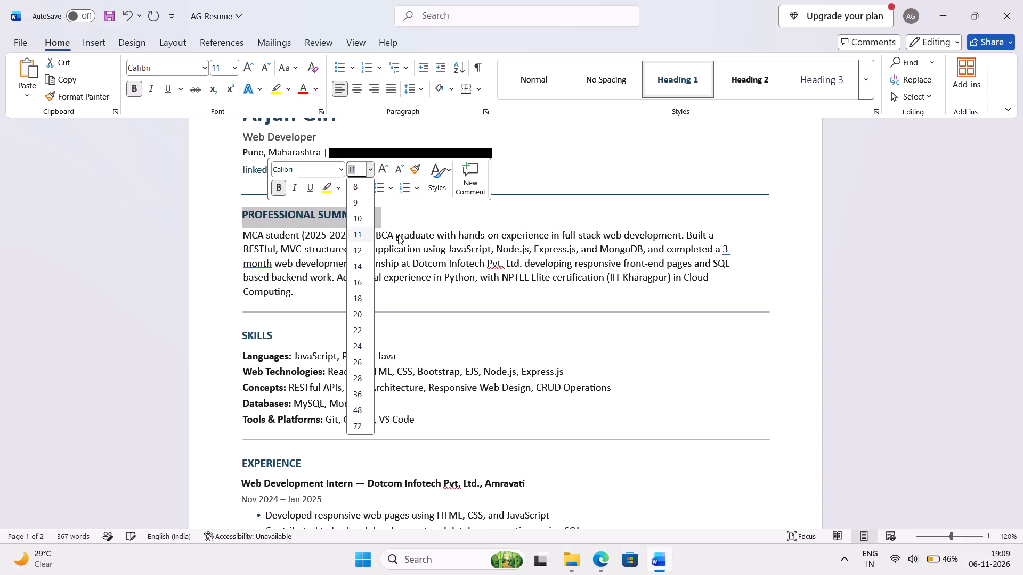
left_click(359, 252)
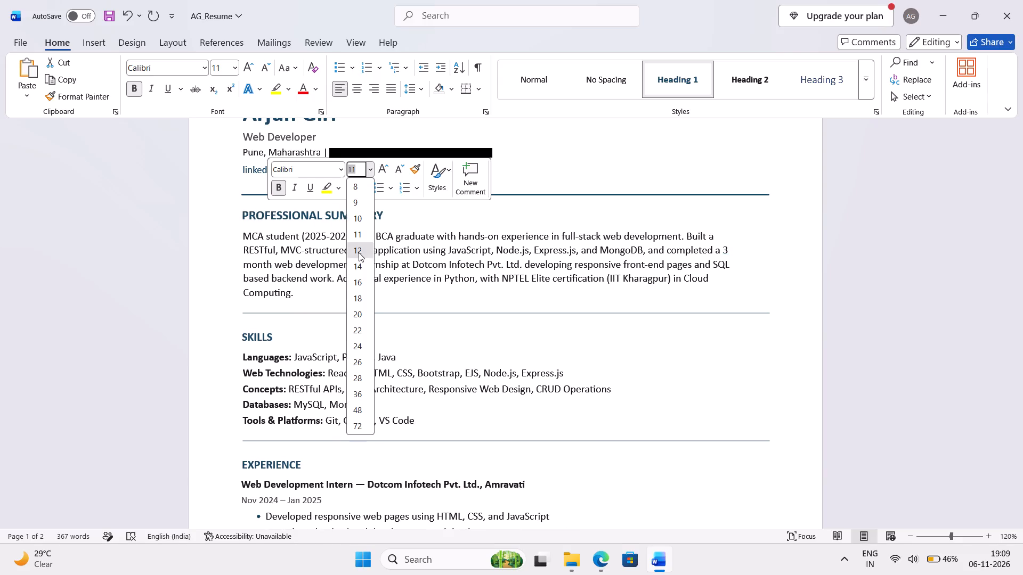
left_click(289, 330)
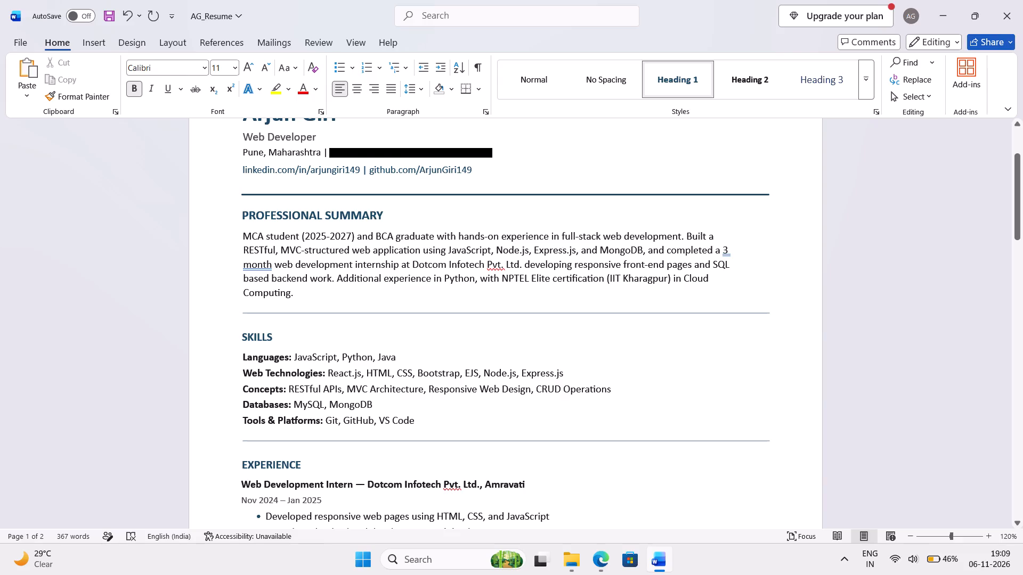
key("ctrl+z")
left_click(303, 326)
Export the resume as a PDF named AAAA in the Downloads folder.
scroll(303, 326, "down", 6)
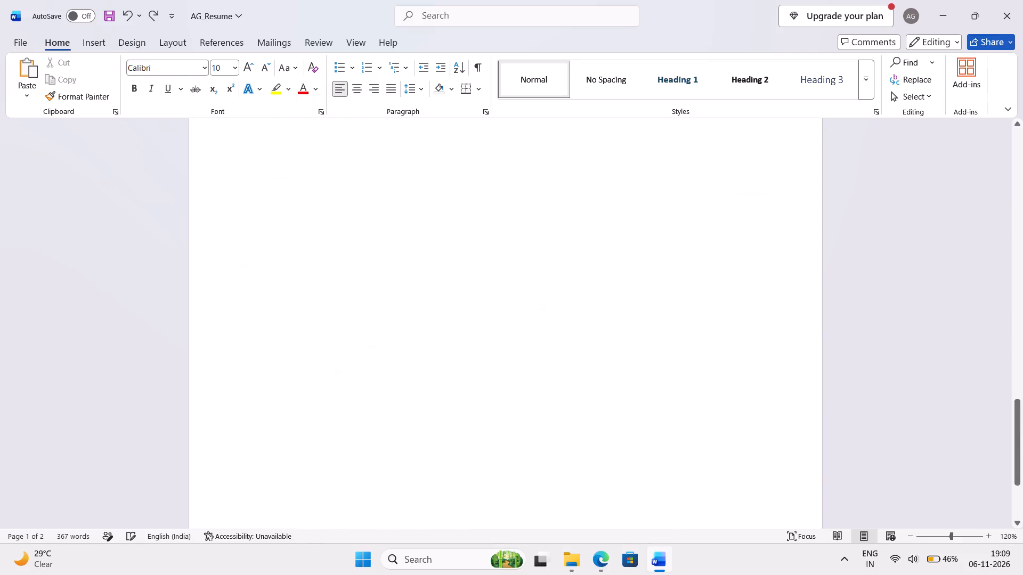
scroll(303, 326, "up", 3)
key("ctrl+s")
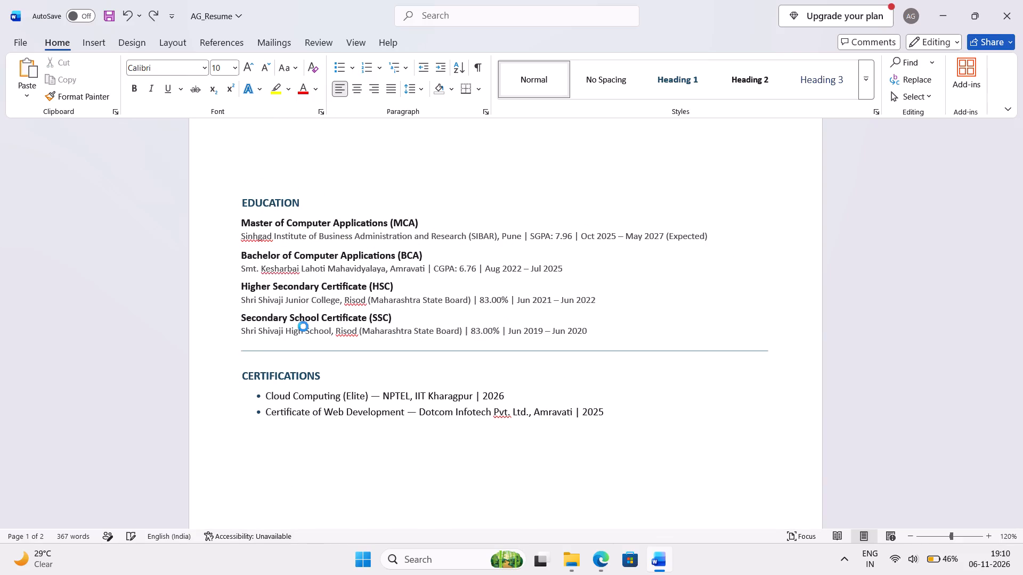
type("AAAA")
left_click(222, 241)
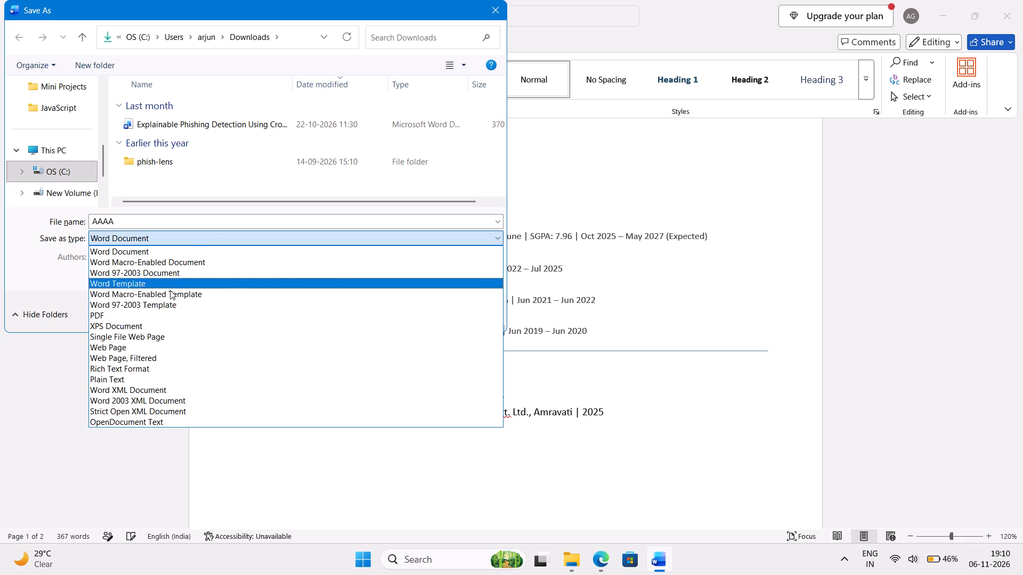
left_click(155, 317)
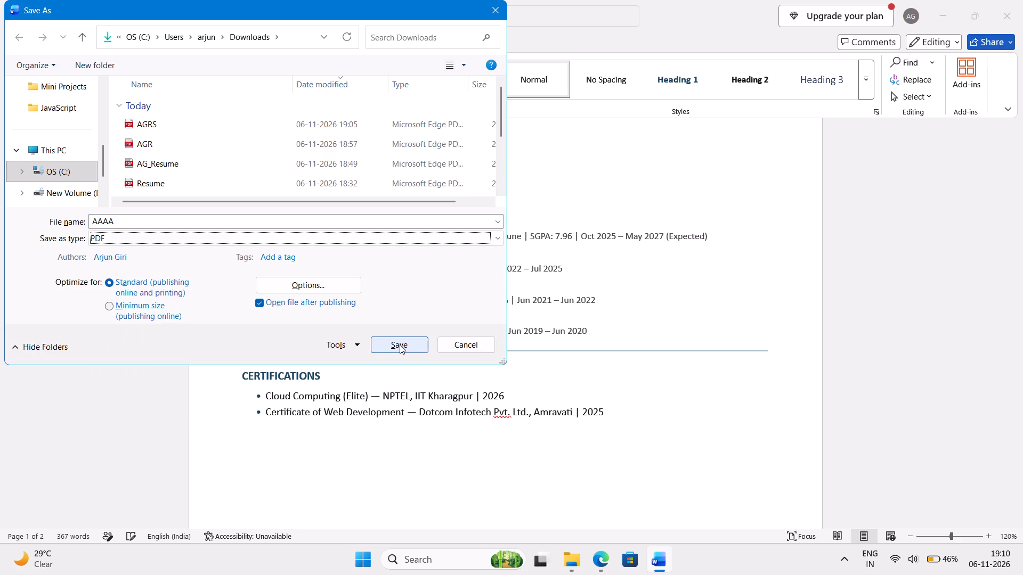
left_click(400, 344)
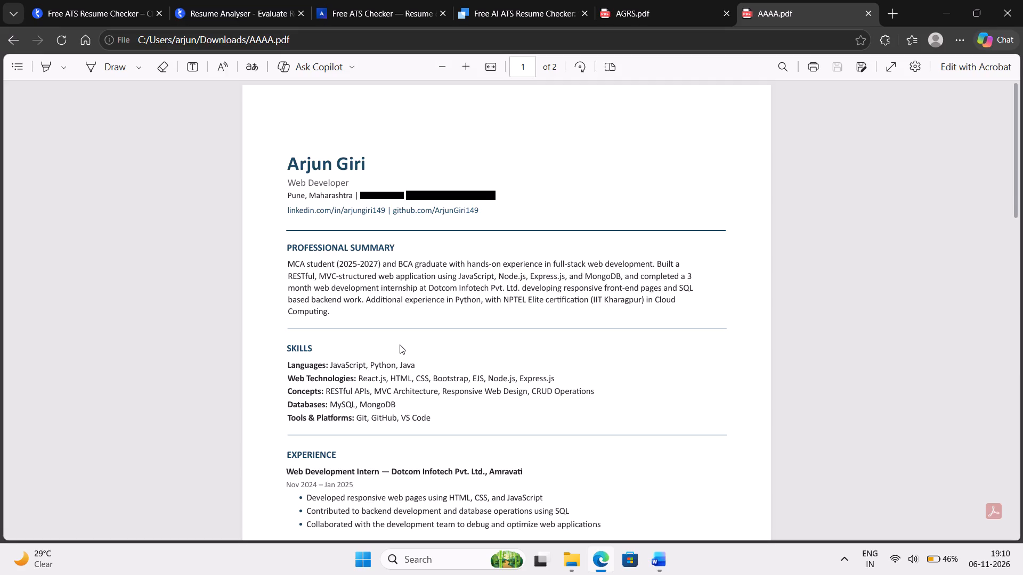
Review the layout, divider spacing and page break across both pages of the exported AAAA PDF.
scroll(400, 344, "down", 3)
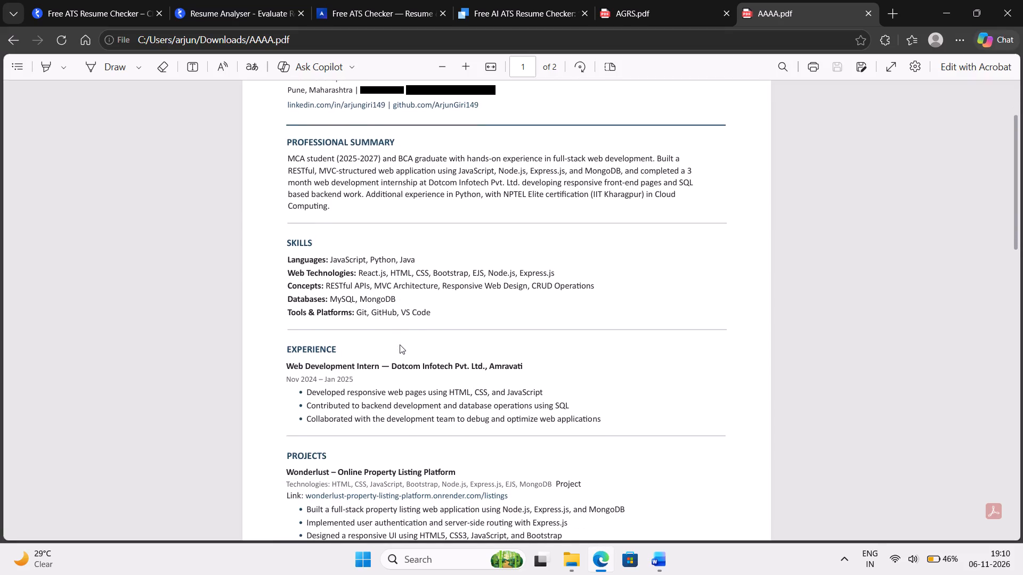
scroll(400, 344, "down", 2)
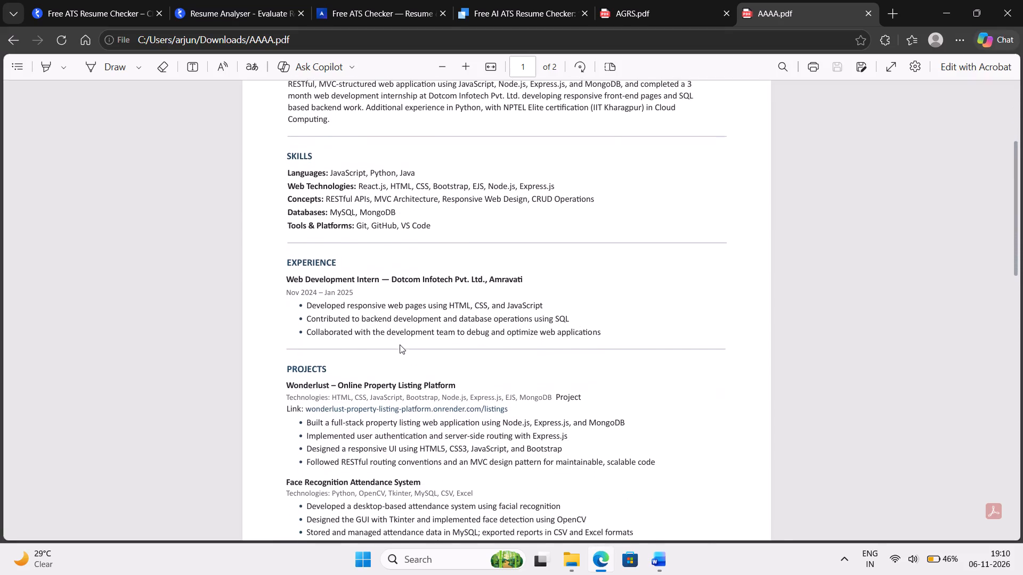
scroll(400, 344, "down", 5)
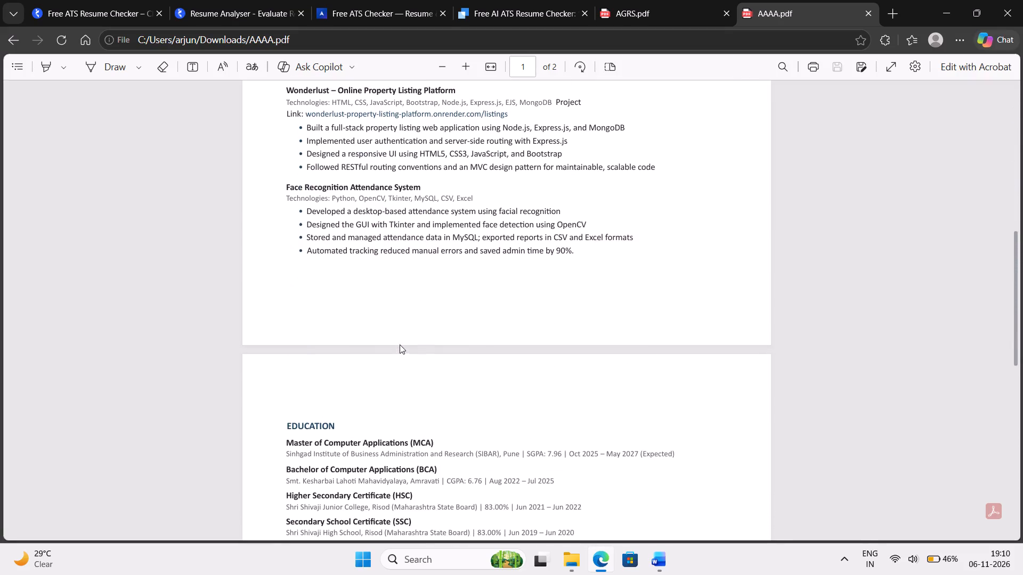
scroll(400, 344, "down", 3)
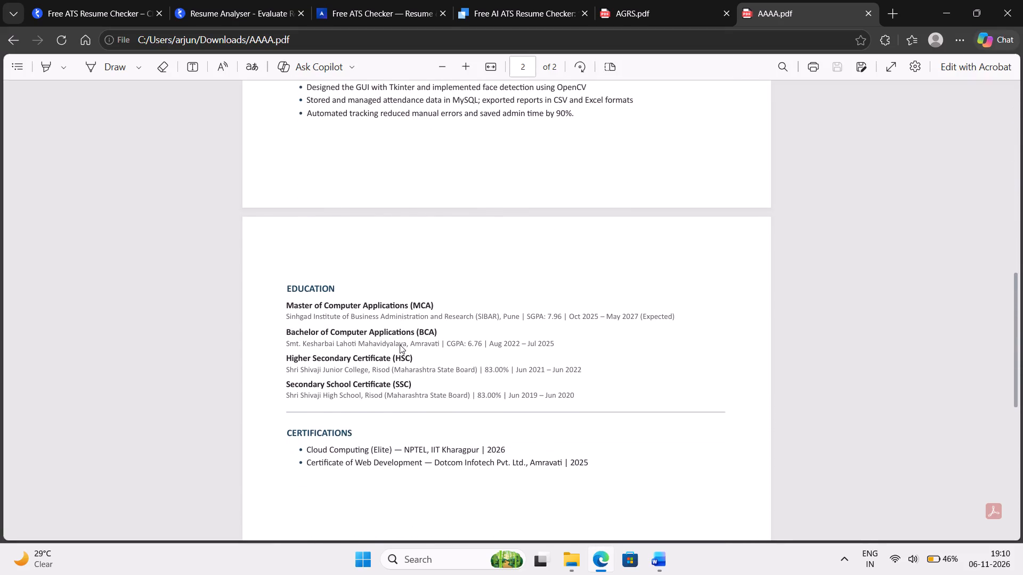
scroll(400, 344, "down", 1)
Compare the resume in Word with the exported AAAA PDF, checking the section spacing and wording from Education up to the Professional Summary.
left_click(666, 571)
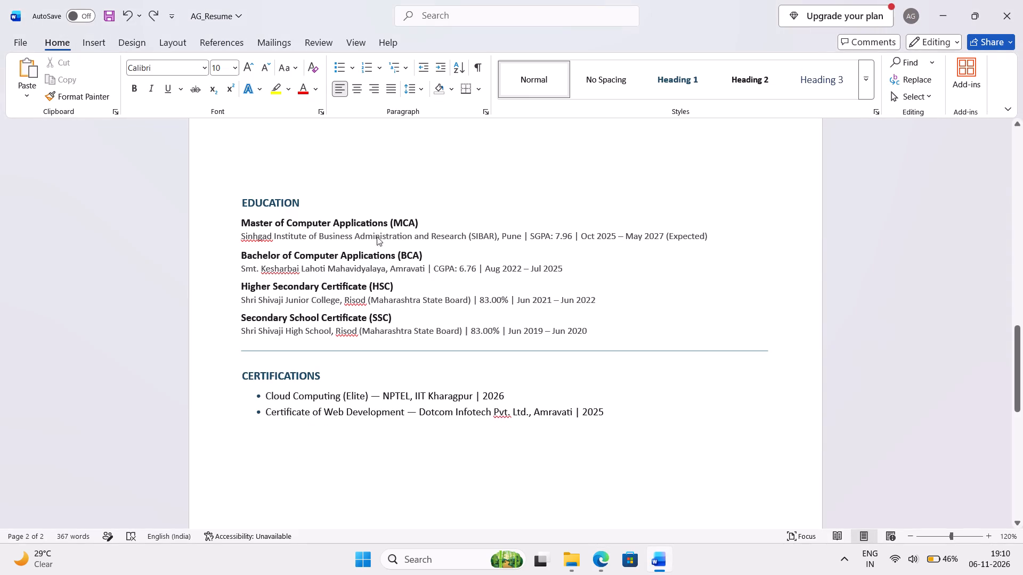
left_click(275, 174)
scroll(275, 174, "up", 1)
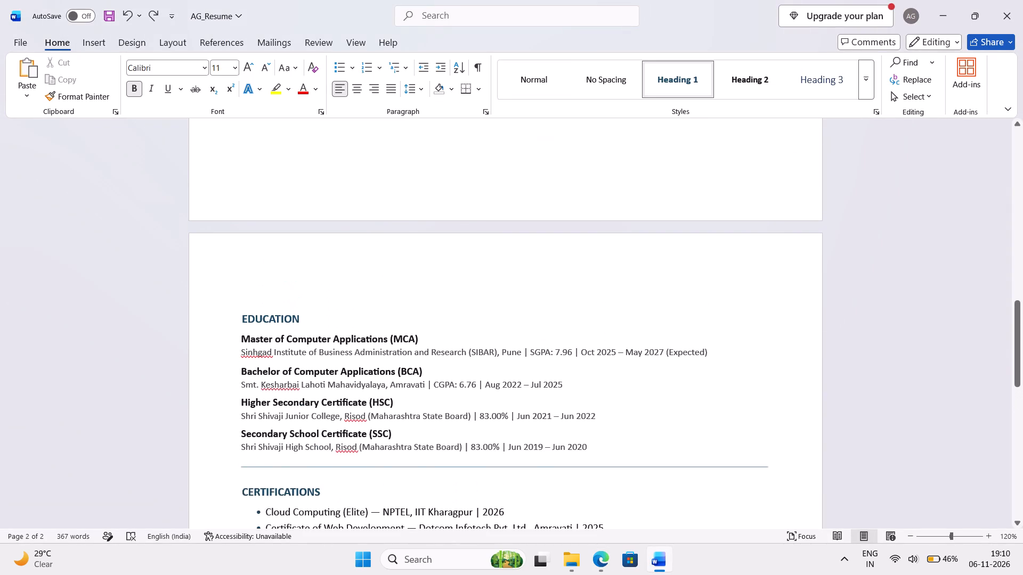
key("Up")
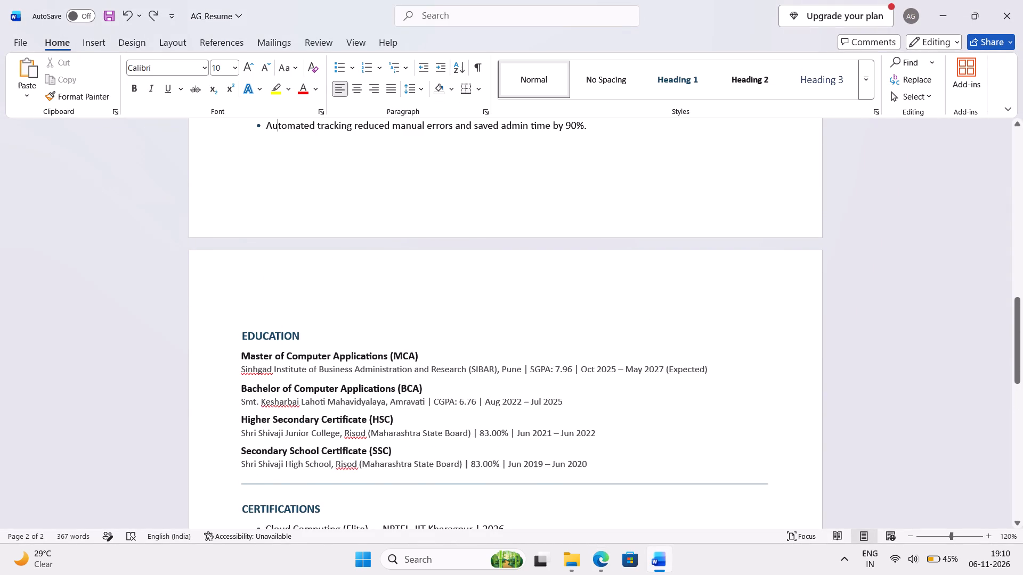
scroll(275, 174, "up", 6)
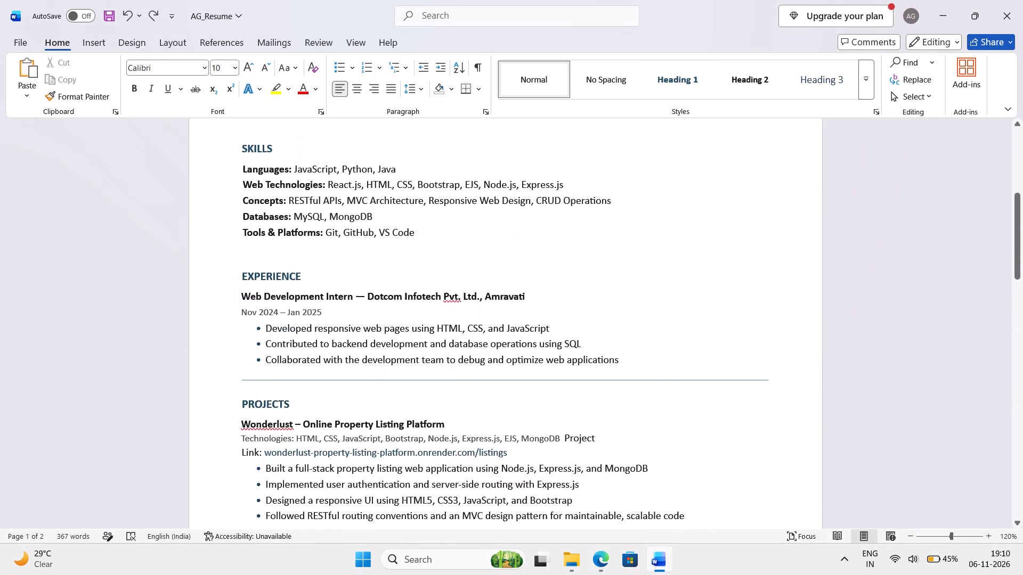
scroll(275, 174, "up", 2)
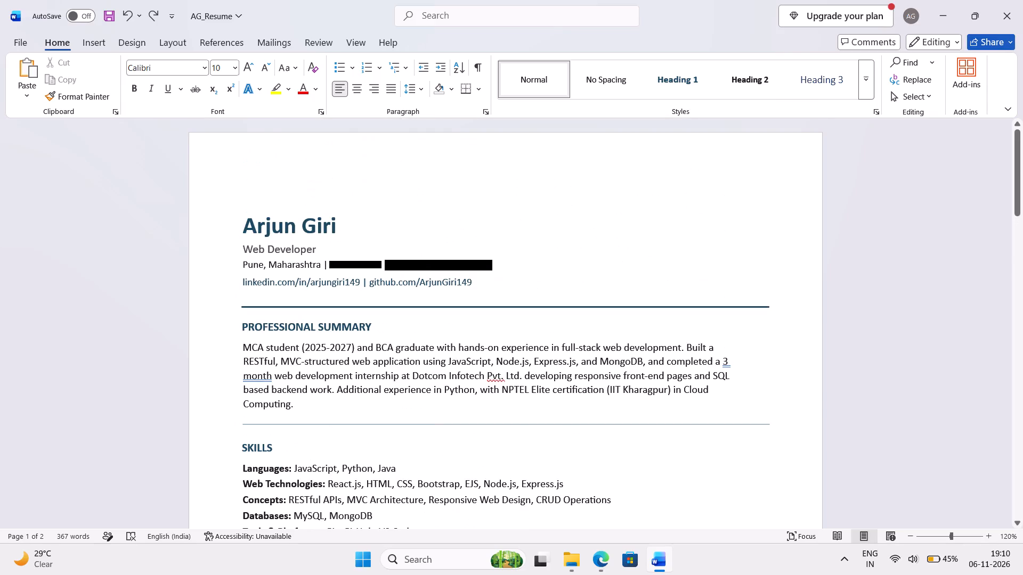
left_click(597, 569)
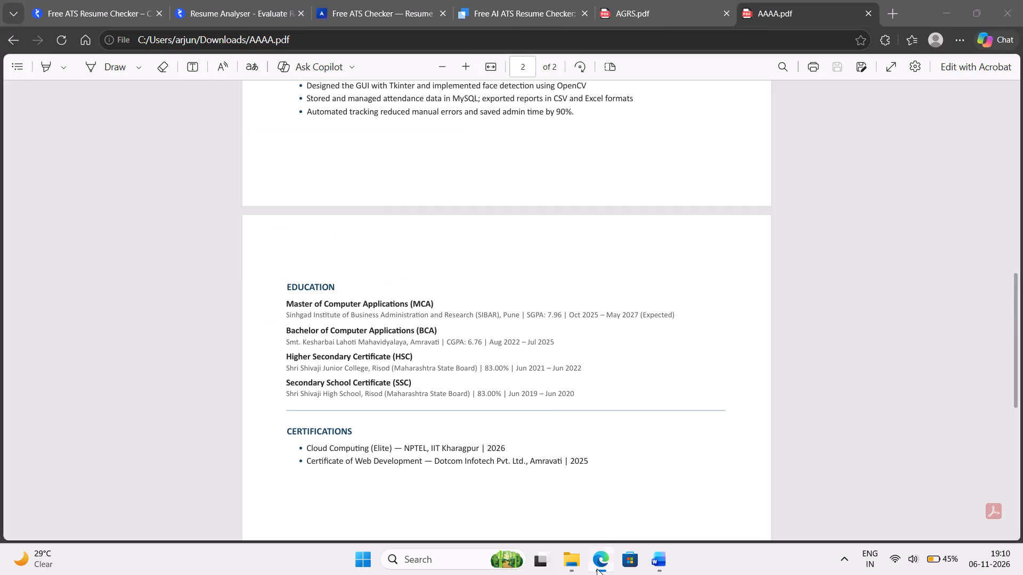
scroll(531, 298, "up", 10)
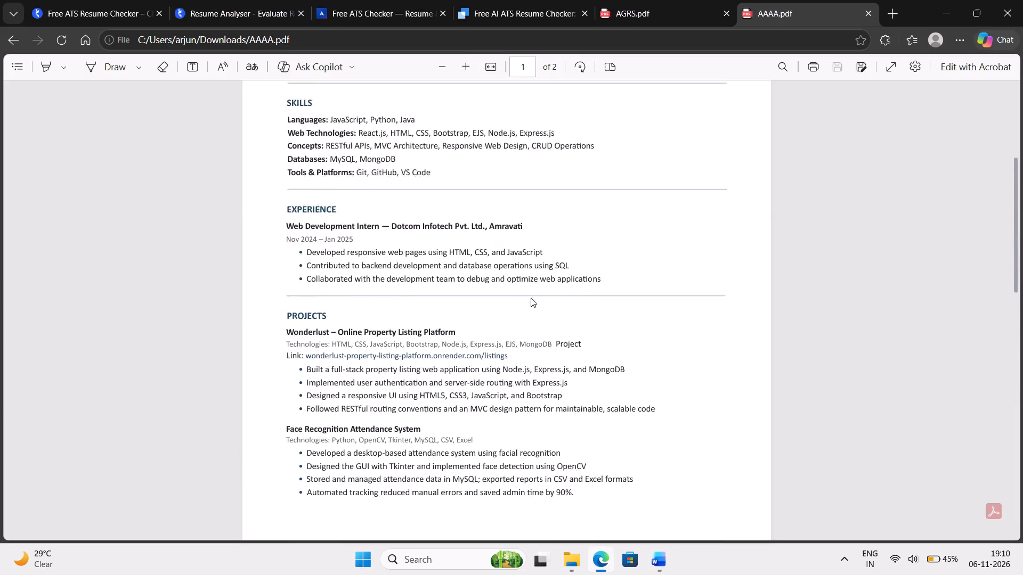
scroll(531, 298, "up", 4)
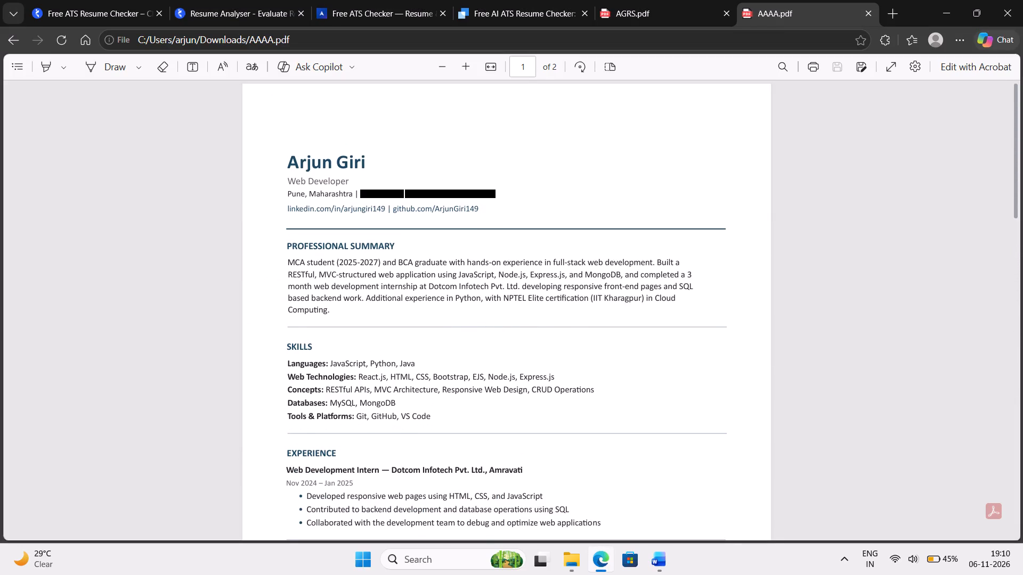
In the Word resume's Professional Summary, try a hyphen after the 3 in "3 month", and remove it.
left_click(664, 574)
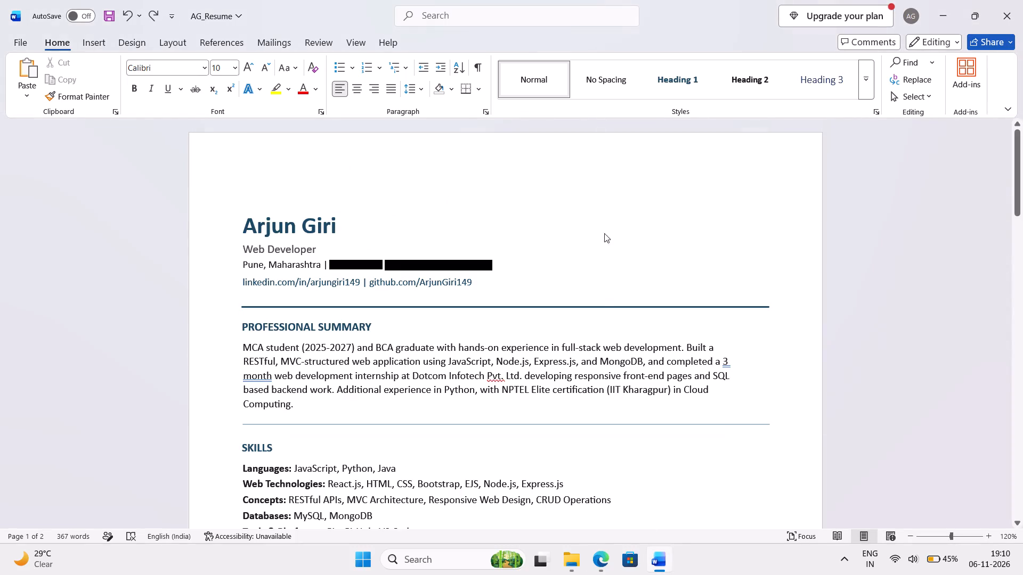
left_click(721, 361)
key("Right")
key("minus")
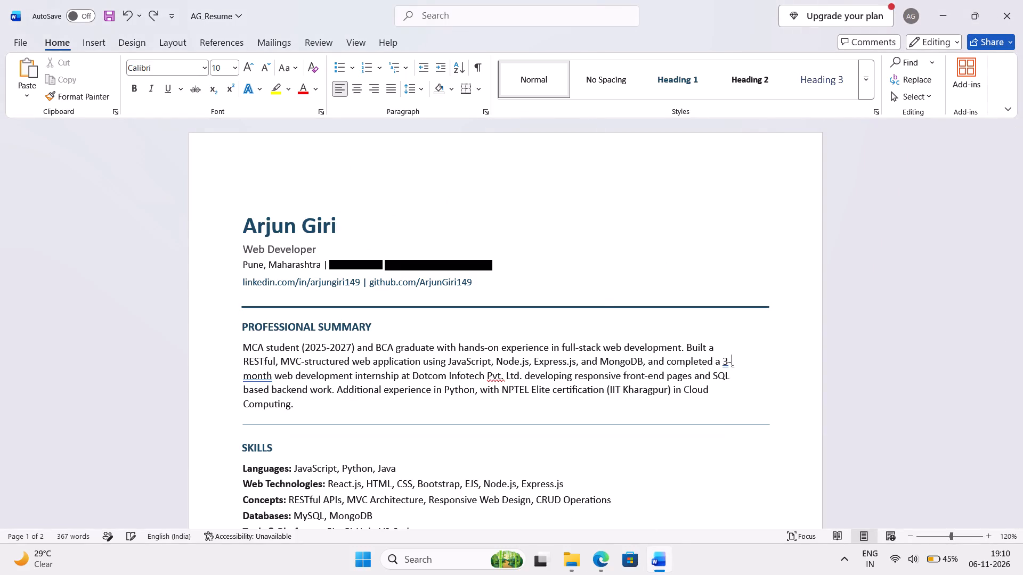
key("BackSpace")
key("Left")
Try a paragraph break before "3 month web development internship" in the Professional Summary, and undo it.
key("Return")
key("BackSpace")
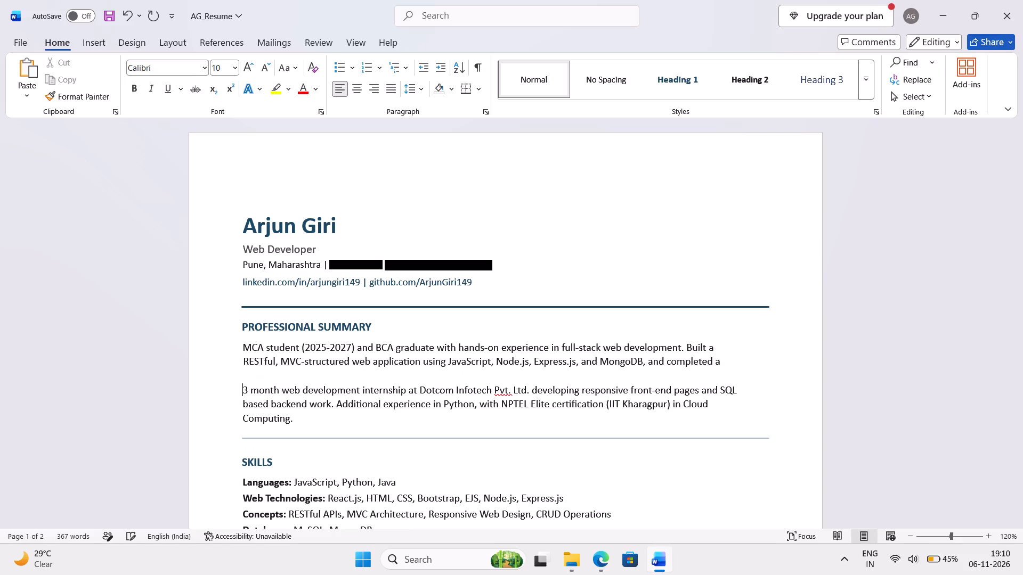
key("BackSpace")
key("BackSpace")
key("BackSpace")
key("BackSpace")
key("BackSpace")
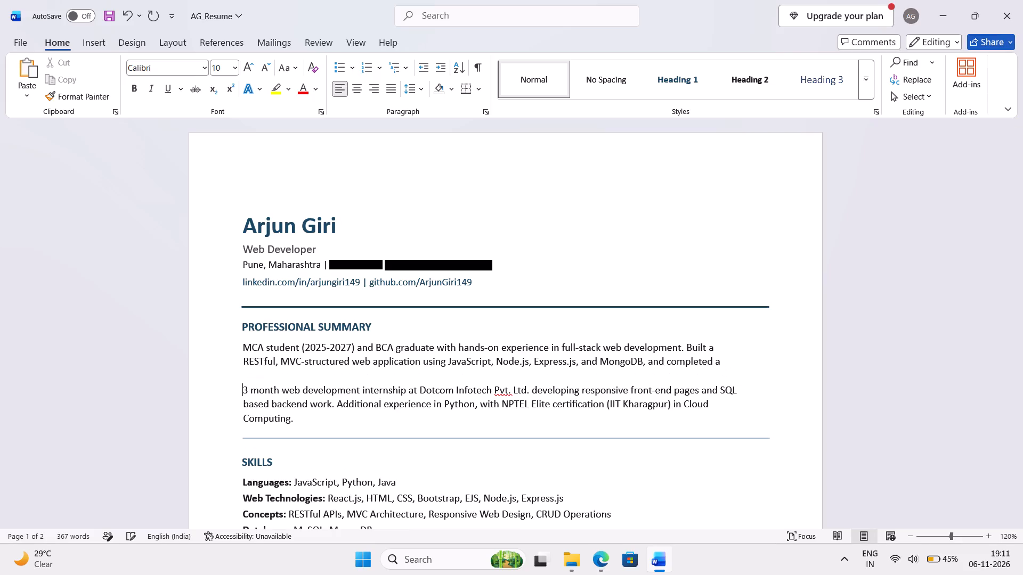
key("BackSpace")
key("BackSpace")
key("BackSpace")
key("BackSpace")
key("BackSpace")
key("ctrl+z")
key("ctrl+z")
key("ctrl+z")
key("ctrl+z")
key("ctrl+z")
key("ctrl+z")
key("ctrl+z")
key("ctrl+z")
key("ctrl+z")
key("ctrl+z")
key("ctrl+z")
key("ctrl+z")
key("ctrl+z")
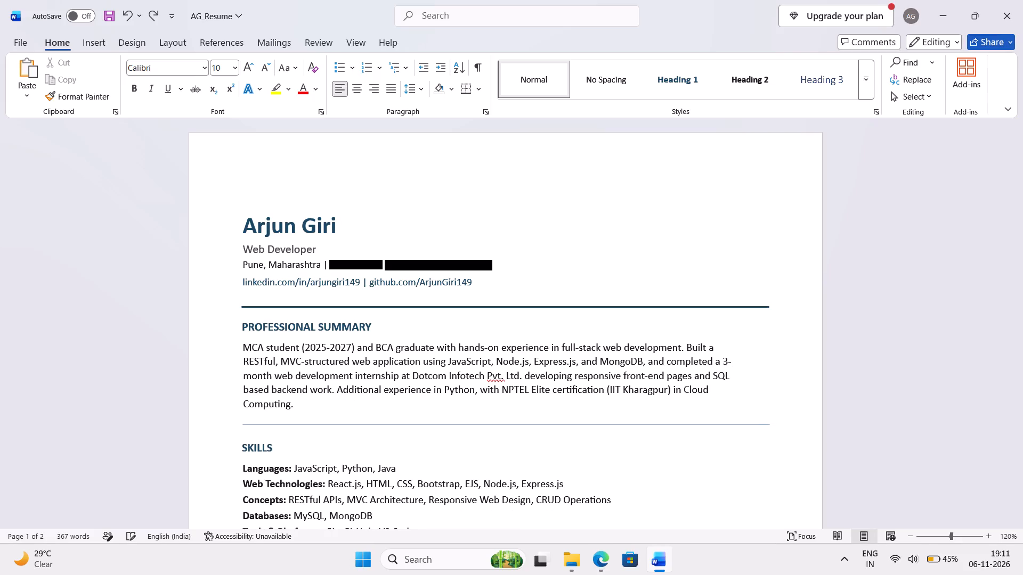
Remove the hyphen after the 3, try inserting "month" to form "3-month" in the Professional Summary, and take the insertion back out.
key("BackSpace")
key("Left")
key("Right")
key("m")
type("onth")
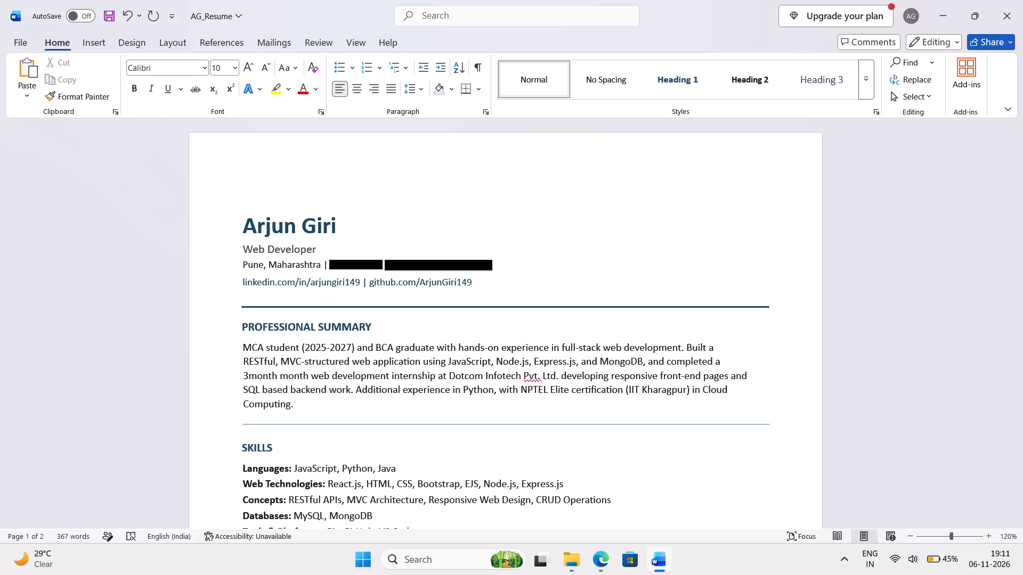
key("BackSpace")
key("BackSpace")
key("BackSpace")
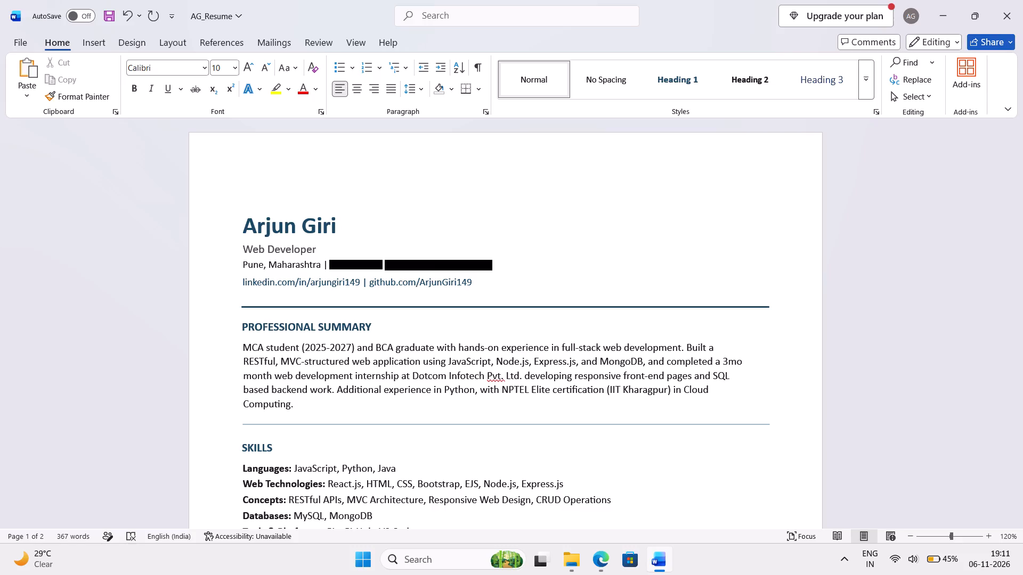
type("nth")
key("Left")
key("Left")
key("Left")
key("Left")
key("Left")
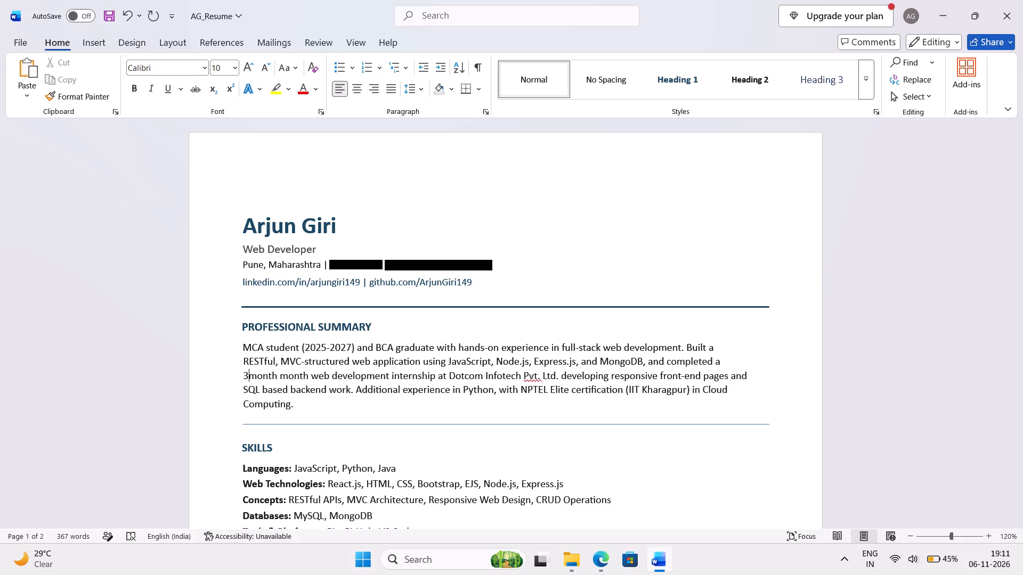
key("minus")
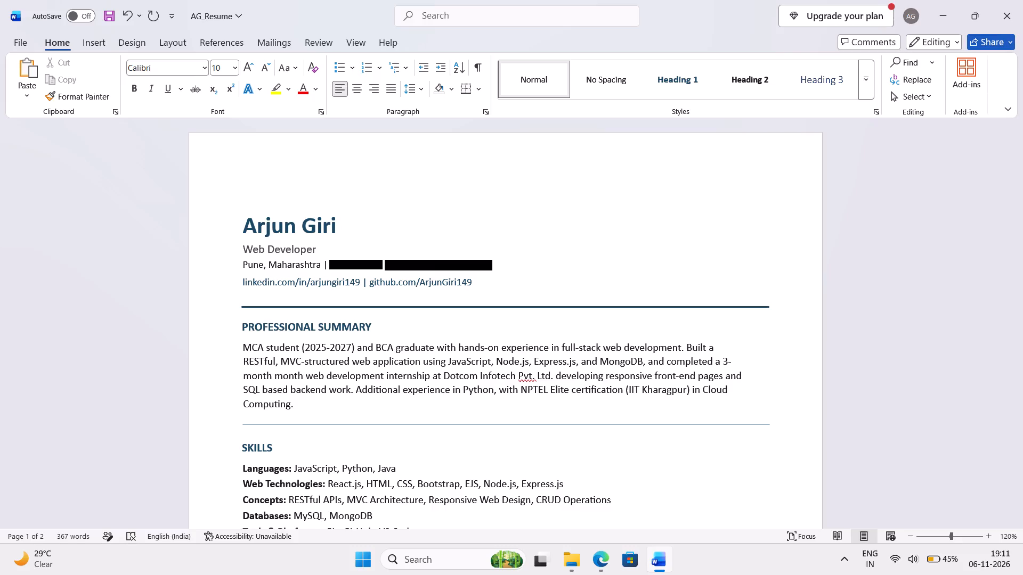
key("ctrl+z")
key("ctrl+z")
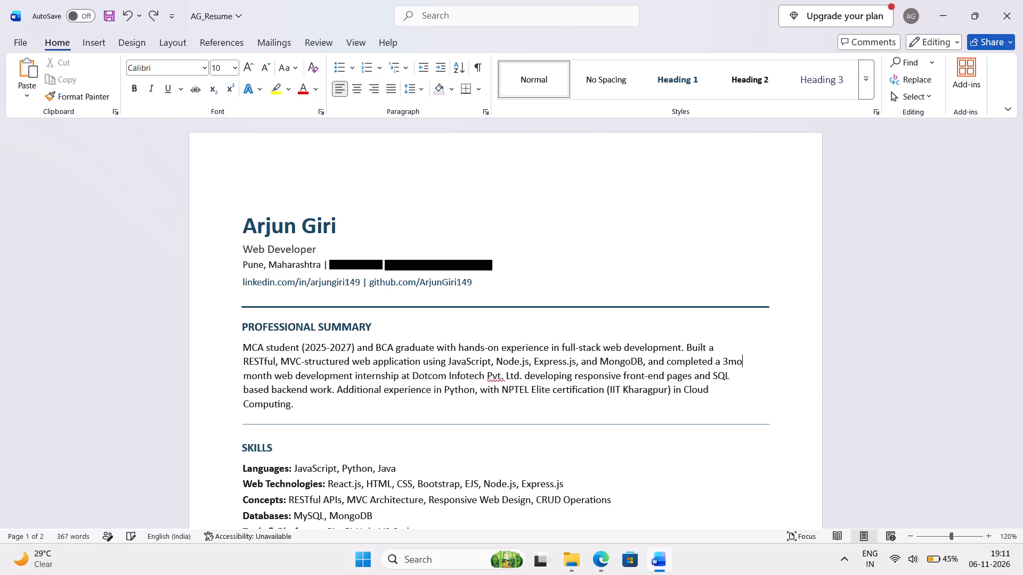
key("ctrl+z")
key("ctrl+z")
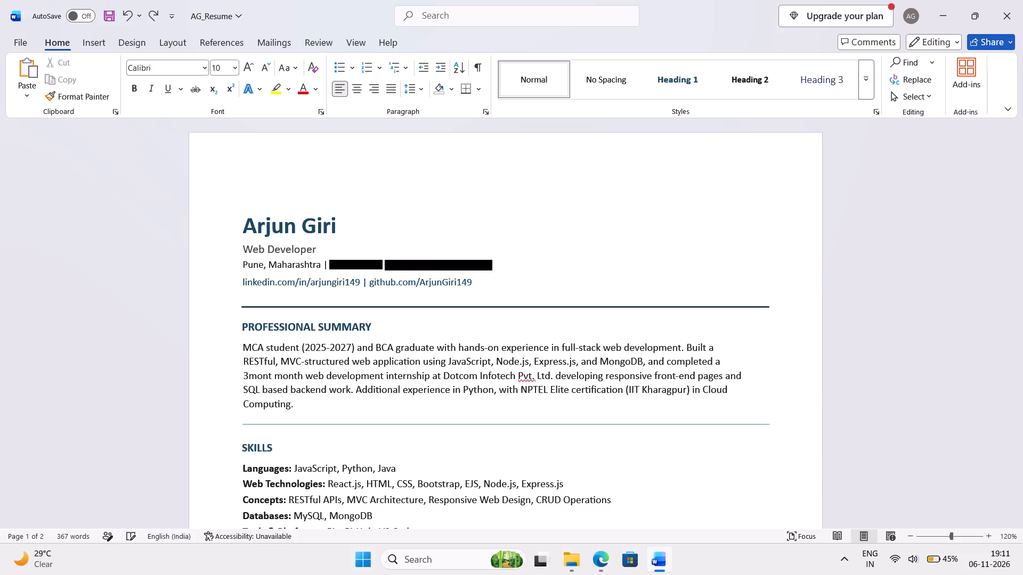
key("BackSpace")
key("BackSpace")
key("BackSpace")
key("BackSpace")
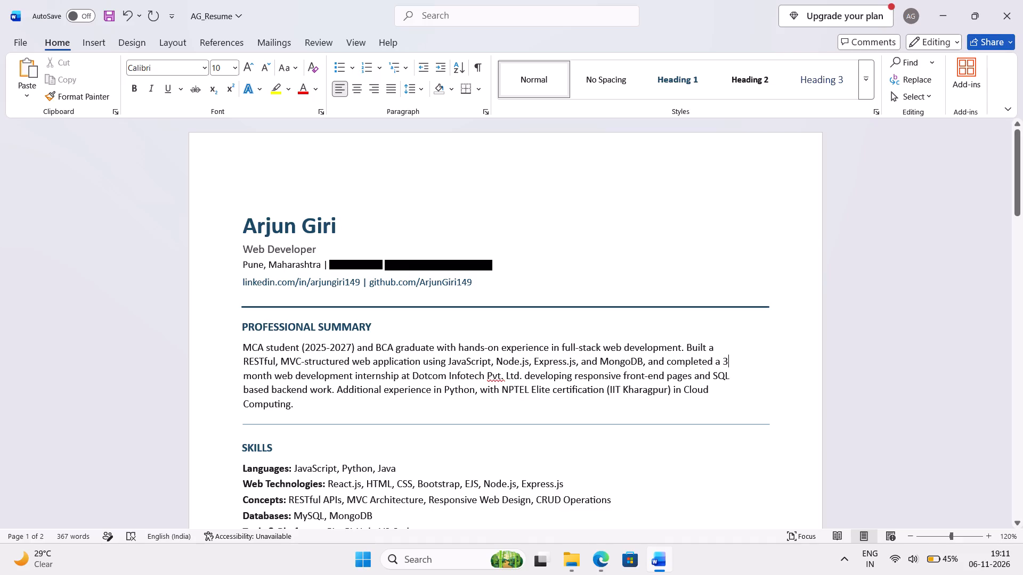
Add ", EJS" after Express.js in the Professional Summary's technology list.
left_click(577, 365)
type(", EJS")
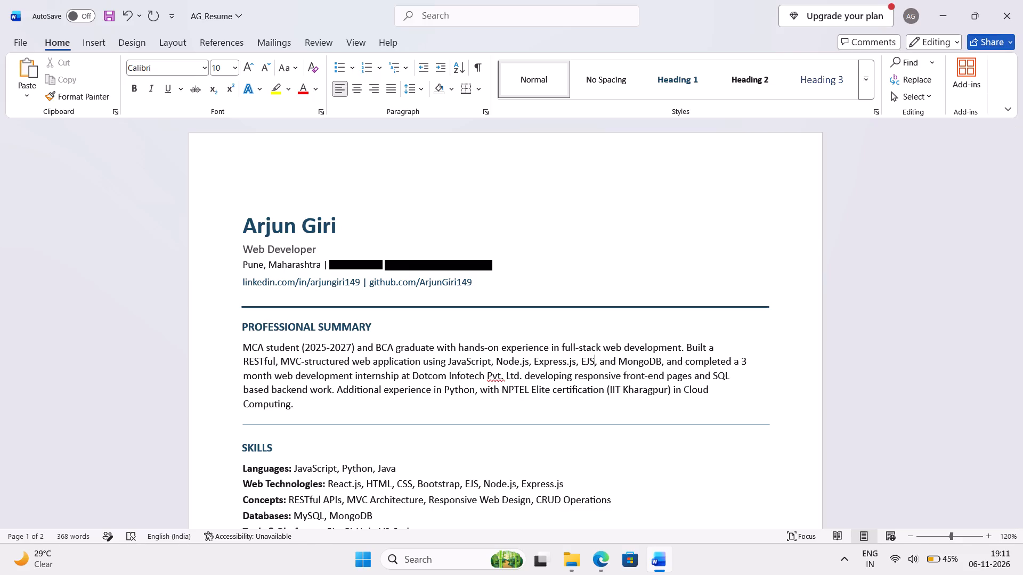
Close the AG_Resume document without saving its changes.
left_click(1012, 5)
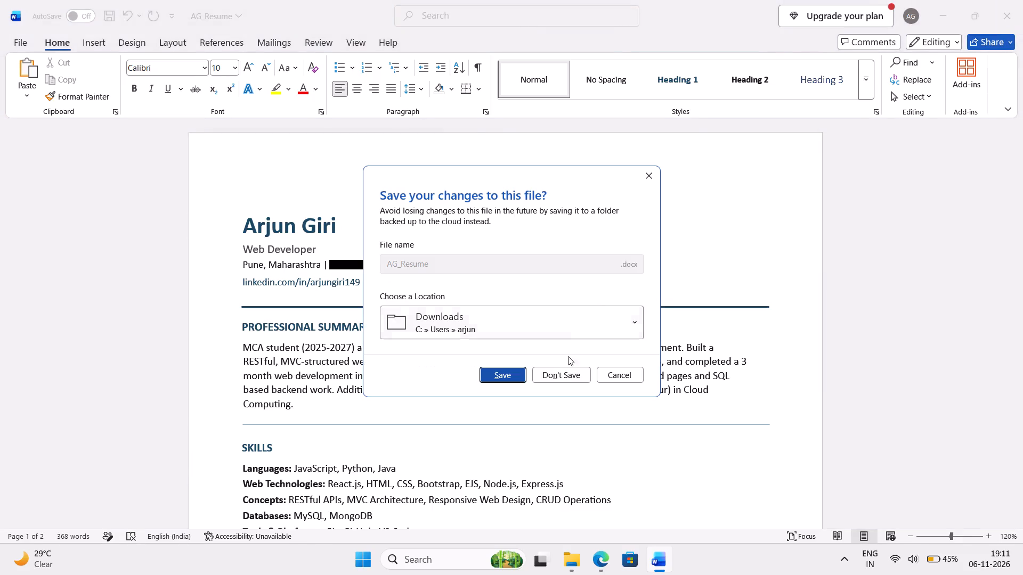
left_click(556, 370)
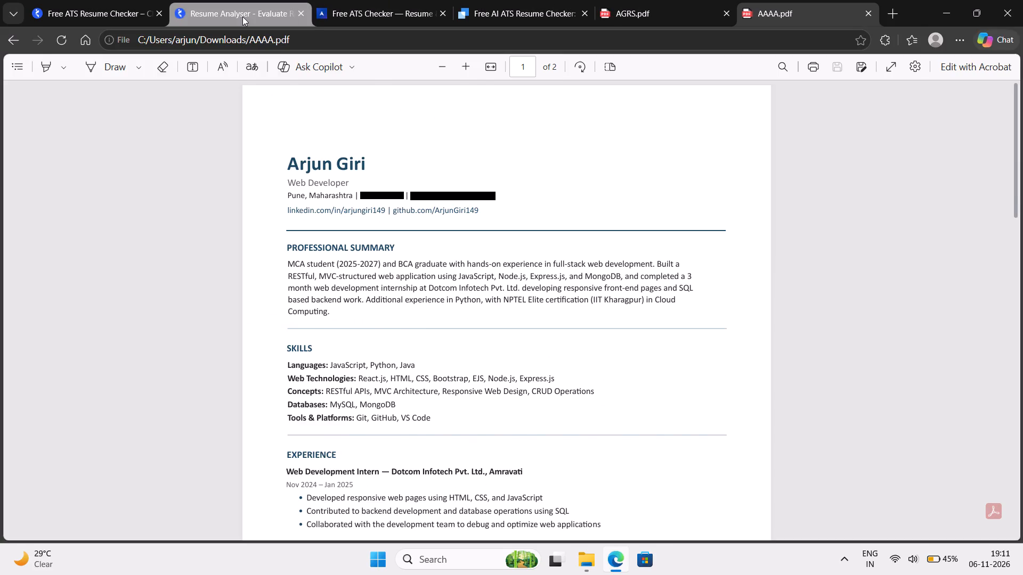
Upload AAAA.pdf from Downloads to Naukri's Resume Analyser as another resume and run the analysis.
left_click(242, 17)
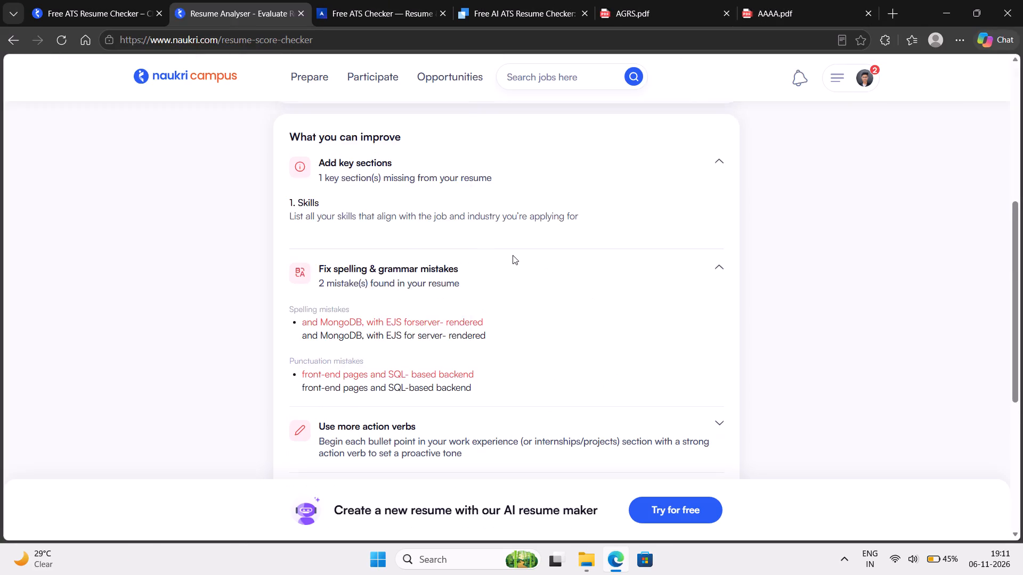
scroll(513, 255, "up", 7)
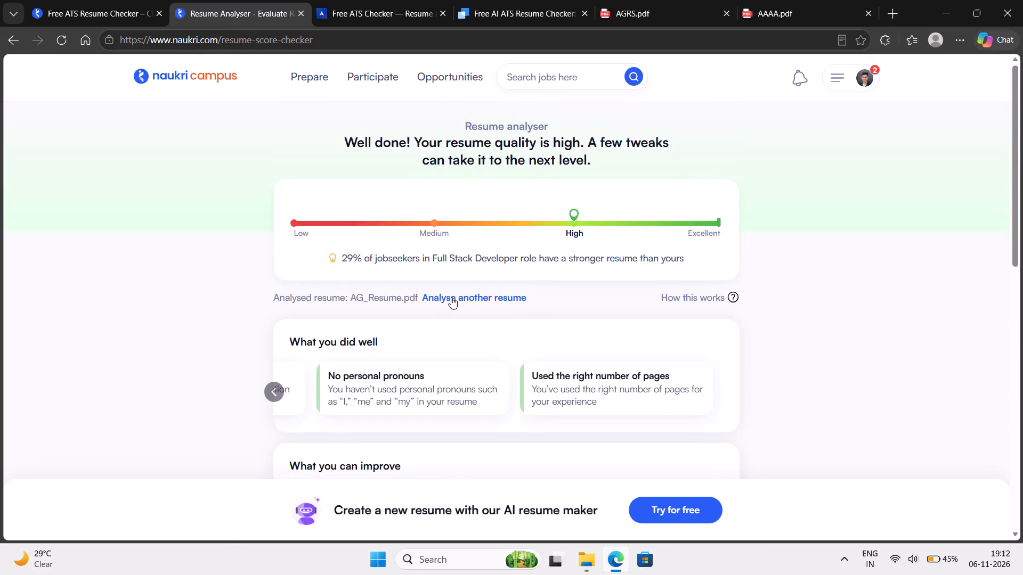
left_click(451, 297)
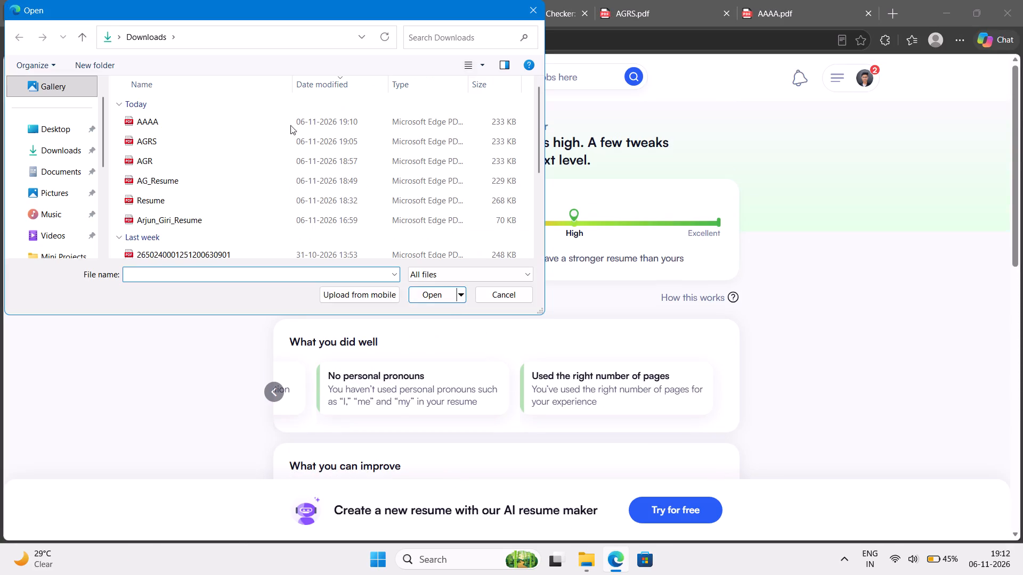
left_click(230, 122)
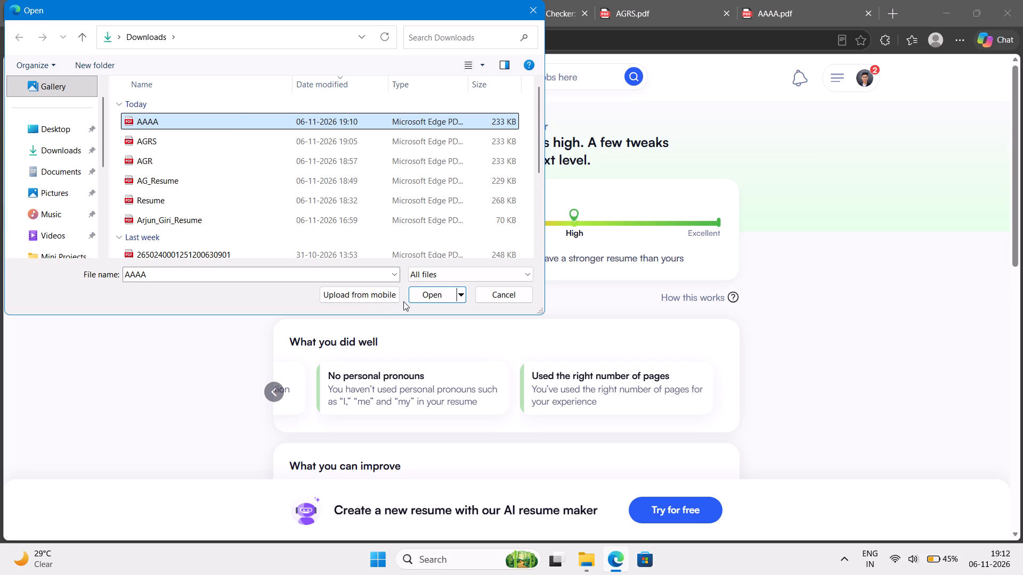
left_click(421, 295)
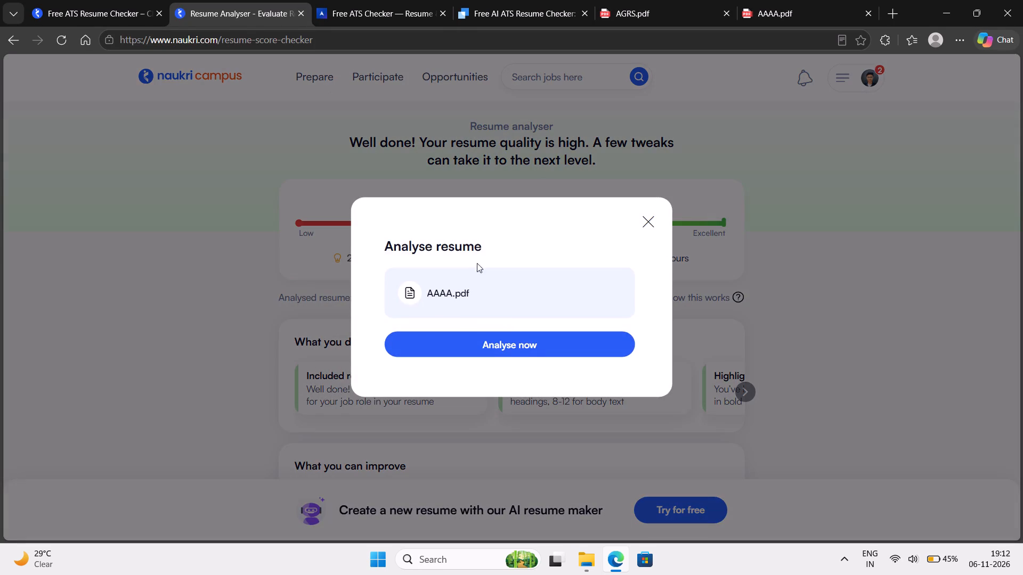
left_click(526, 343)
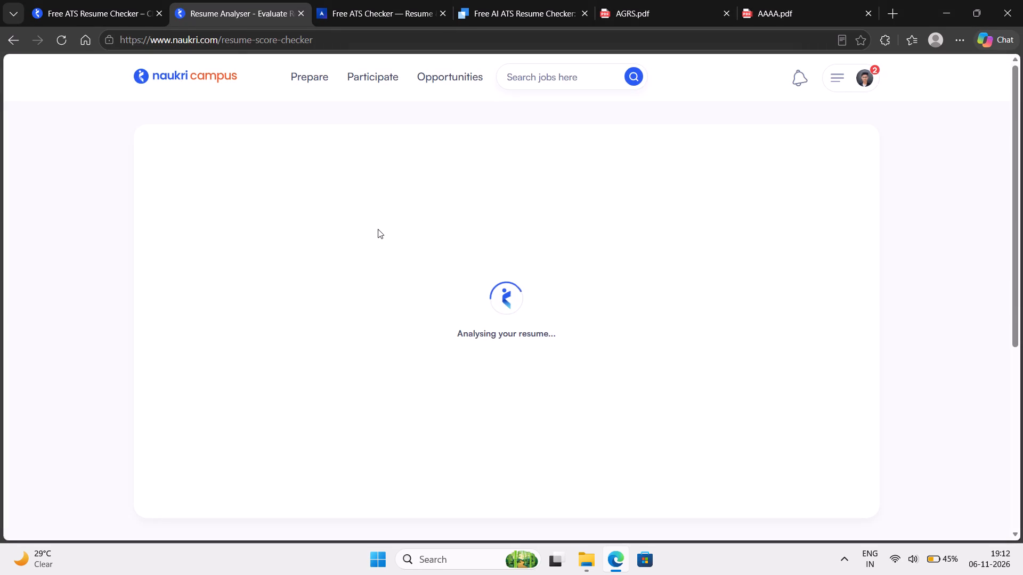
Close the Free ATS Resume Checker browser tab and return to the Resume Analyser tab.
left_click(207, 13)
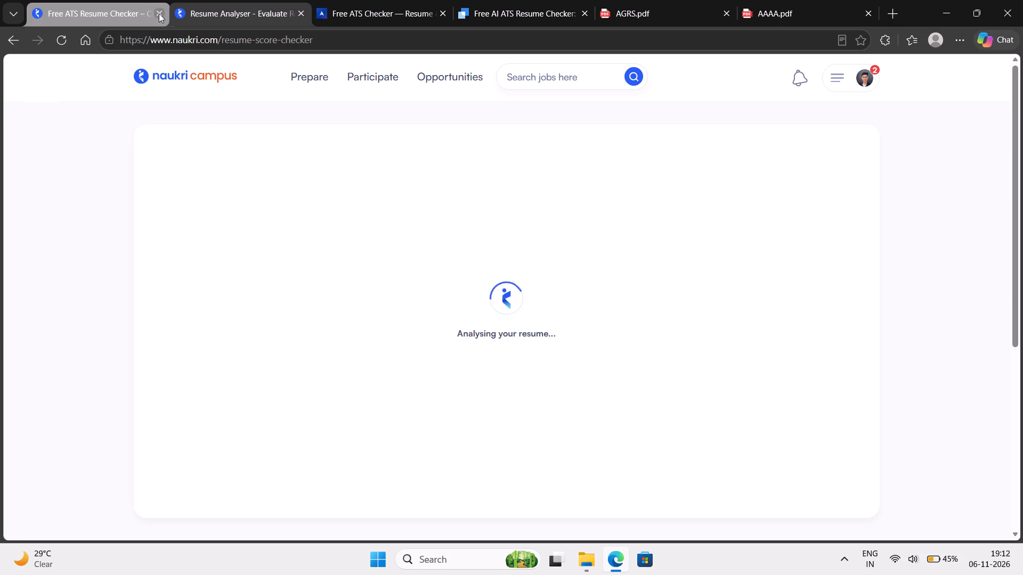
left_click(159, 13)
left_click(230, 13)
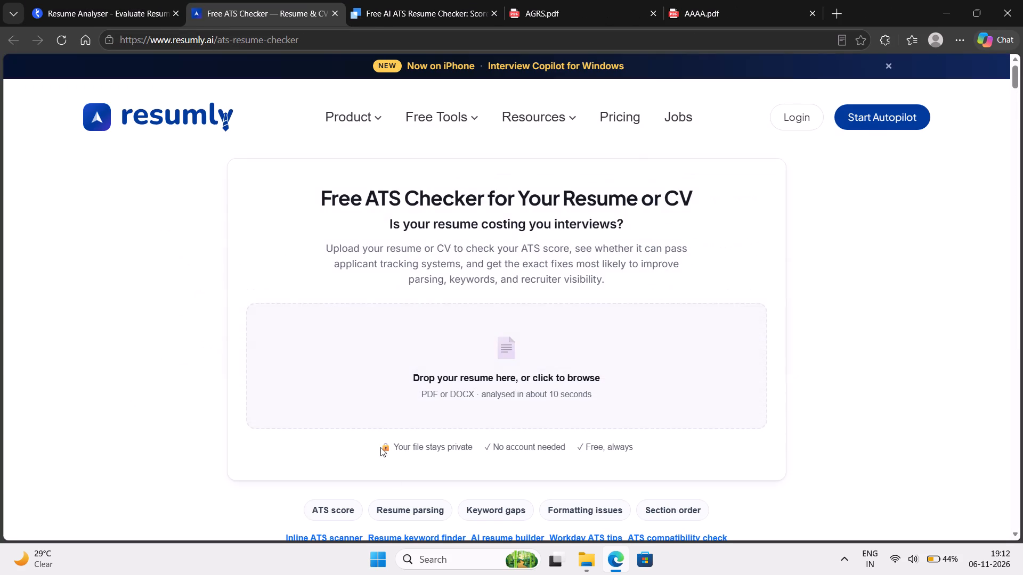
left_click(134, 13)
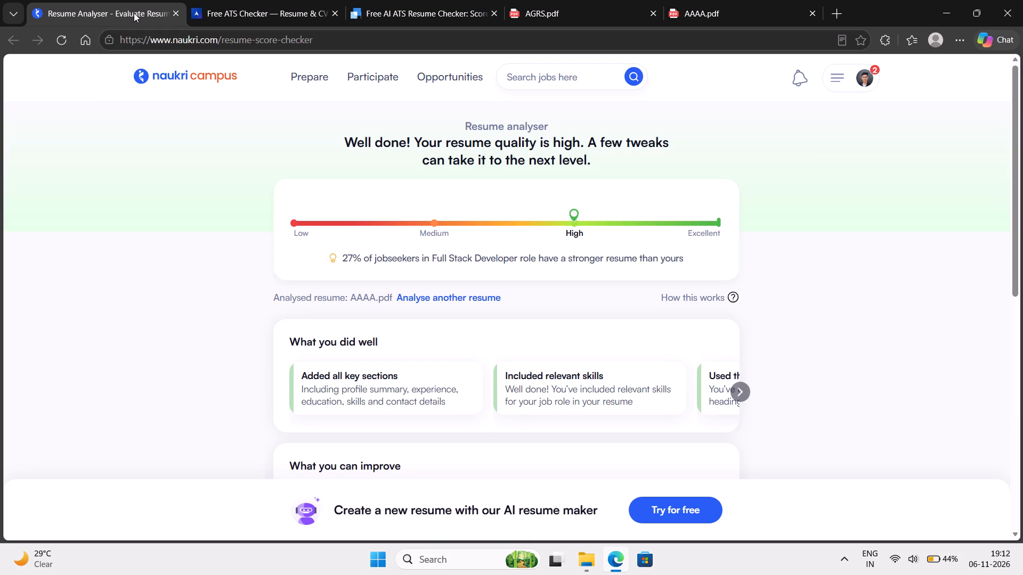
Examine the suggested improvements for AAAA.pdf, expanding the details under "Fix spelling & grammar mistakes".
scroll(418, 233, "down", 2)
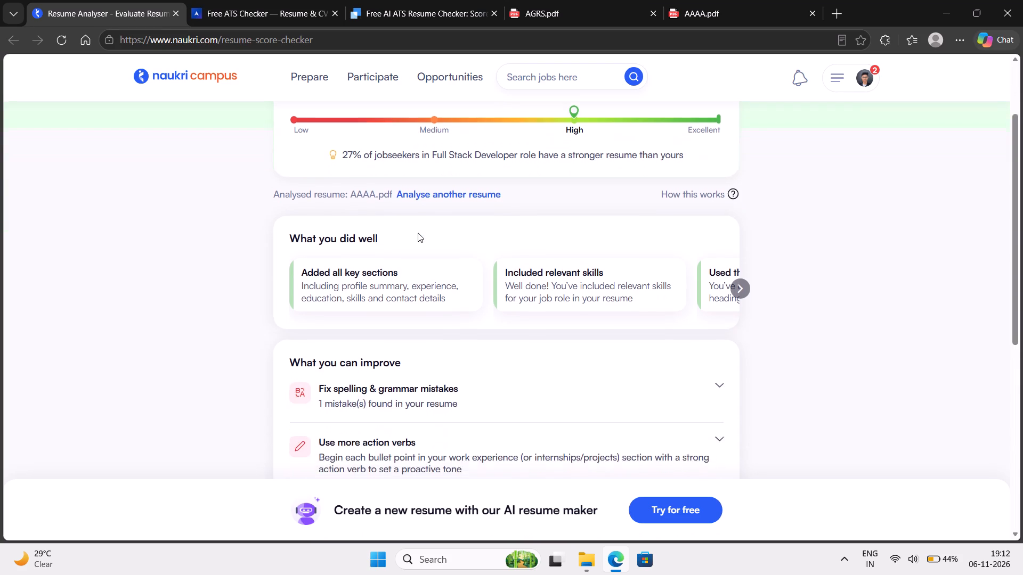
scroll(418, 233, "down", 1)
left_click(474, 316)
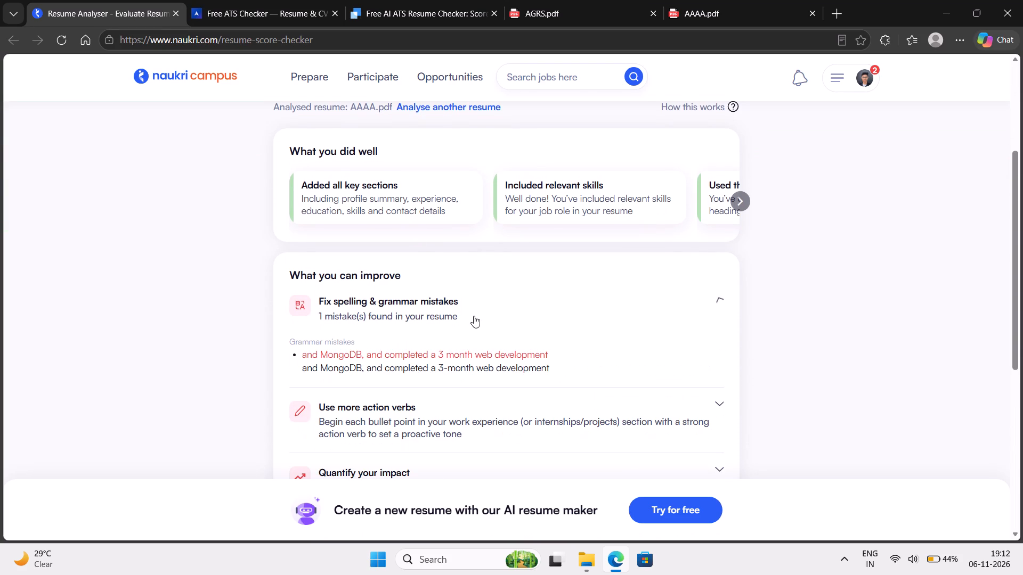
scroll(474, 316, "down", 1)
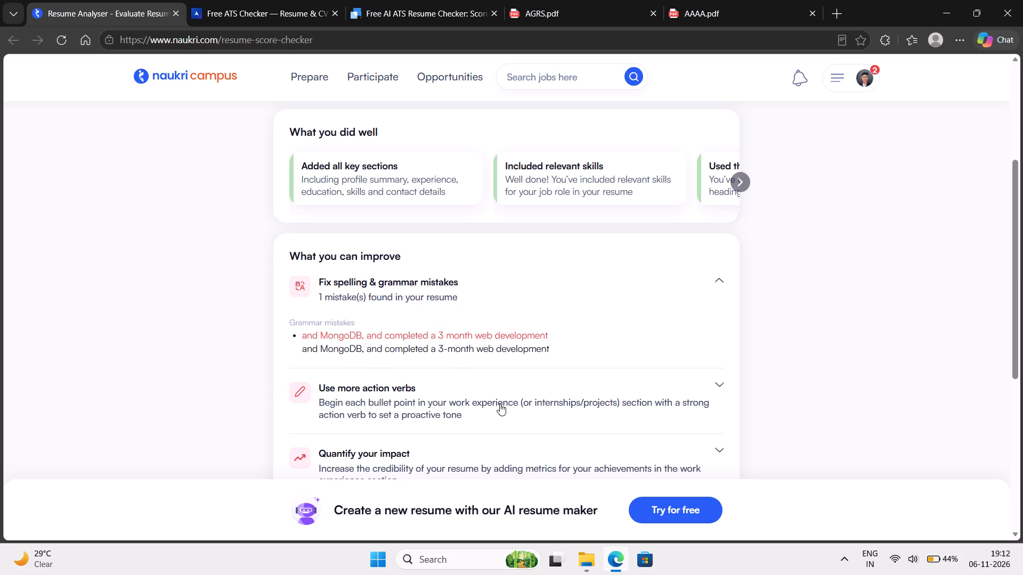
Open the AG_Resume PDF from the Downloads folder in Word, using Word just once for this file.
left_click(590, 564)
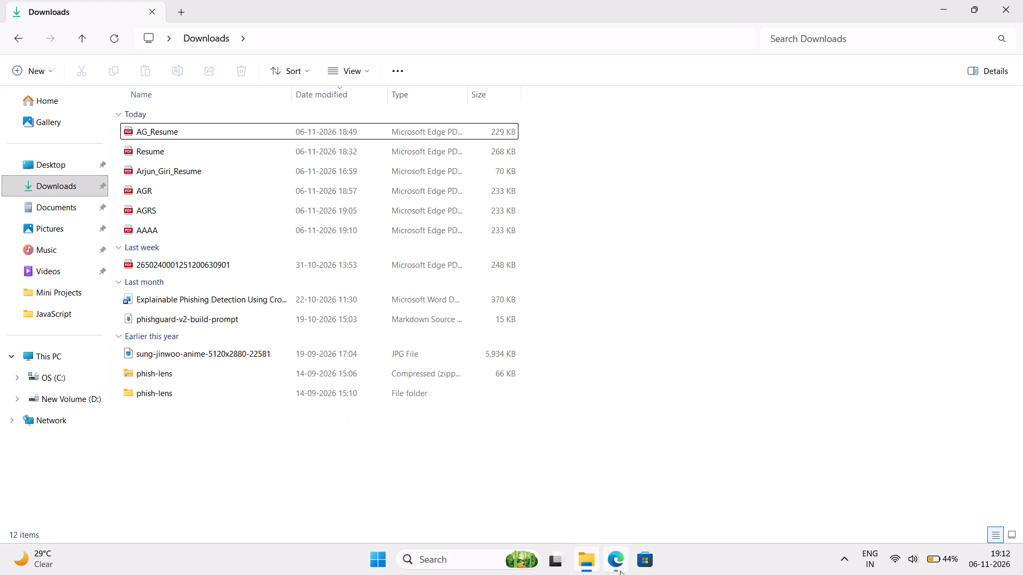
left_click(591, 565)
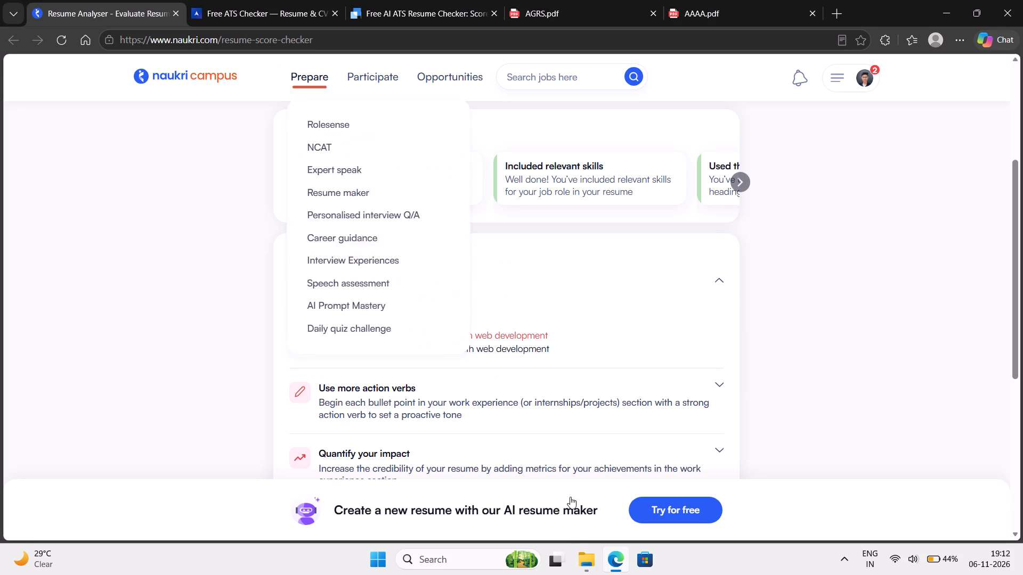
left_click(587, 559)
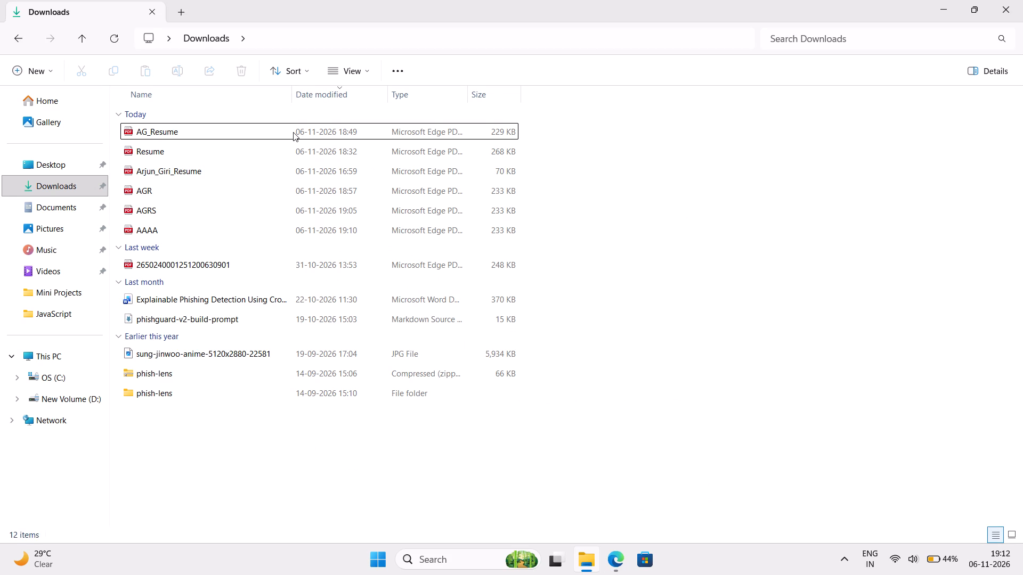
key("w")
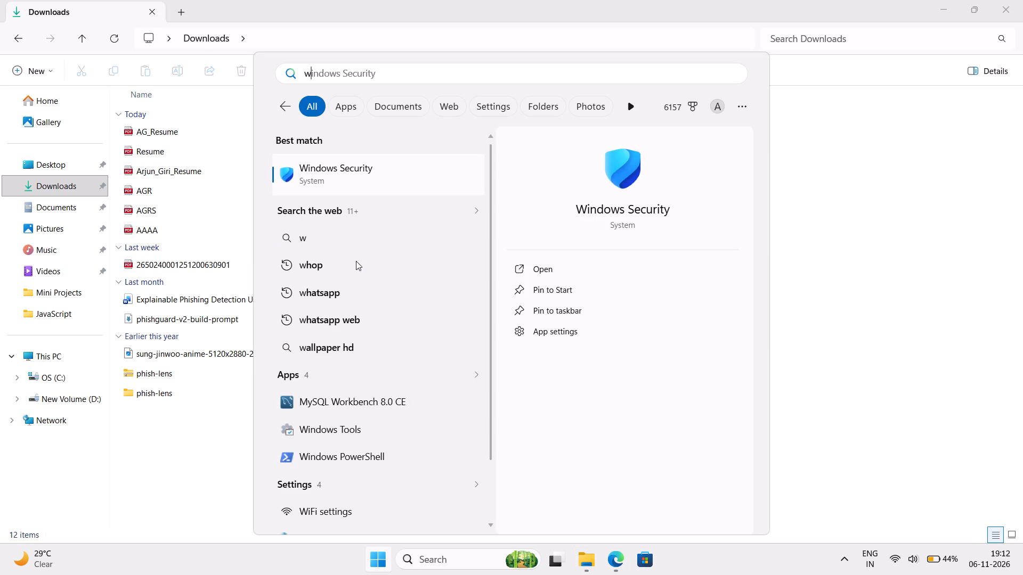
left_click(839, 236)
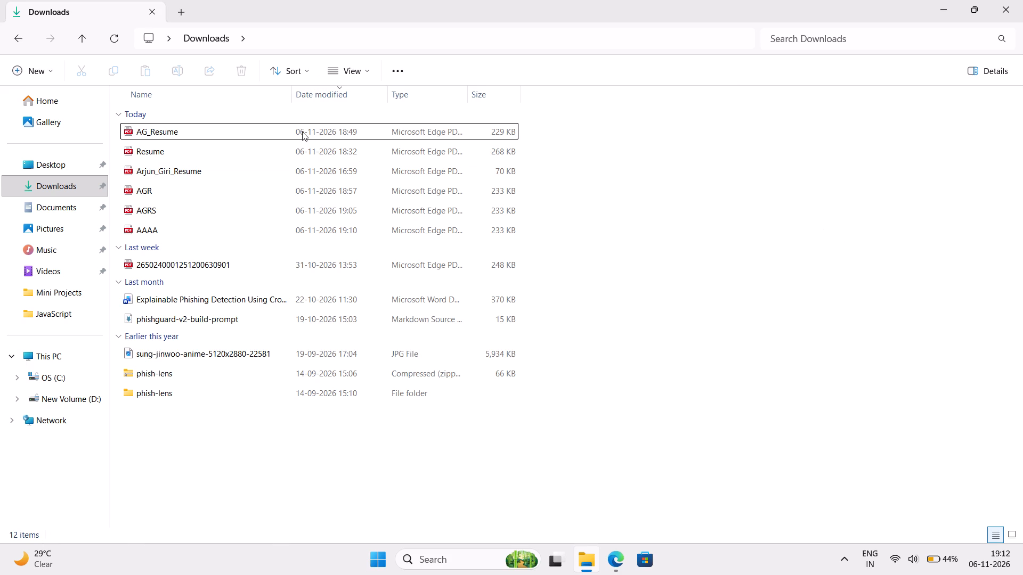
left_click(302, 132)
right_click(302, 132)
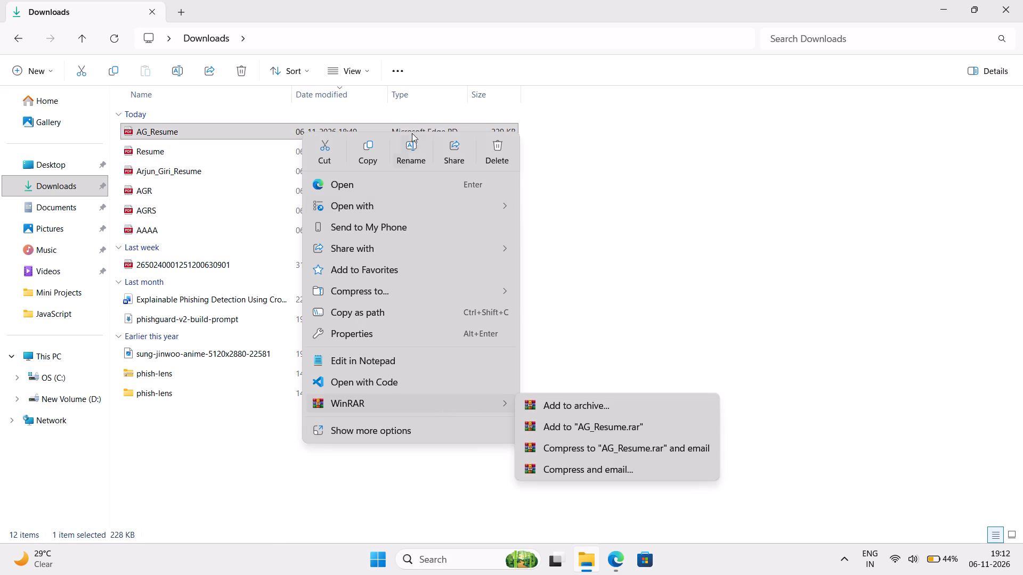
left_click(567, 292)
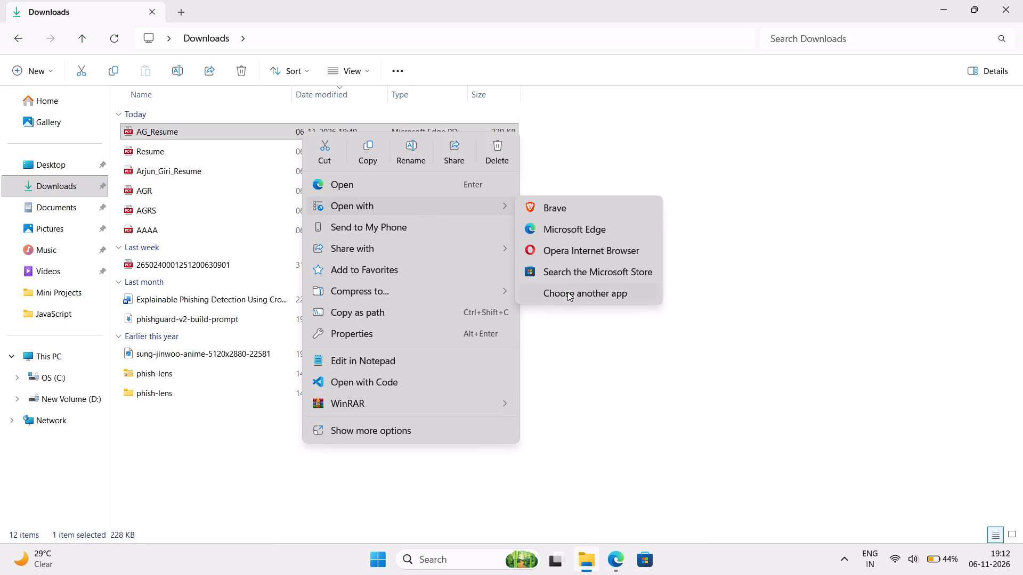
scroll(552, 335, "down", 3)
left_click(484, 374)
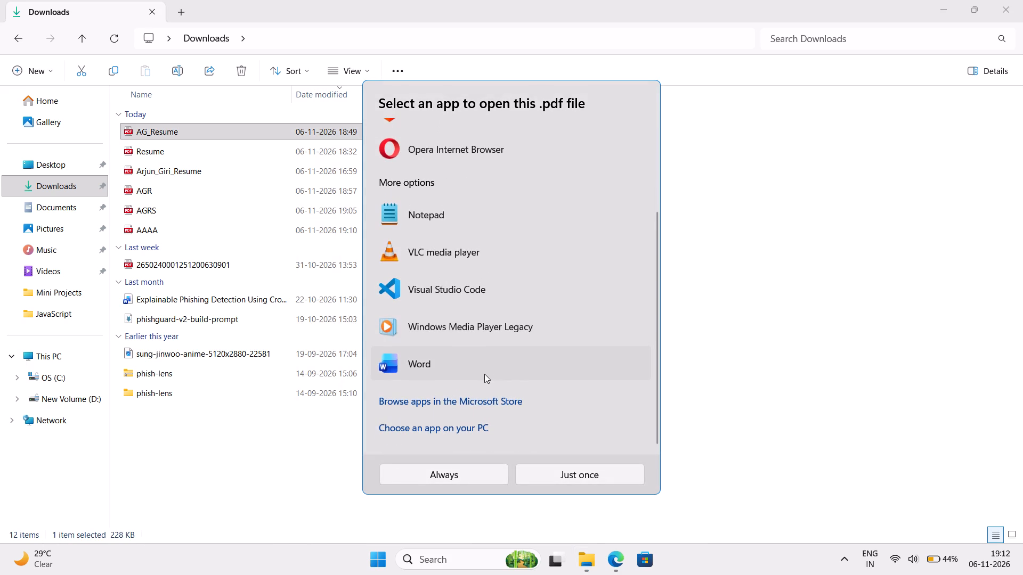
left_click(572, 470)
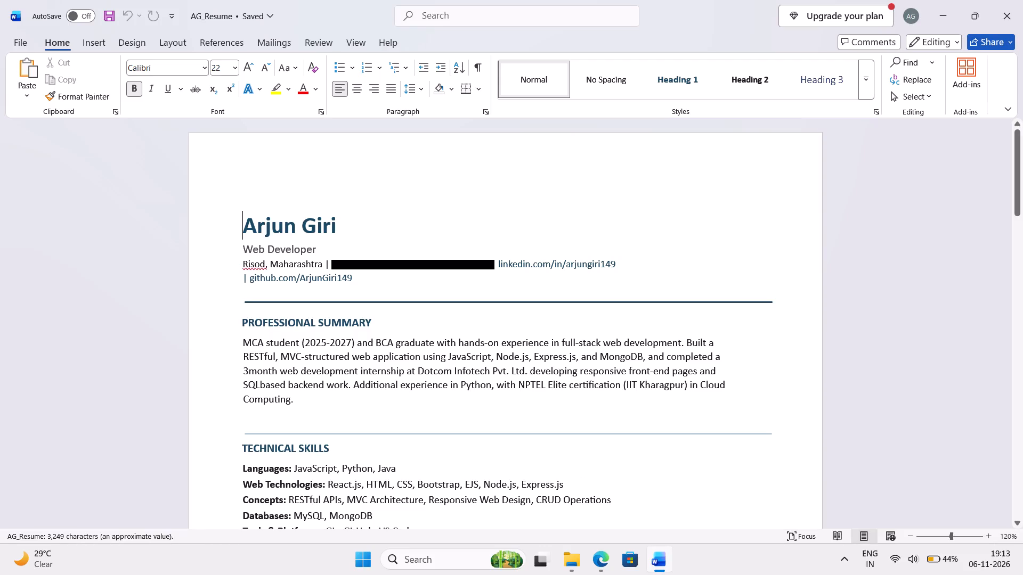
Move the internship dates "Nov 2024 – Jan 2025" onto their own line below the Web Development Intern heading.
scroll(616, 391, "down", 1)
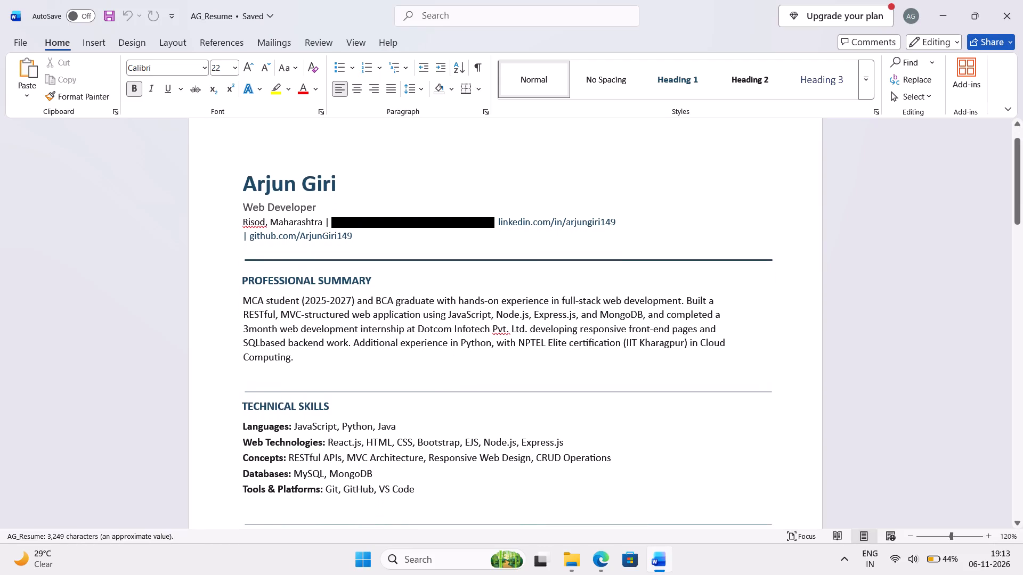
scroll(616, 391, "down", 3)
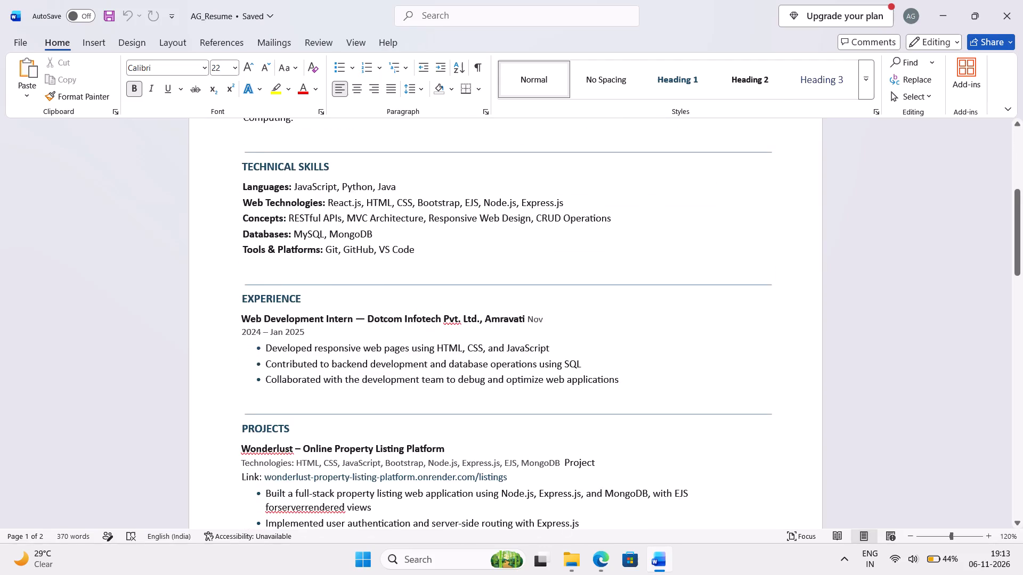
scroll(616, 391, "down", 1)
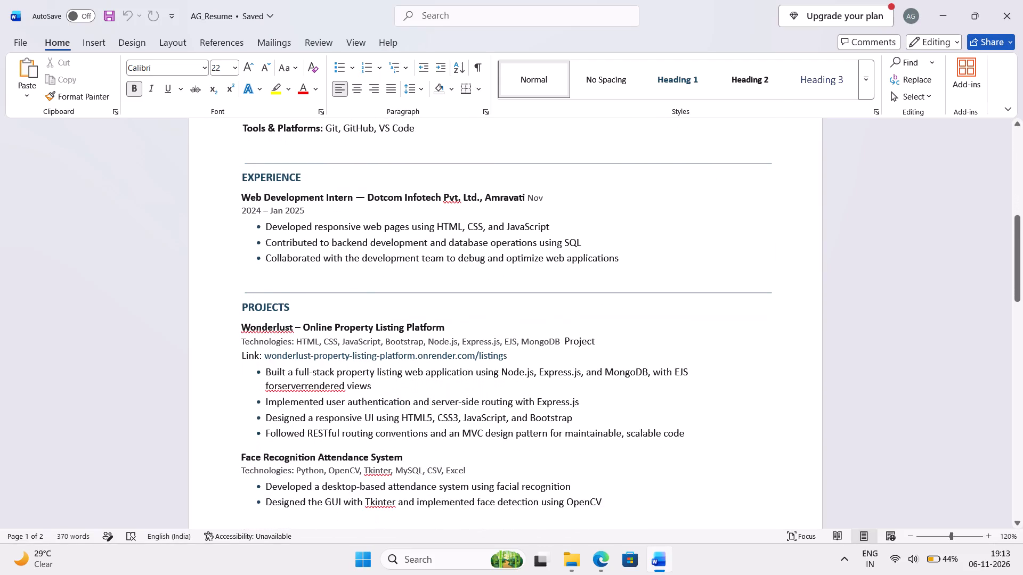
left_click(526, 206)
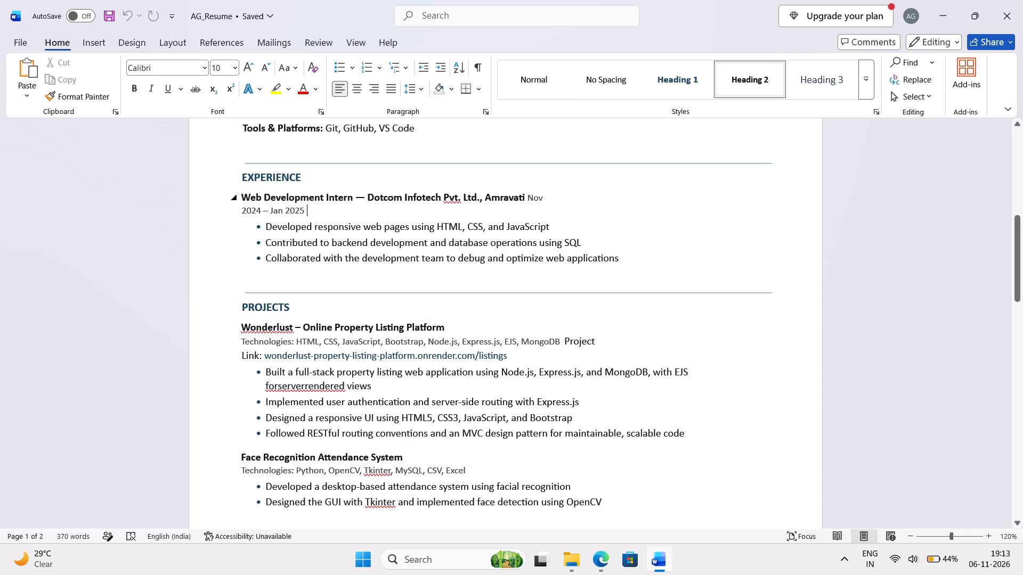
left_click(526, 201)
key("Return")
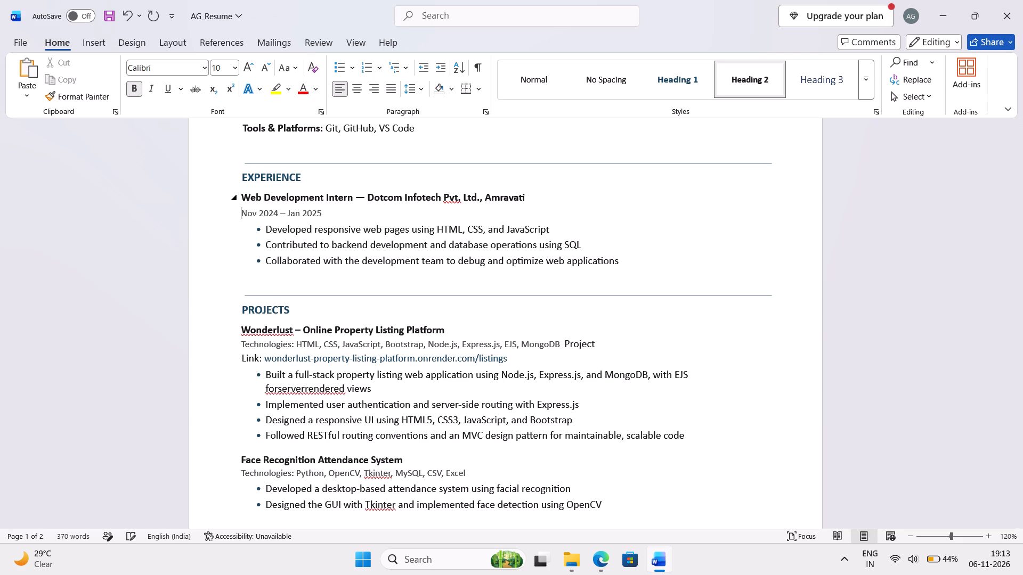
Left-align the divider above Projects, try merging it up into the Experience bullet list, and undo that merge.
scroll(526, 201, "down", 1)
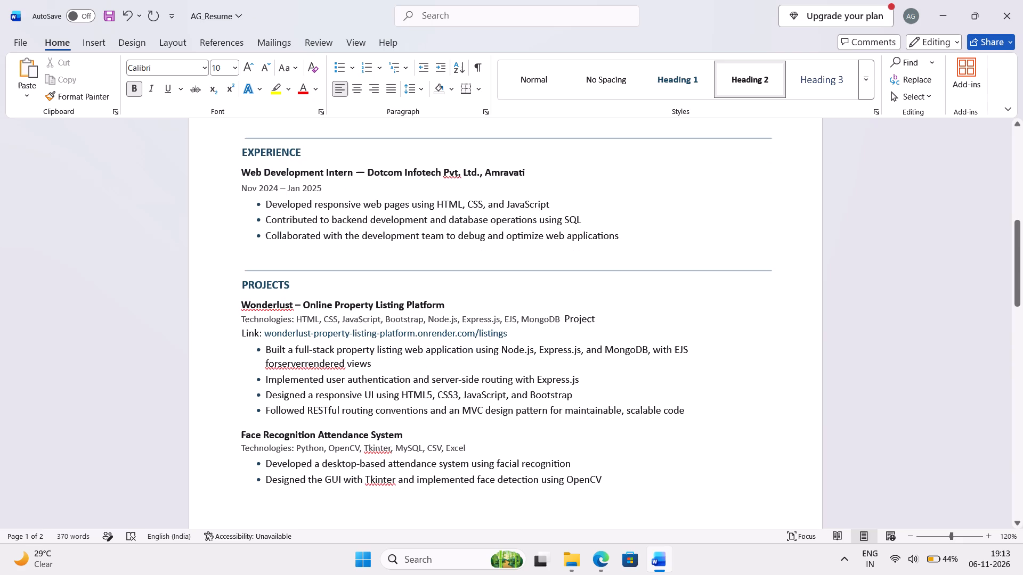
left_click(243, 270)
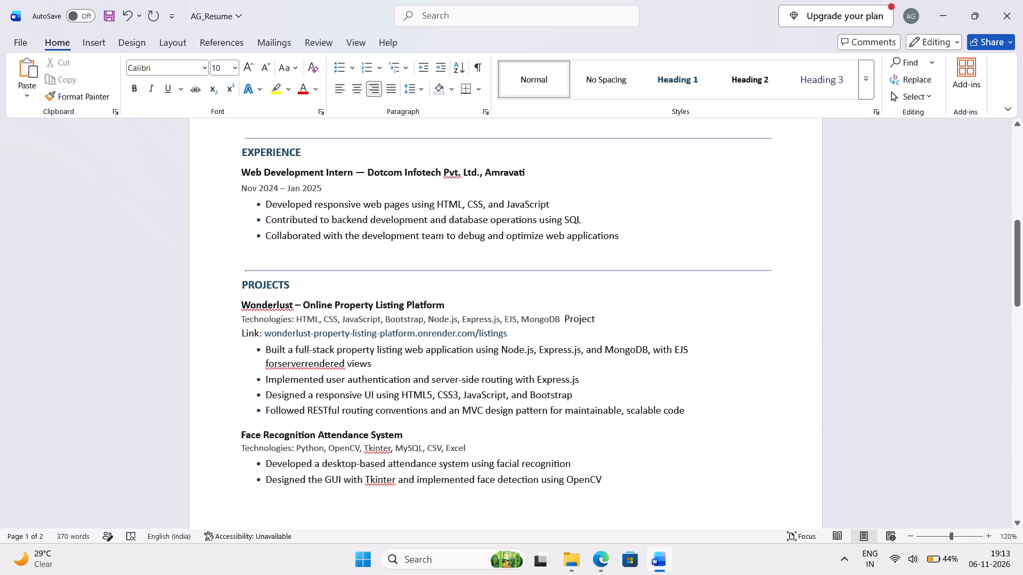
key("BackSpace")
key("BackSpace")
key("BackSpace")
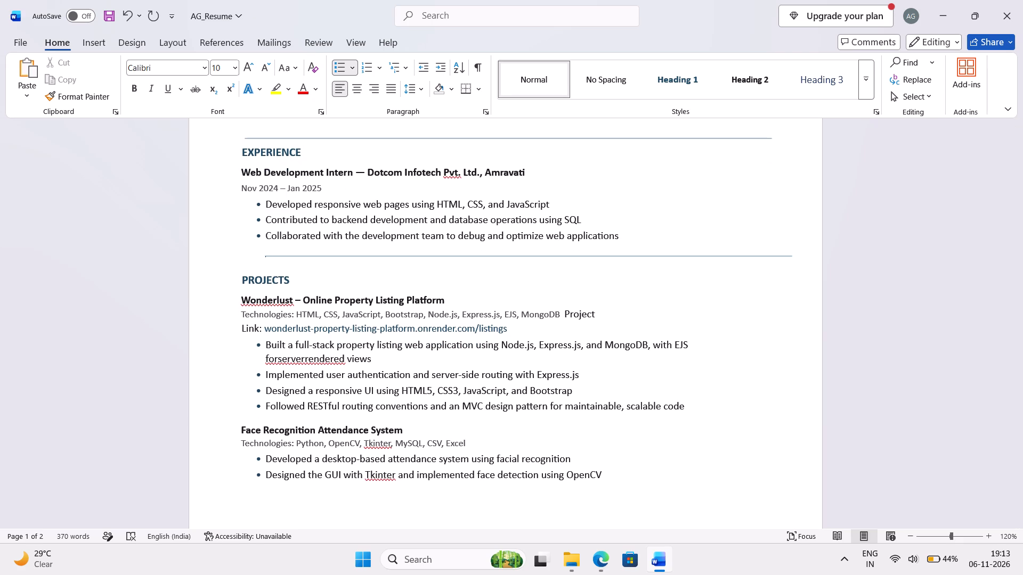
key("ctrl+c")
key("ctrl+z")
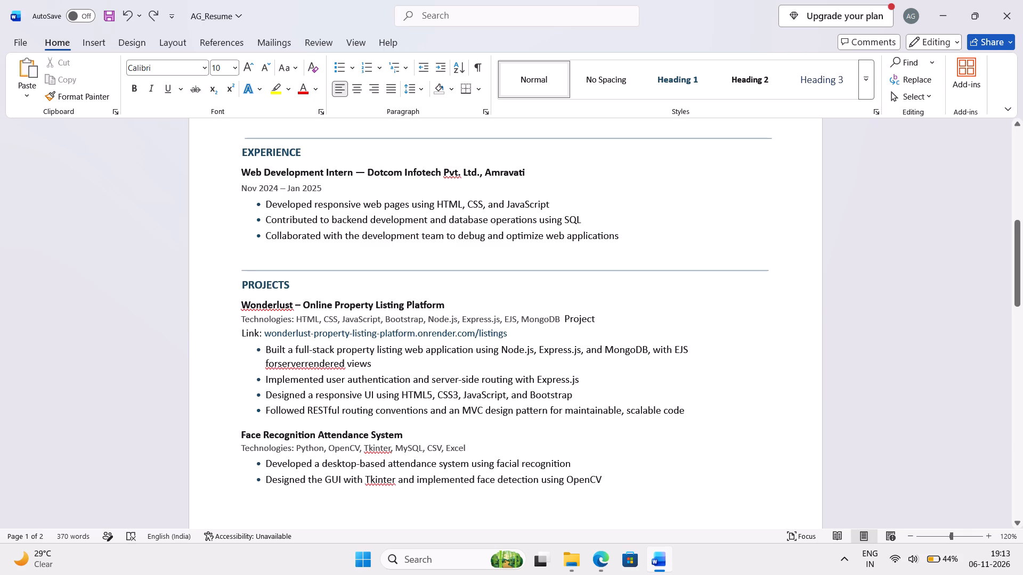
Left-align the divider above Experience and close the blank gap between it and the Tools & Platforms line.
scroll(313, 263, "up", 1)
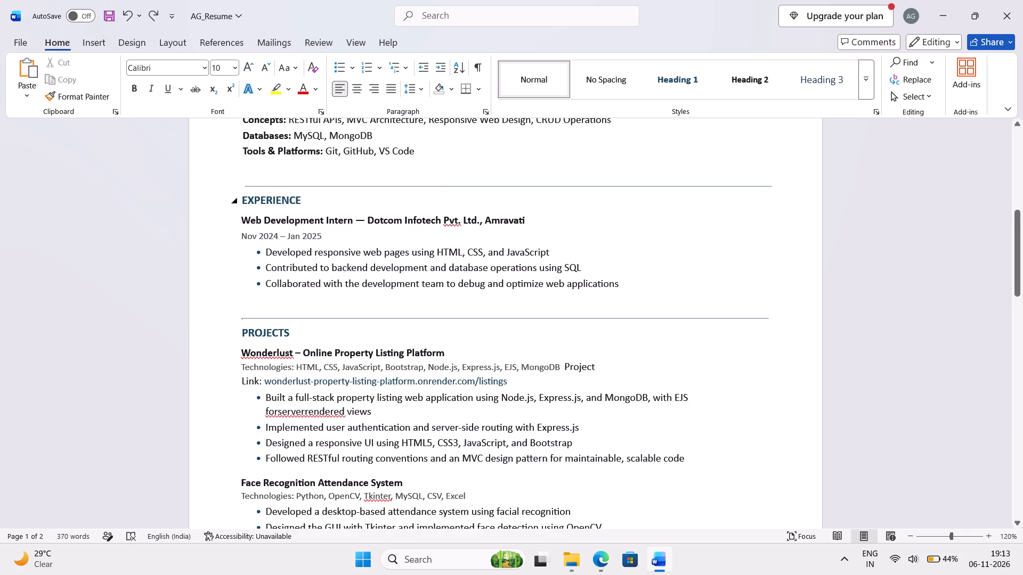
left_click(244, 187)
key("BackSpace")
key("BackSpace")
key("BackSpace")
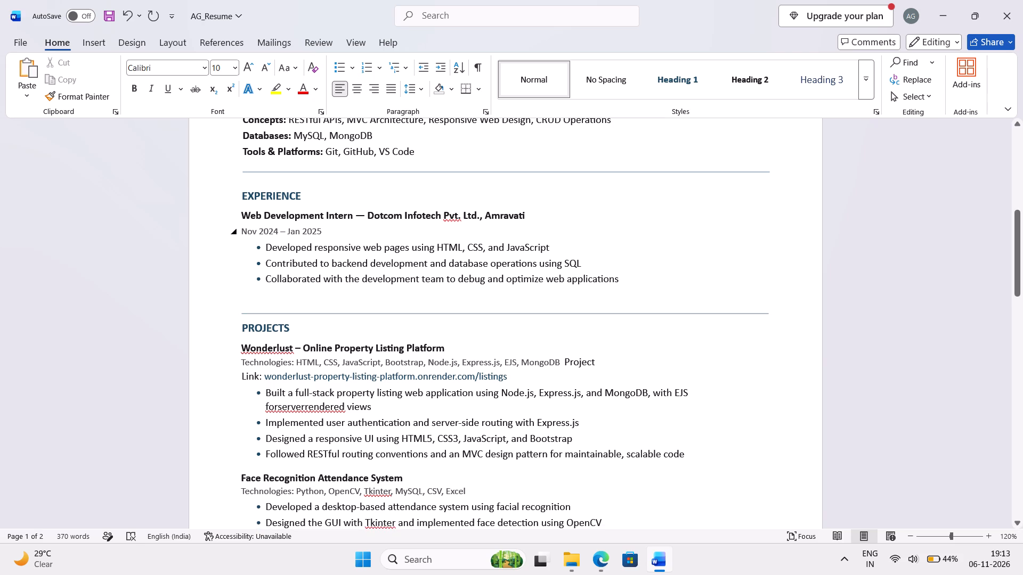
scroll(465, 223, "down", 1)
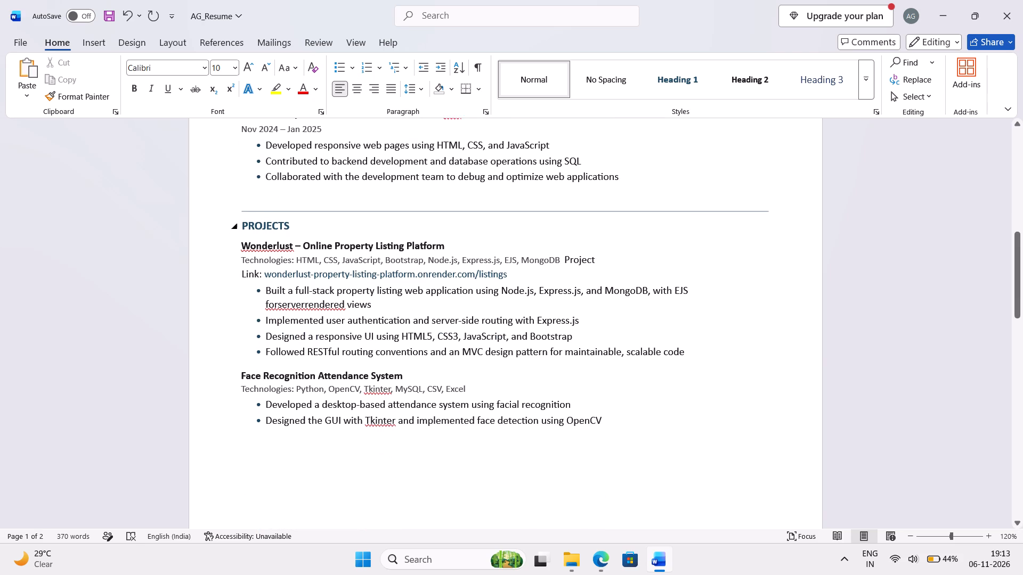
Review the resume from the Projects section back to the header, checking Naukri's improvement suggestions in Edge along the way.
scroll(465, 223, "down", 1)
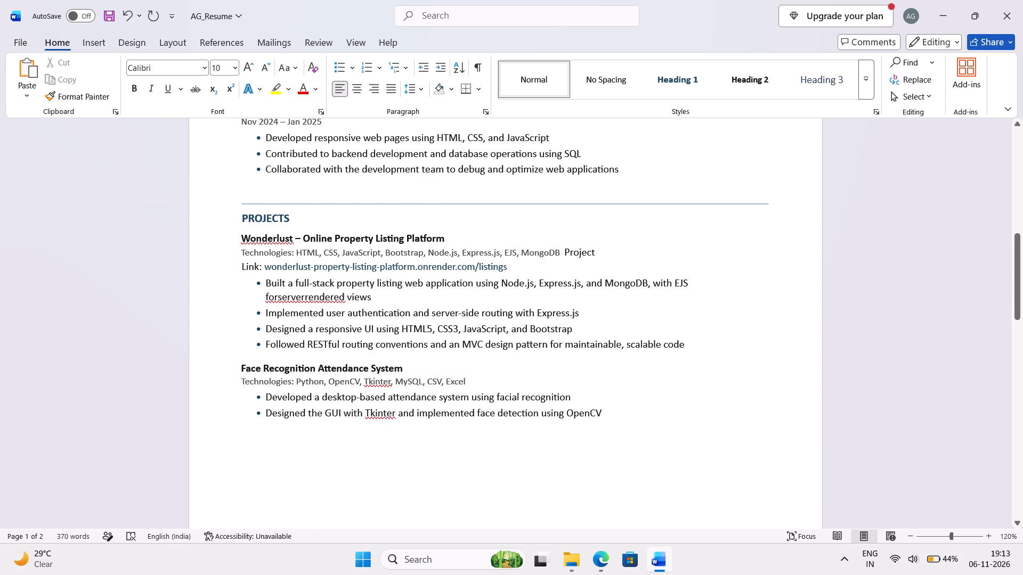
scroll(295, 302, "down", 1)
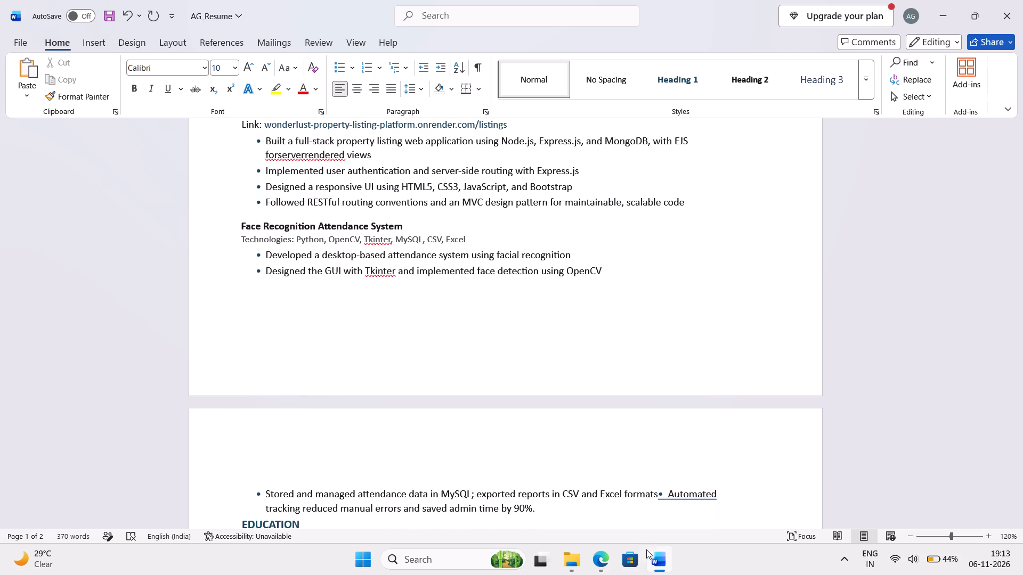
left_click(603, 550)
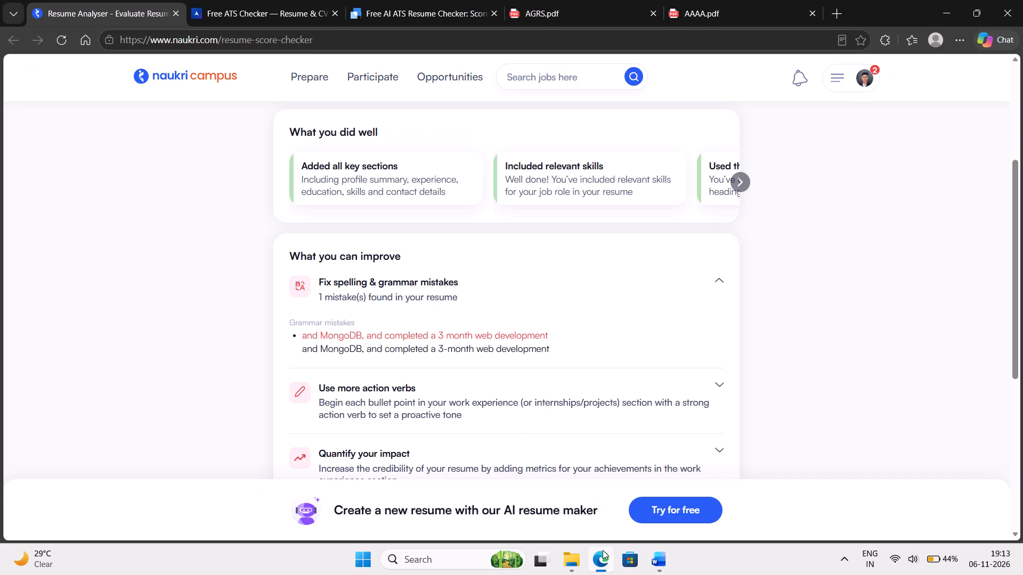
left_click(603, 550)
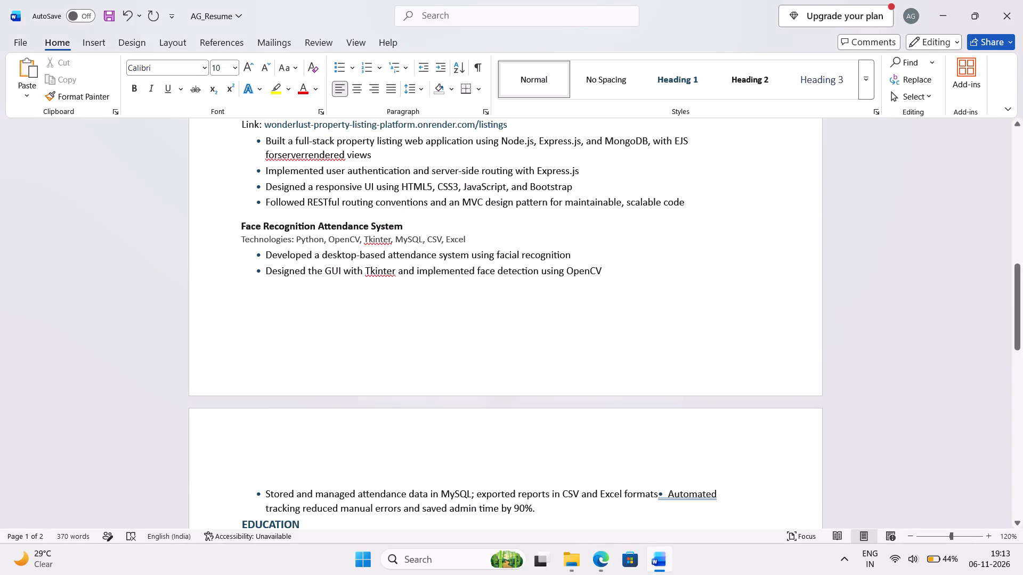
scroll(583, 320, "up", 8)
scroll(583, 320, "down", 1)
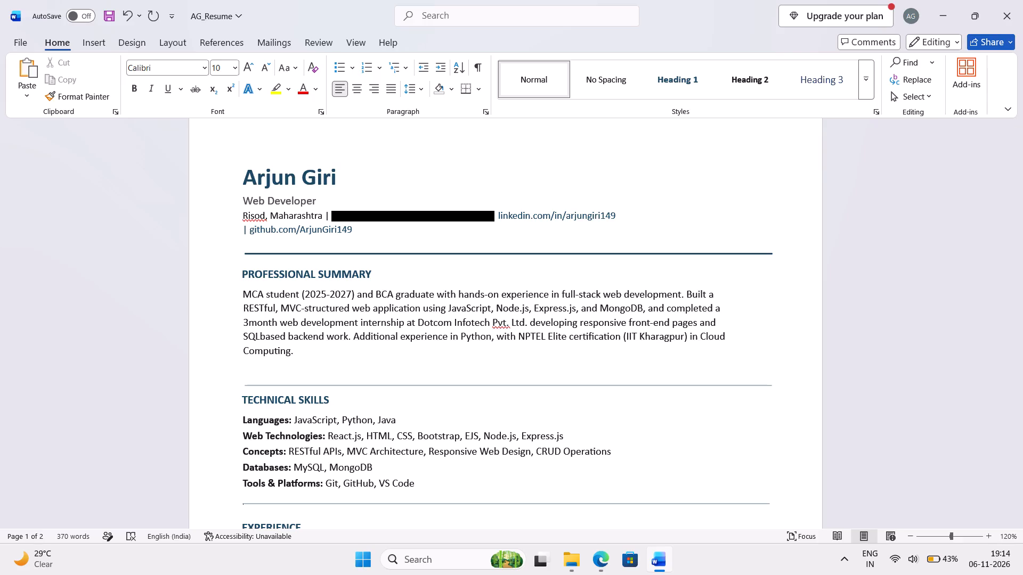
Left-align the divider line above the Technical Skills heading.
scroll(579, 420, "down", 1)
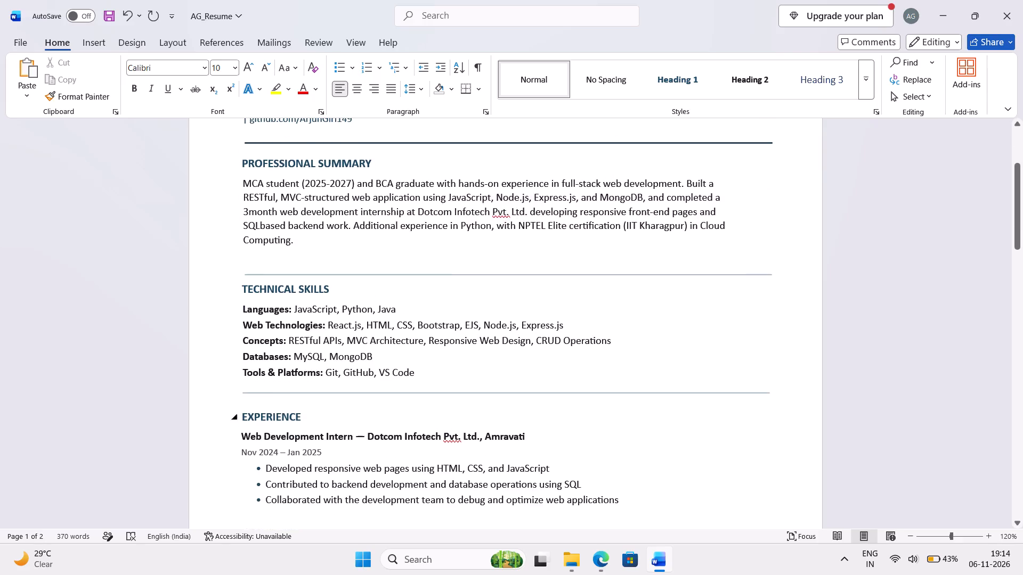
scroll(579, 420, "down", 1)
left_click(246, 275)
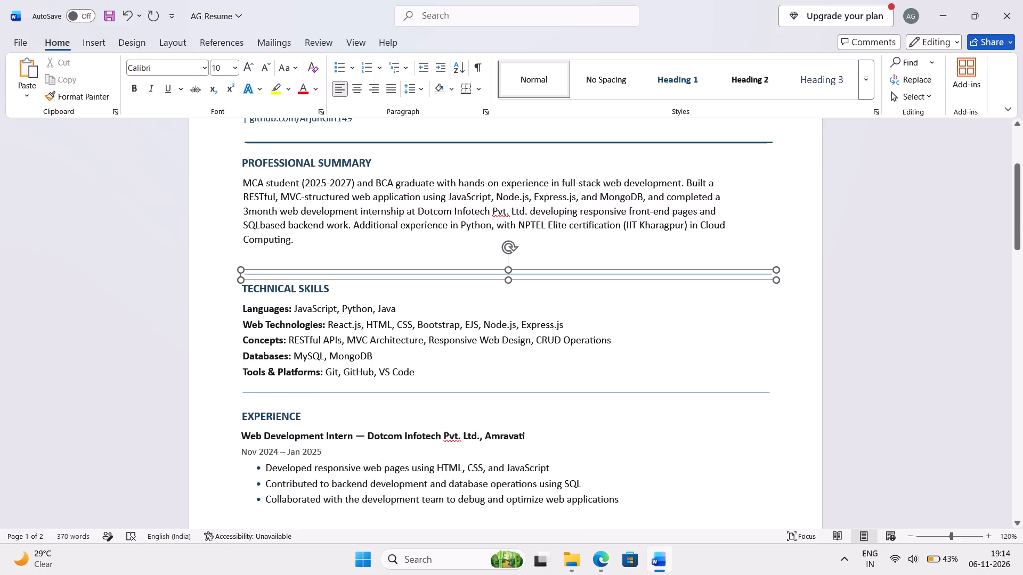
left_click(223, 282)
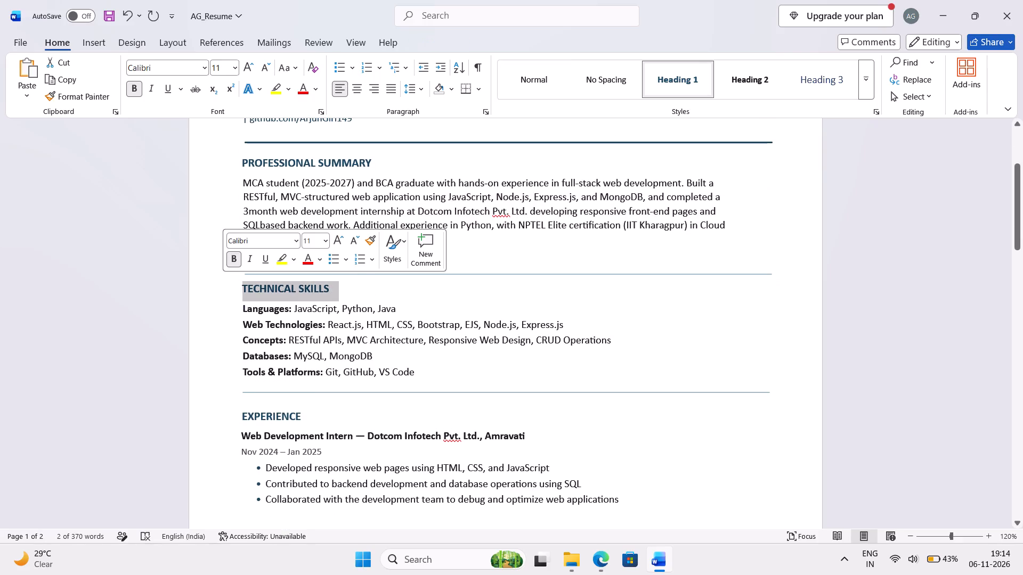
left_click(380, 274)
key("BackSpace")
key("BackSpace")
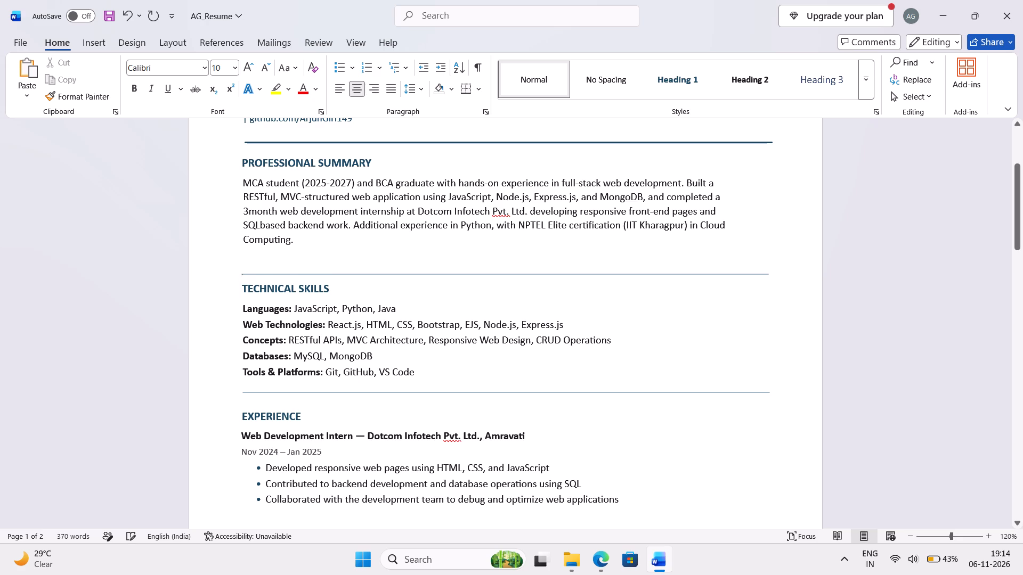
key("BackSpace")
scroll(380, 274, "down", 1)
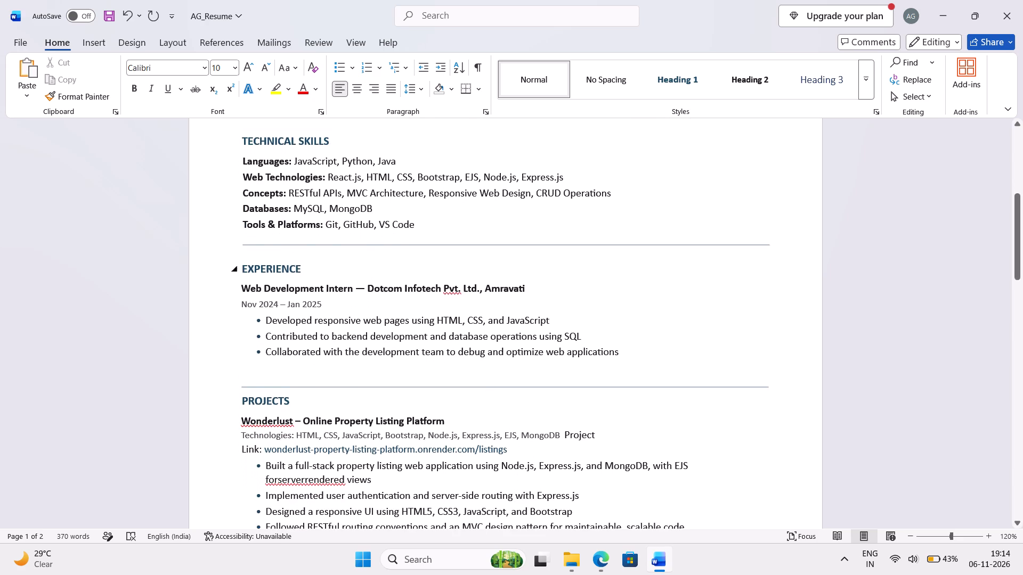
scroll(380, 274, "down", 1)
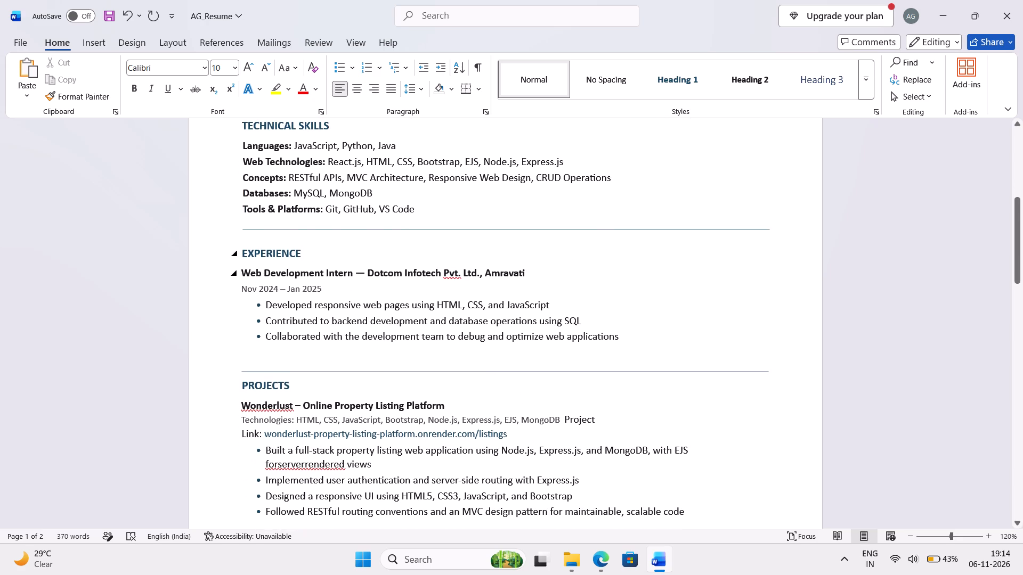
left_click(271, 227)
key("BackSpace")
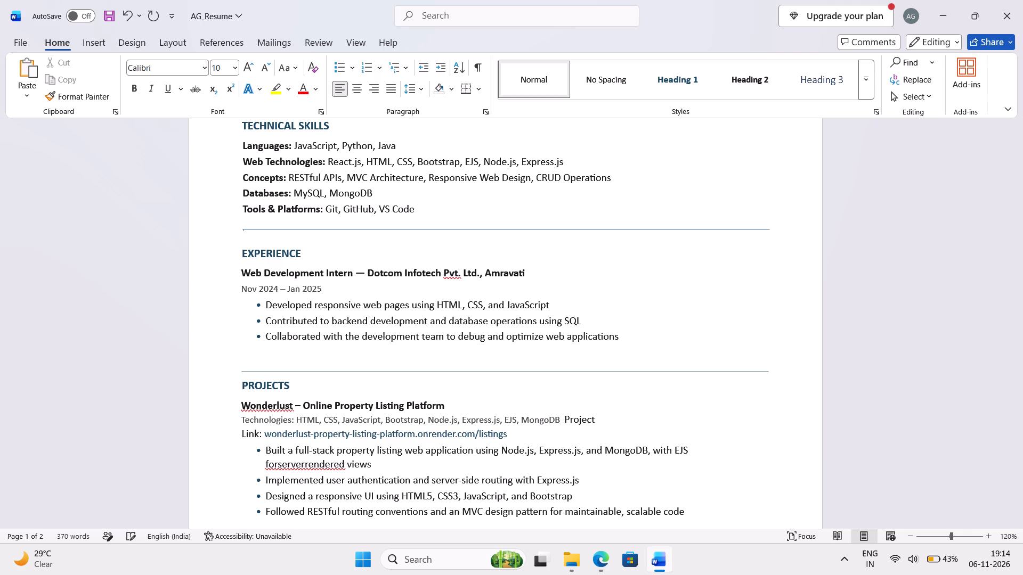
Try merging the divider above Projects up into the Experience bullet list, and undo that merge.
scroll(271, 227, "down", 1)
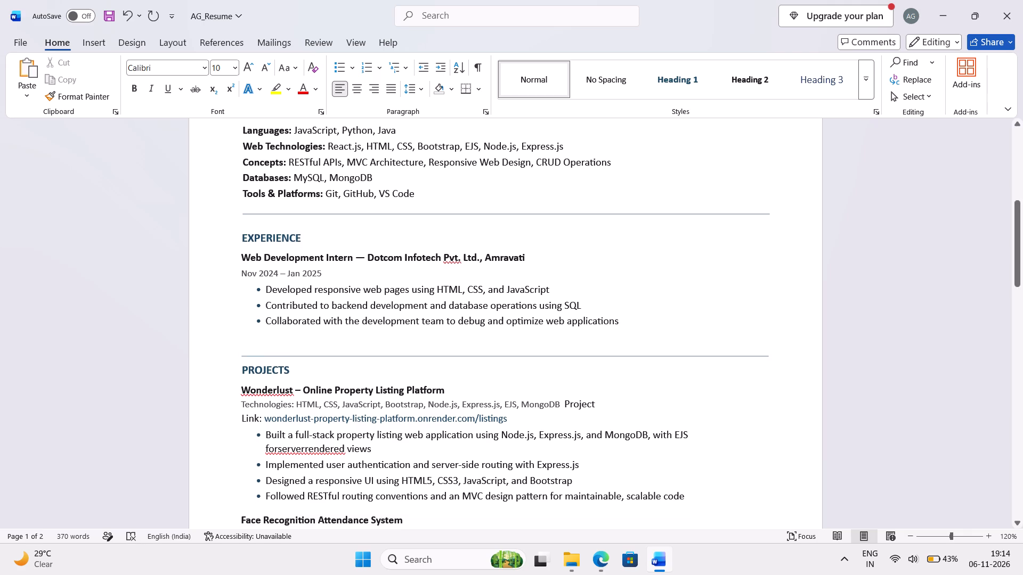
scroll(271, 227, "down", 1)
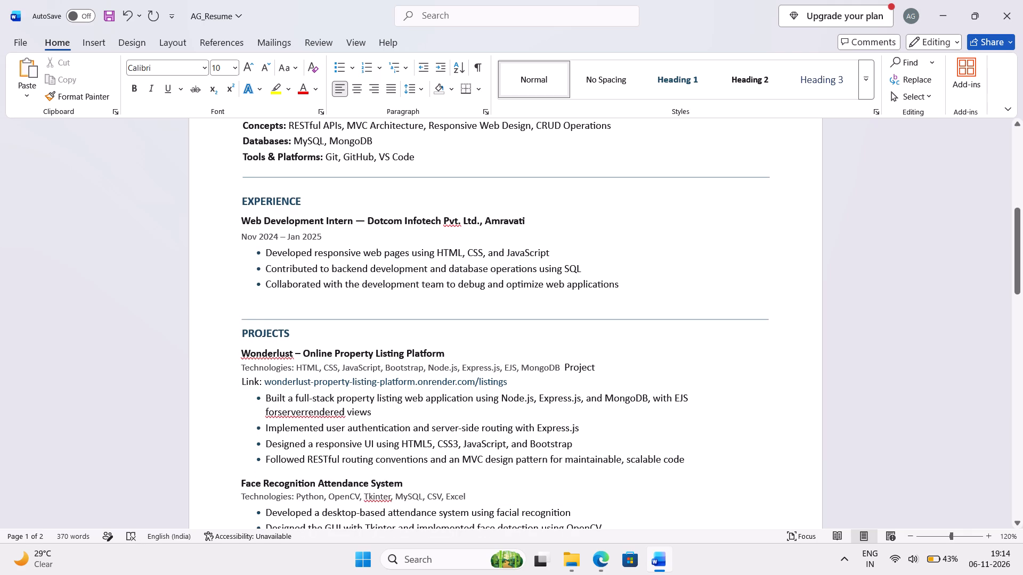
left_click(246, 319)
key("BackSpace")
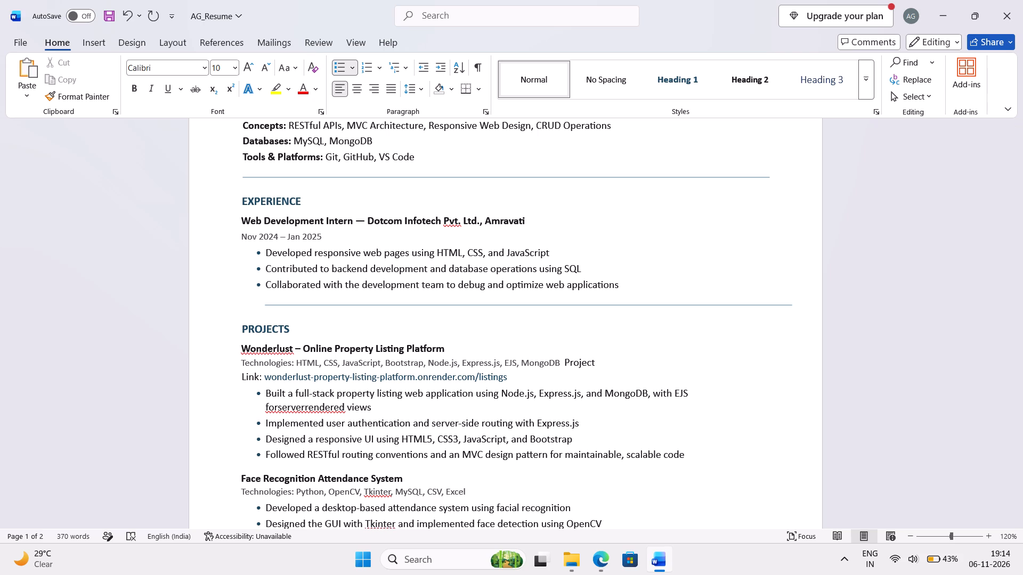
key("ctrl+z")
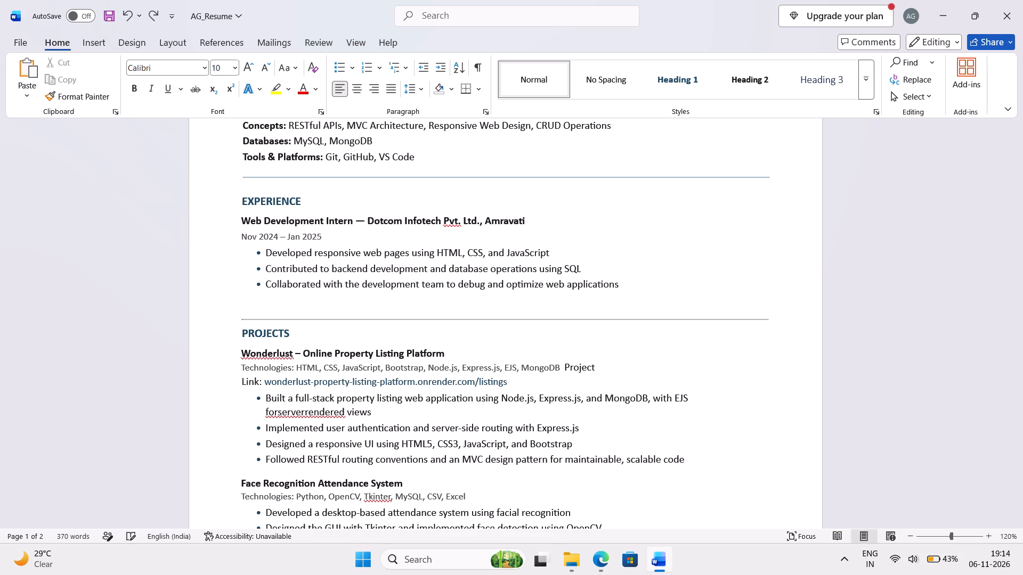
Remove the space after the last Experience bullet, the one about collaborating with the development team.
triple_click(289, 305)
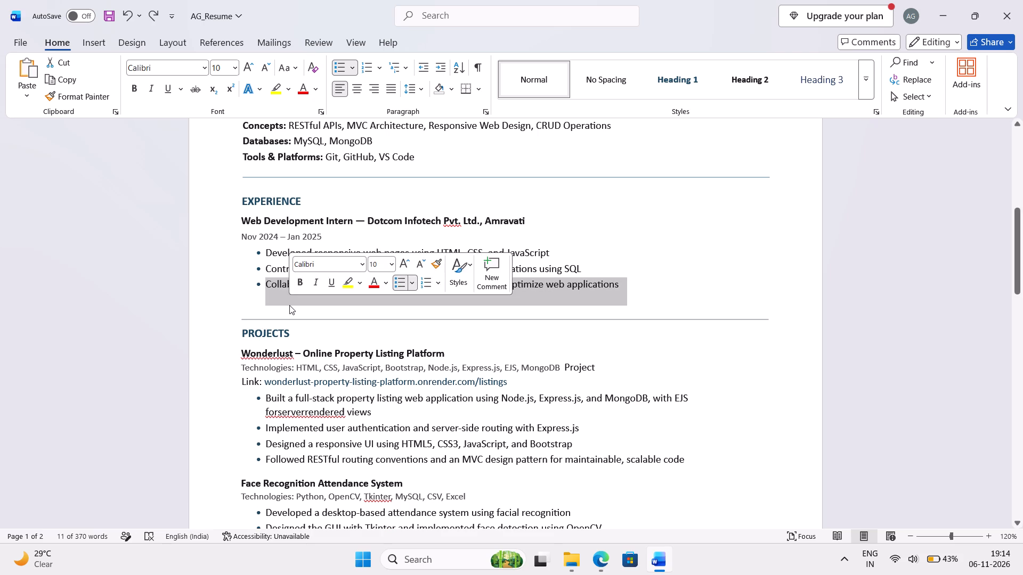
left_click(422, 91)
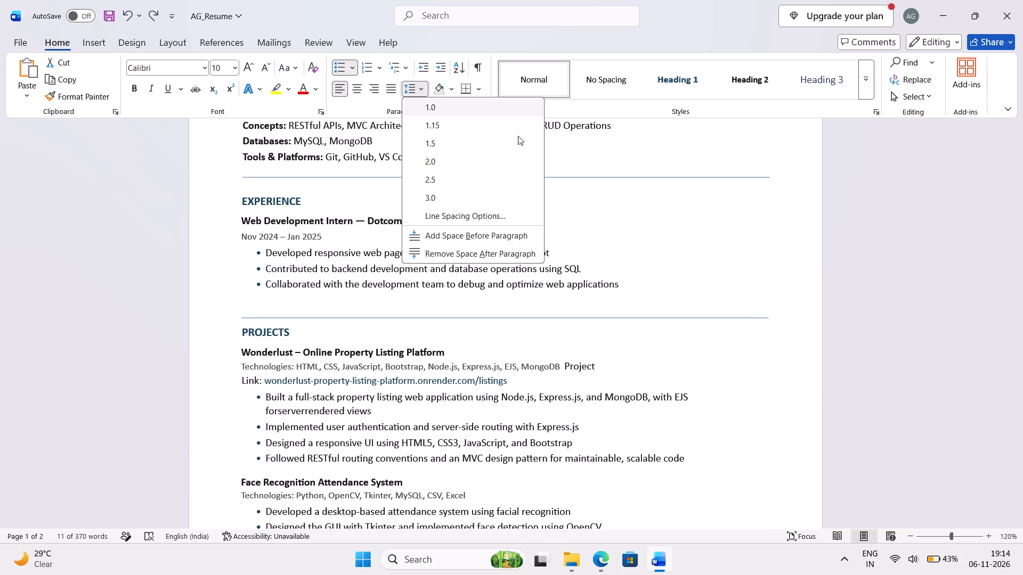
left_click(512, 254)
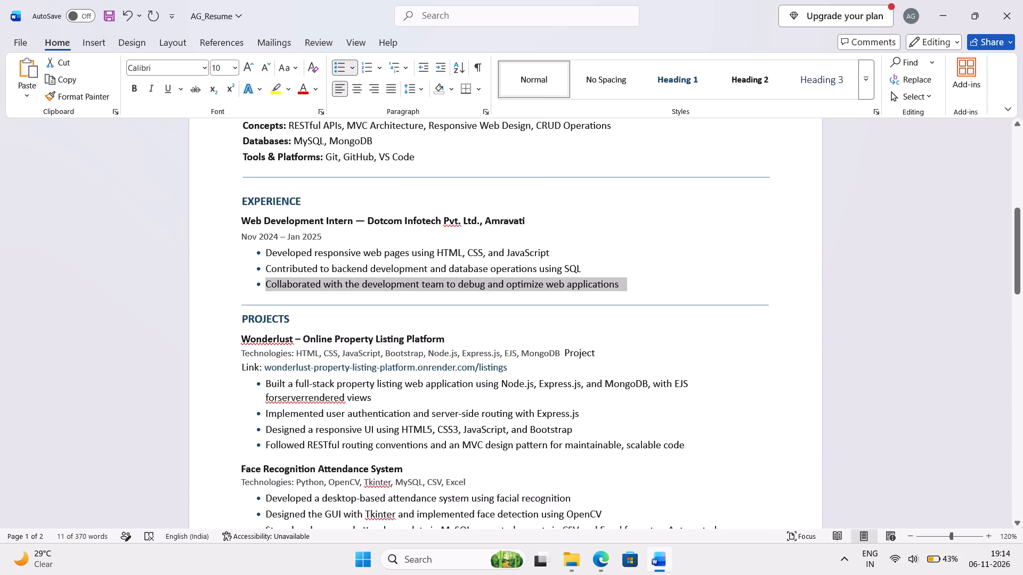
left_click(355, 329)
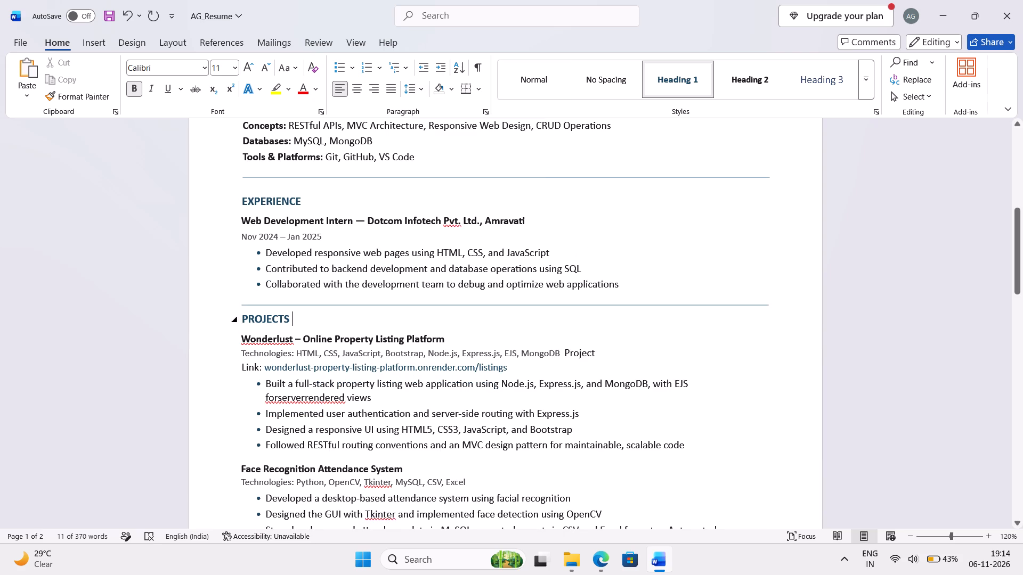
Split "Automated tracking reduced manual errors and saved admin time by 90%." into its own Face Recognition project bullet, removing the stray bullet character.
scroll(355, 329, "down", 1)
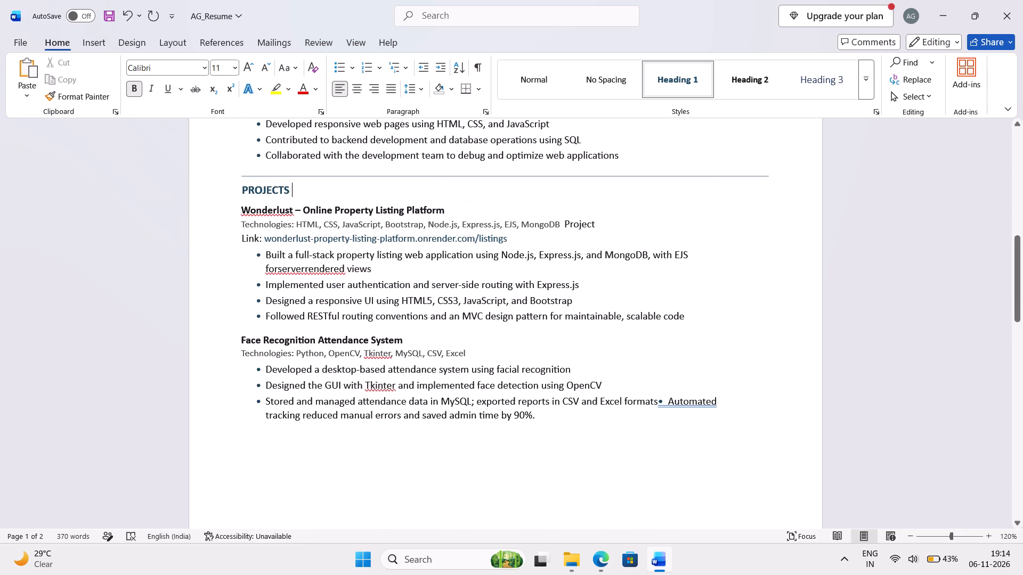
scroll(381, 351, "down", 3)
scroll(381, 351, "up", 1)
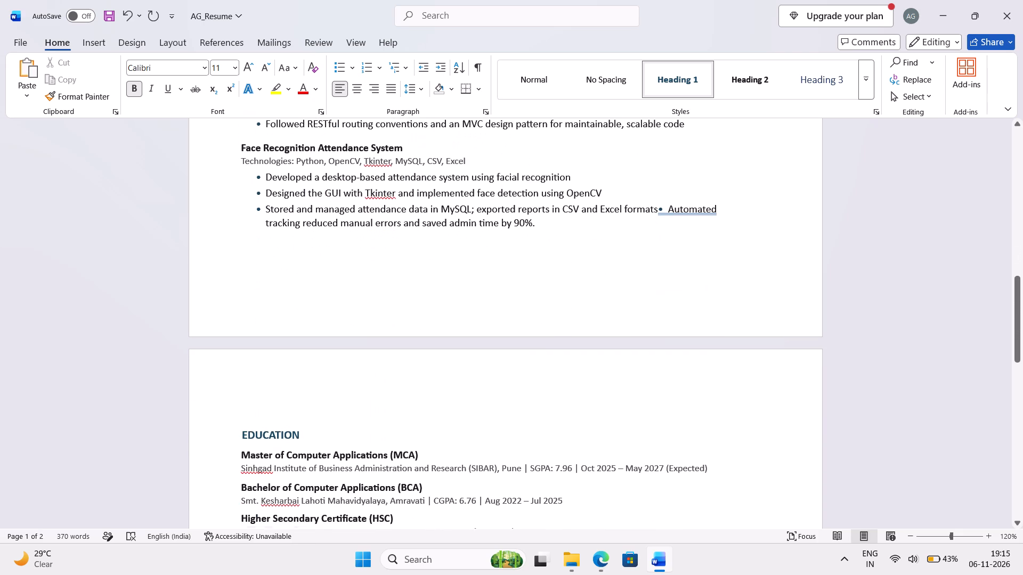
scroll(381, 351, "up", 1)
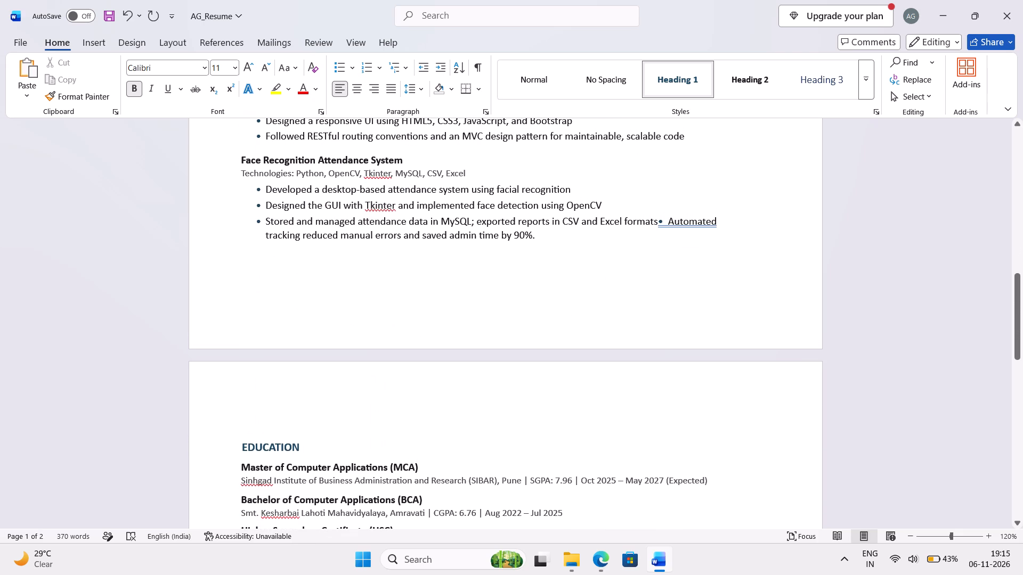
left_click(659, 220)
key("Return")
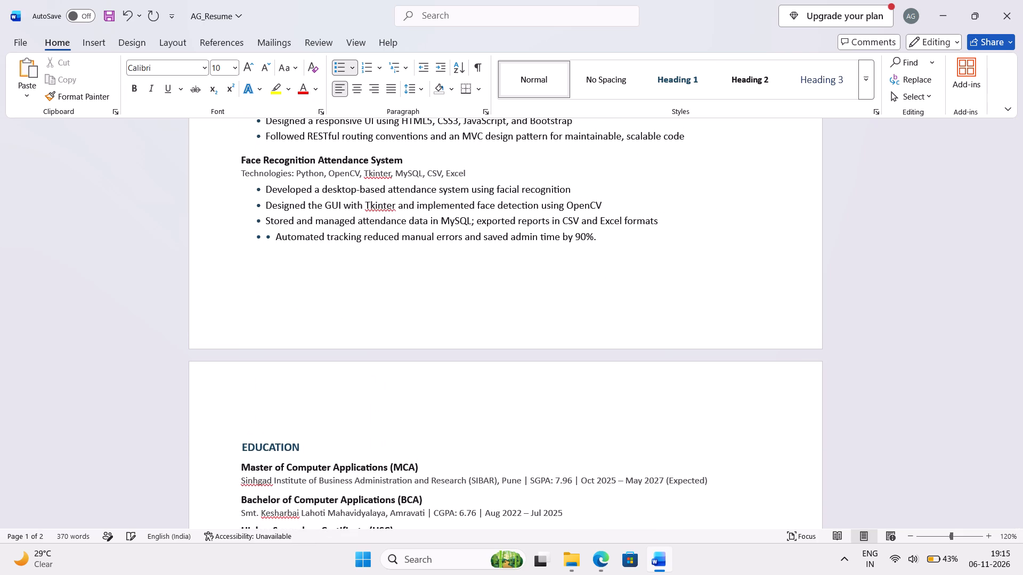
key("BackSpace")
key("BackSpace")
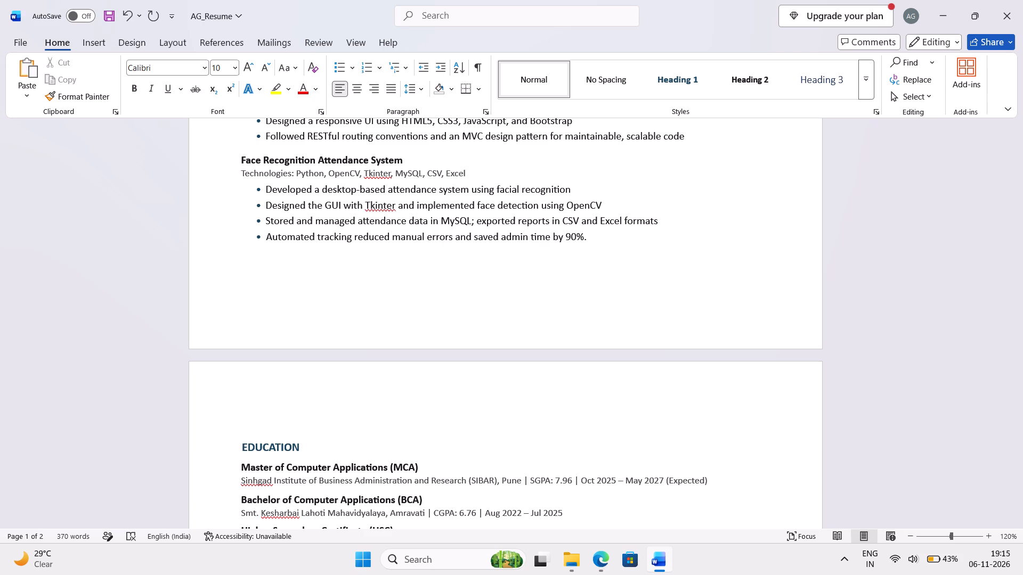
Left-align the divider above Certifications and close the blank gap between it and the Secondary School Certificate details.
scroll(700, 249, "down", 1)
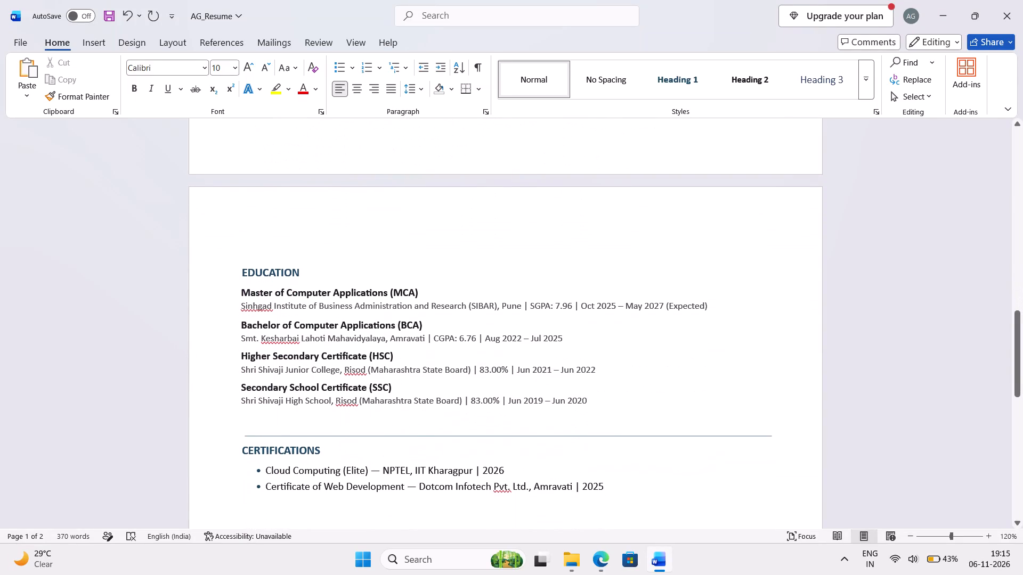
scroll(700, 249, "down", 1)
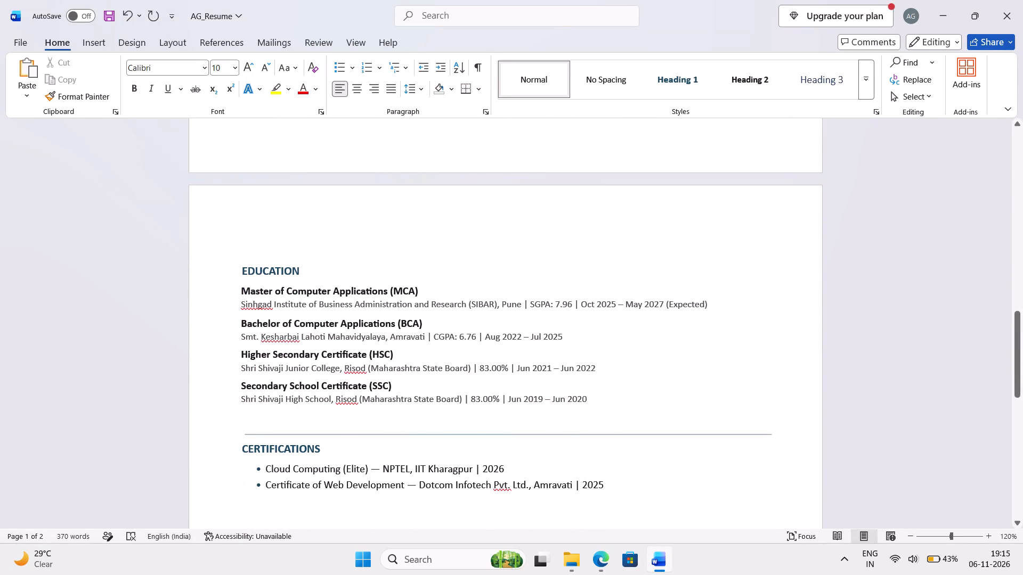
scroll(411, 346, "down", 1)
left_click(246, 382)
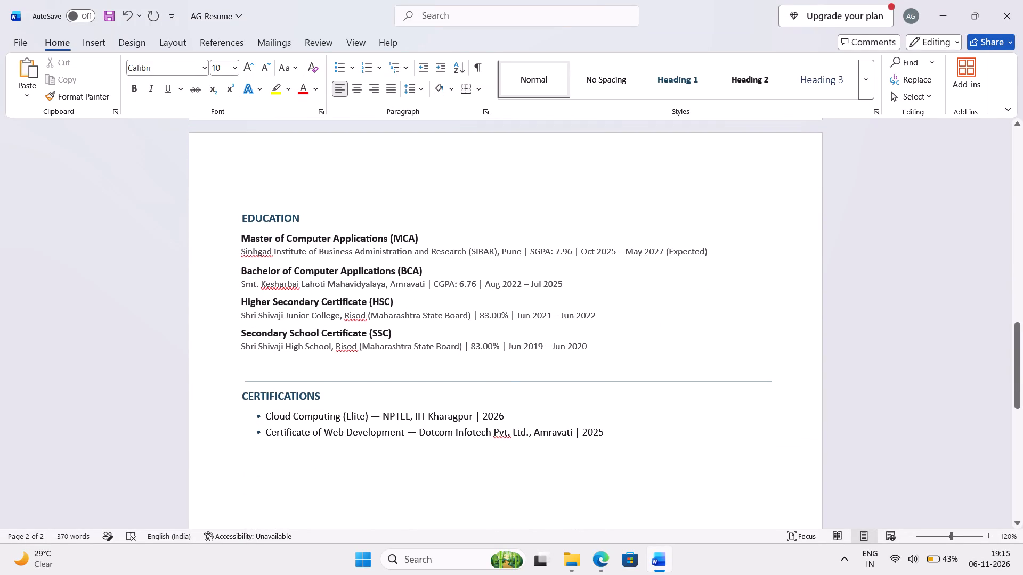
left_click(288, 406)
left_click(278, 383)
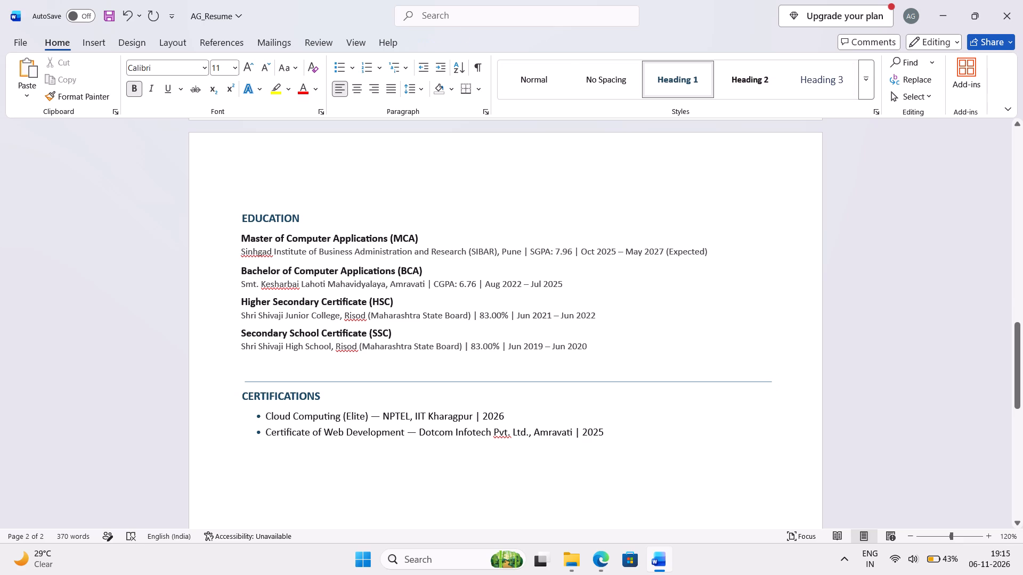
key("BackSpace")
key("BackSpace")
key("BackSpace")
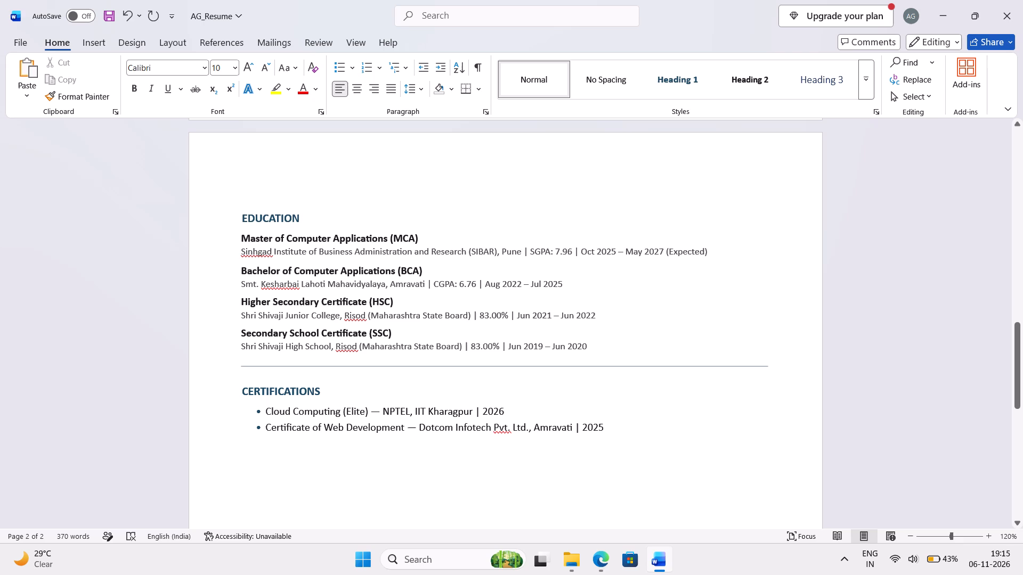
Replace the town "Risod" with "Mop" in the HSC and SSC school lines under Education.
double_click(355, 320)
type("Mop")
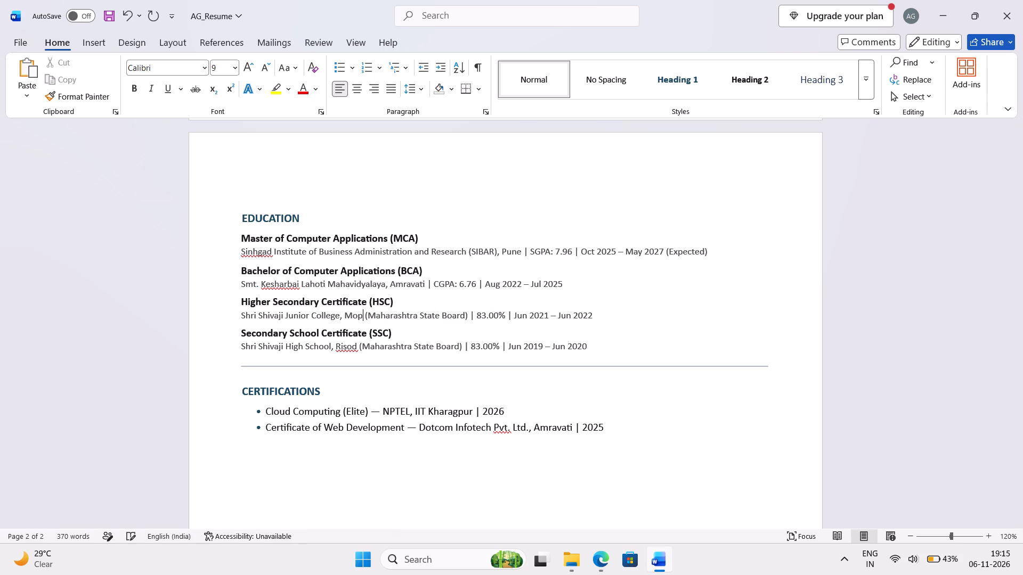
double_click(350, 350)
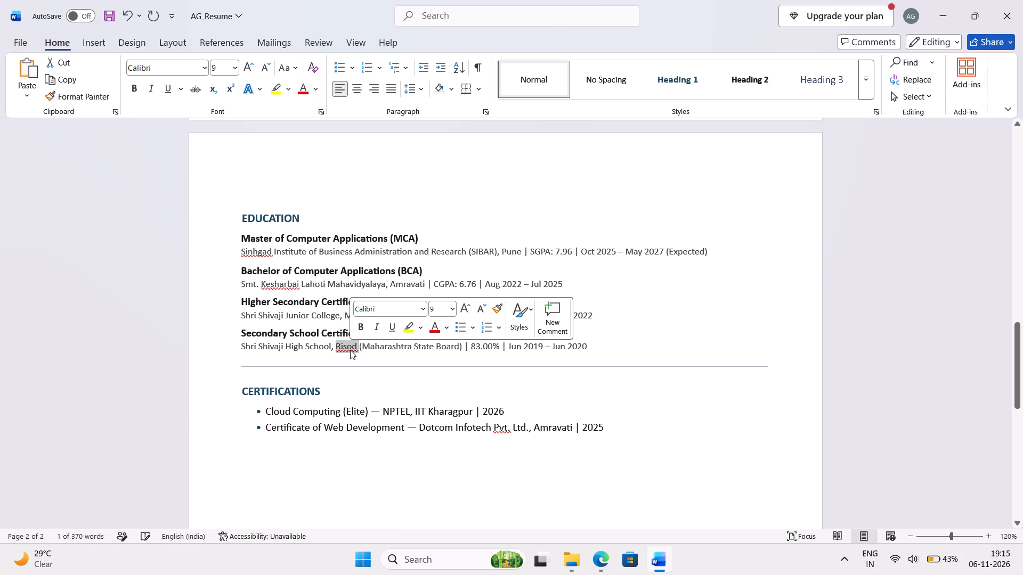
type("Mop")
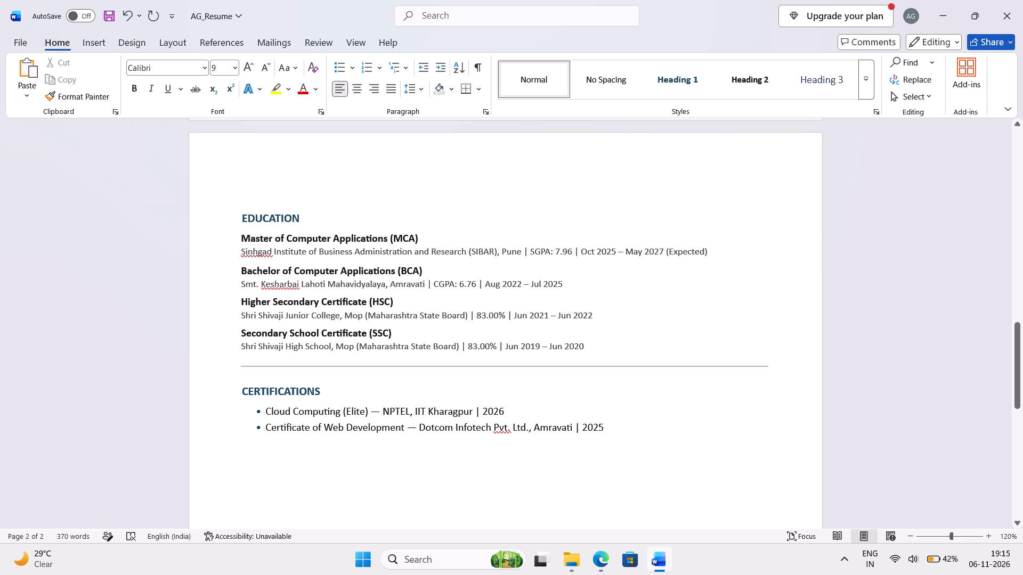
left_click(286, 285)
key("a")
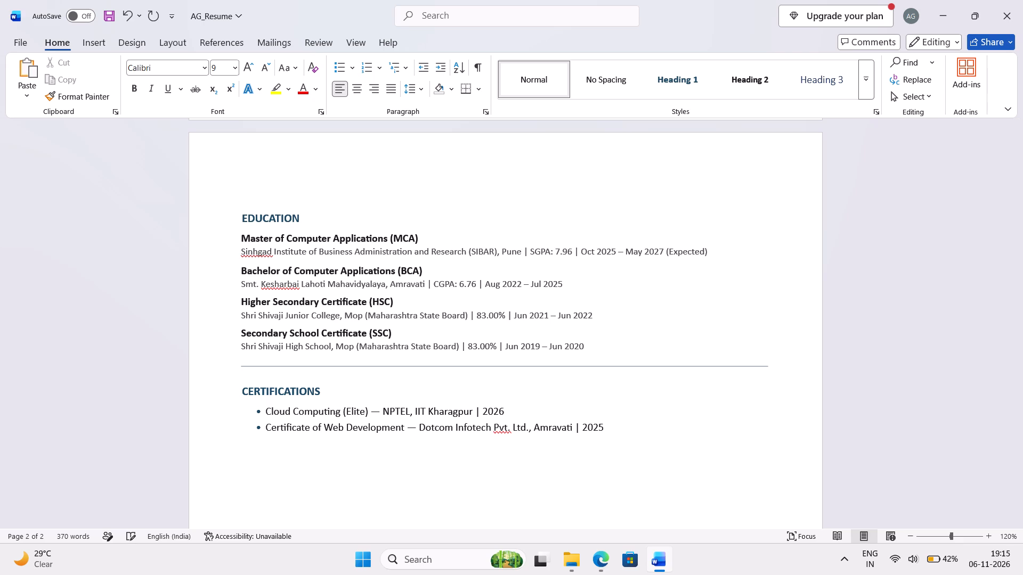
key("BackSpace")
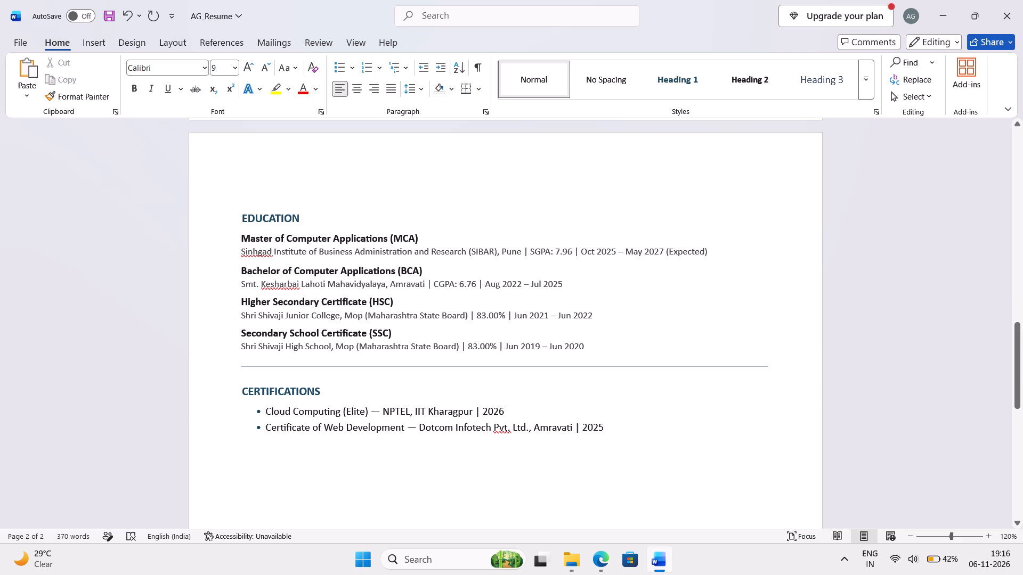
Separate "forserverrendered" into "for server rendered" in the first bullet of the Wonderlust project.
scroll(526, 397, "up", 1)
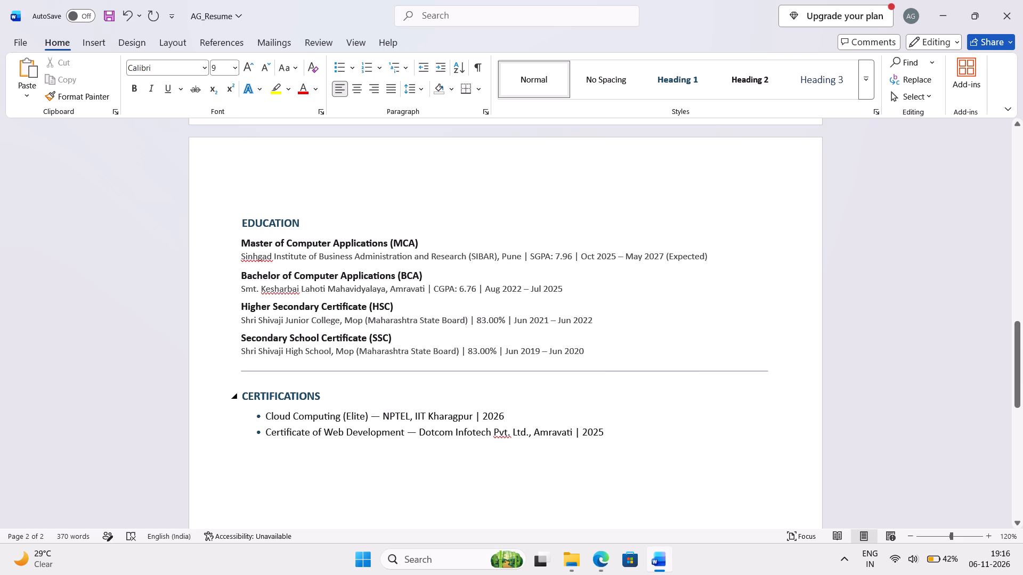
scroll(526, 397, "up", 2)
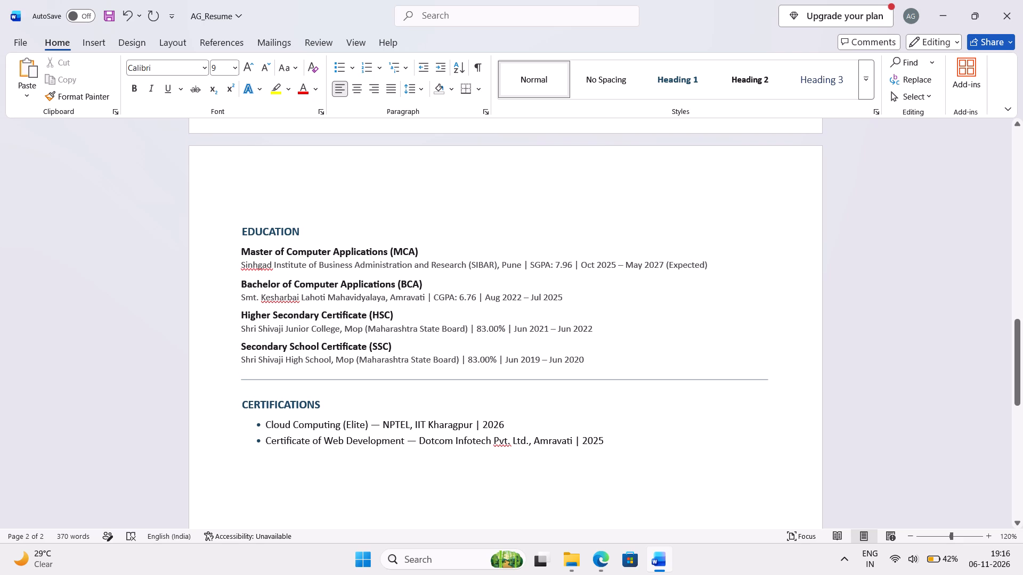
scroll(526, 397, "up", 4)
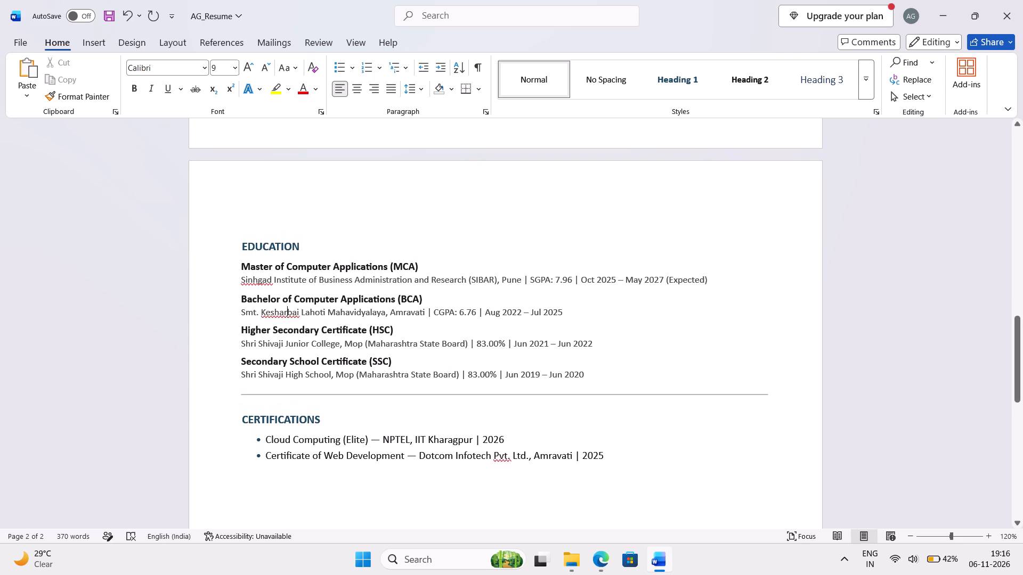
scroll(526, 397, "up", 1)
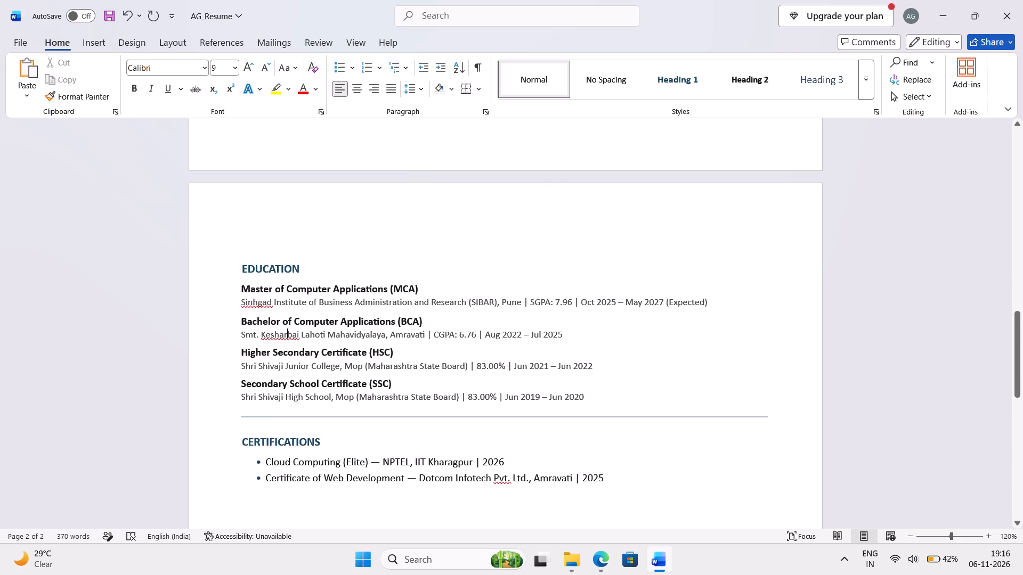
scroll(526, 397, "up", 1)
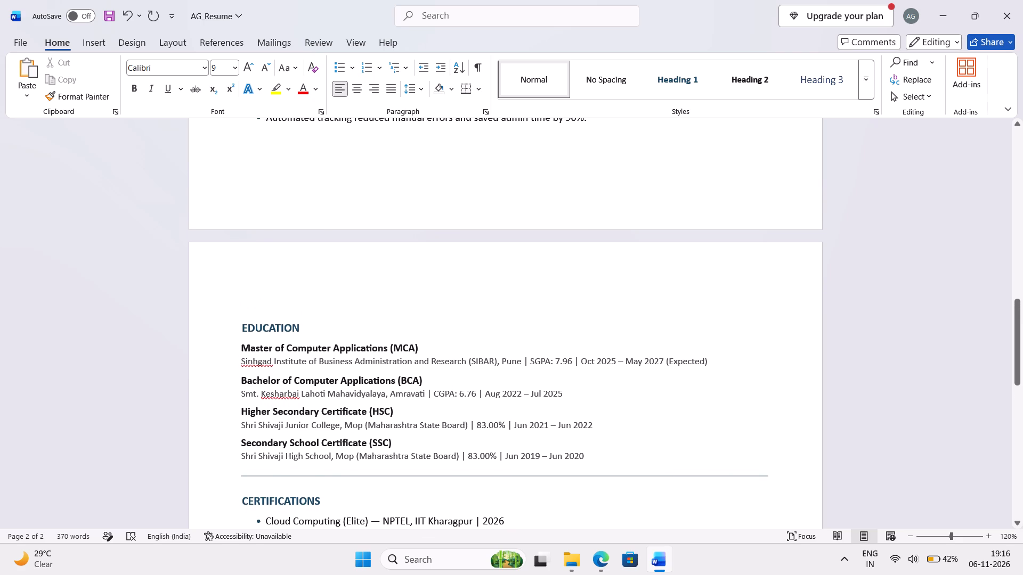
scroll(526, 397, "down", 2)
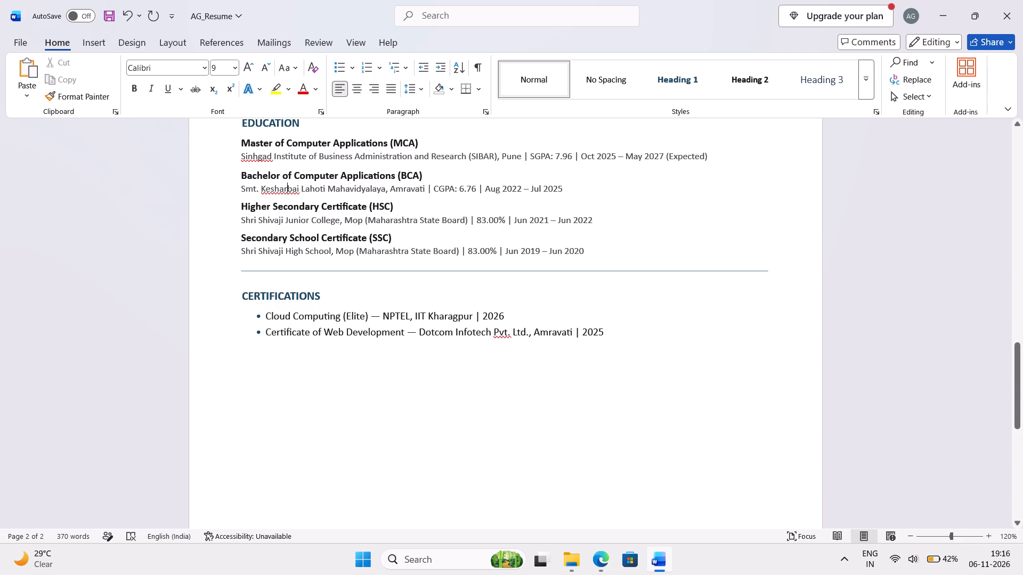
scroll(492, 379, "up", 6)
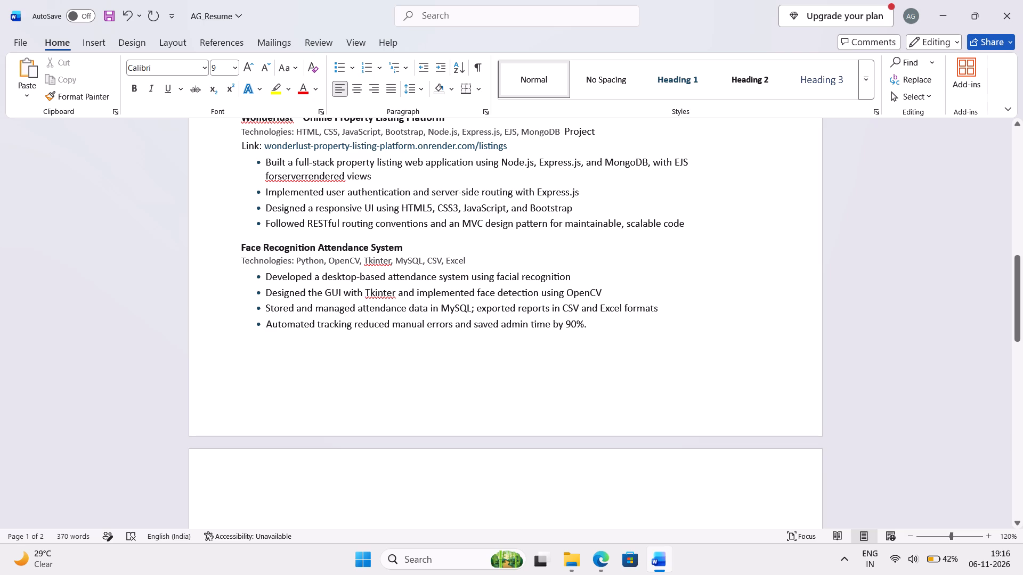
scroll(409, 220, "up", 1)
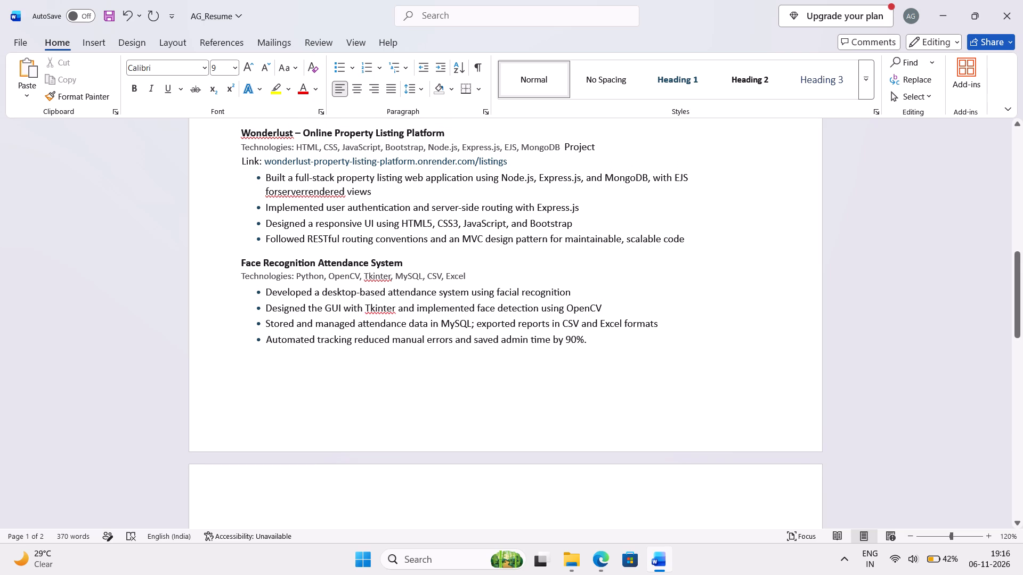
scroll(409, 220, "up", 1)
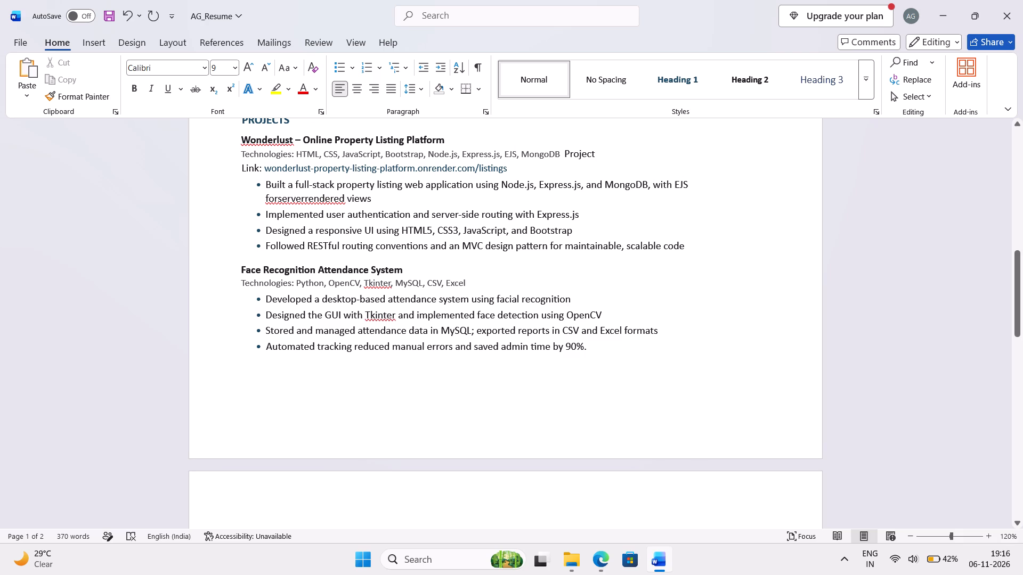
left_click(278, 202)
key("space")
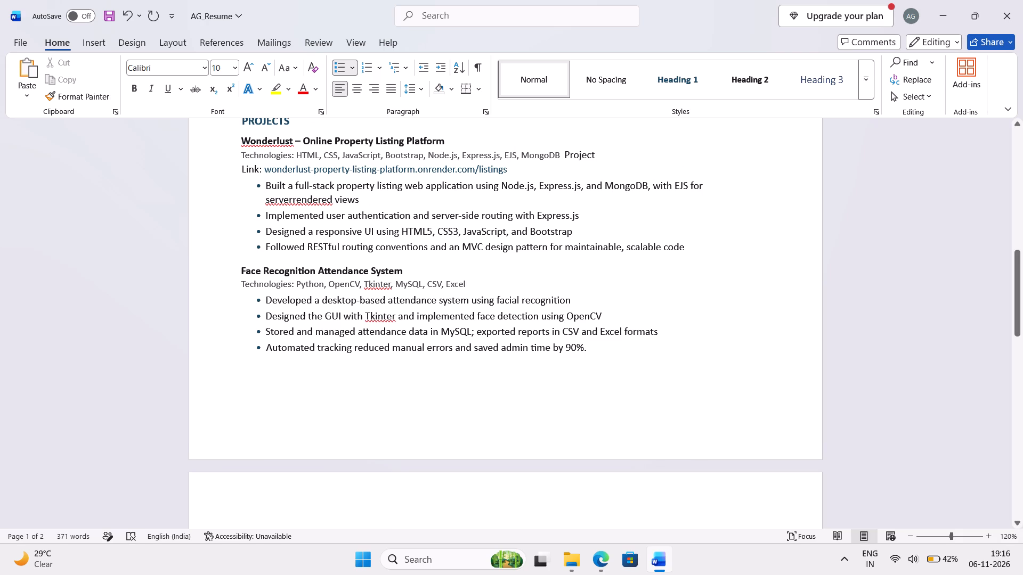
left_click(292, 203)
key("space")
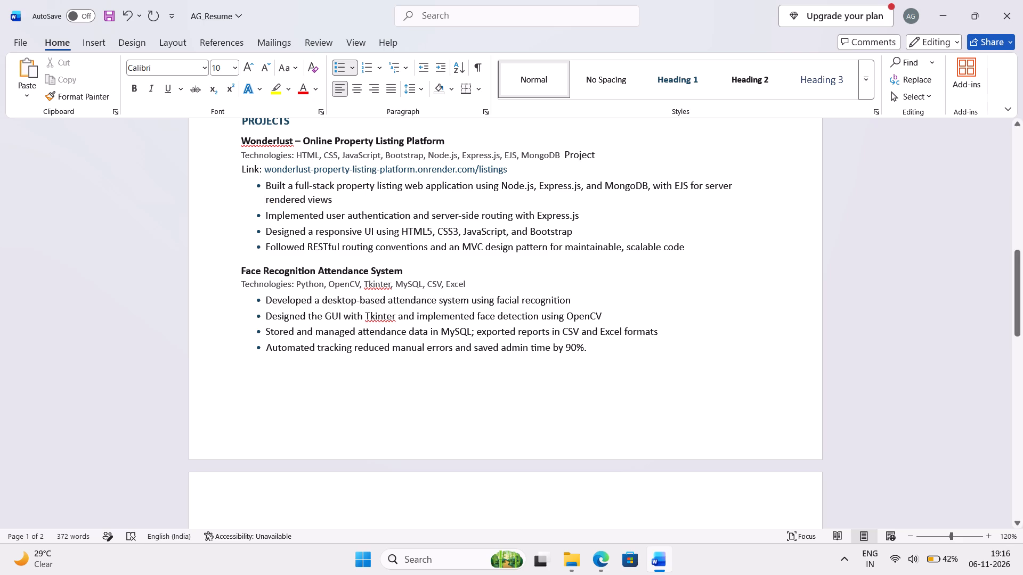
Set the line spacing of the divider paragraph above the Projects heading to 1.5.
scroll(366, 201, "down", 1)
scroll(366, 201, "up", 3)
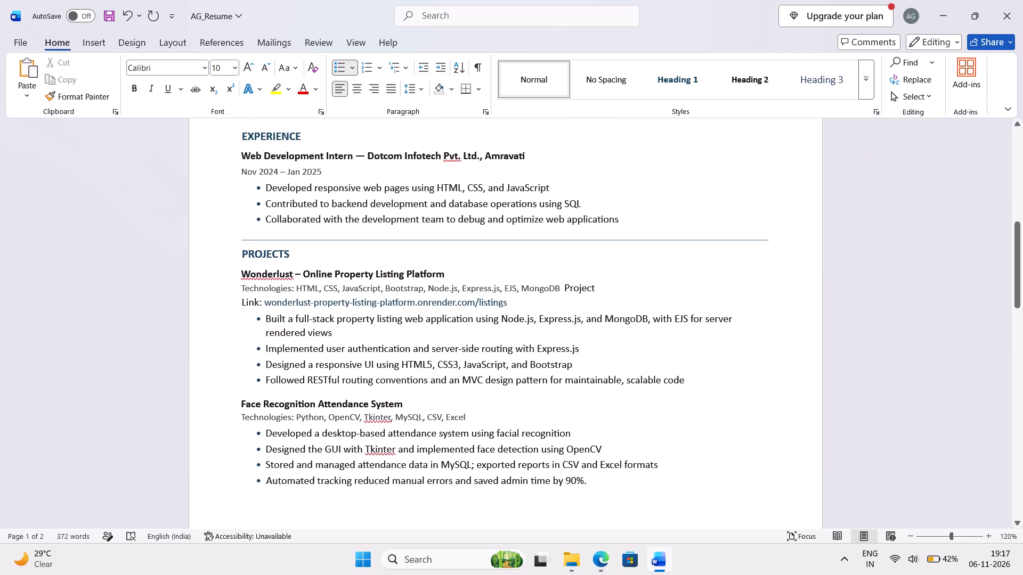
scroll(366, 201, "up", 2)
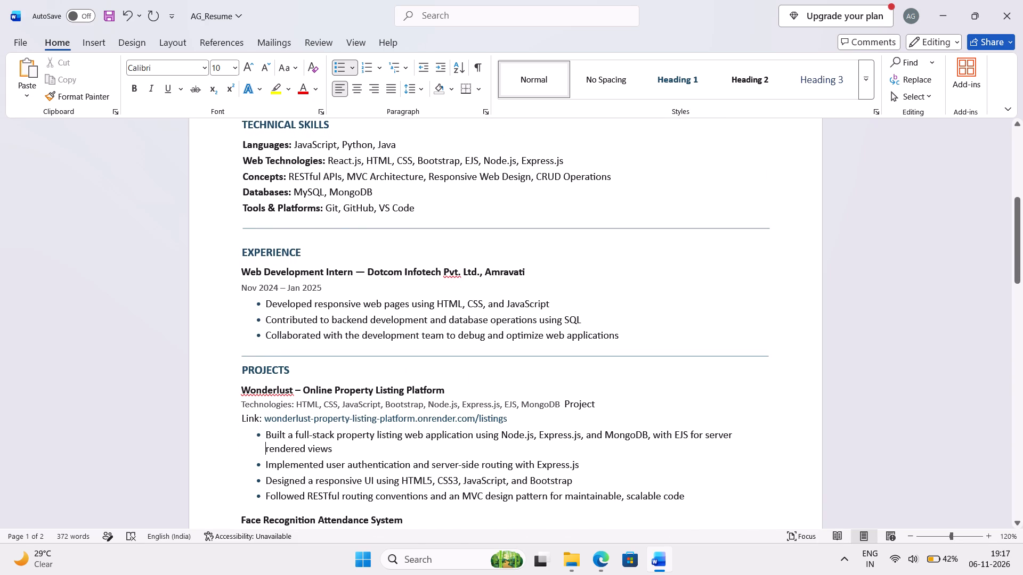
left_click_drag(292, 370, 285, 361)
left_click_drag(285, 361, 285, 362)
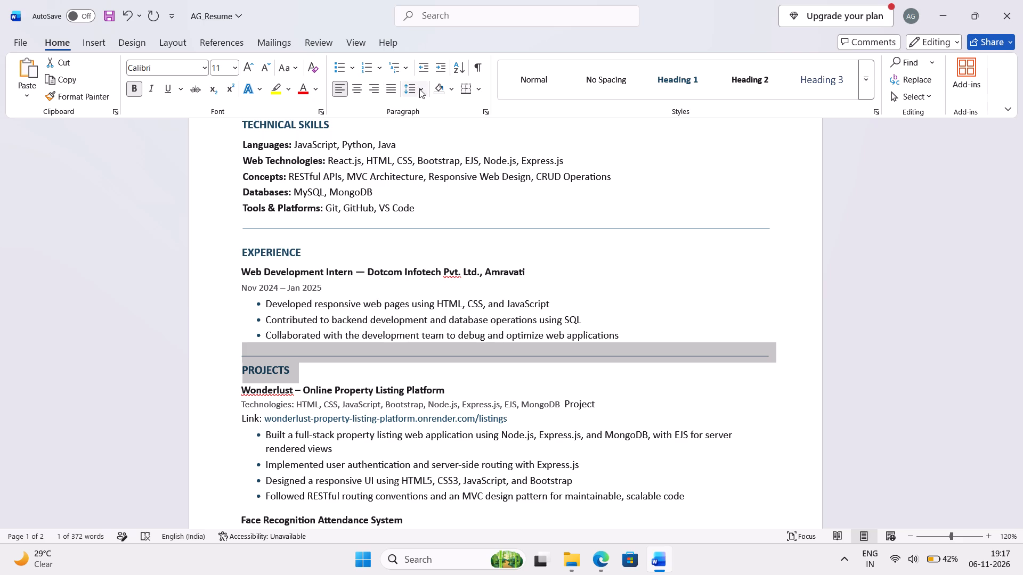
left_click(423, 91)
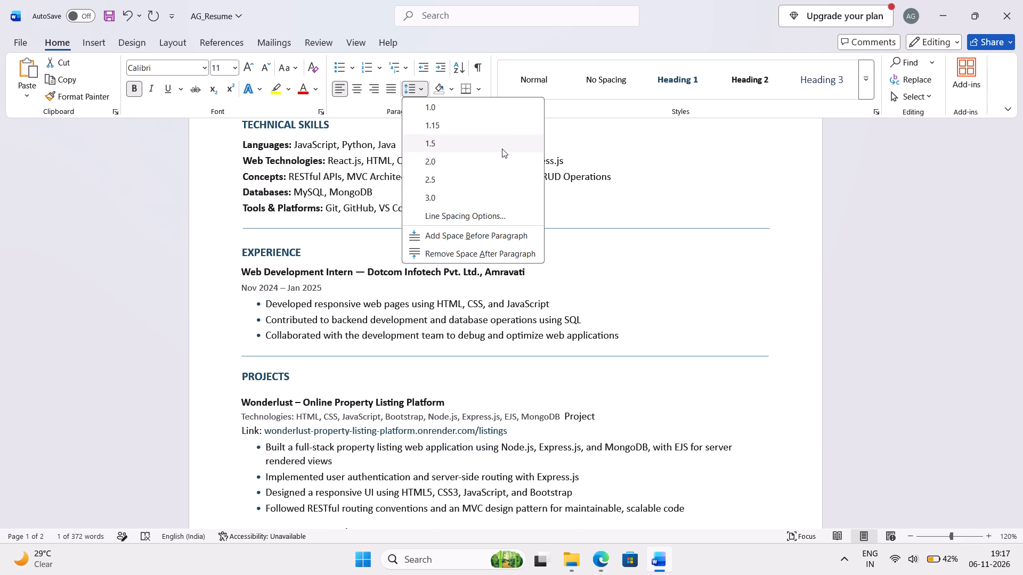
left_click(305, 377)
left_click(281, 366)
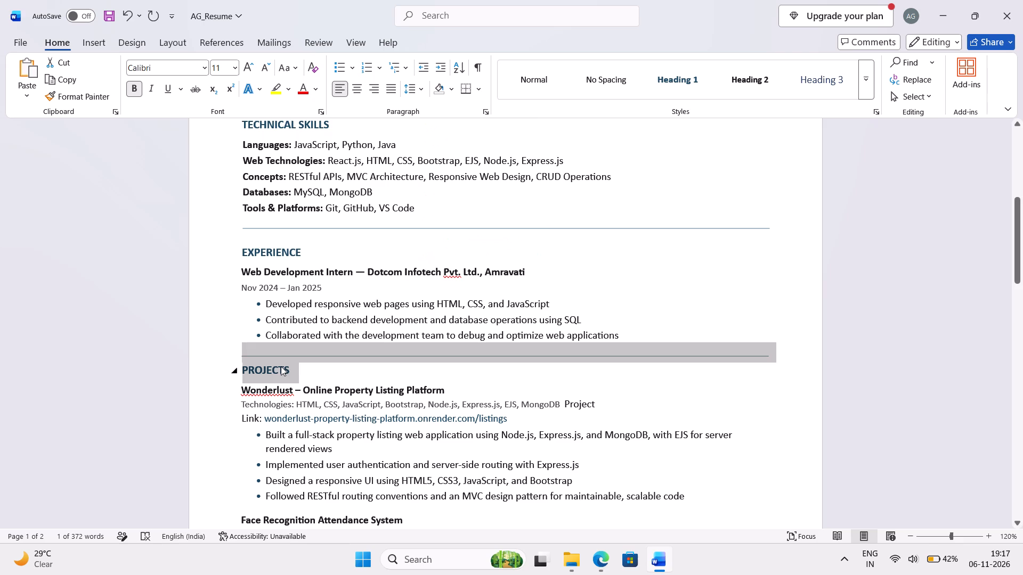
left_click(280, 359)
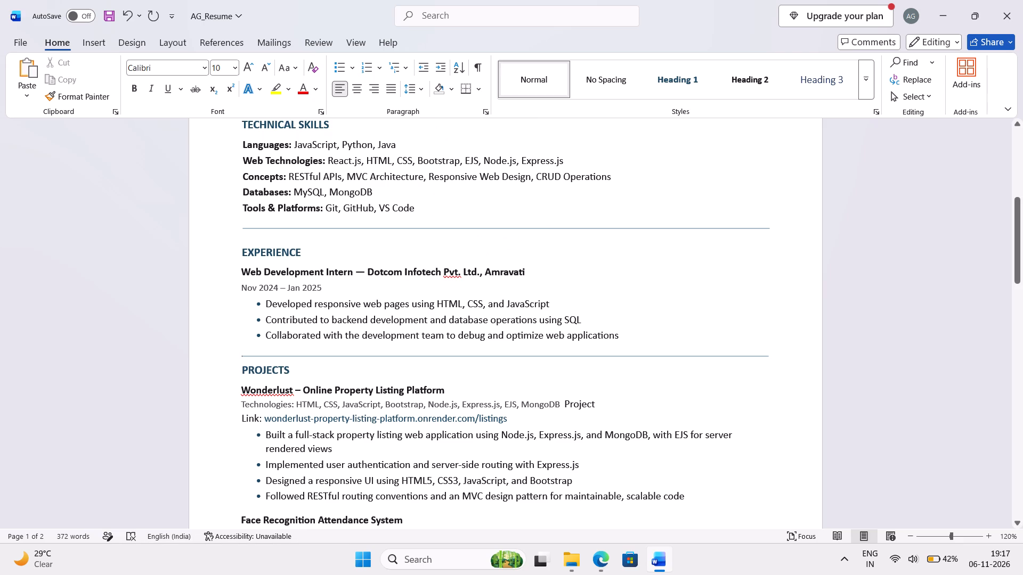
double_click(280, 359)
left_click(258, 362)
left_click(419, 89)
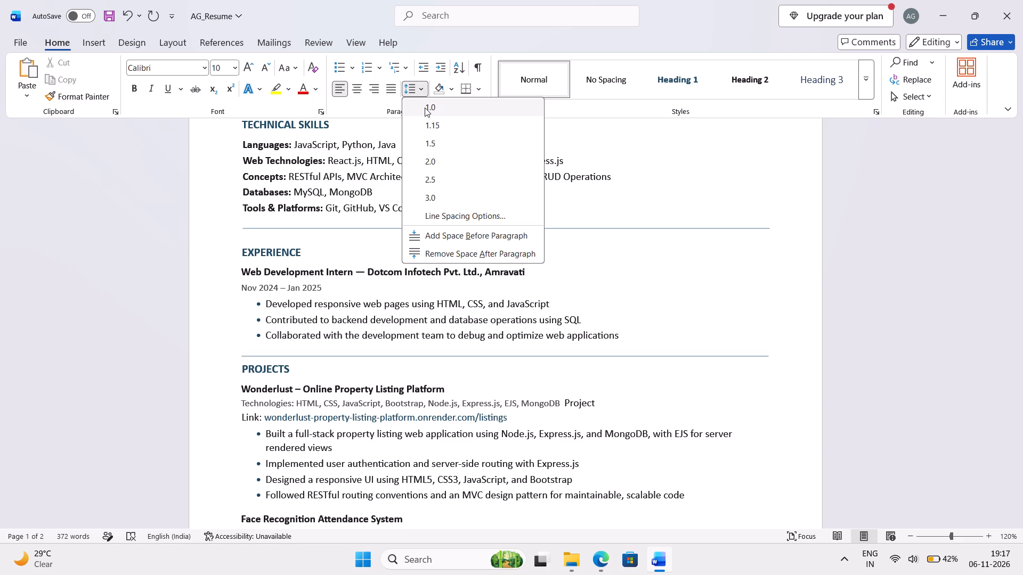
left_click(428, 138)
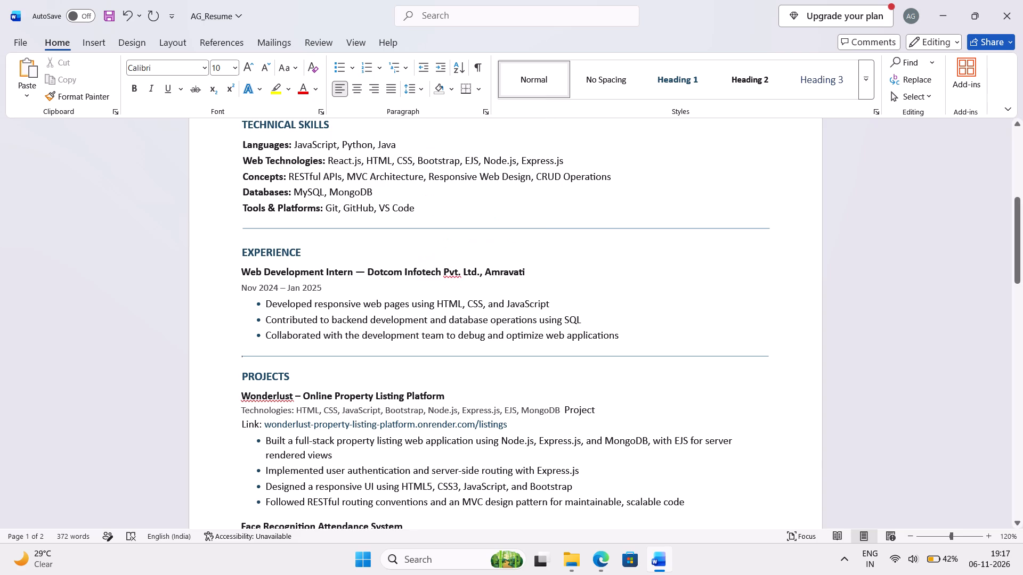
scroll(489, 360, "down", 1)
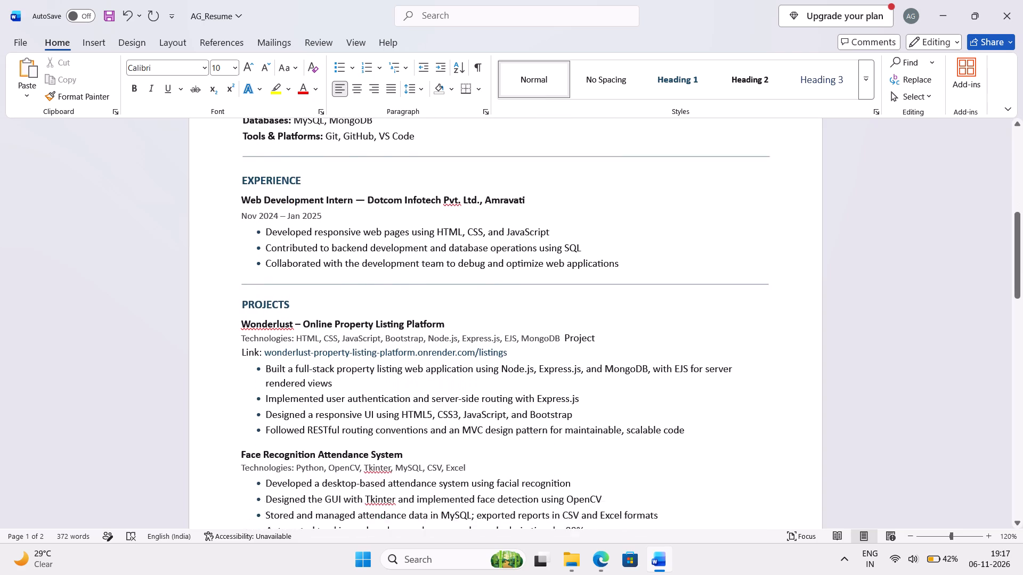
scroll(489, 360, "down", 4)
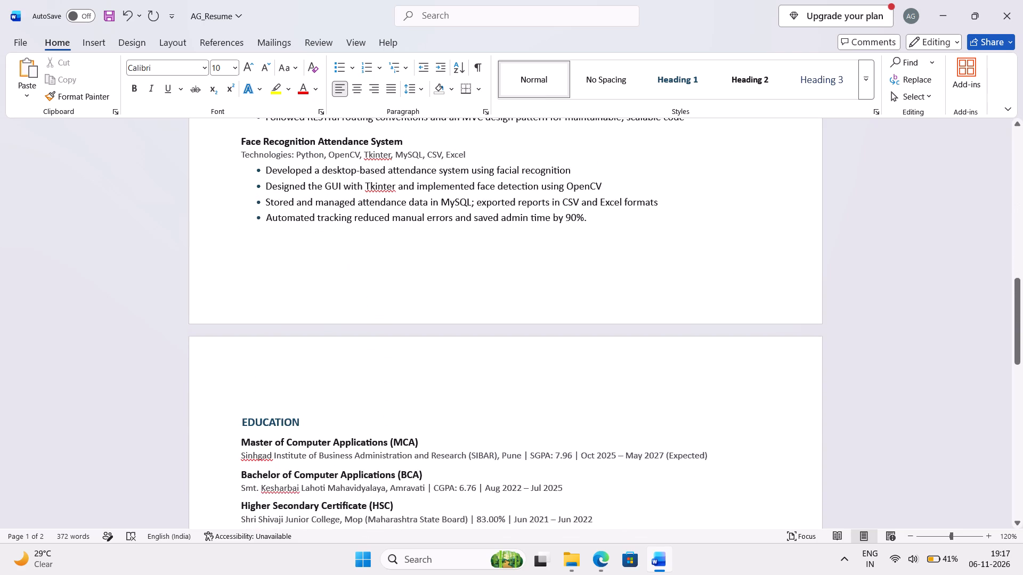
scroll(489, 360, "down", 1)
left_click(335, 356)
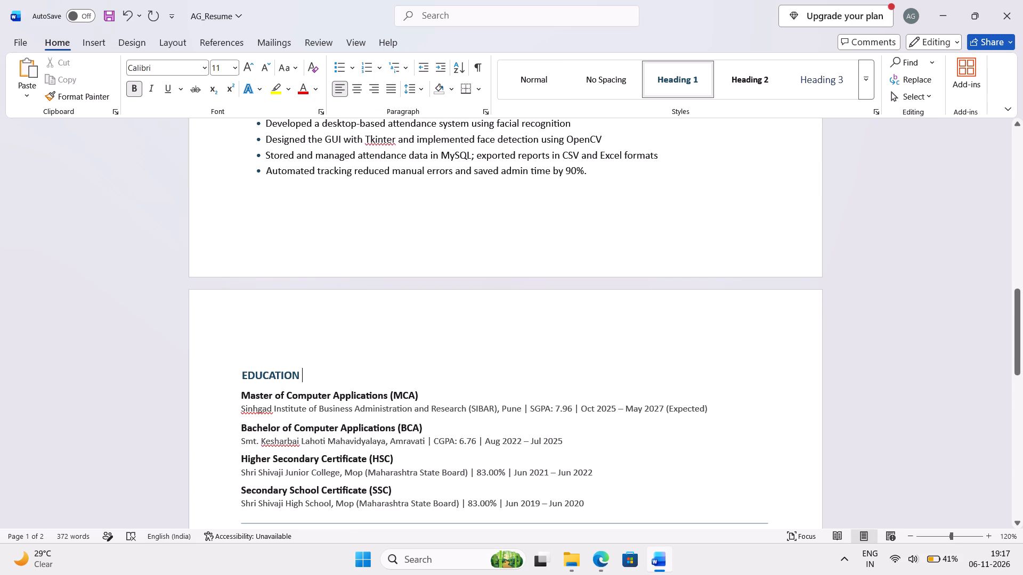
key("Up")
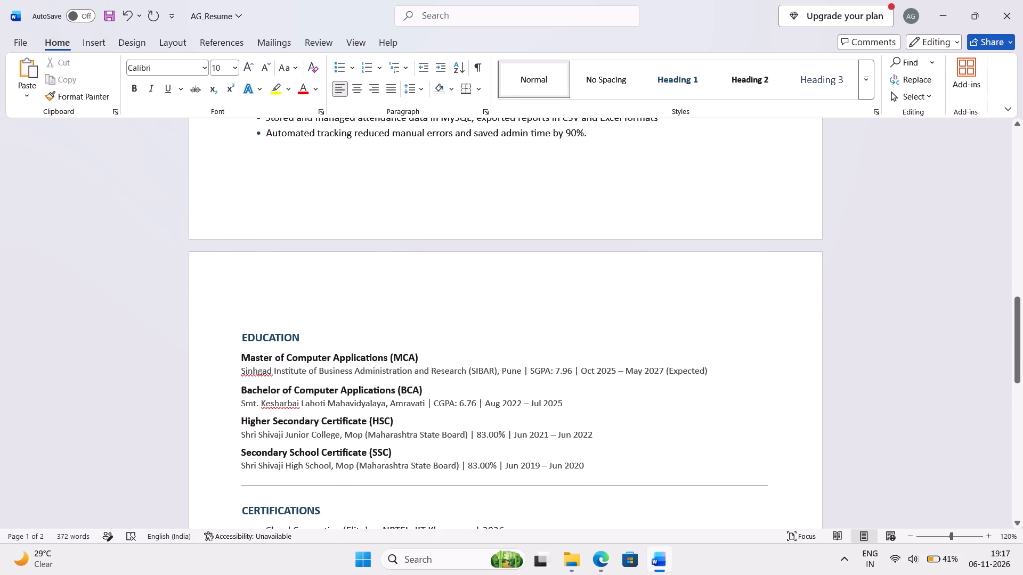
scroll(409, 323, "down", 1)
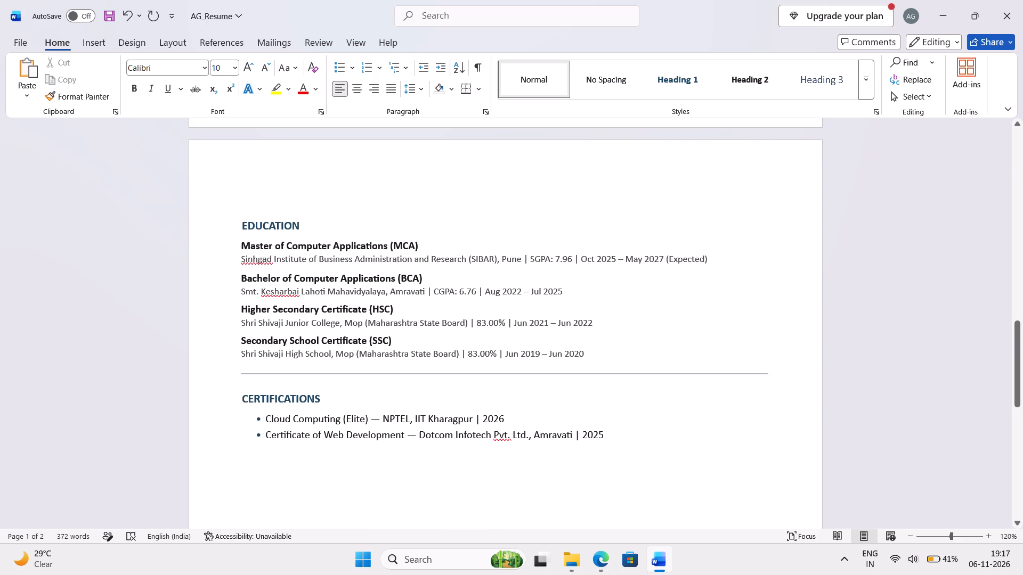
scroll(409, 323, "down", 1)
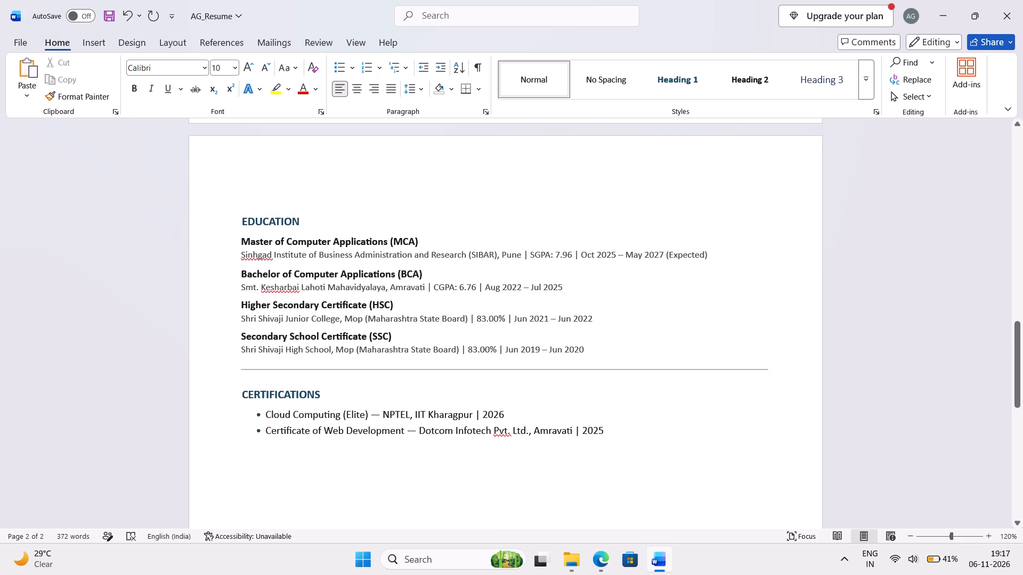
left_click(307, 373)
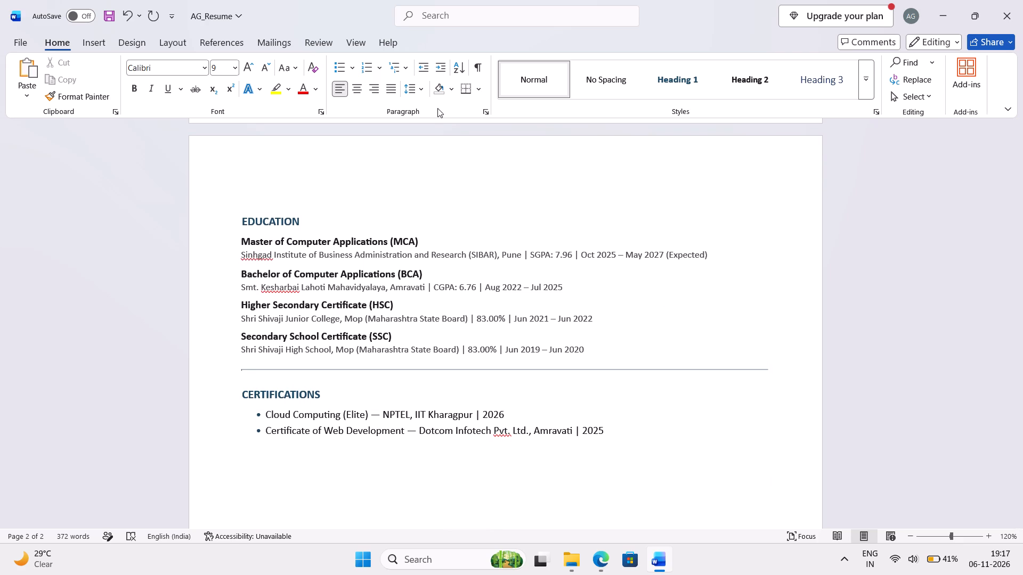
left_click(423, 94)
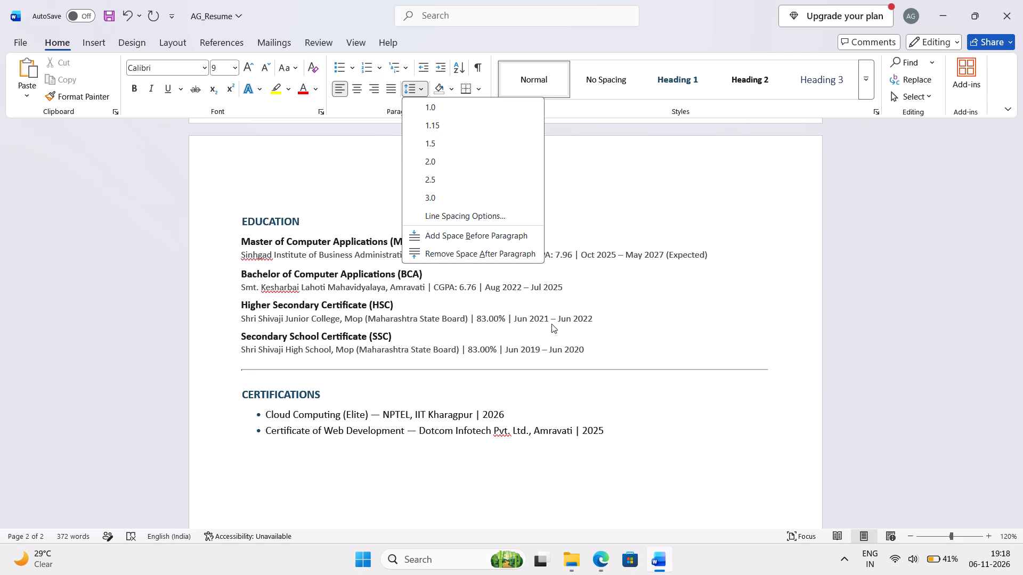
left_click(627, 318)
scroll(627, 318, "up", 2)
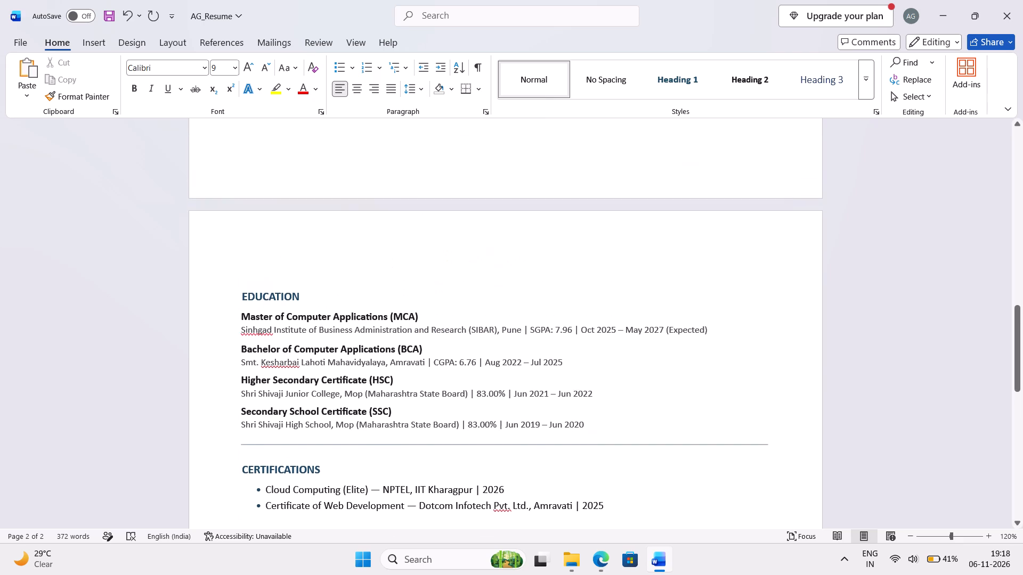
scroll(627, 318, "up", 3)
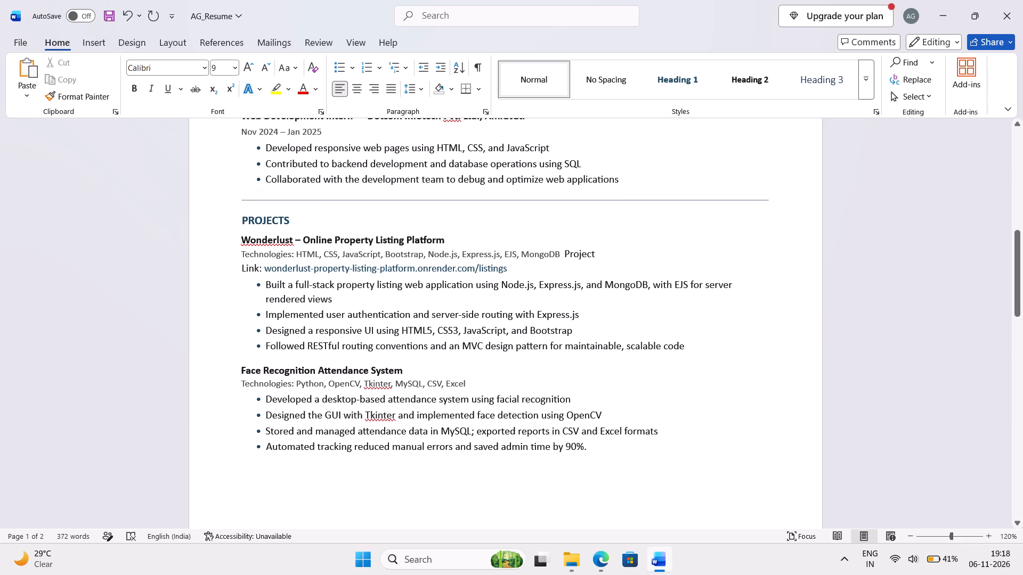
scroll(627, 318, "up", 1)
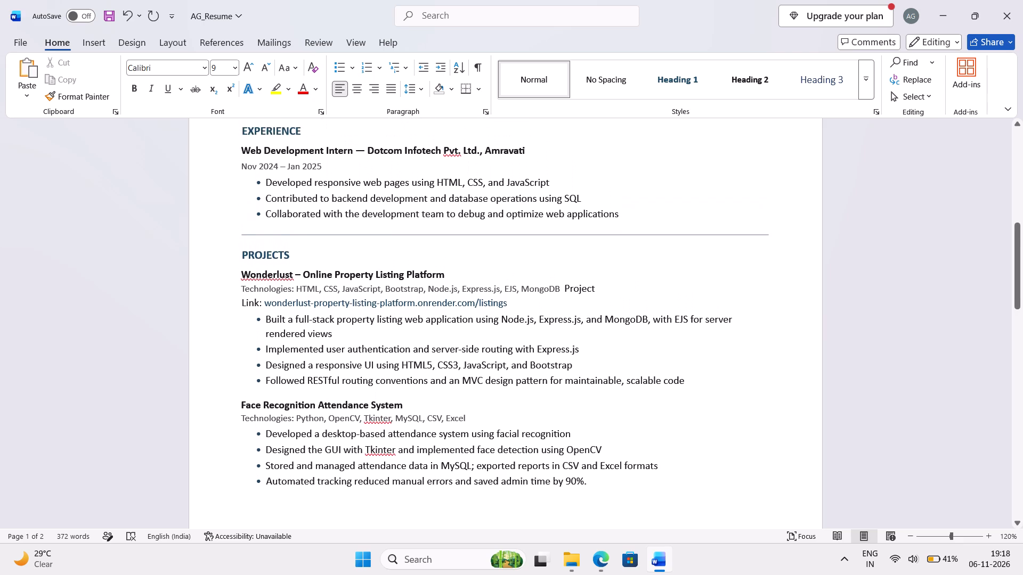
In the Professional Summary, end the sentence after "MongoDB" with a full stop, removing "and" so "Completed" starts a new sentence.
scroll(627, 318, "up", 2)
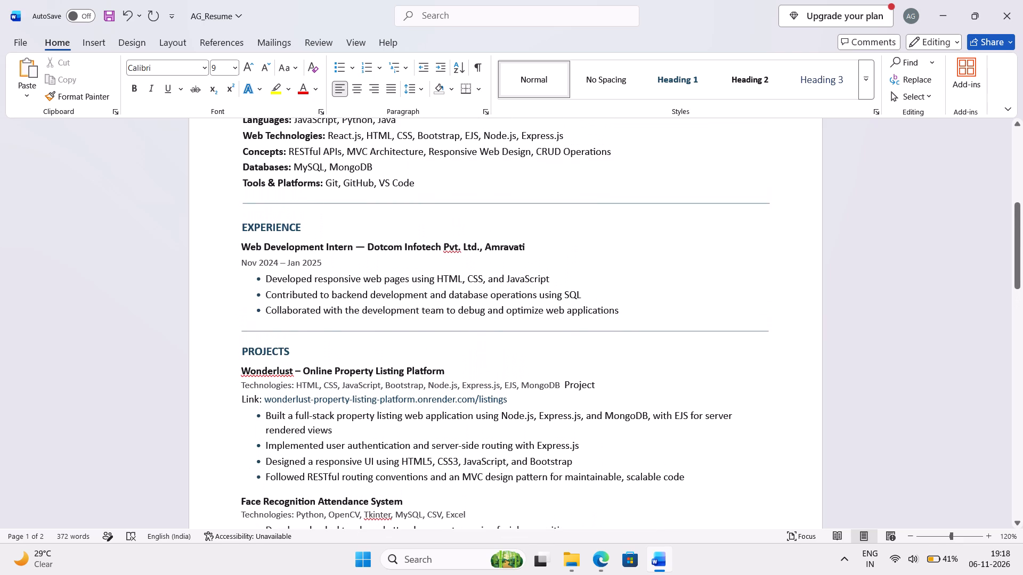
scroll(627, 318, "up", 1)
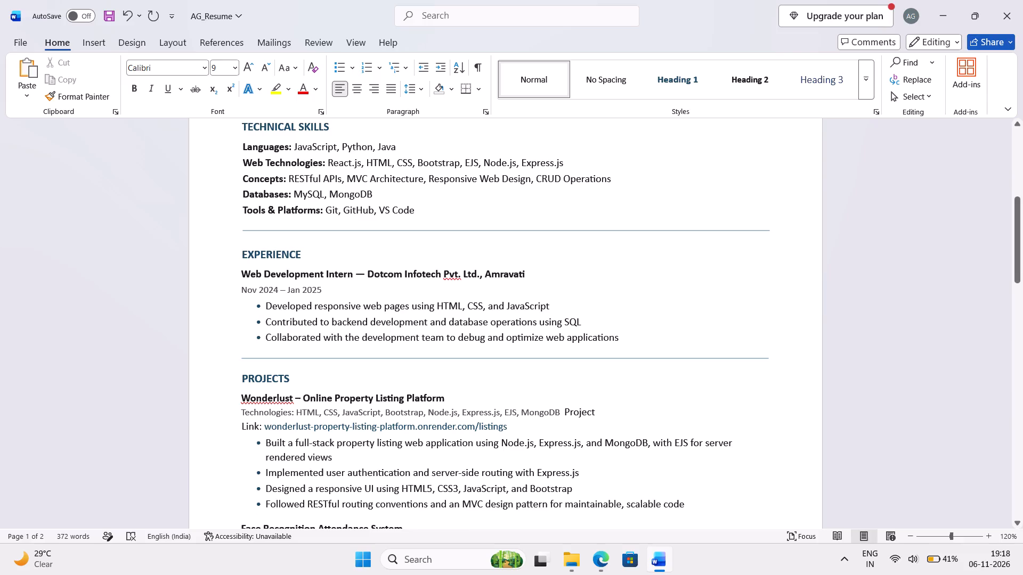
scroll(627, 318, "up", 3)
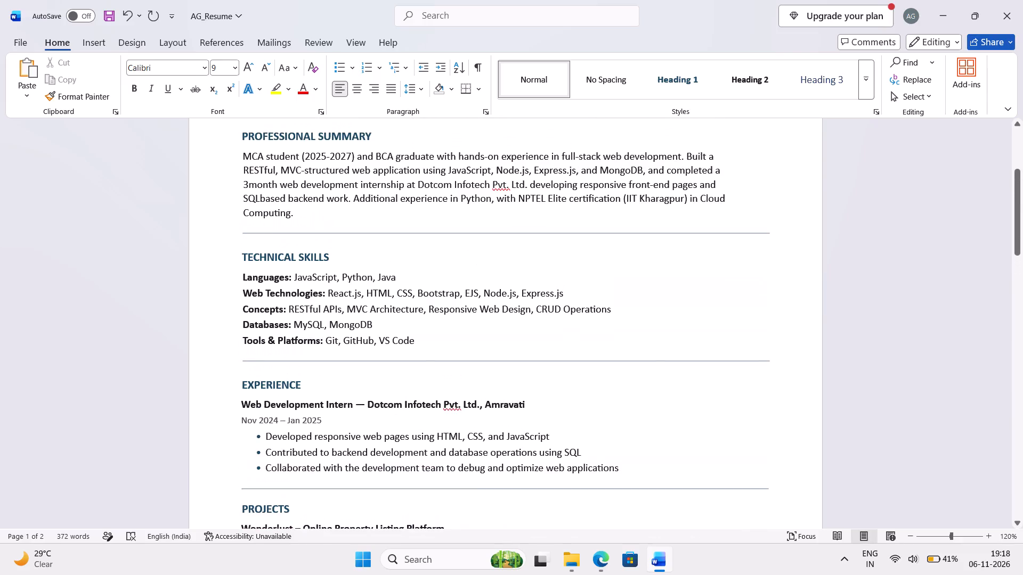
scroll(627, 318, "up", 1)
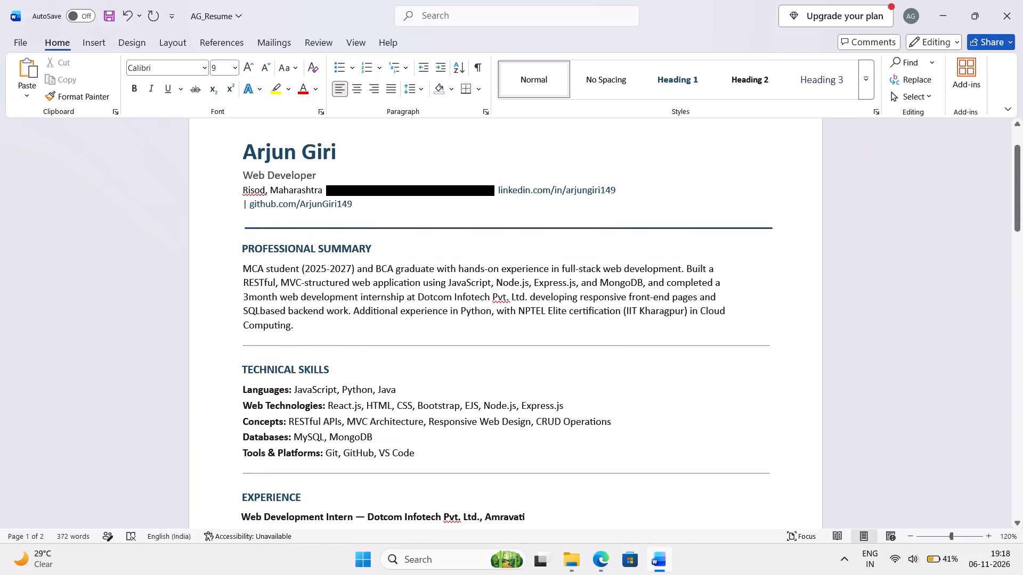
left_click(645, 283)
left_click_drag(665, 284, 642, 286)
key("period")
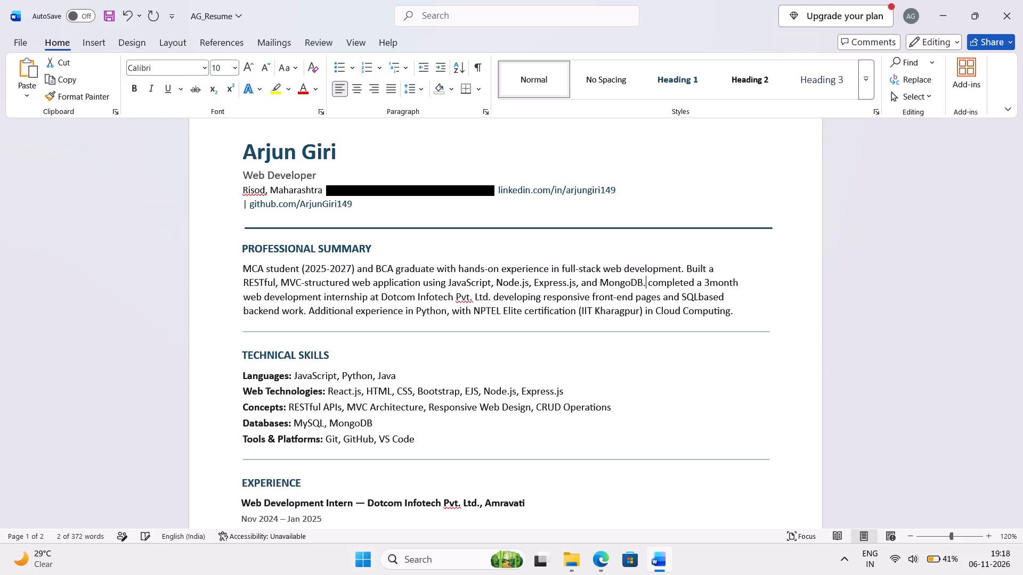
key("Right")
key("Right")
key("BackSpace")
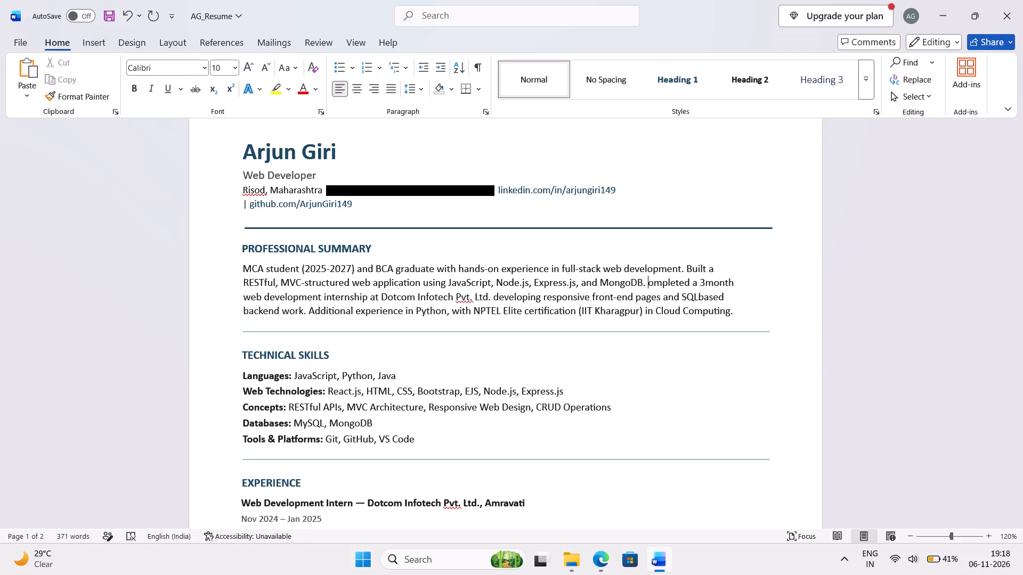
key("shift+c")
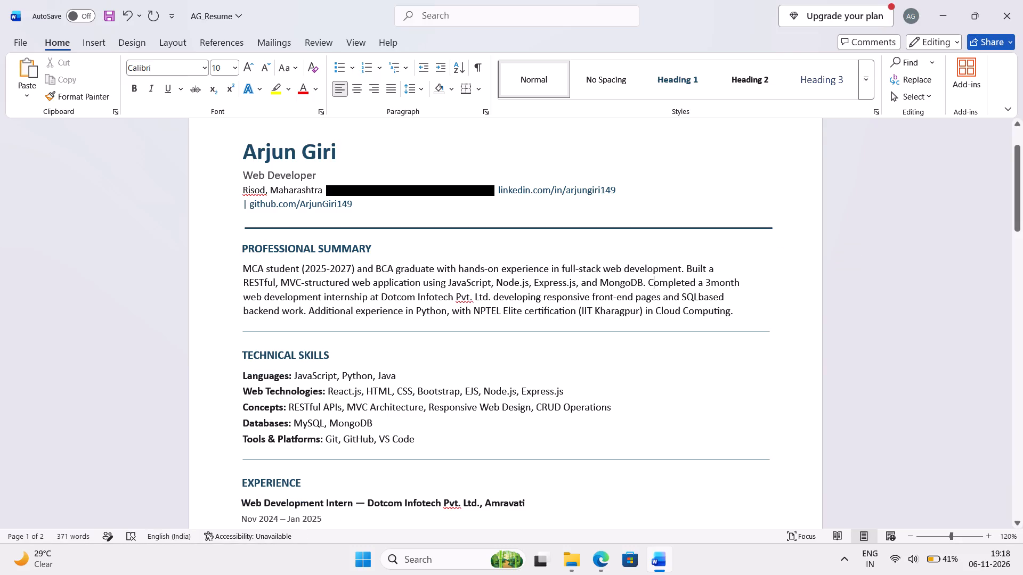
Separate "3month" into "3 month" in the Professional Summary.
left_click(710, 285)
key("space")
Set the line spacing of the Tools & Platforms line under Technical Skills to 1.15.
scroll(737, 325, "down", 3)
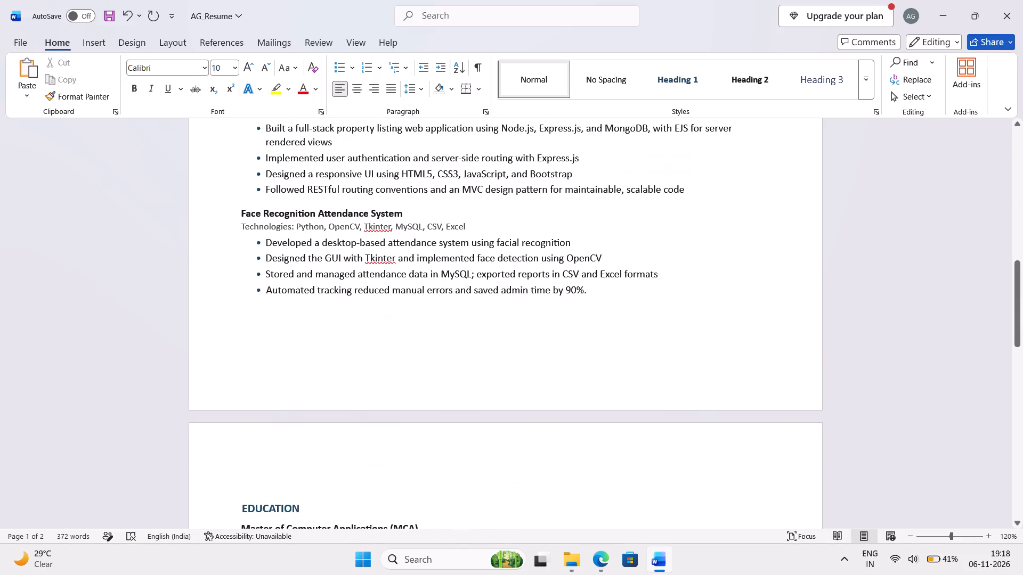
scroll(737, 325, "down", 1)
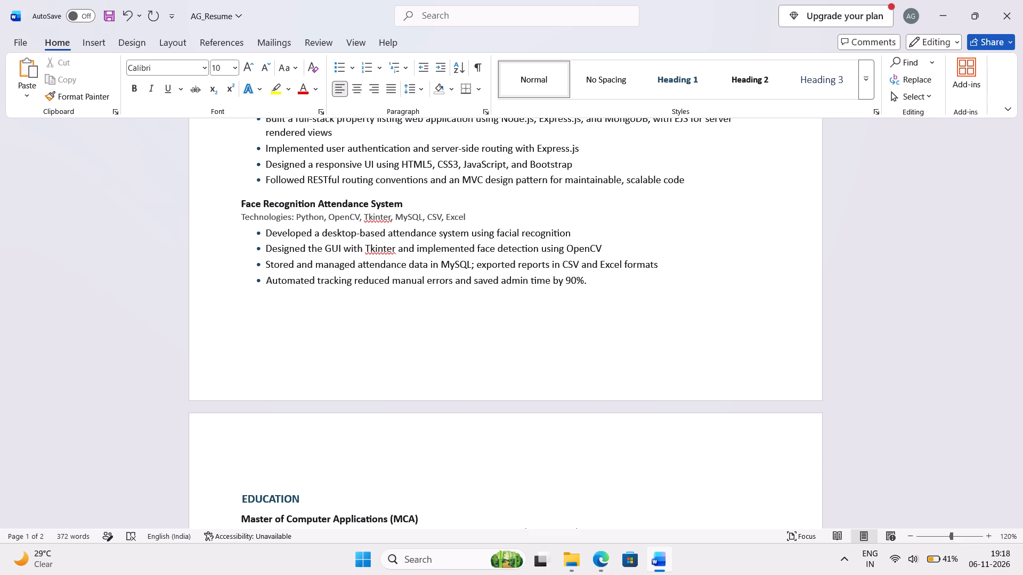
scroll(667, 357, "up", 1)
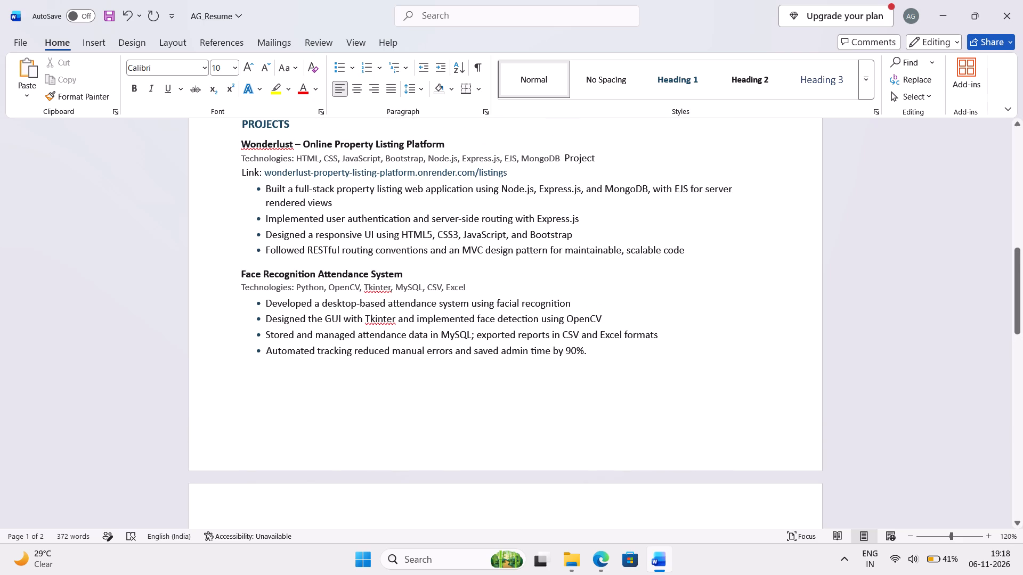
scroll(667, 357, "up", 4)
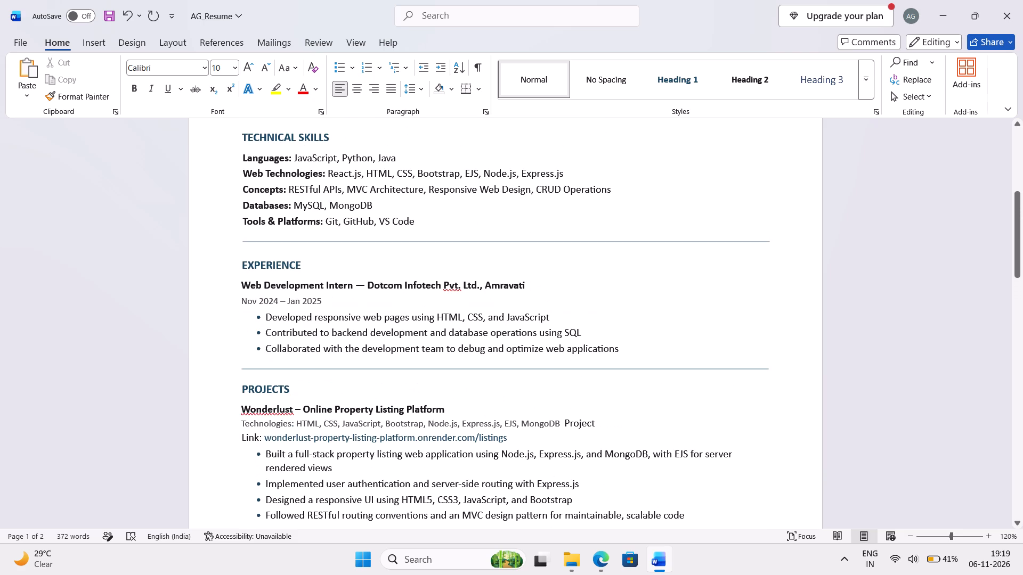
scroll(667, 357, "up", 2)
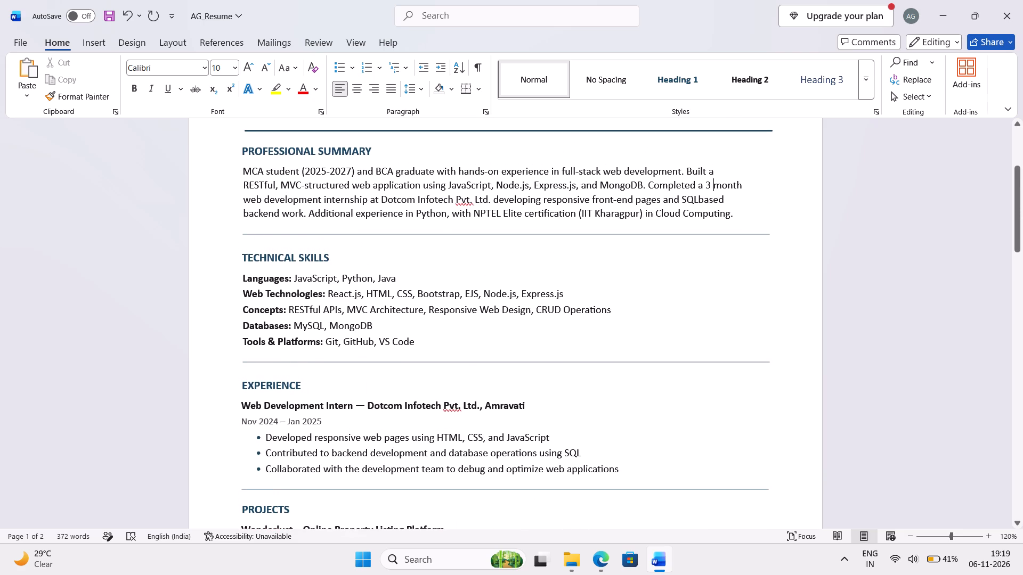
left_click(424, 348)
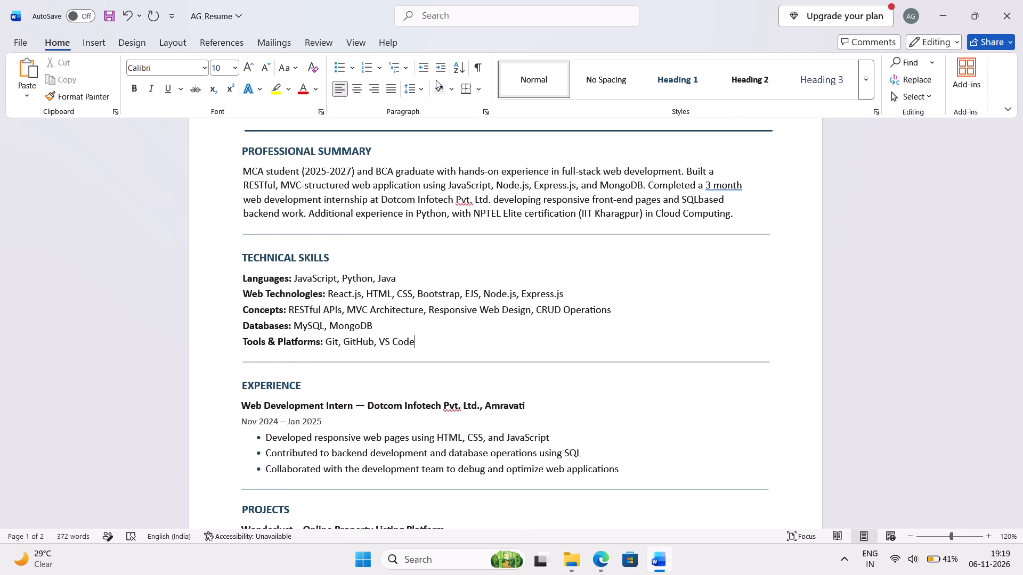
left_click(425, 89)
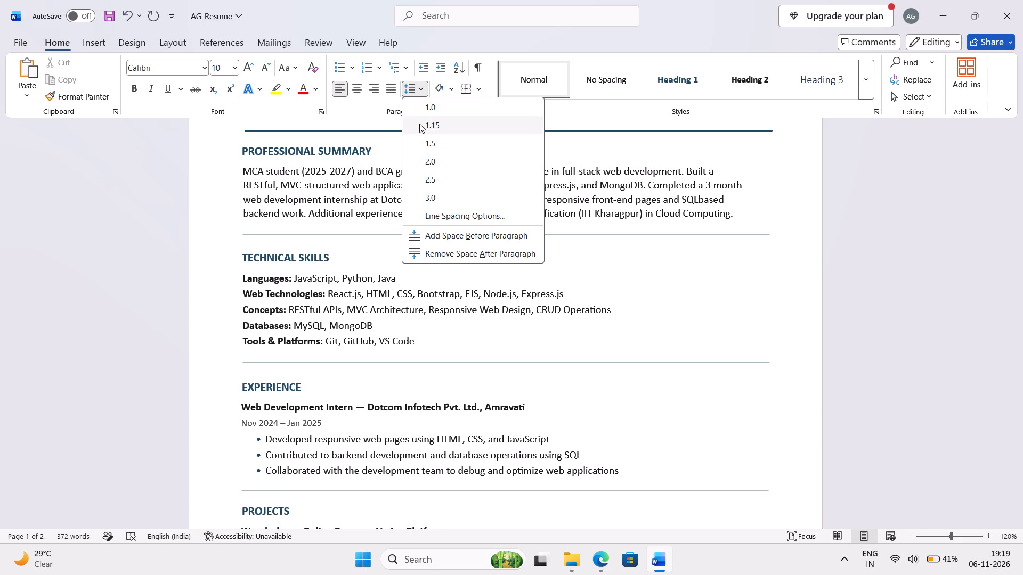
left_click(419, 124)
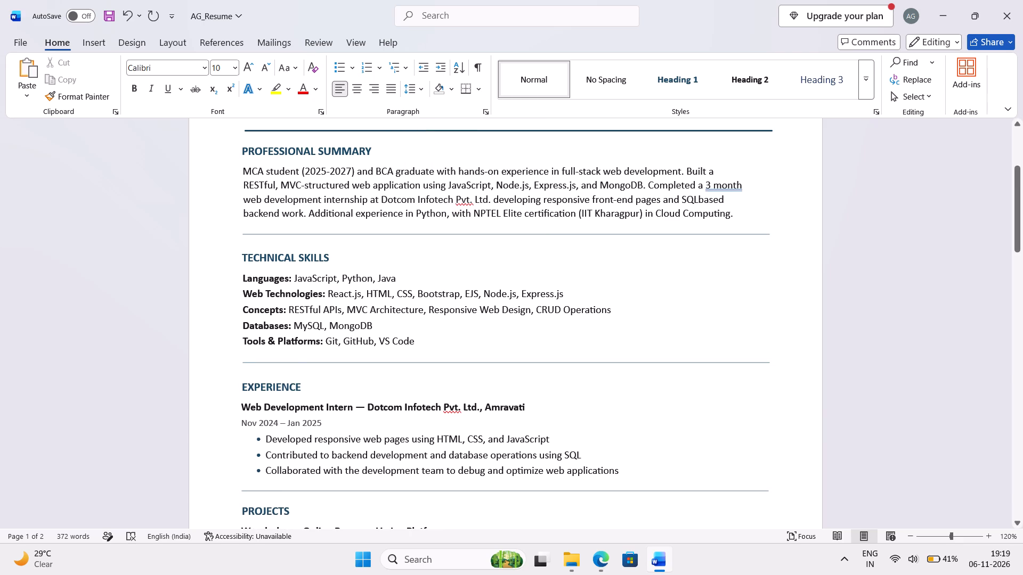
Look through the whole resume from the header to Certifications to check its spacing and layout.
scroll(522, 276, "down", 2)
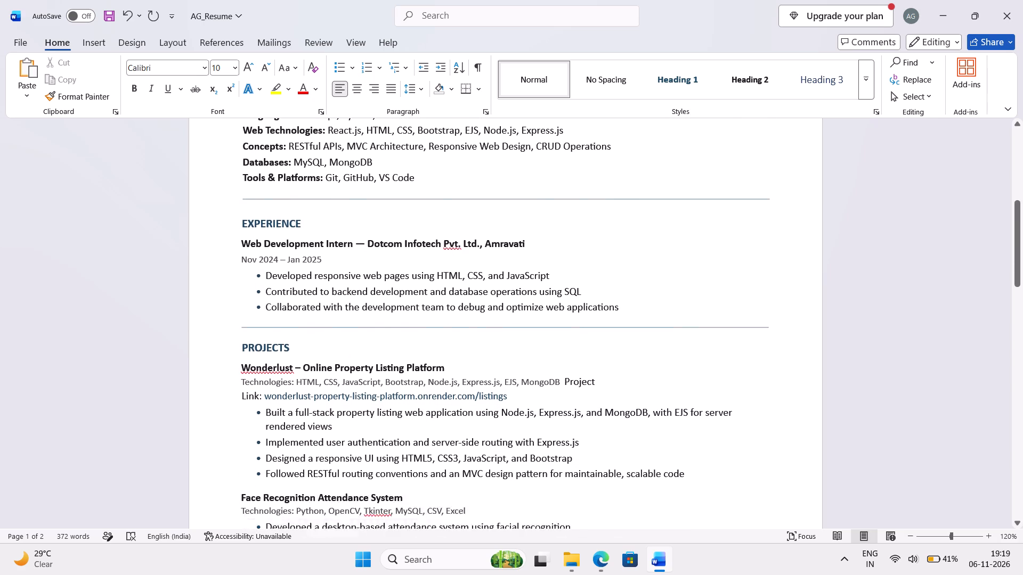
scroll(522, 276, "down", 1)
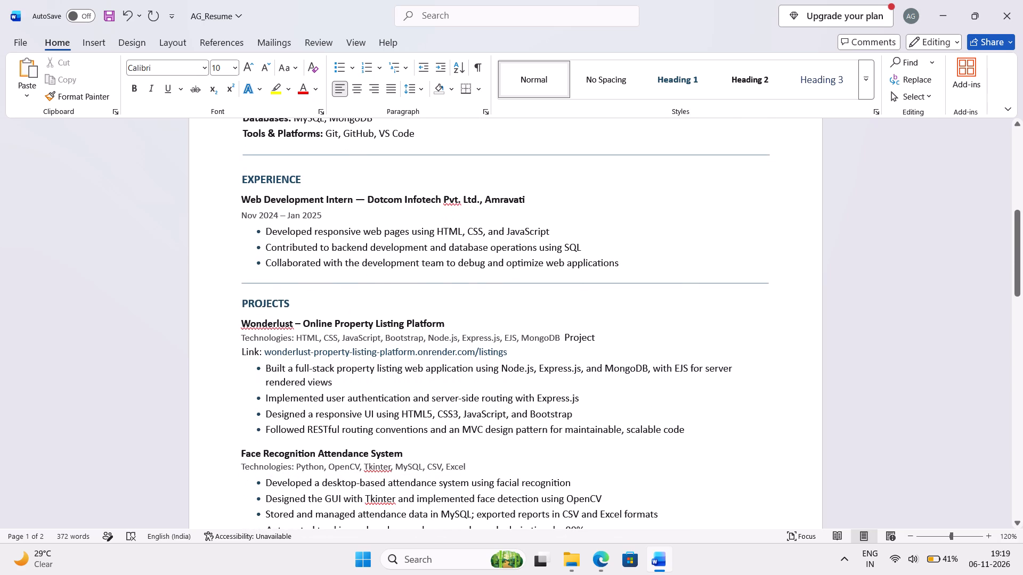
scroll(522, 276, "down", 1)
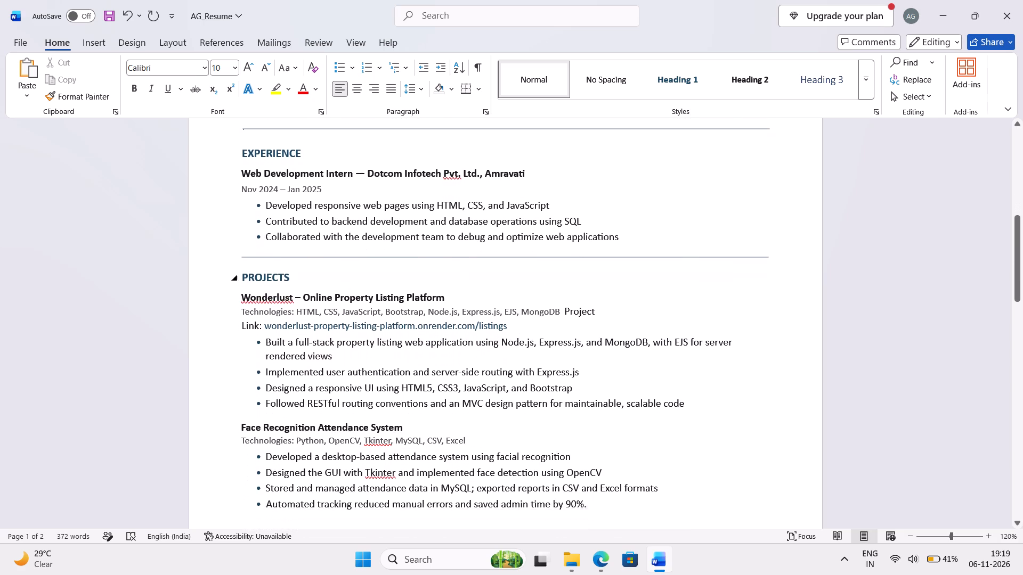
scroll(522, 276, "down", 1)
scroll(522, 276, "up", 1)
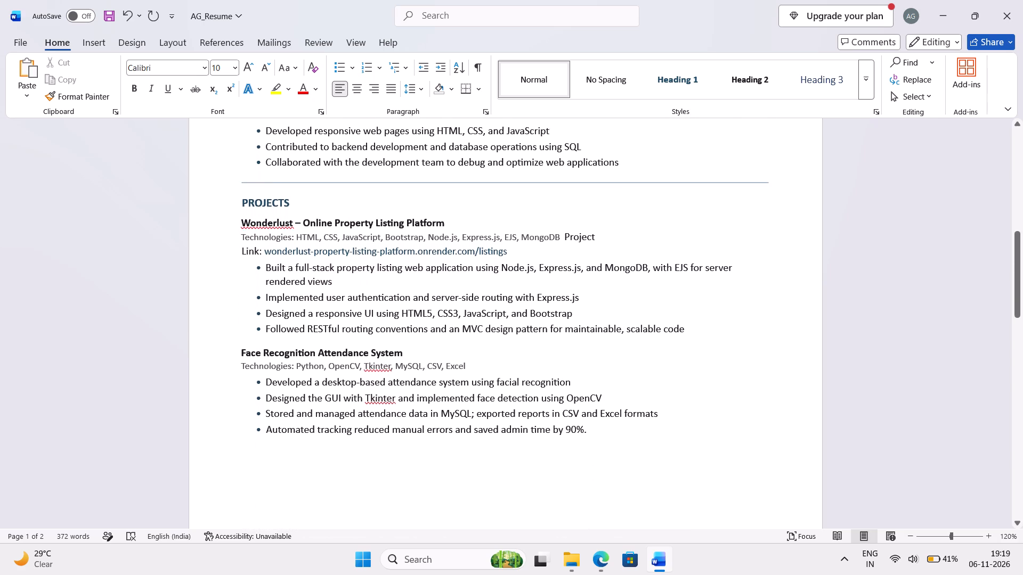
scroll(522, 276, "up", 1)
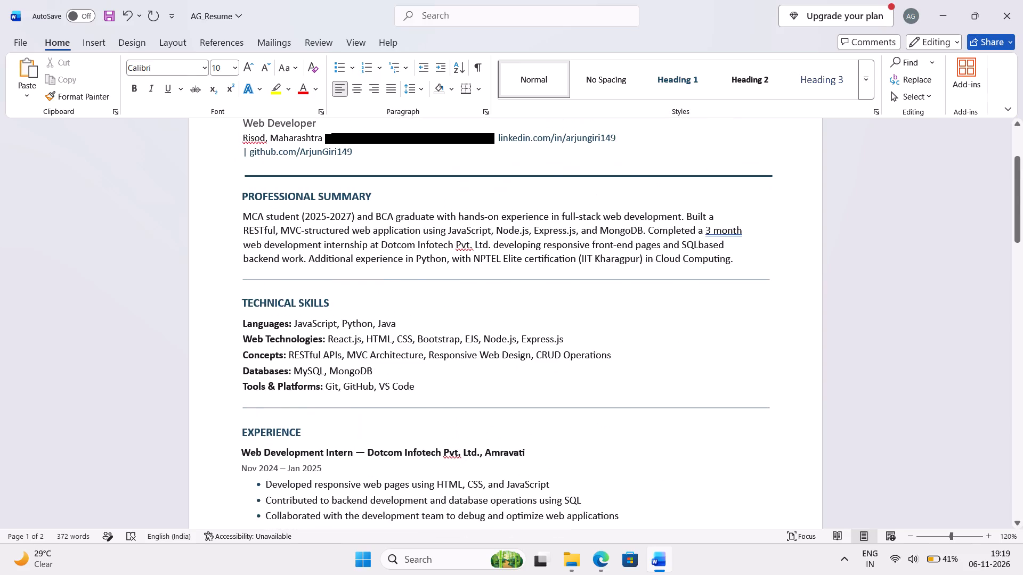
scroll(522, 276, "down", 4)
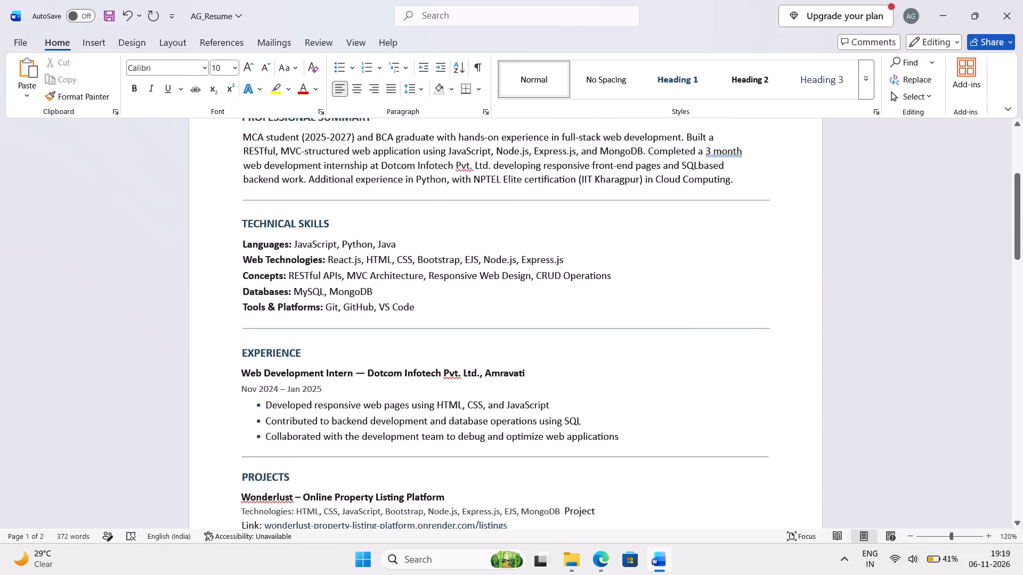
scroll(522, 276, "down", 4)
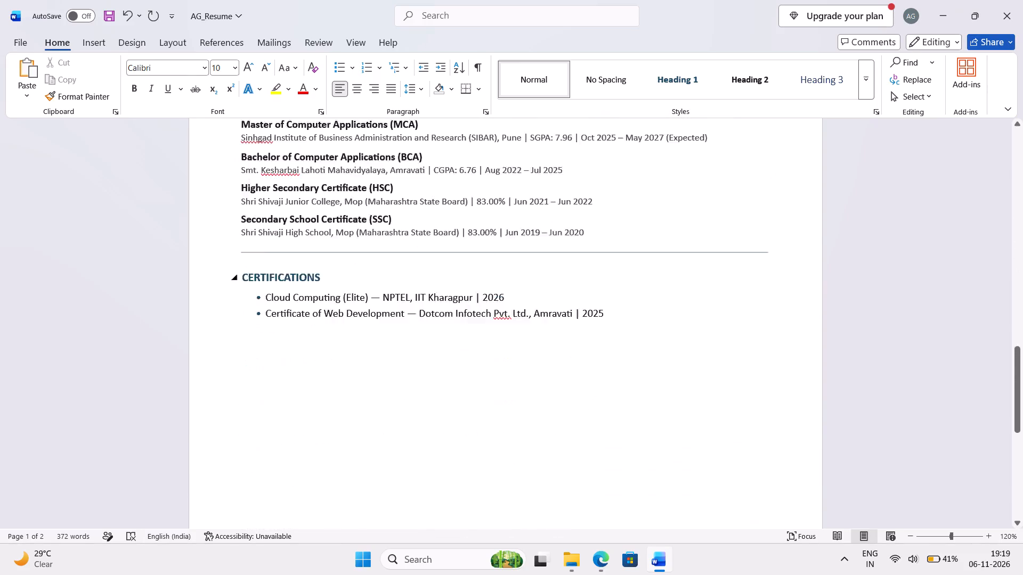
Save the resume as a PDF named AGGGG in the Downloads folder.
key("ctrl+s")
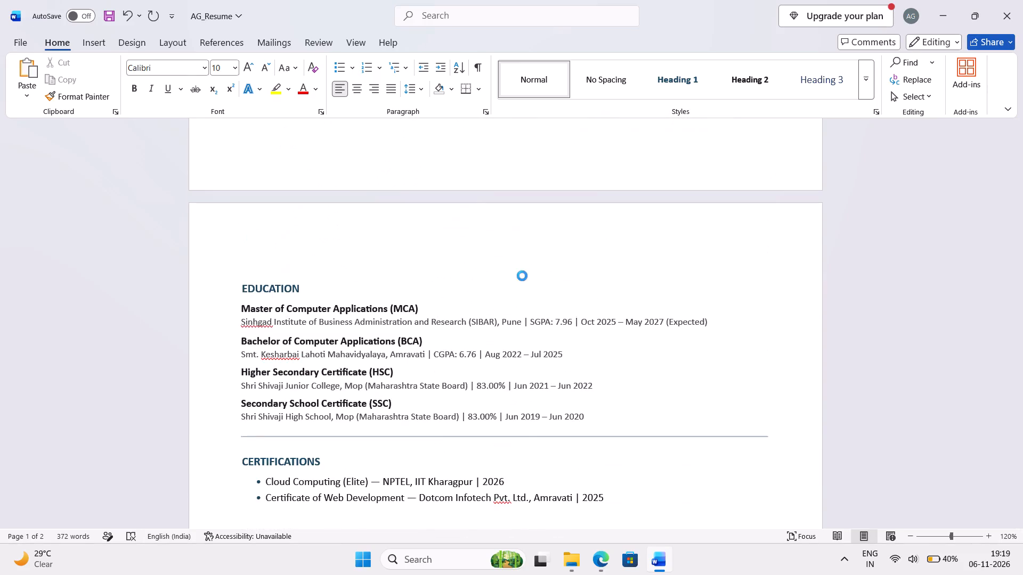
type("AGGGG")
left_click(417, 242)
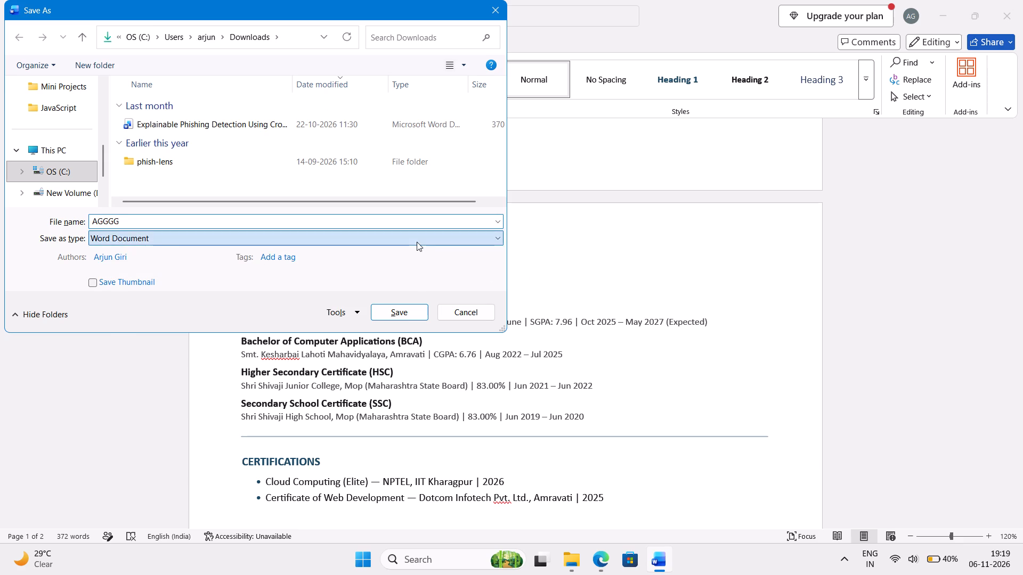
left_click(198, 318)
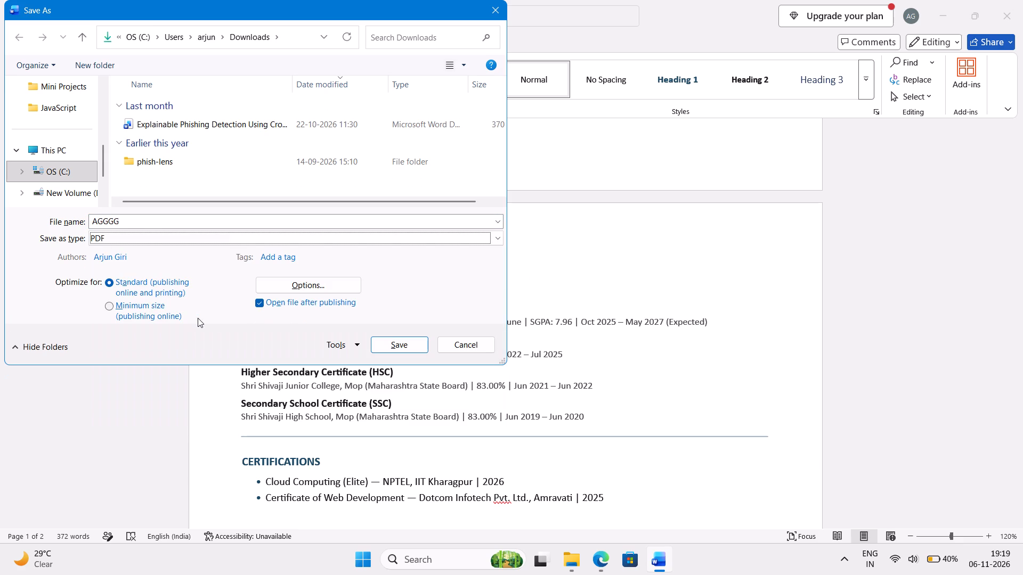
left_click(404, 343)
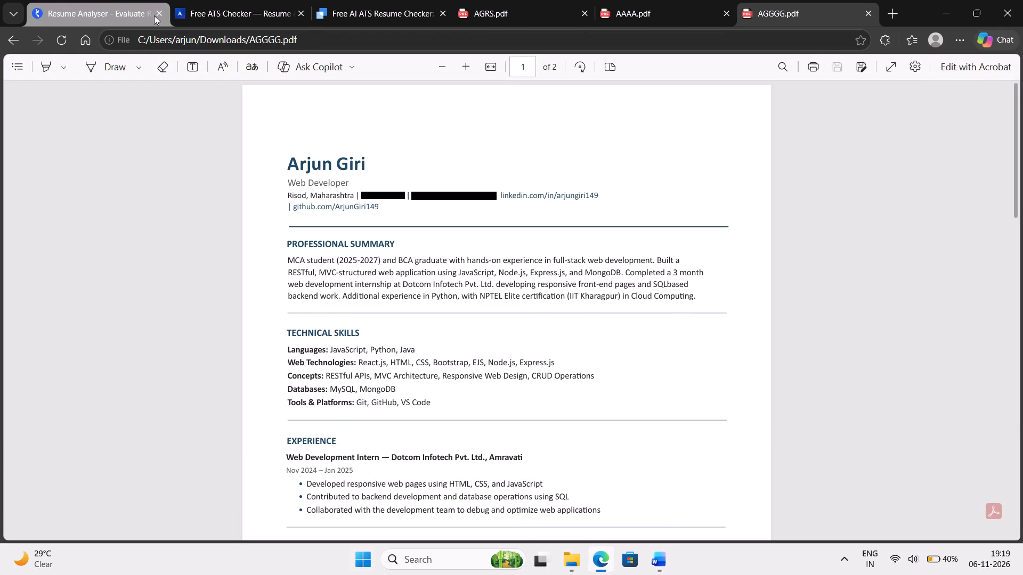
In Naukri's Resume Analyser in the Edge browser, upload AGGGG.pdf as another resume and run the analysis.
left_click(107, 4)
scroll(399, 205, "up", 3)
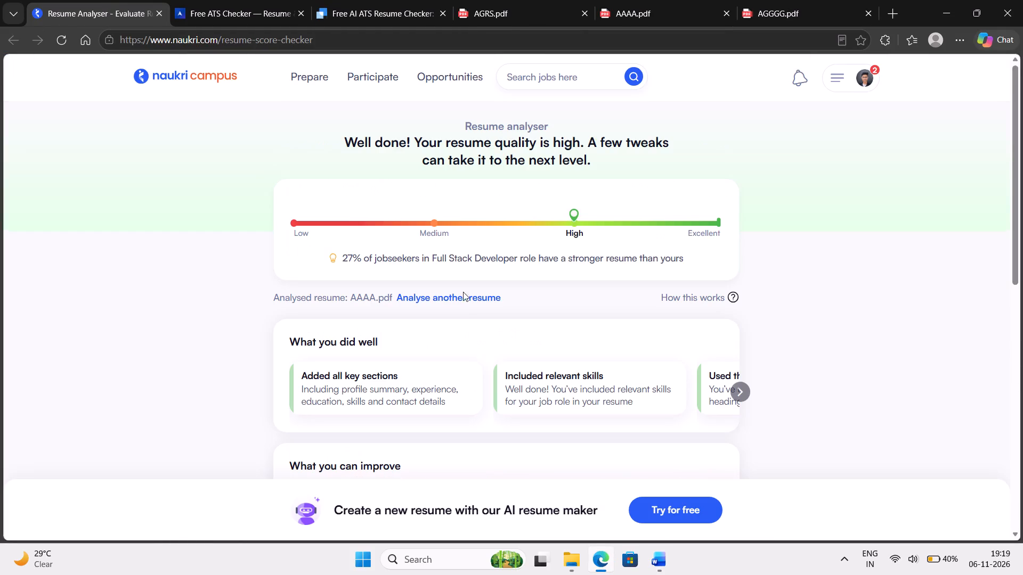
left_click(459, 298)
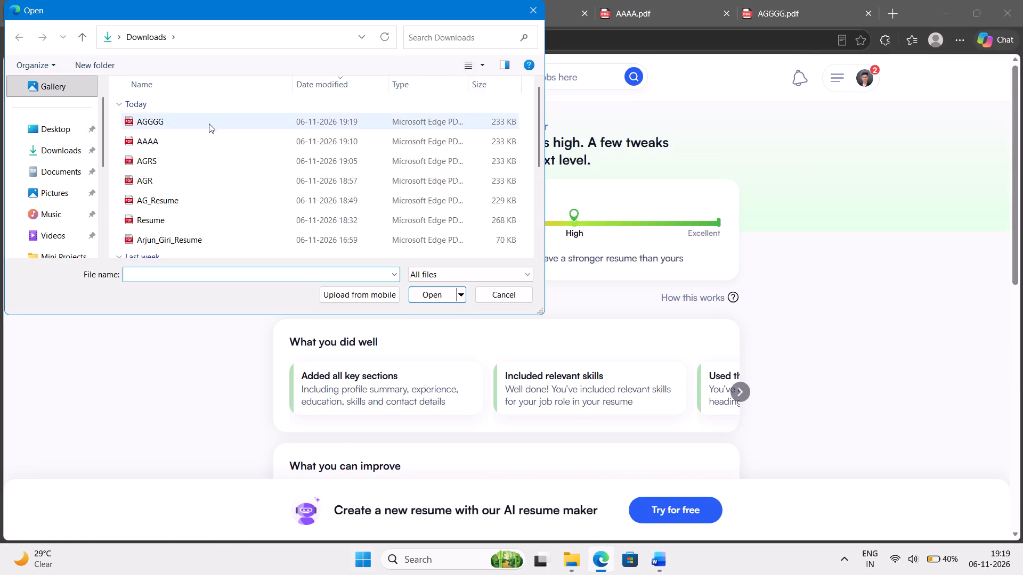
left_click(208, 121)
left_click(427, 293)
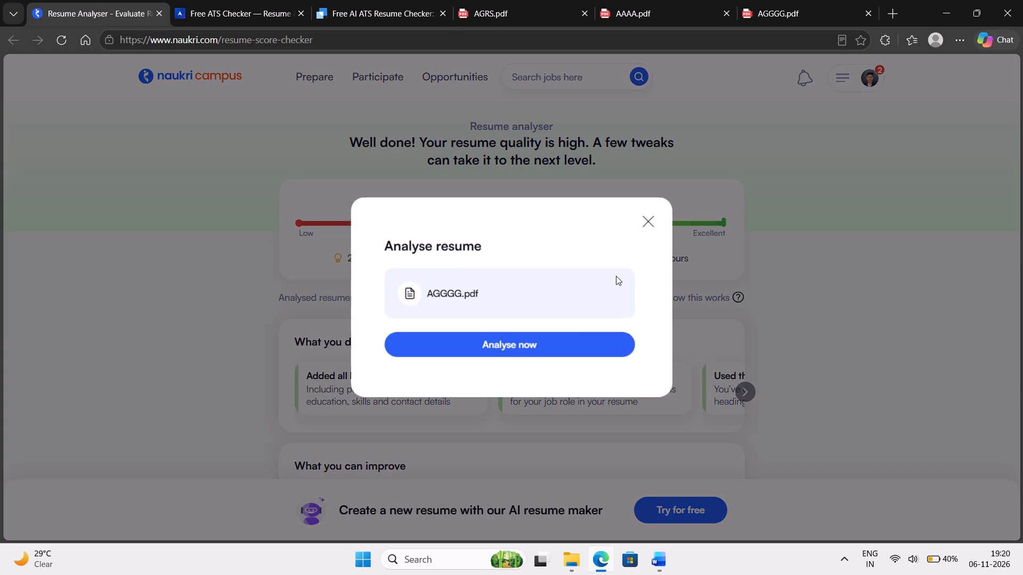
left_click(575, 343)
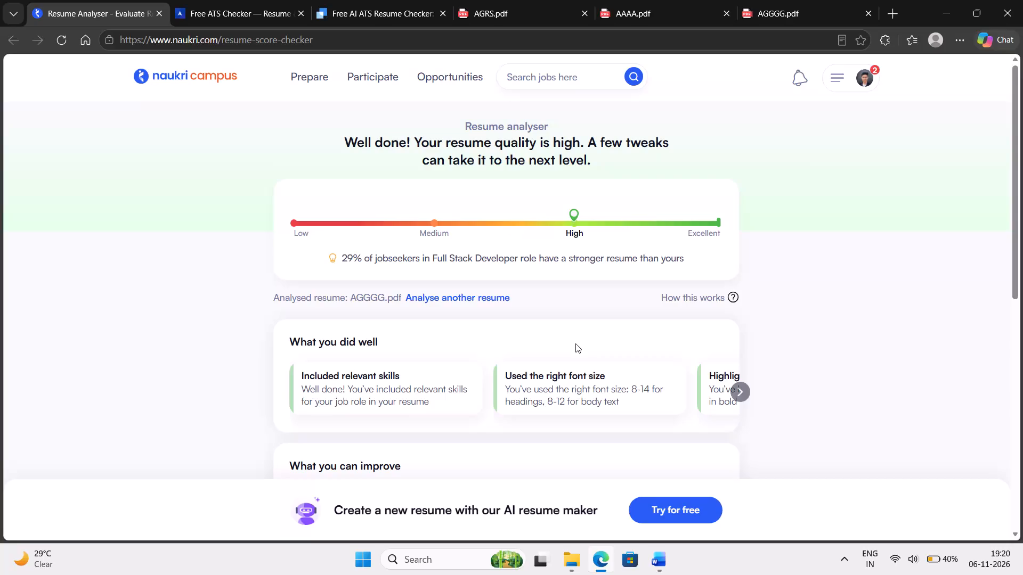
Expand the "Add key sections" suggestion under "What you can improve" and read through the listed improvements.
scroll(575, 343, "down", 4)
left_click(569, 344)
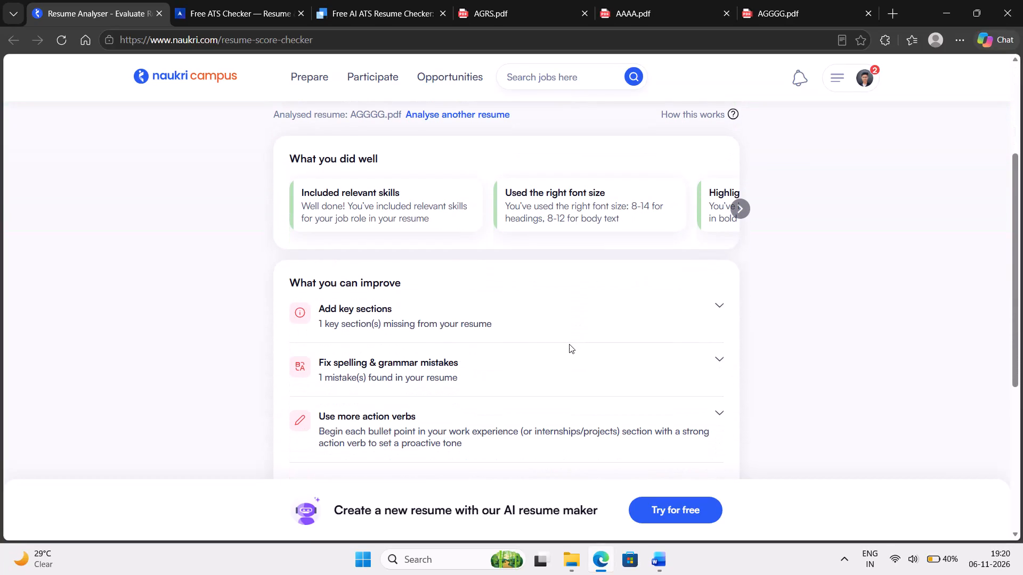
left_click(532, 324)
scroll(532, 324, "down", 1)
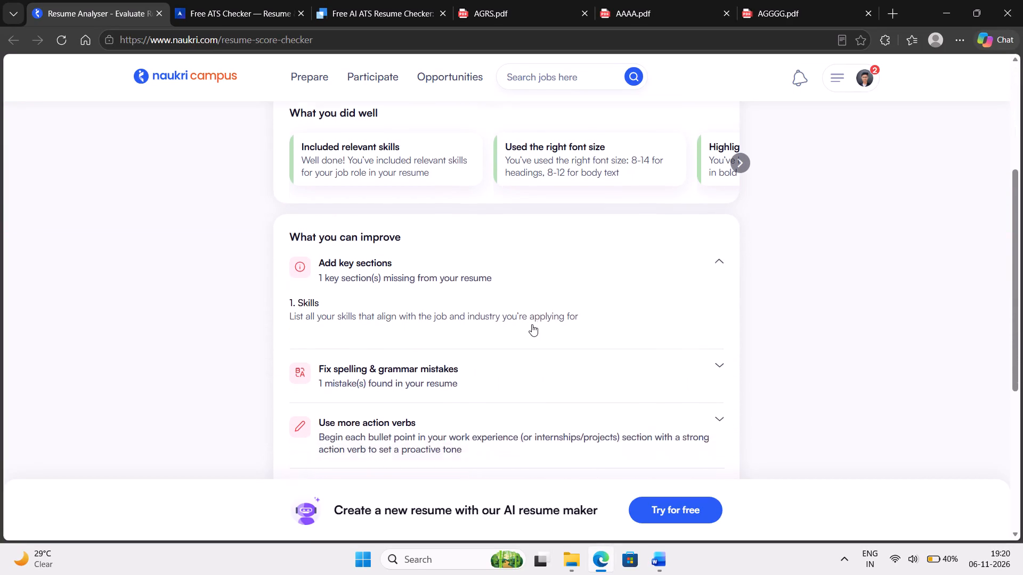
scroll(532, 324, "down", 1)
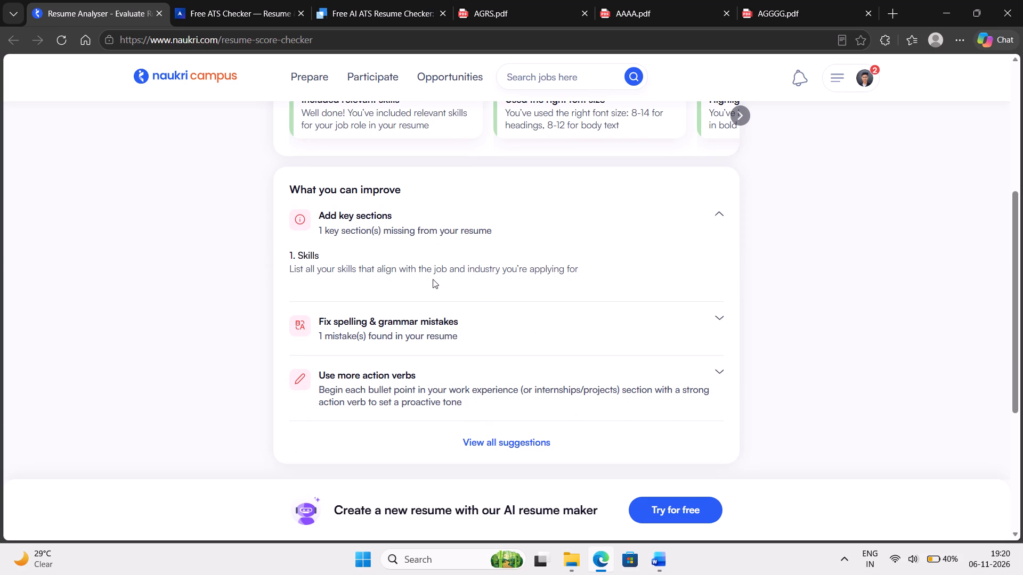
In the AG_Resume document in Word, shorten the "TECHNICAL SKILLS" heading to "SKILLS".
left_click(655, 556)
scroll(441, 321, "up", 4)
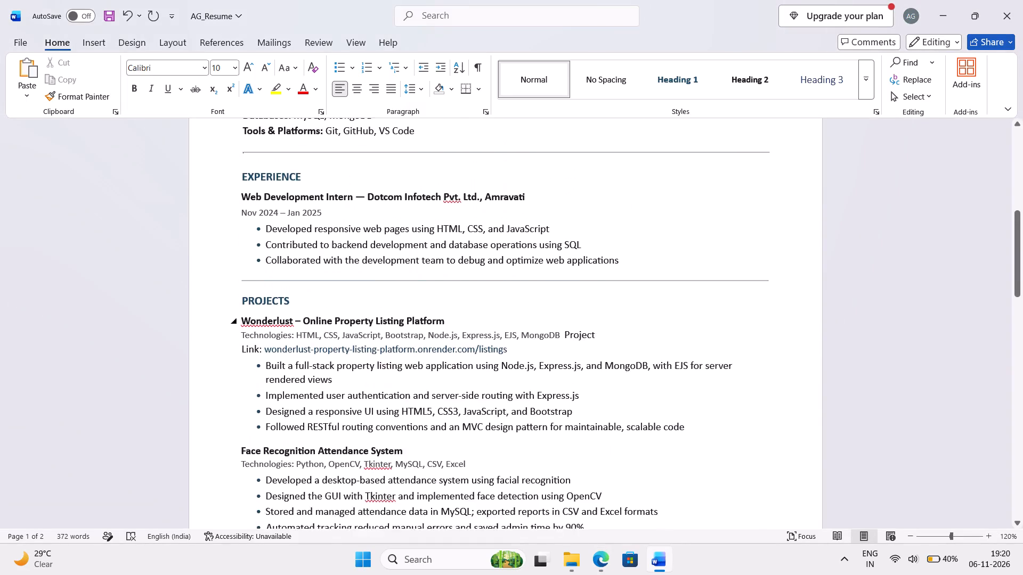
scroll(441, 321, "up", 5)
scroll(441, 321, "down", 1)
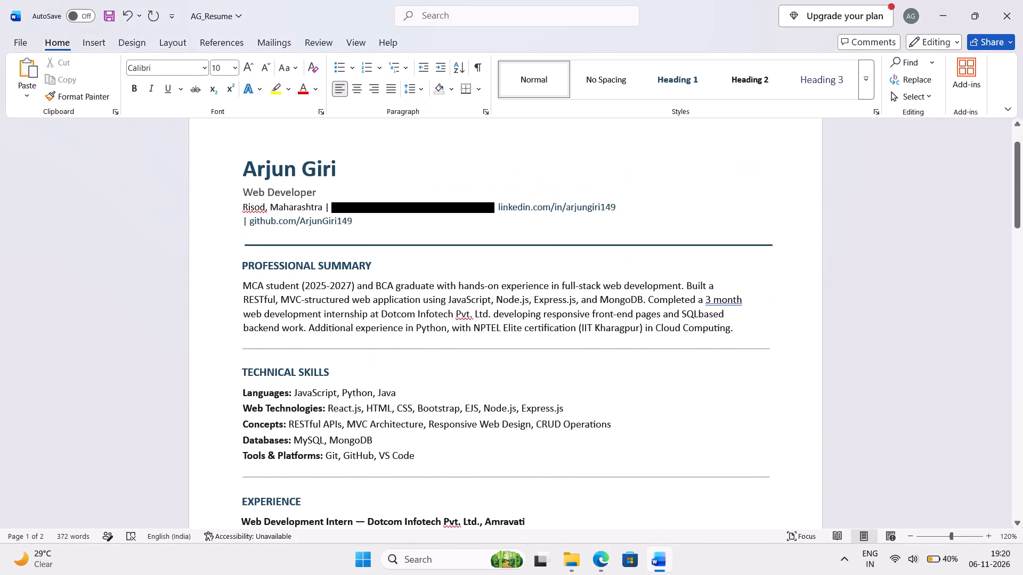
left_click(298, 374)
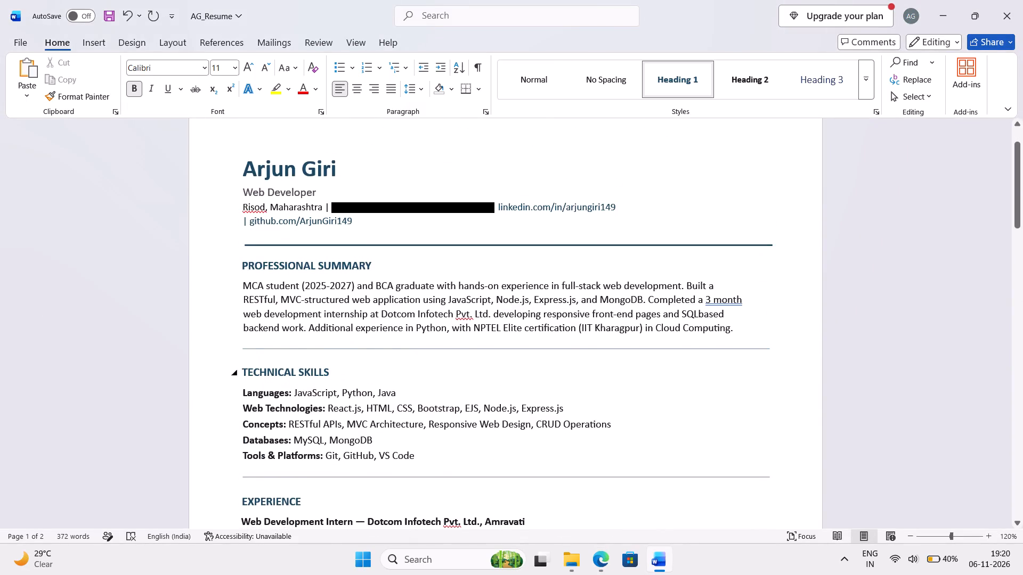
key("BackSpace")
key("BackSpace")
key("BackSpace")
key("BackSpace")
key("BackSpace")
key("BackSpace")
key("BackSpace")
key("BackSpace")
key("BackSpace")
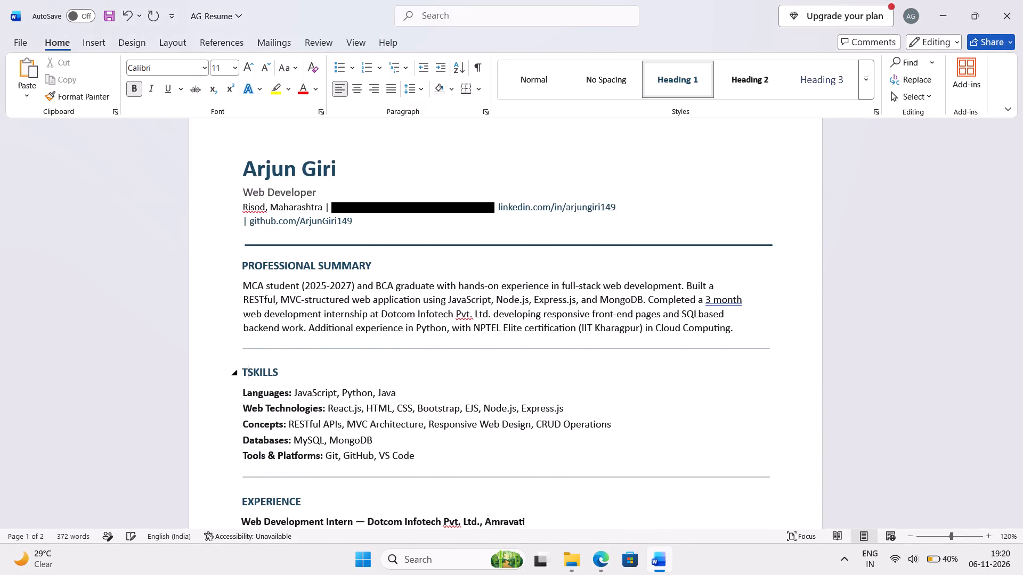
key("BackSpace")
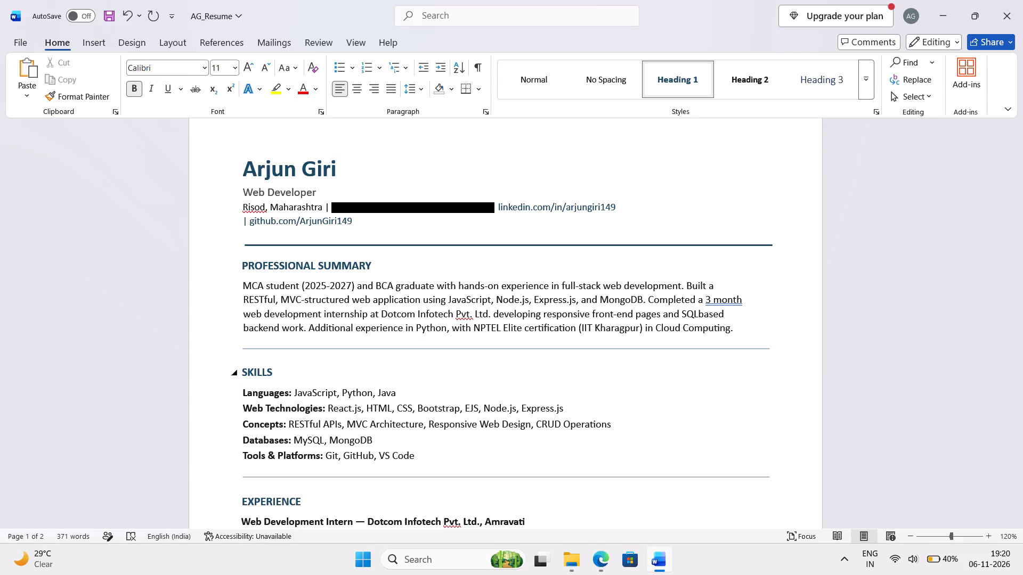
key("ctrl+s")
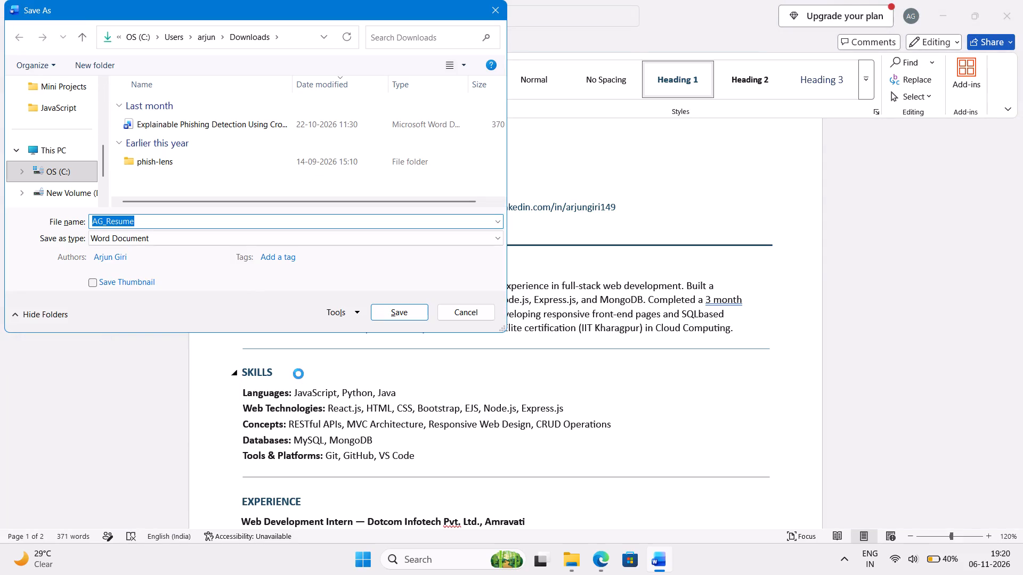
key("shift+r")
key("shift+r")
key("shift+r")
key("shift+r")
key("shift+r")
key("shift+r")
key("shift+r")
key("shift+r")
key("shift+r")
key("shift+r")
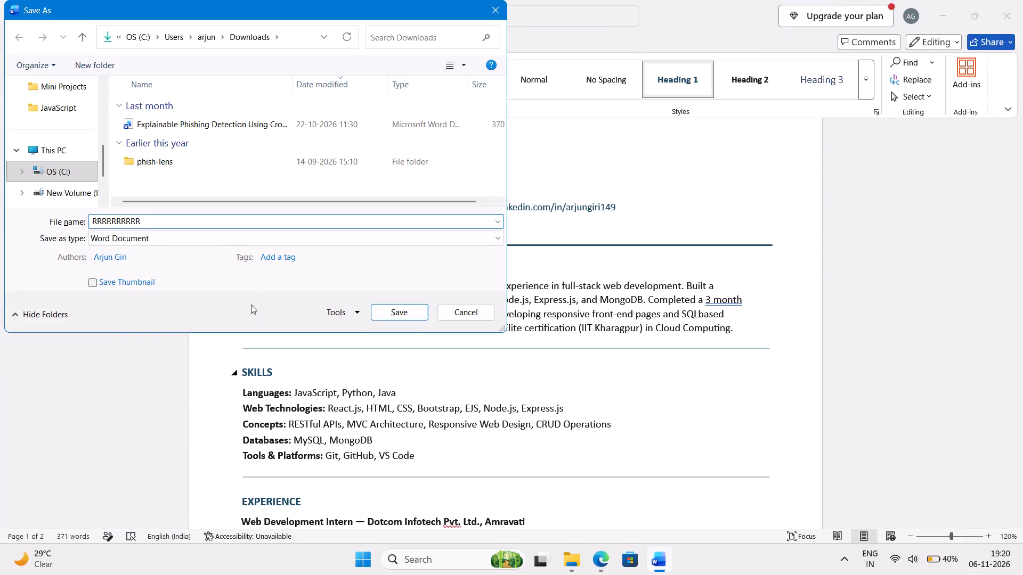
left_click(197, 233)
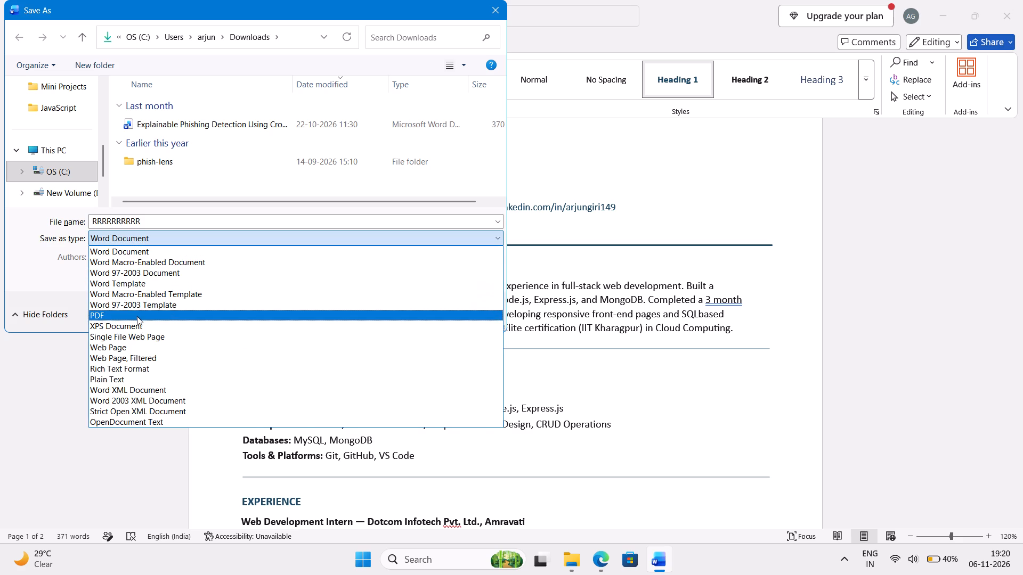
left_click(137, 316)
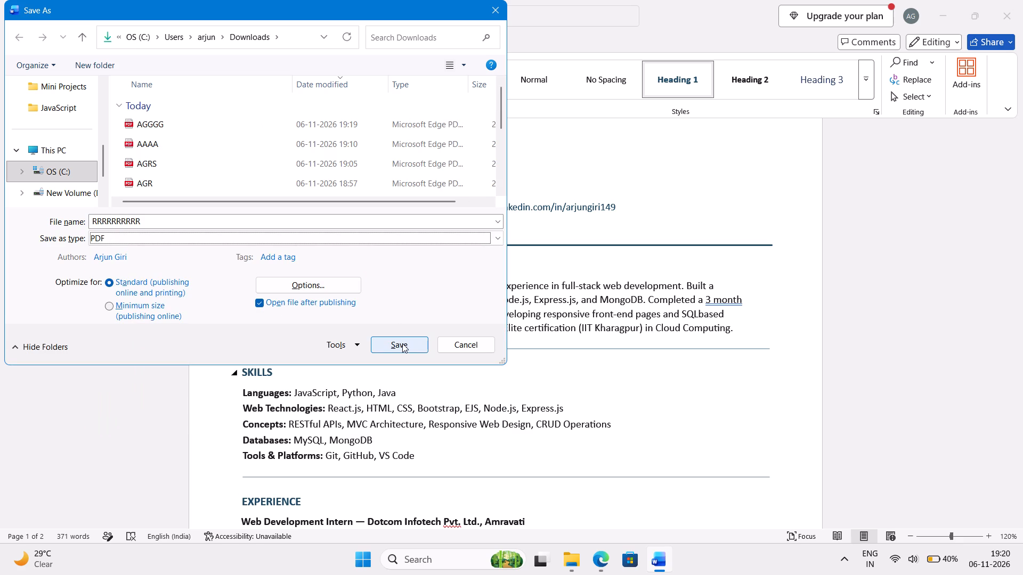
In Naukri's Resume Analyser in Edge, expand and read the "Fix spelling & grammar mistakes" and "Use more action verbs" suggestions.
left_click(597, 568)
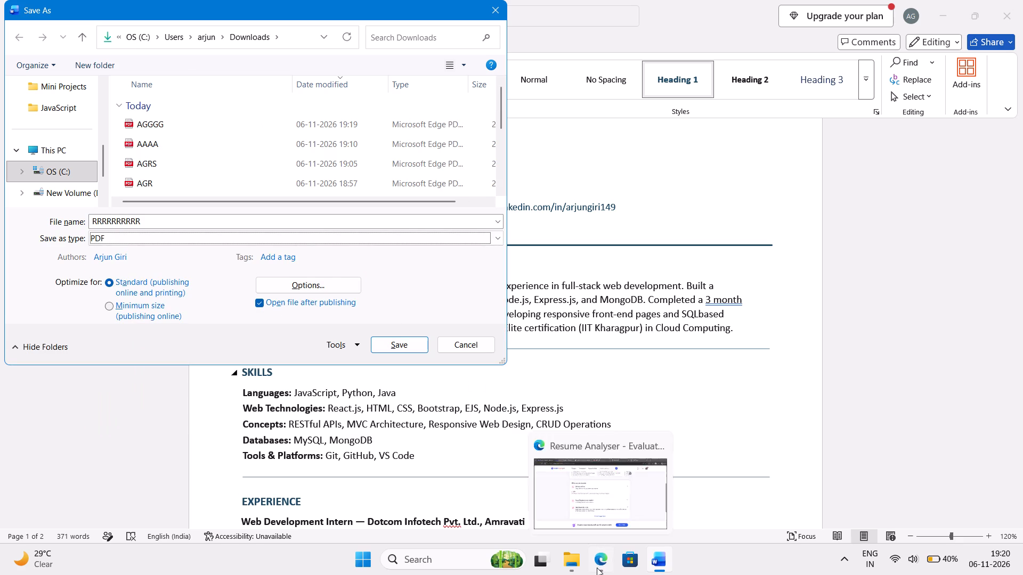
left_click(471, 317)
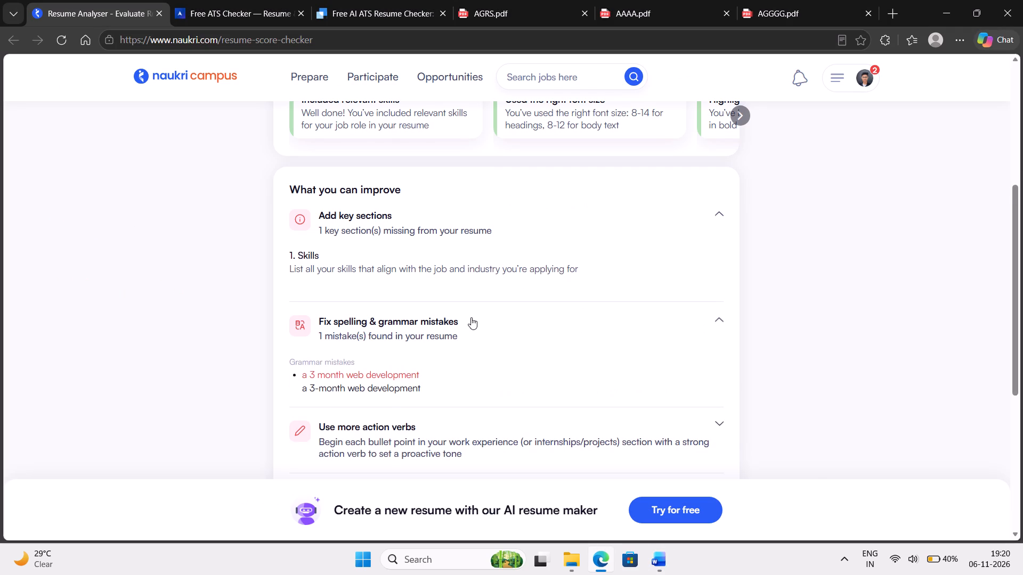
scroll(471, 317, "down", 1)
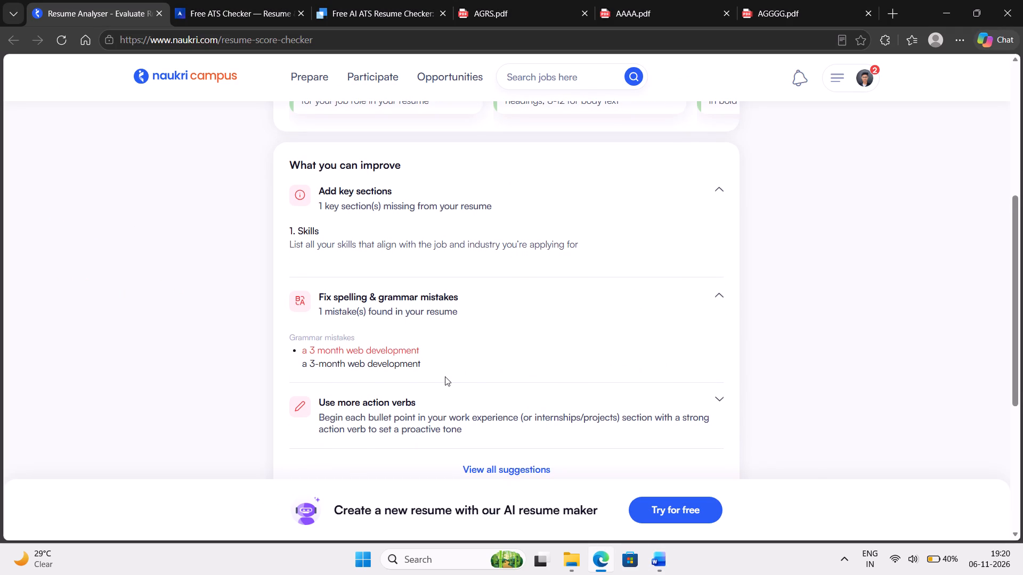
scroll(470, 404, "down", 1)
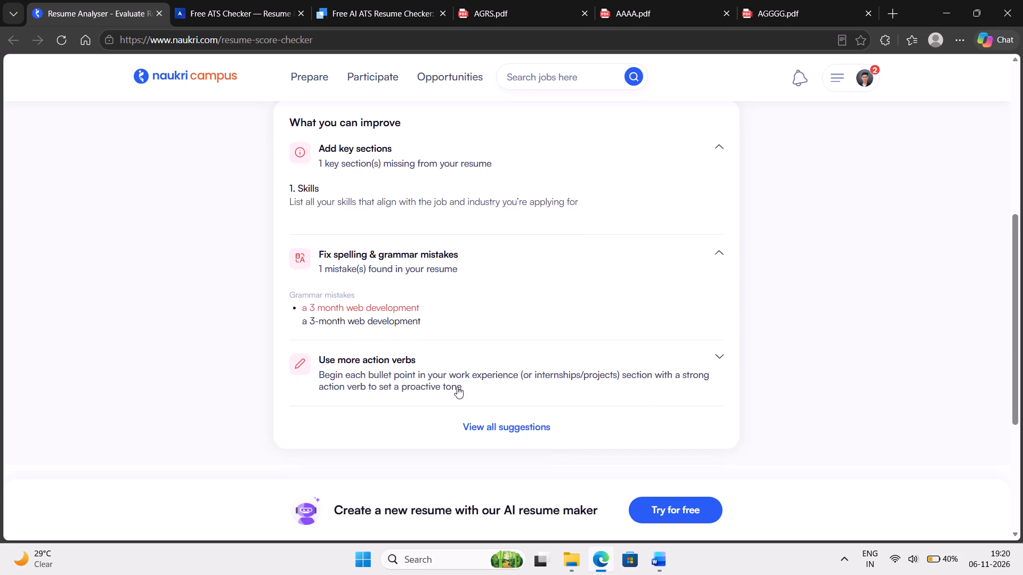
left_click(432, 374)
scroll(432, 374, "down", 1)
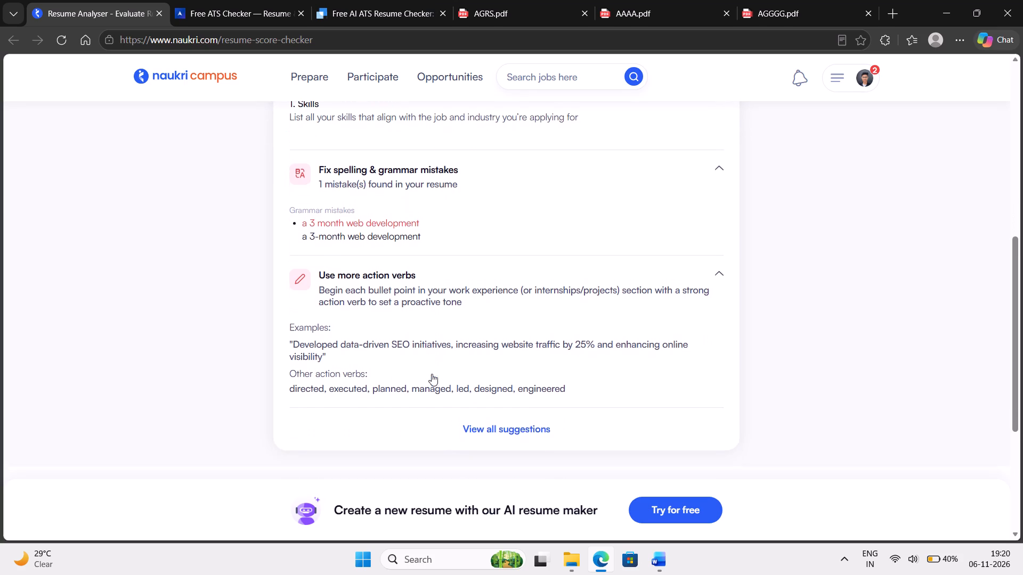
scroll(432, 374, "down", 2)
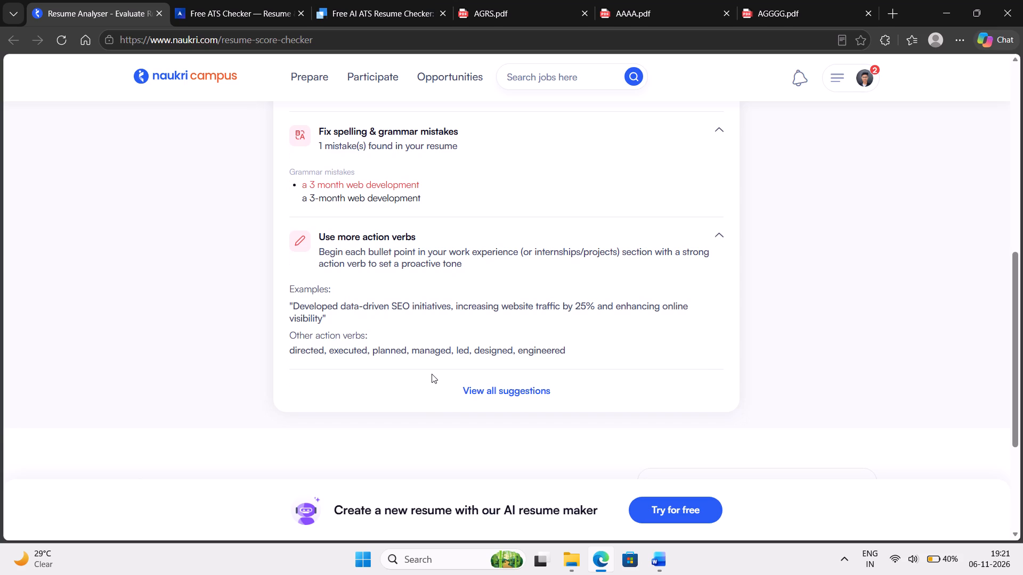
Show all suggestions and review "Quantify your impact", "Avoid repetition" and "Adjust number of words per page".
left_click(473, 386)
scroll(473, 386, "down", 1)
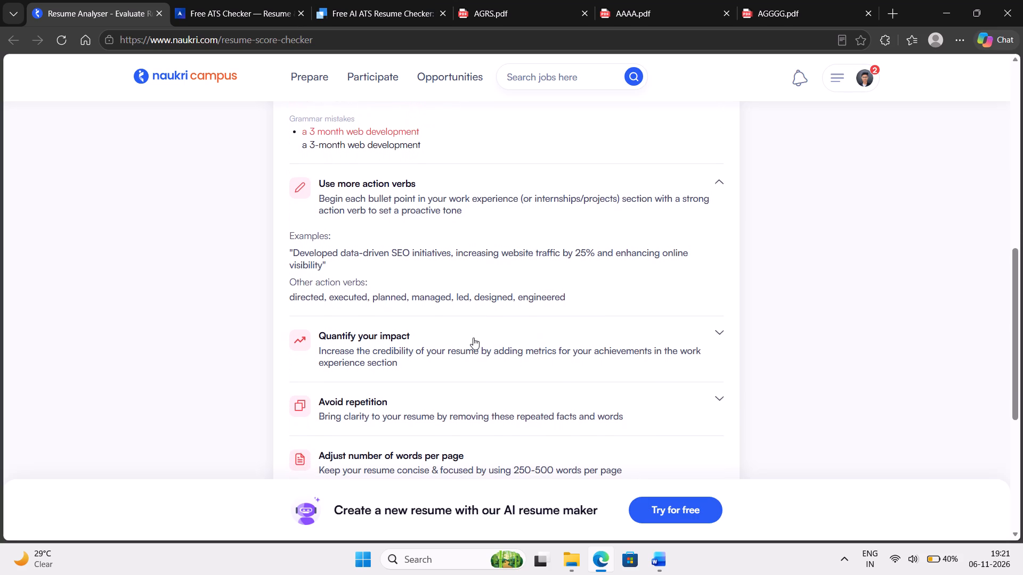
left_click(473, 338)
scroll(473, 338, "down", 3)
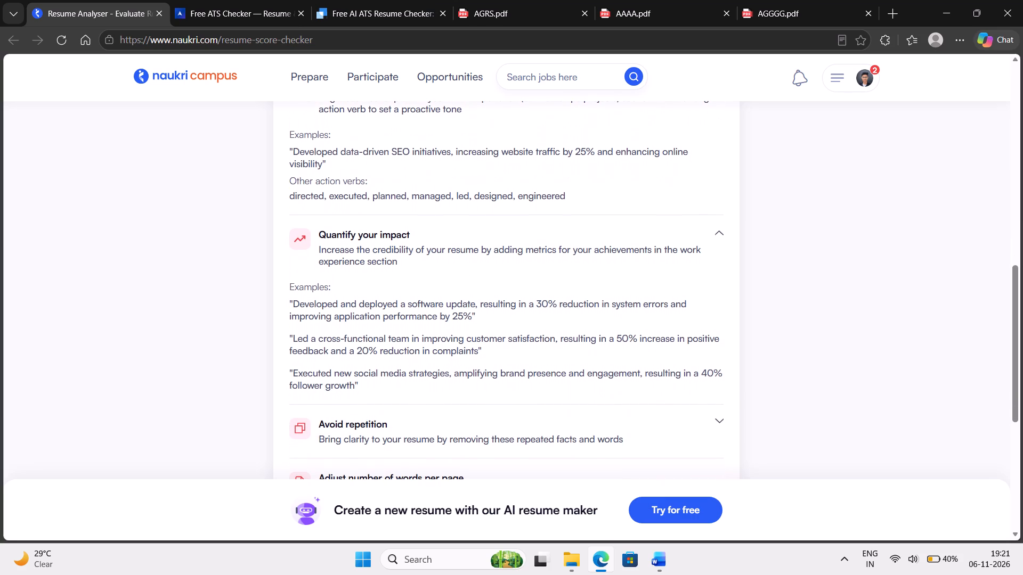
left_click(473, 260)
scroll(473, 260, "down", 1)
left_click(446, 269)
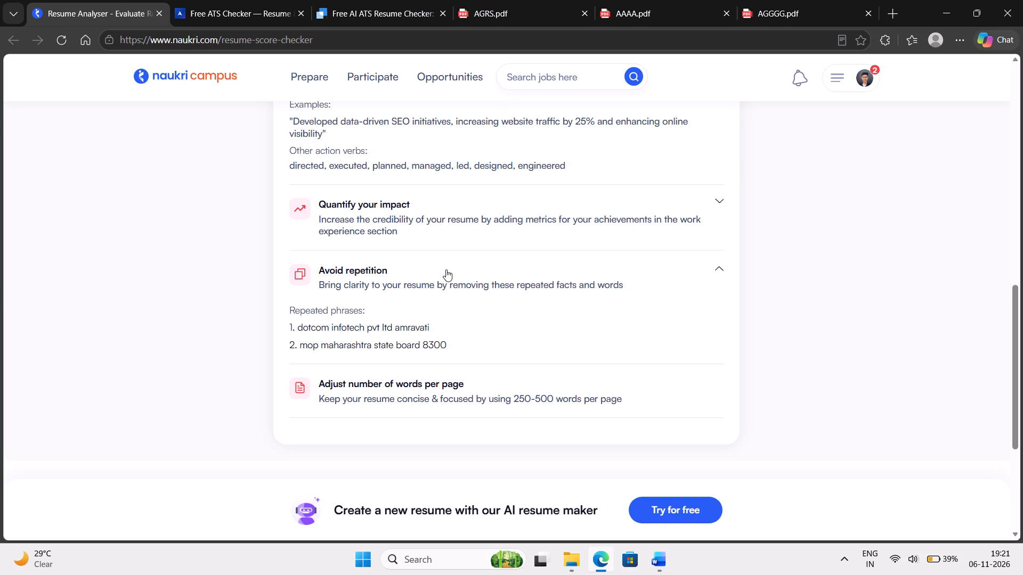
left_click(446, 269)
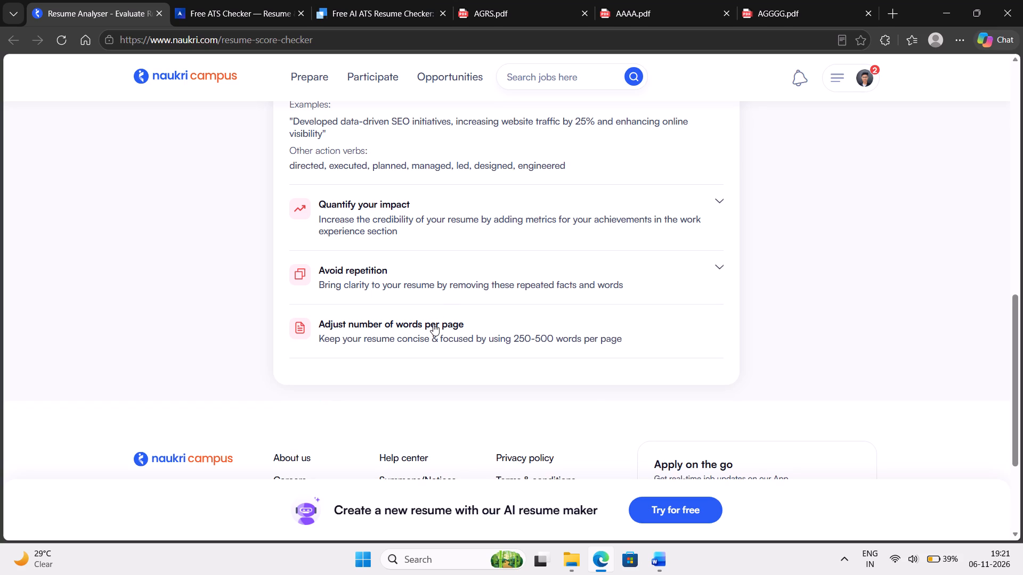
left_click(618, 343)
scroll(542, 323, "up", 1)
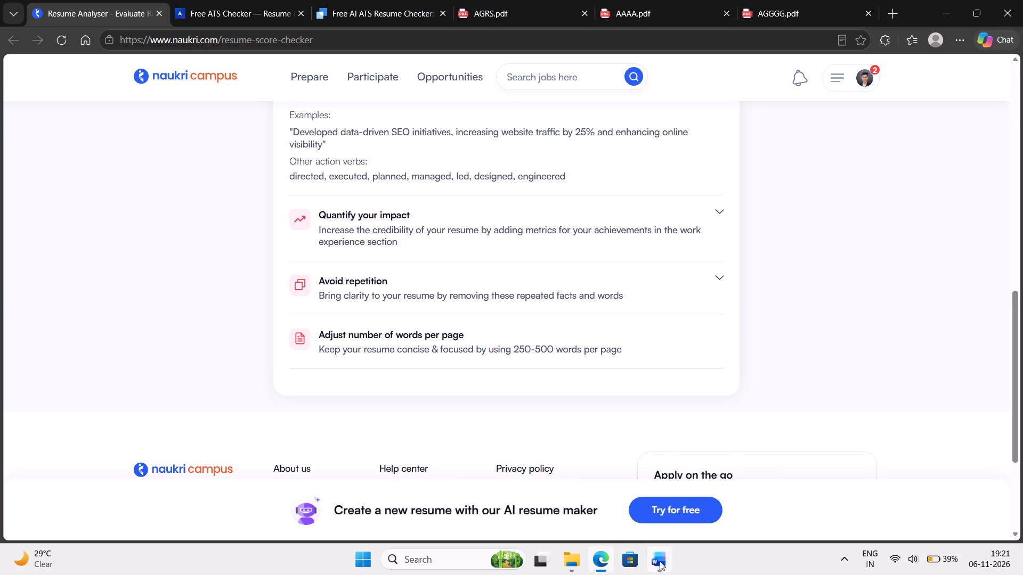
Back in Word, abandon the open save and hyphenate "3 month" as "3-month" in the Professional Summary.
left_click(660, 561)
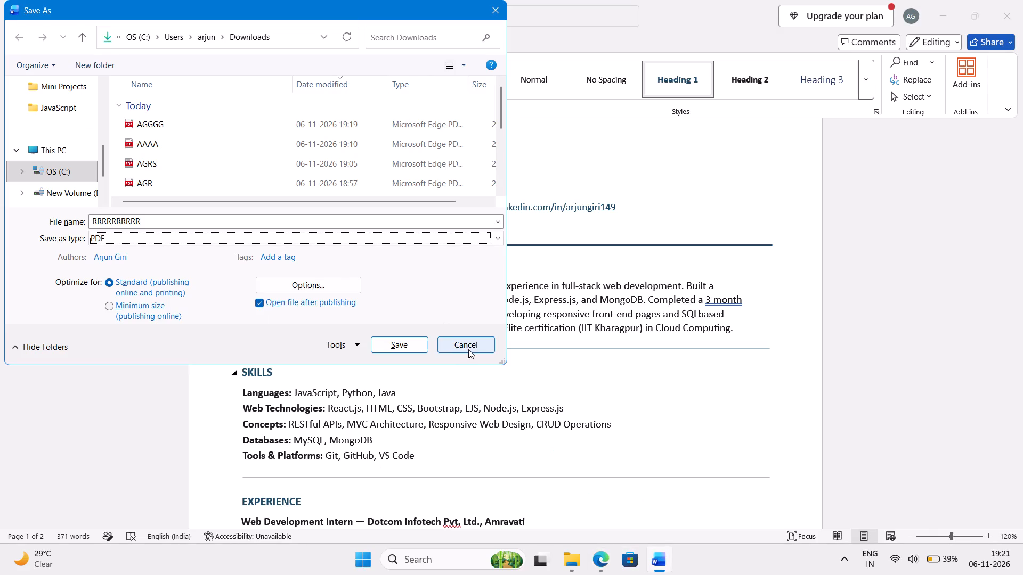
left_click(468, 349)
left_click(710, 305)
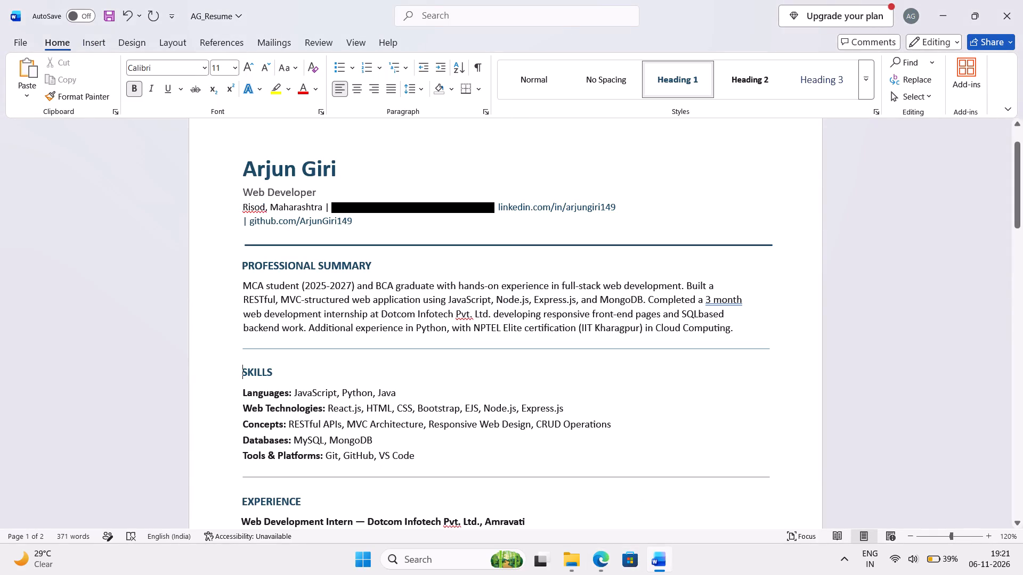
key("Right")
key("BackSpace")
key("minus")
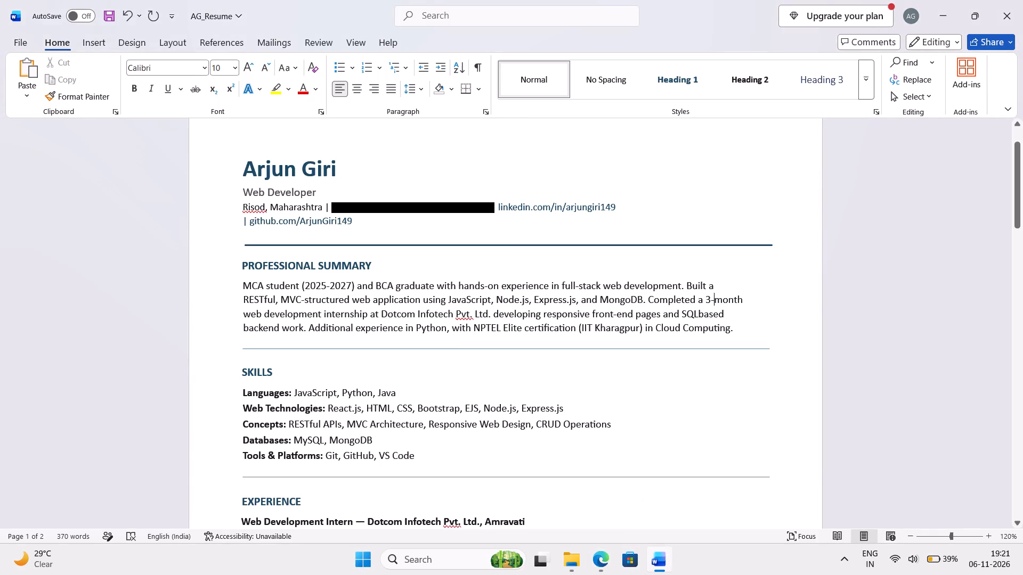
Save the resume as a PDF named aaaaaaaaaaaaaaaaaaaa in the Downloads folder.
key("ctrl+s")
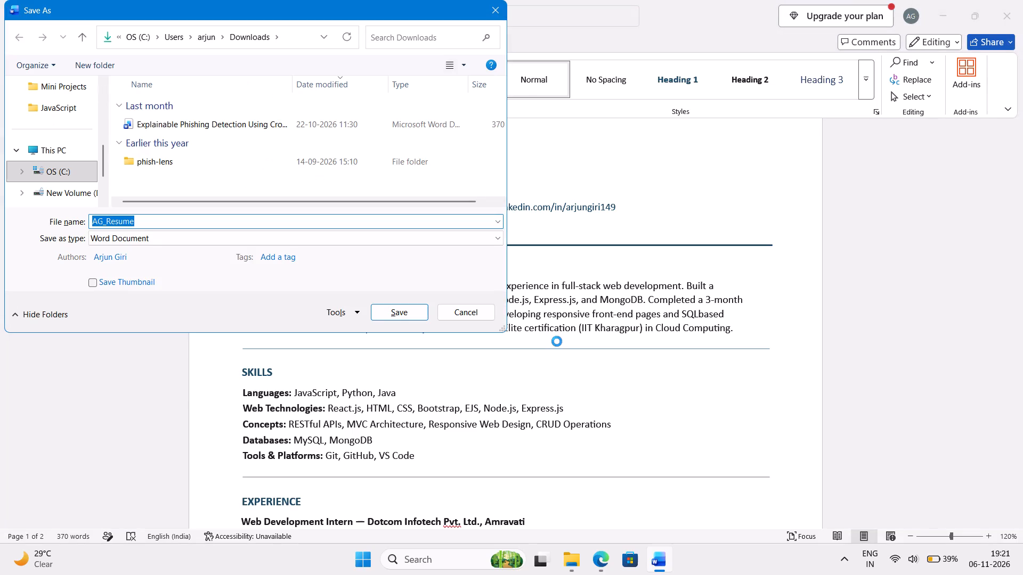
key("a")
key("a")
key("a")
key("a")
key("a")
key("a")
key("a")
key("a")
key("a")
key("a")
key("a")
key("a")
key("a")
key("a")
key("a")
key("a")
key("a")
key("a")
key("a")
key("a")
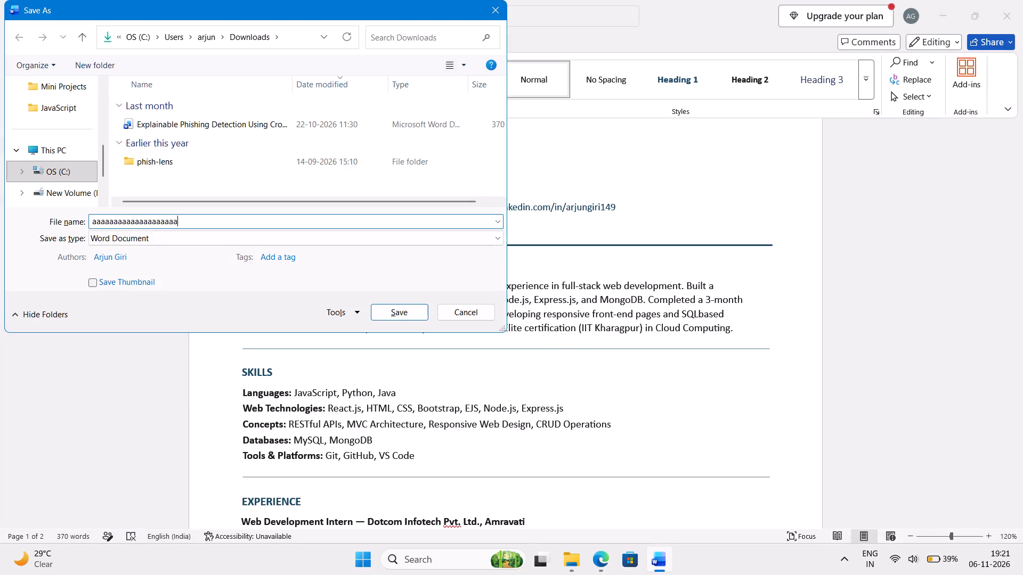
left_click(284, 235)
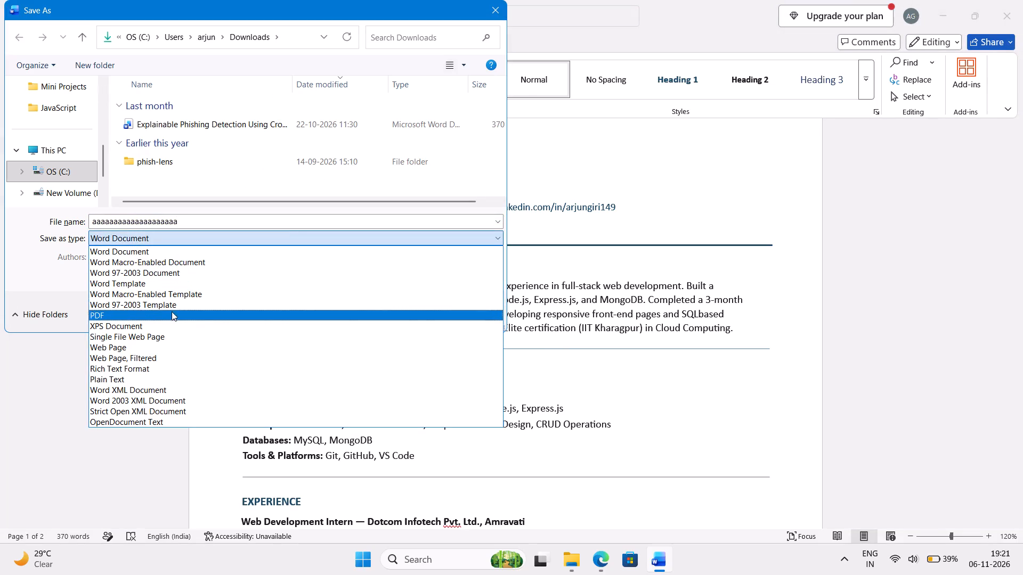
left_click(169, 315)
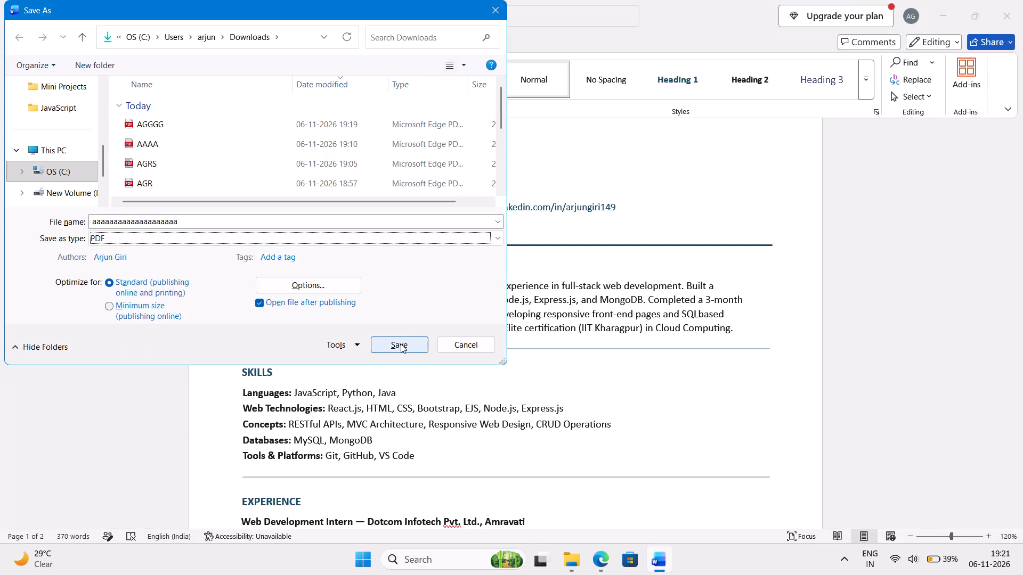
left_click(401, 344)
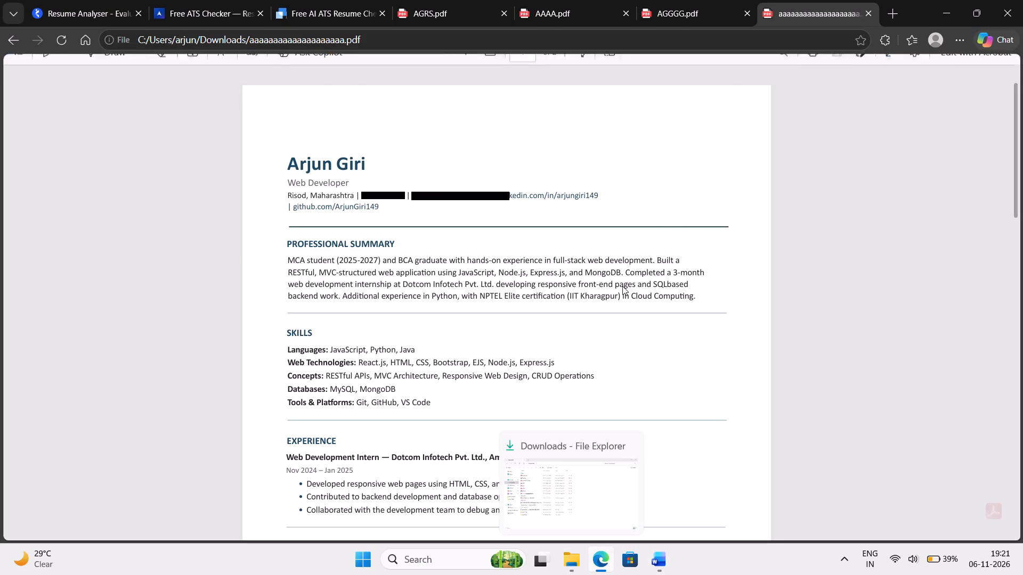
In Edge, close the AAAA.pdf, AGGGG.pdf and newly exported PDF tabs, returning to the Resume Analyser.
left_click(627, 12)
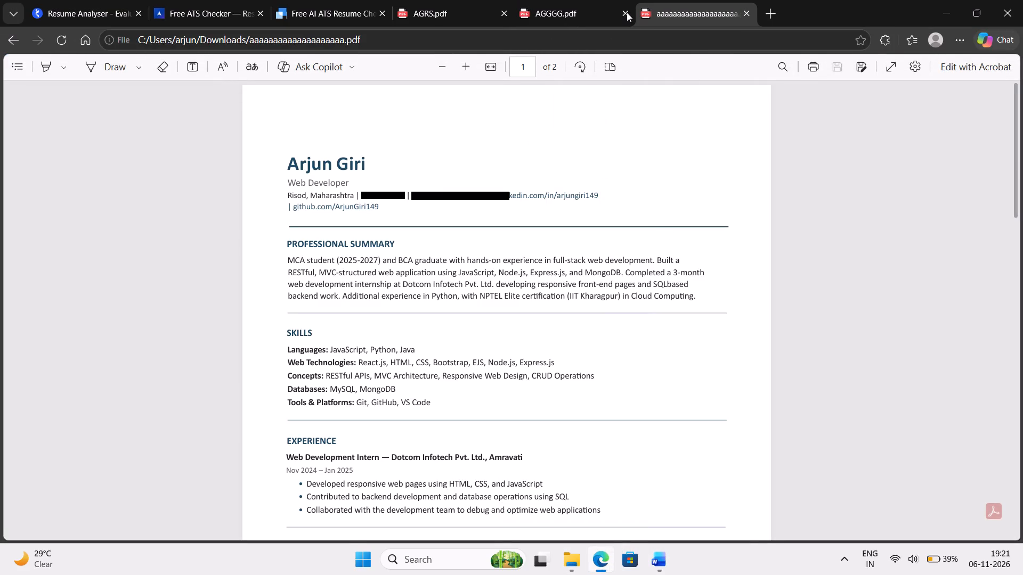
left_click(627, 12)
left_click(627, 12)
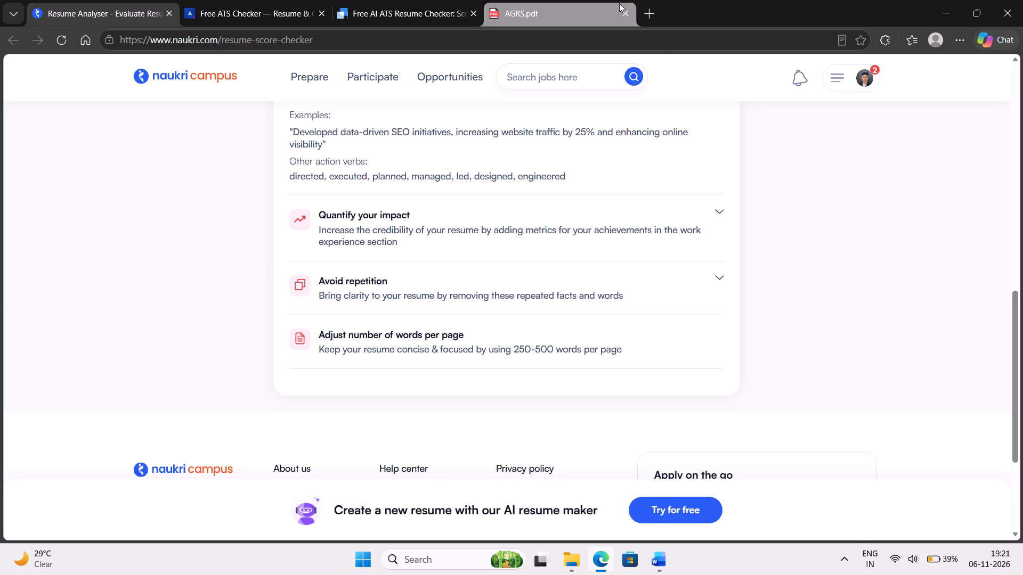
Close the AGRS.pdf tab and submit the newest Downloads resume PDF, named with repeated a's, to the Naukri Campus resume analyser.
left_click(626, 11)
left_click(95, 8)
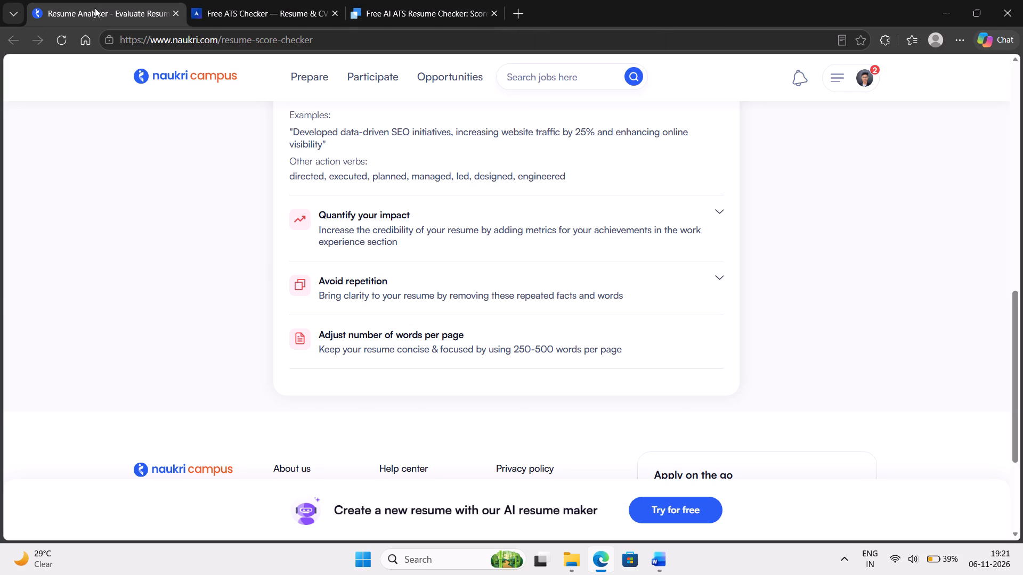
scroll(392, 259, "up", 8)
left_click(454, 297)
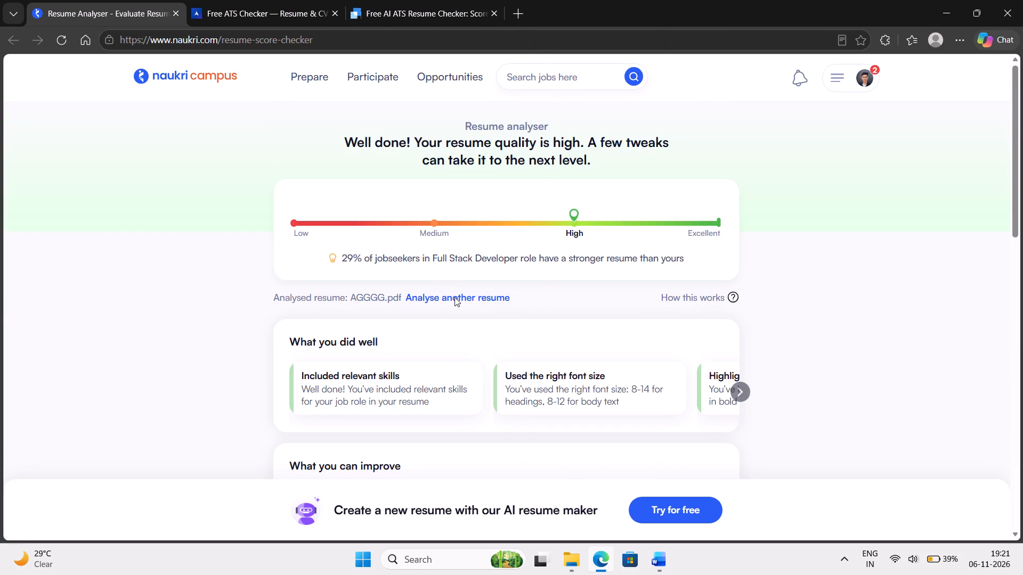
left_click(217, 127)
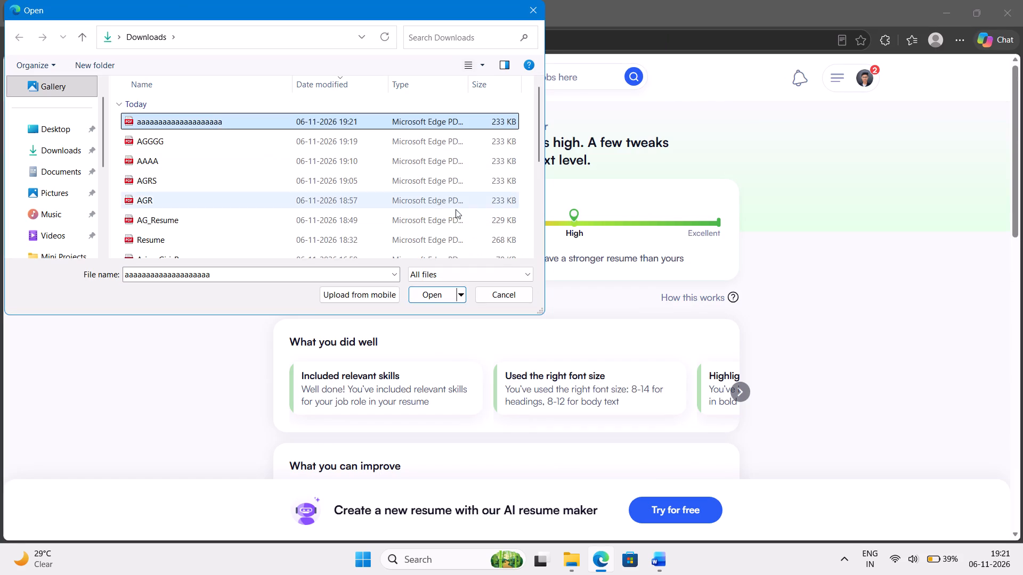
left_click(428, 298)
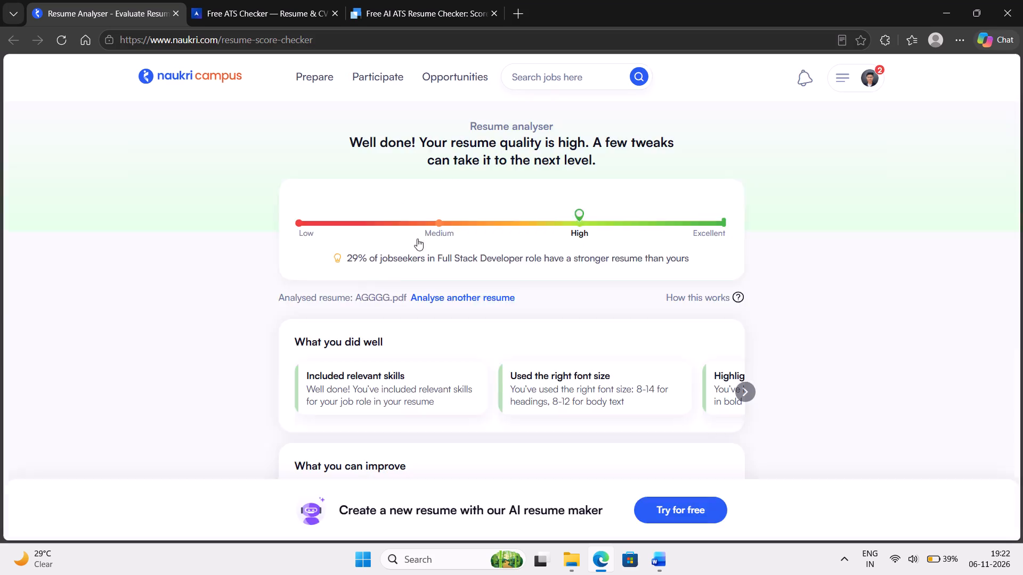
left_click(519, 340)
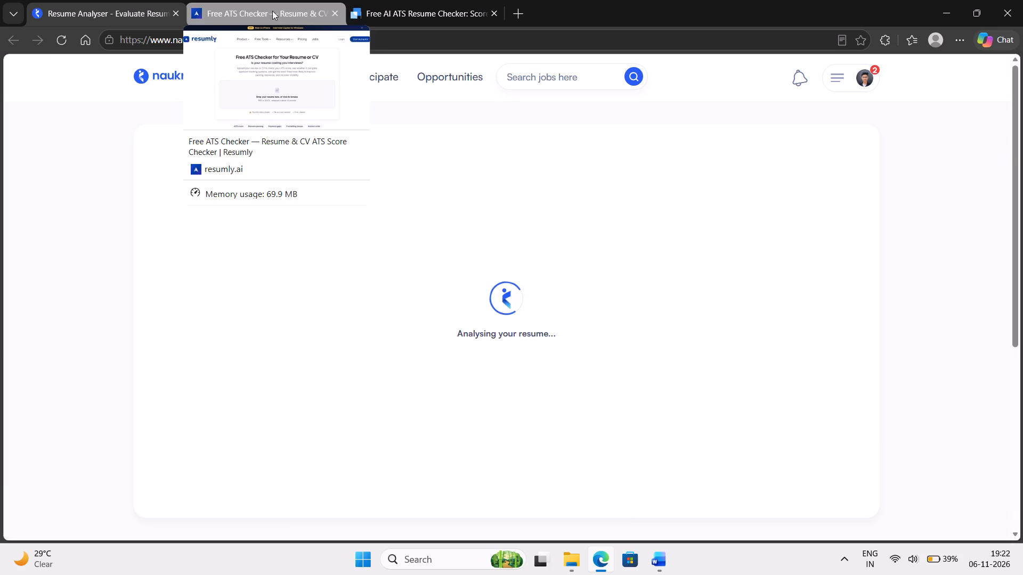
Review the Naukri analysis, including the suggestions on action verbs, quantified impact and repetition.
scroll(685, 213, "down", 1)
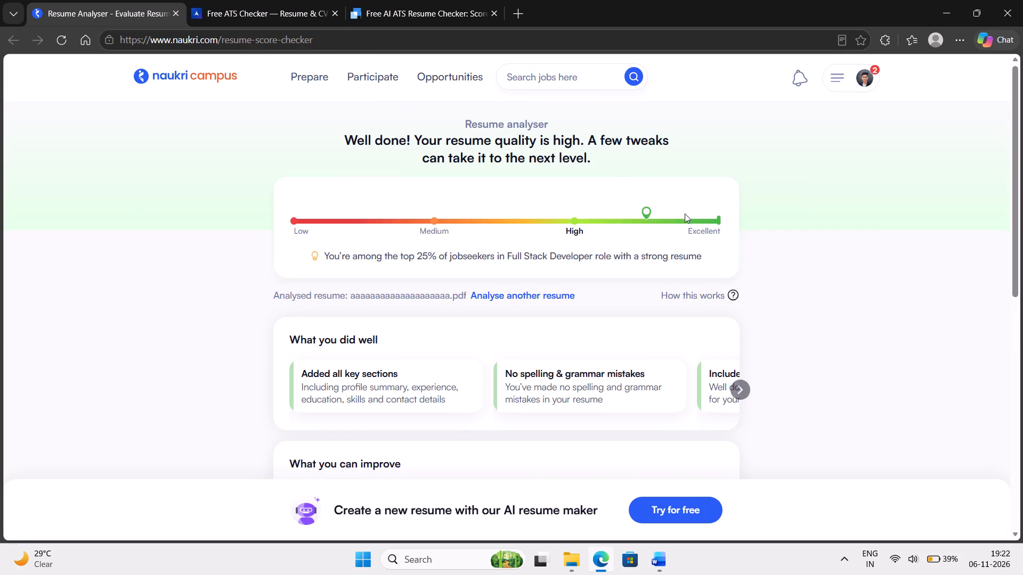
scroll(685, 213, "down", 4)
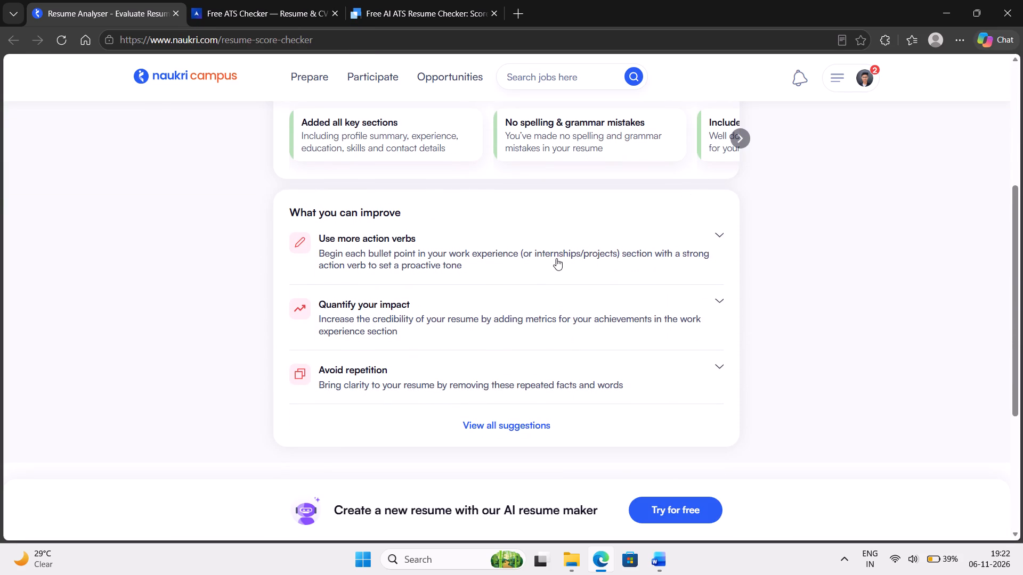
left_click(556, 258)
left_click(556, 258)
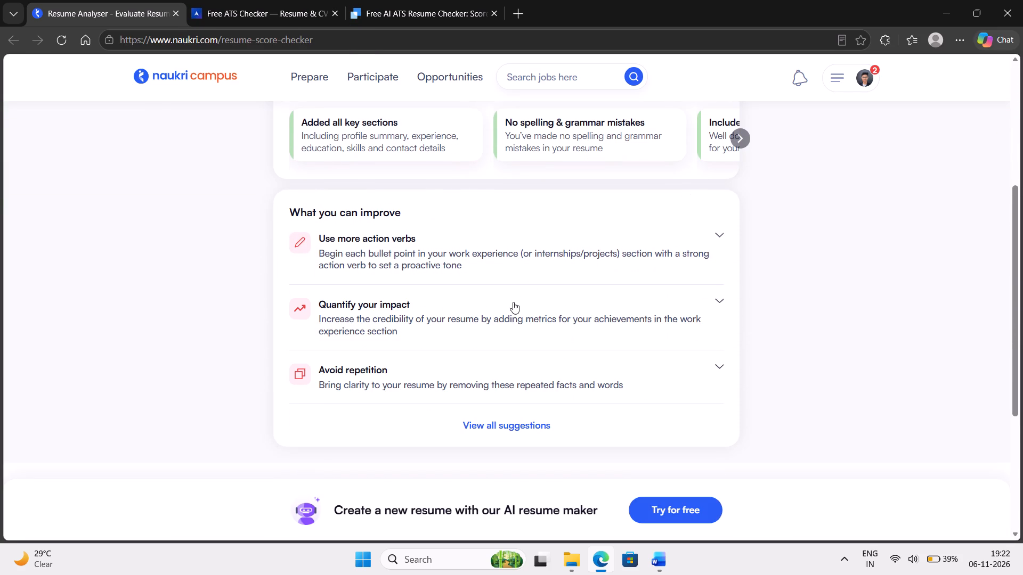
left_click(513, 302)
left_click(513, 302)
scroll(513, 302, "down", 1)
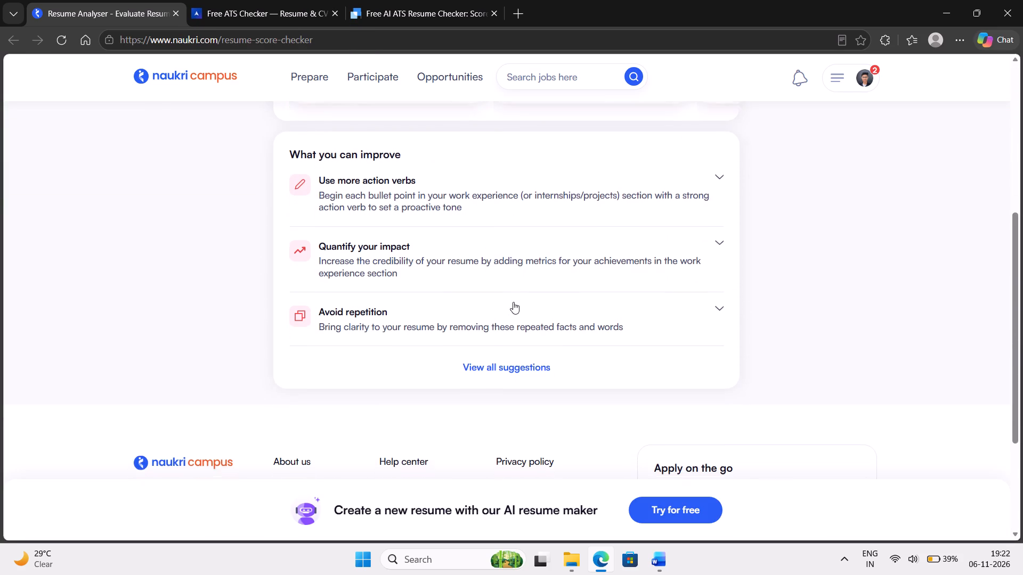
scroll(513, 302, "down", 1)
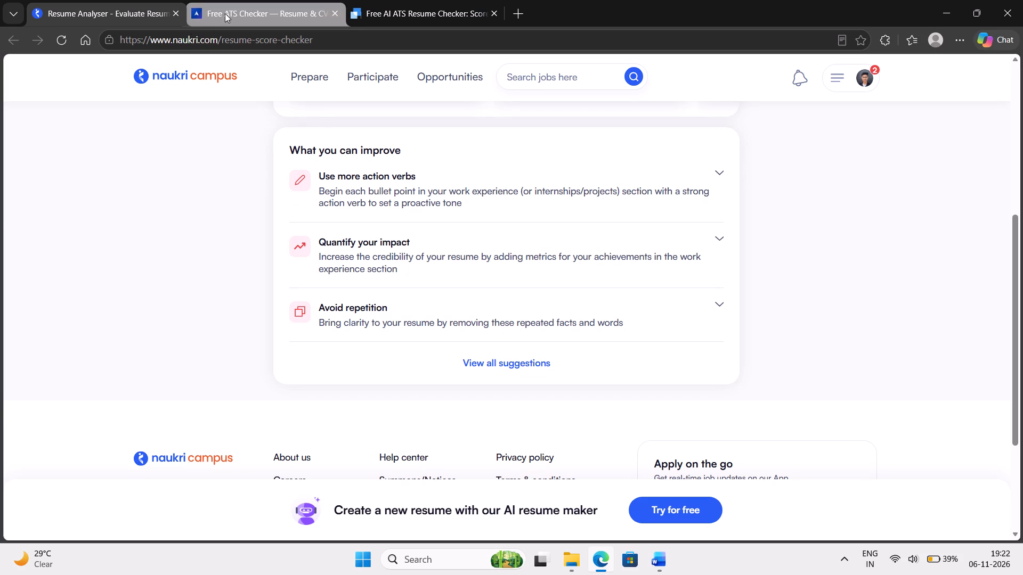
Close the Naukri page and upload the same newest resume PDF to the Resumly free ATS checker.
left_click(225, 13)
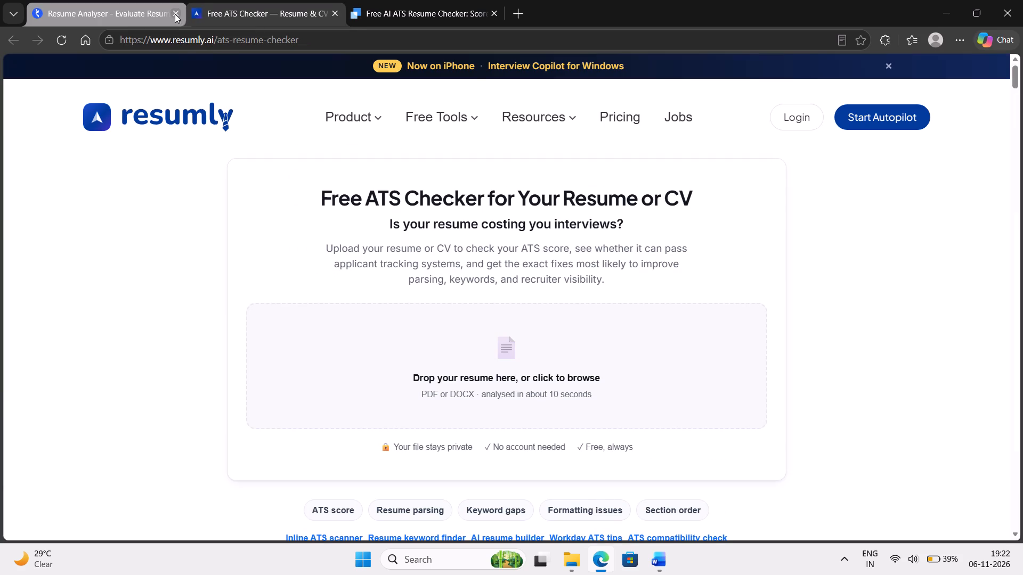
left_click(175, 14)
left_click(550, 372)
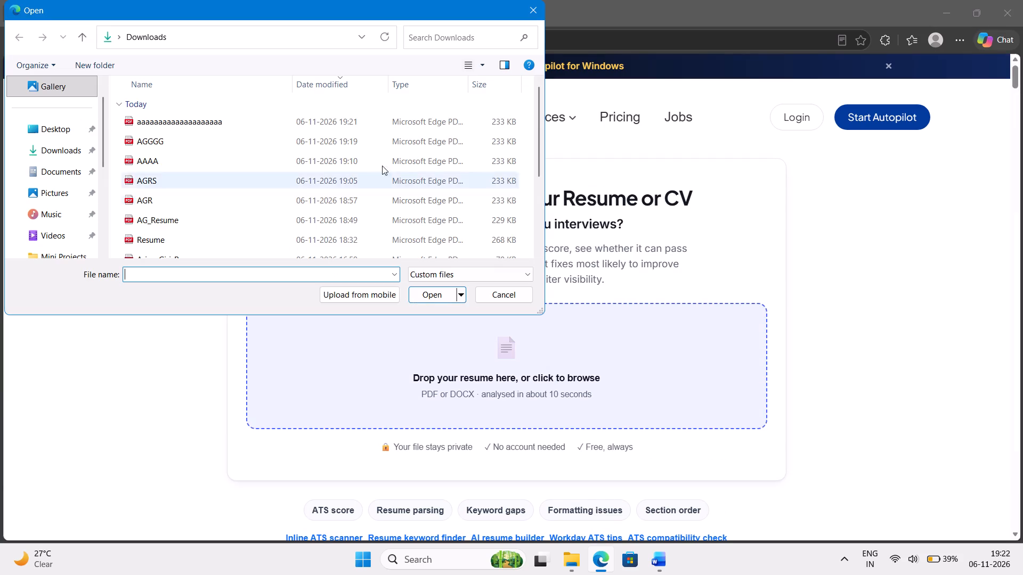
left_click(285, 115)
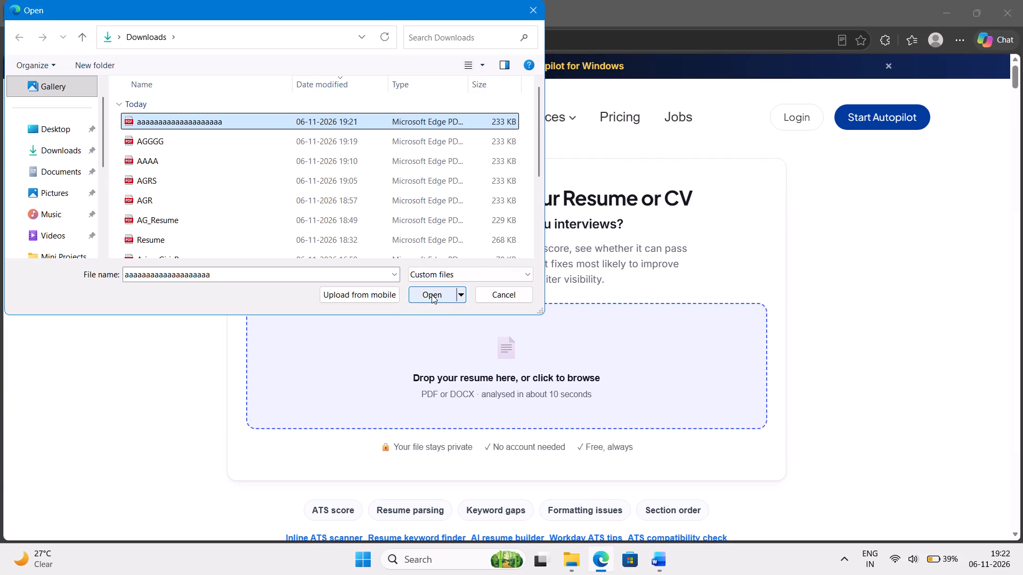
left_click(432, 294)
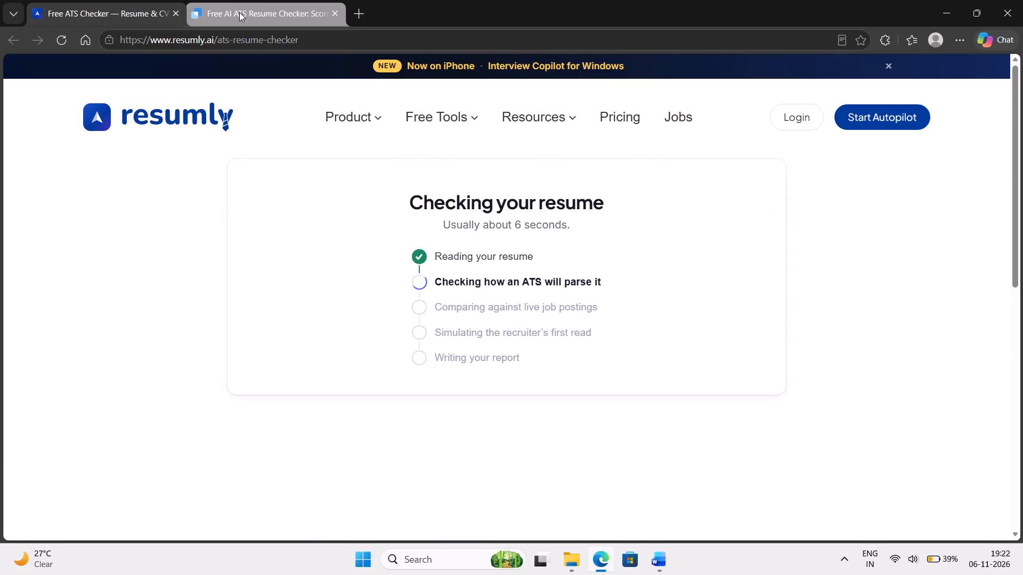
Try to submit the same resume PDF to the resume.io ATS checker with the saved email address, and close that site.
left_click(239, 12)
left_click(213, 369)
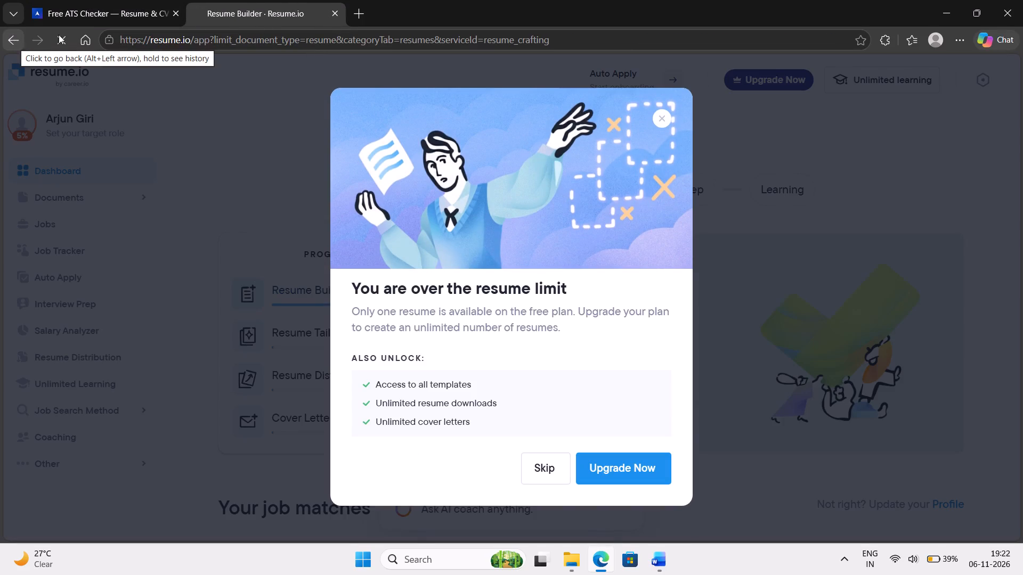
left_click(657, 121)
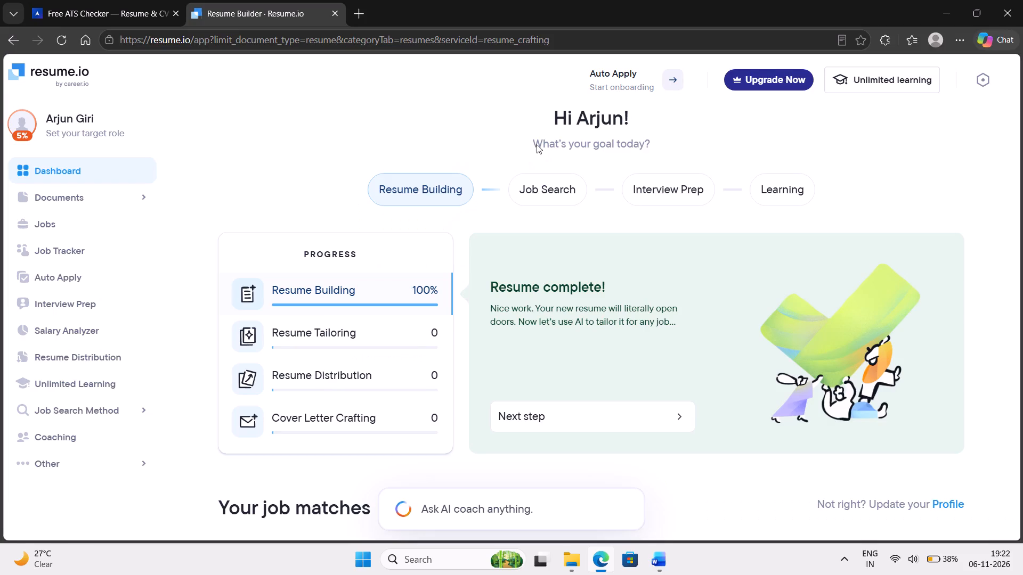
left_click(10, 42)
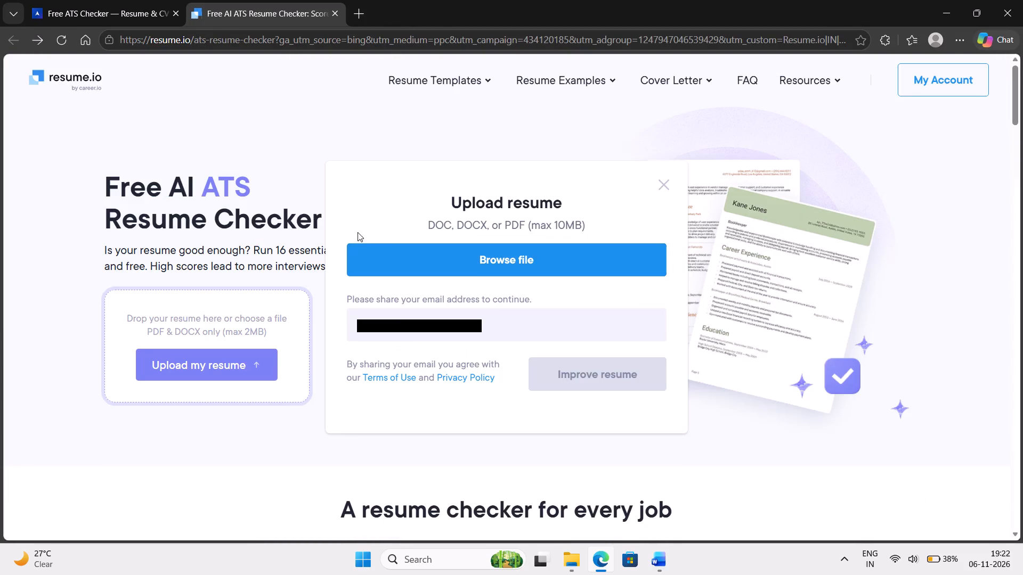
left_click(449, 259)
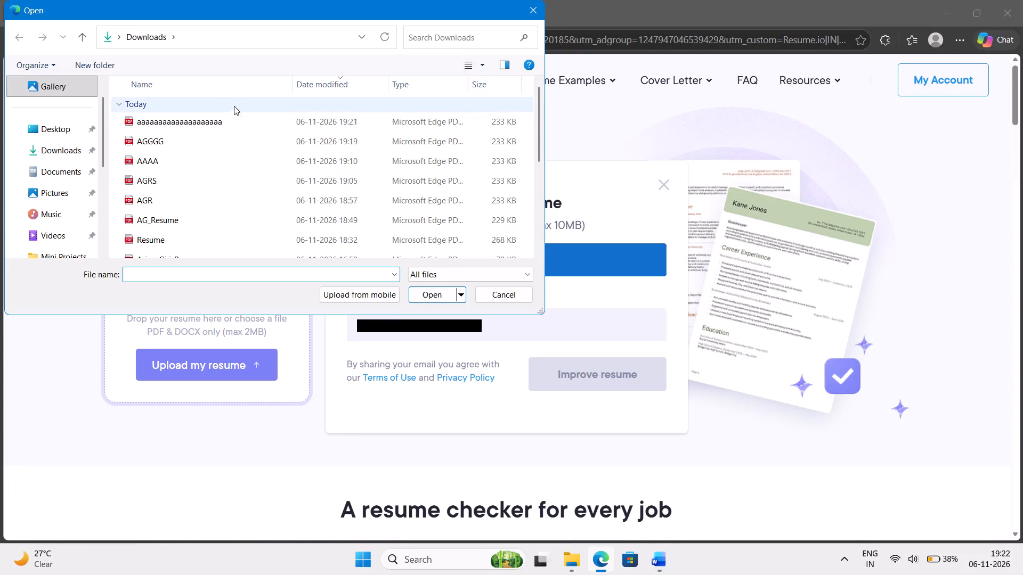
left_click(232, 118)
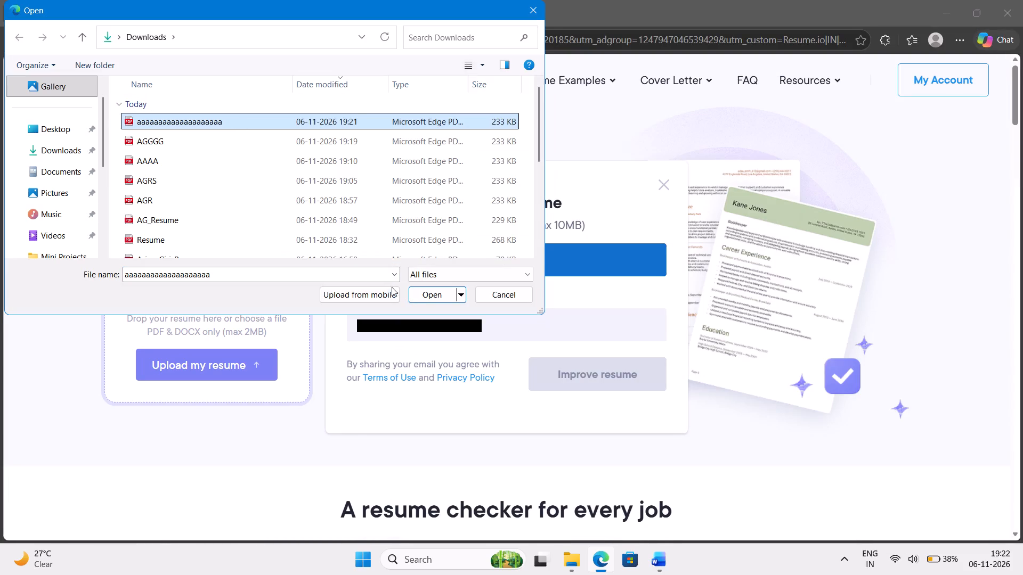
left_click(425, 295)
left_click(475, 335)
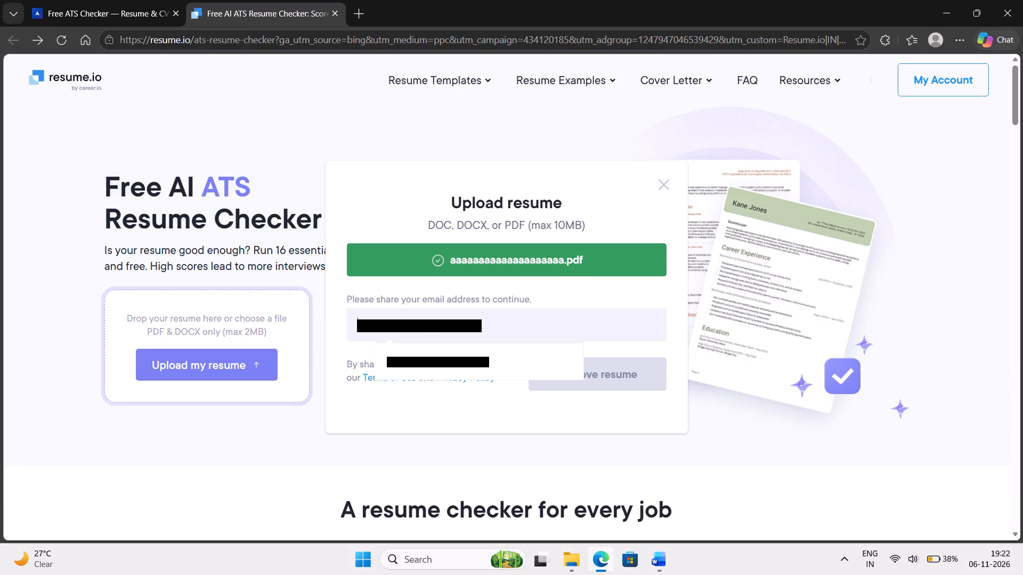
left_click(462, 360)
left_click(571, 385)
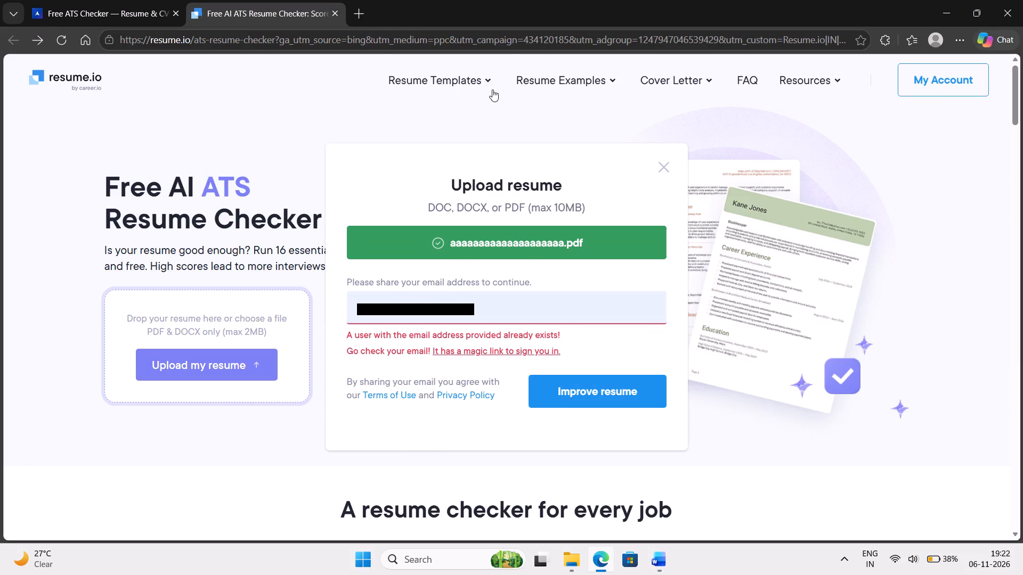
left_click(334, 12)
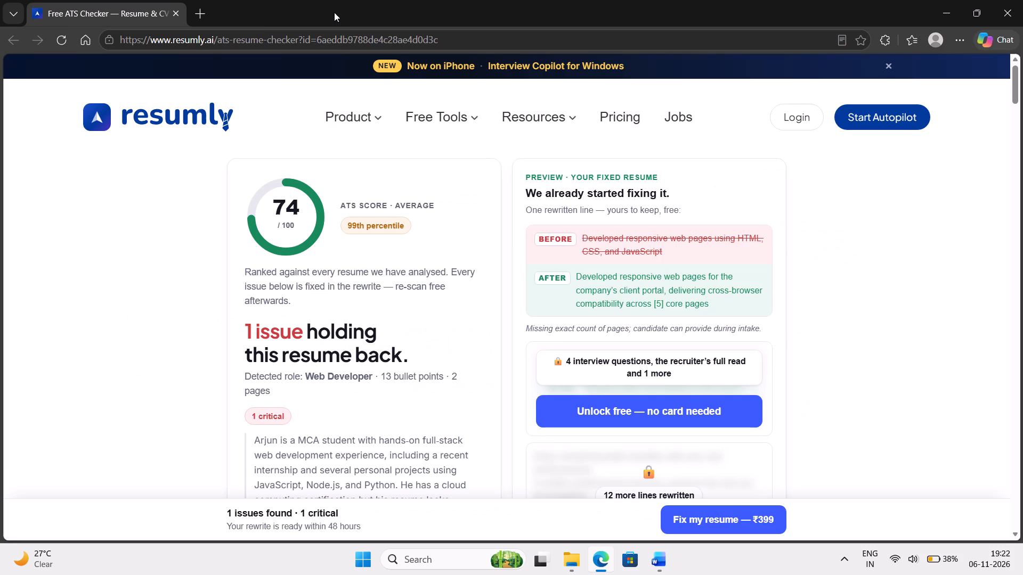
Examine the Resumly report's ATS score, critical issue and suggested rewrite of the resume.
scroll(446, 229, "down", 2)
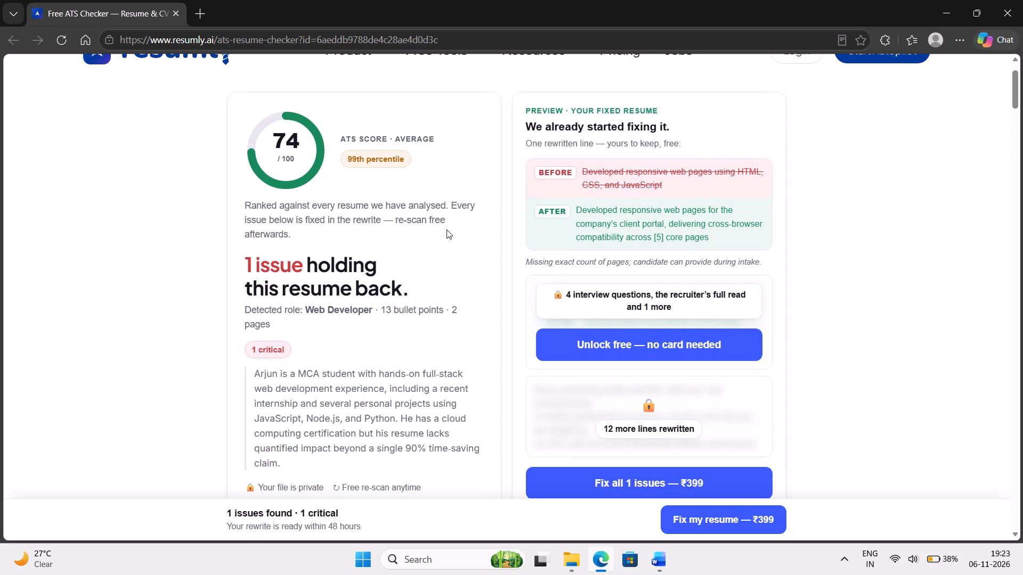
scroll(446, 229, "down", 3)
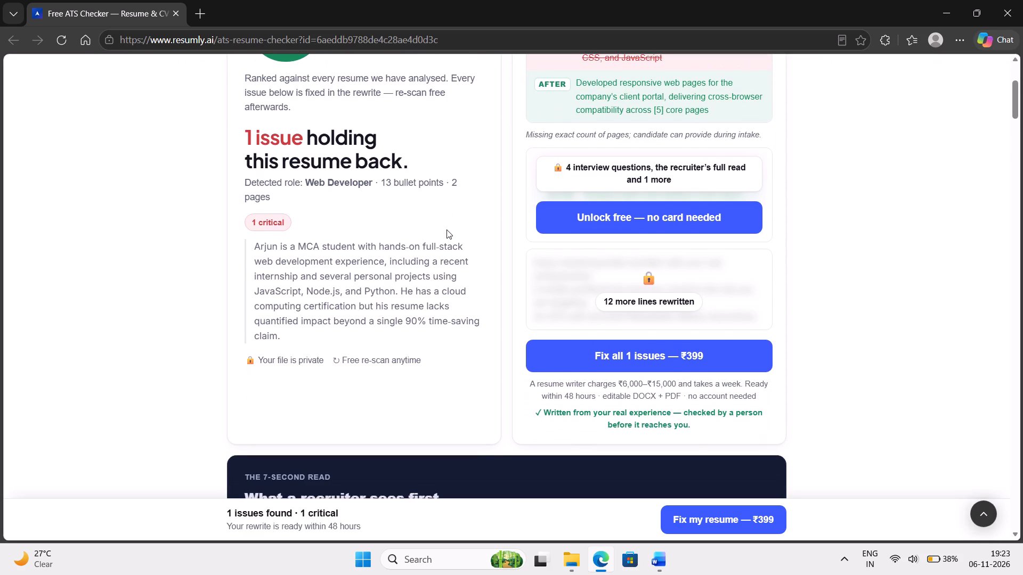
scroll(446, 229, "down", 1)
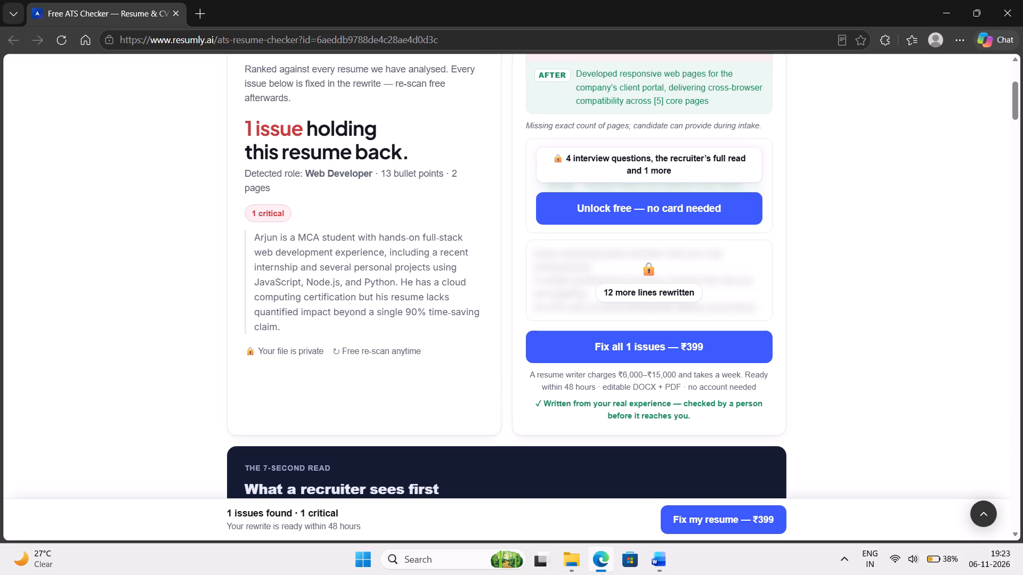
scroll(432, 318, "up", 1)
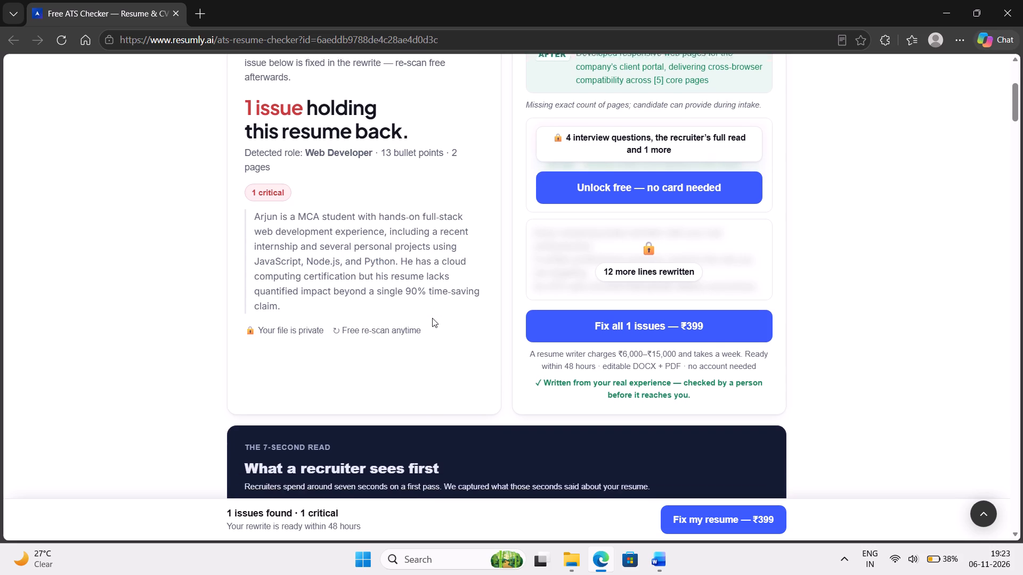
scroll(432, 318, "up", 1)
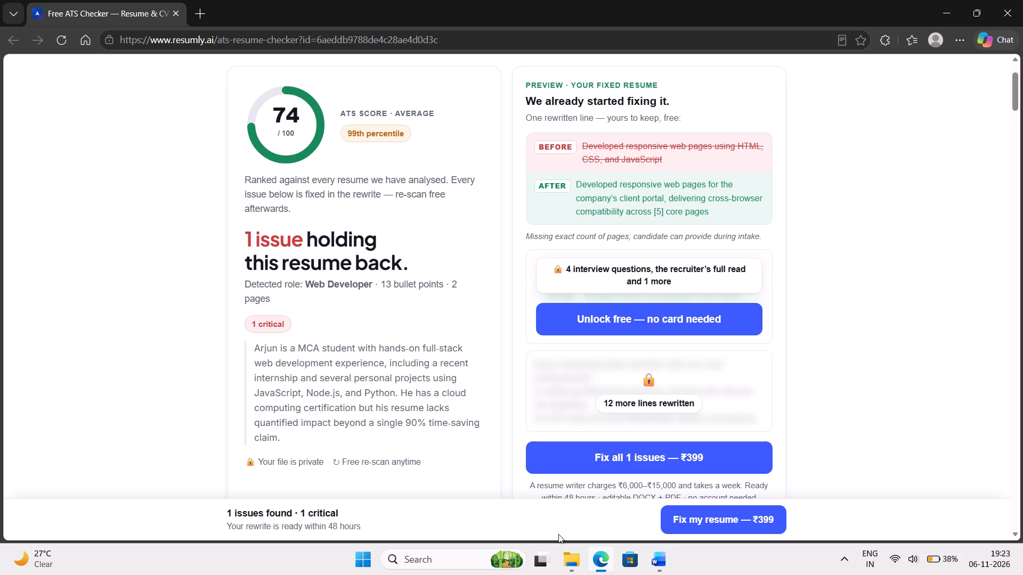
Switch to Word and review the AG_Resume document's summary, skills and experience sections.
left_click(652, 557)
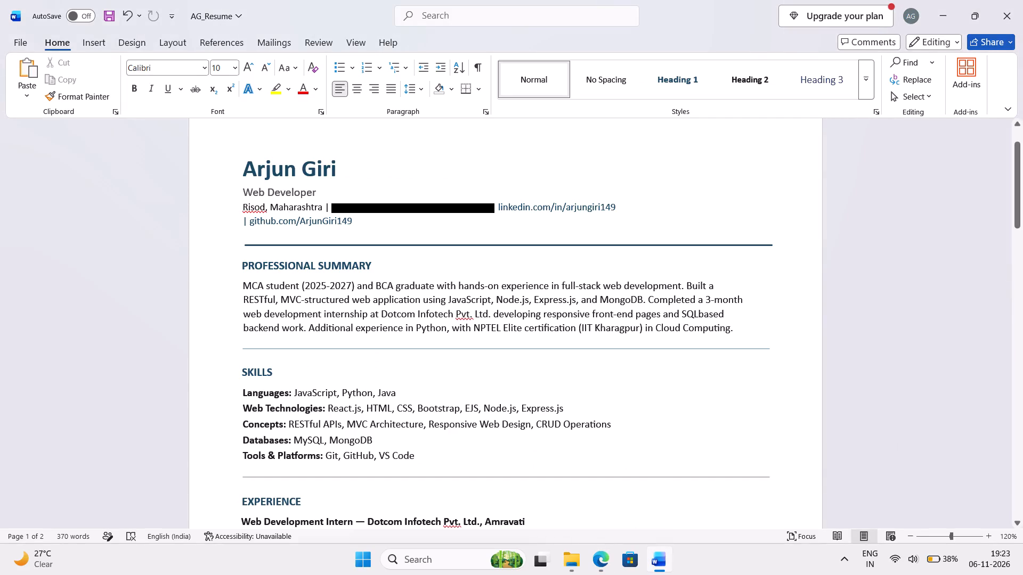
scroll(589, 421, "down", 1)
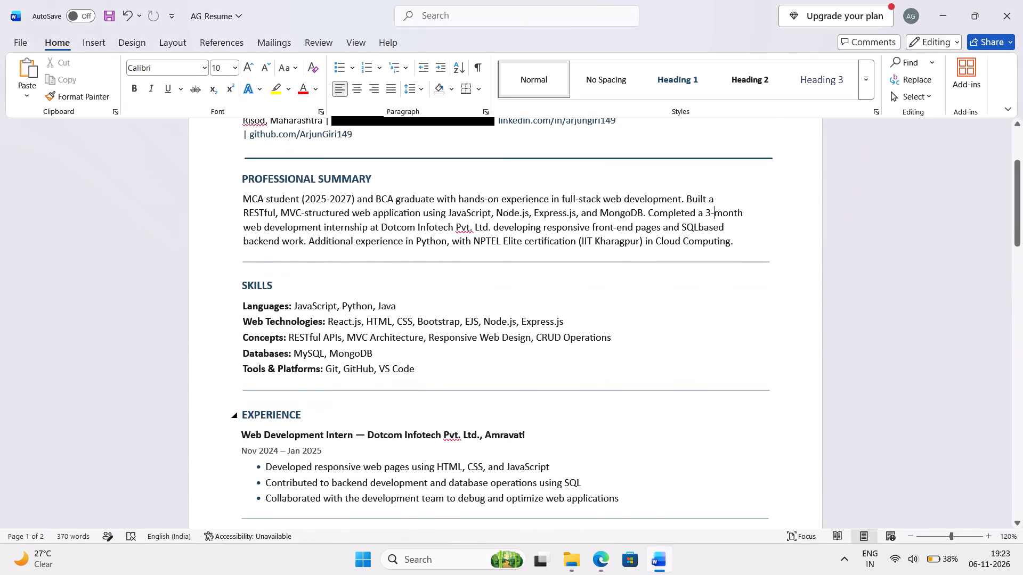
Switch back to Edge and open a new browser tab.
left_click(599, 569)
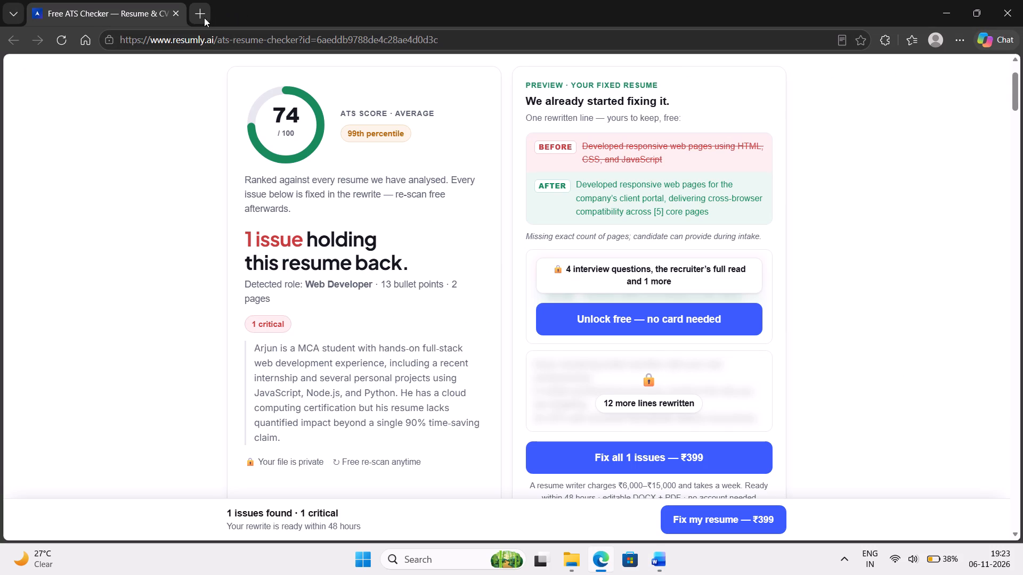
left_click(203, 17)
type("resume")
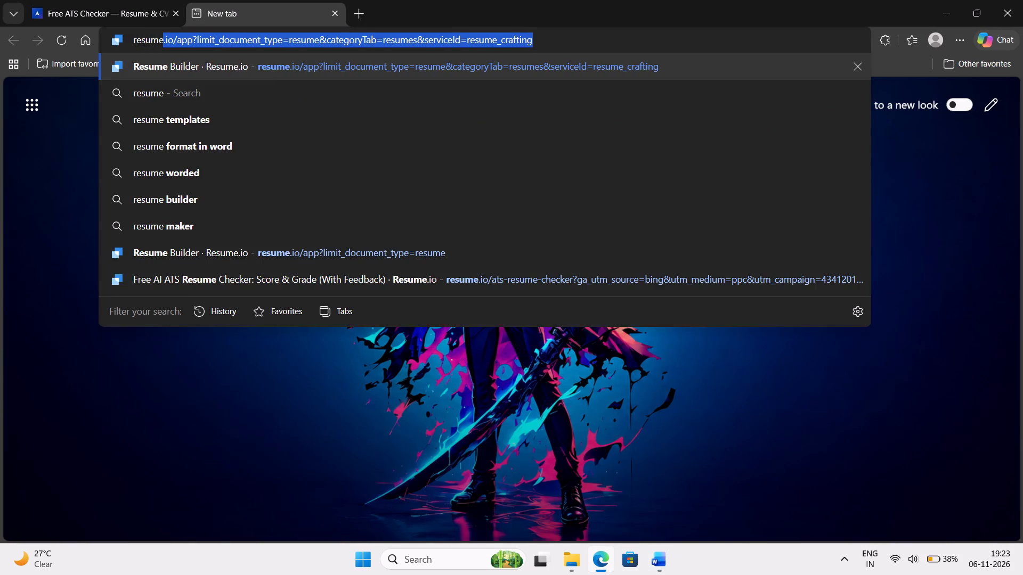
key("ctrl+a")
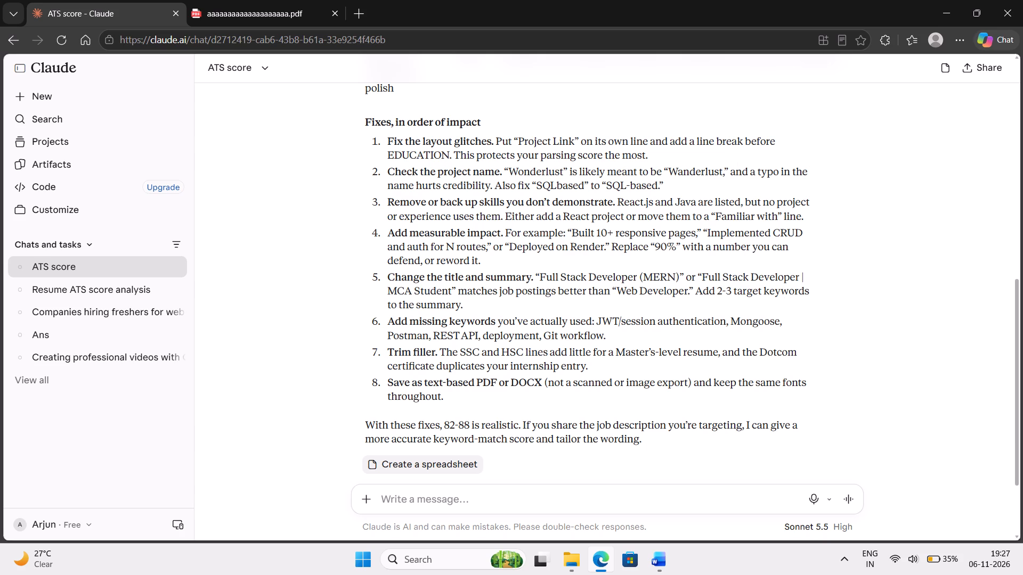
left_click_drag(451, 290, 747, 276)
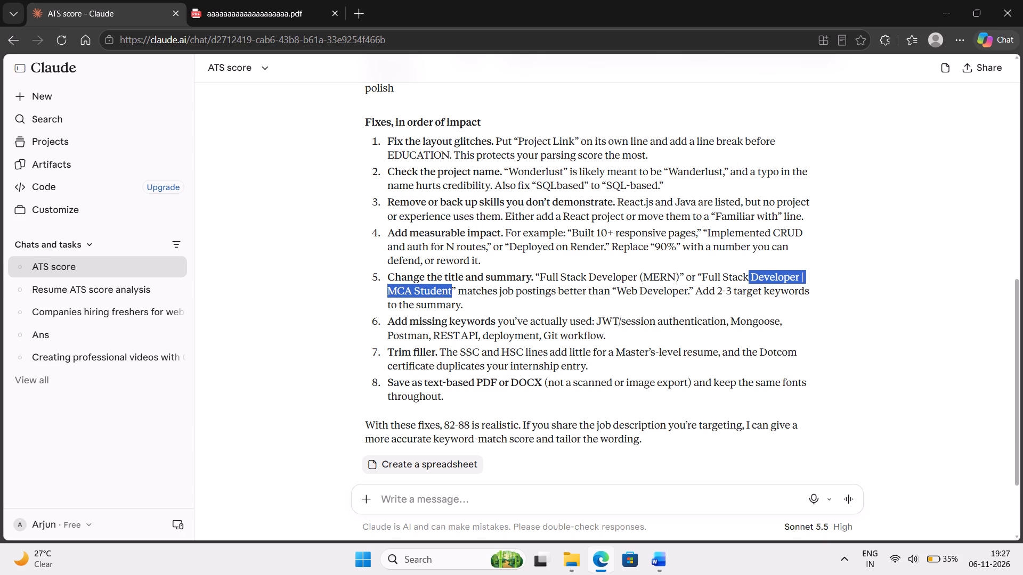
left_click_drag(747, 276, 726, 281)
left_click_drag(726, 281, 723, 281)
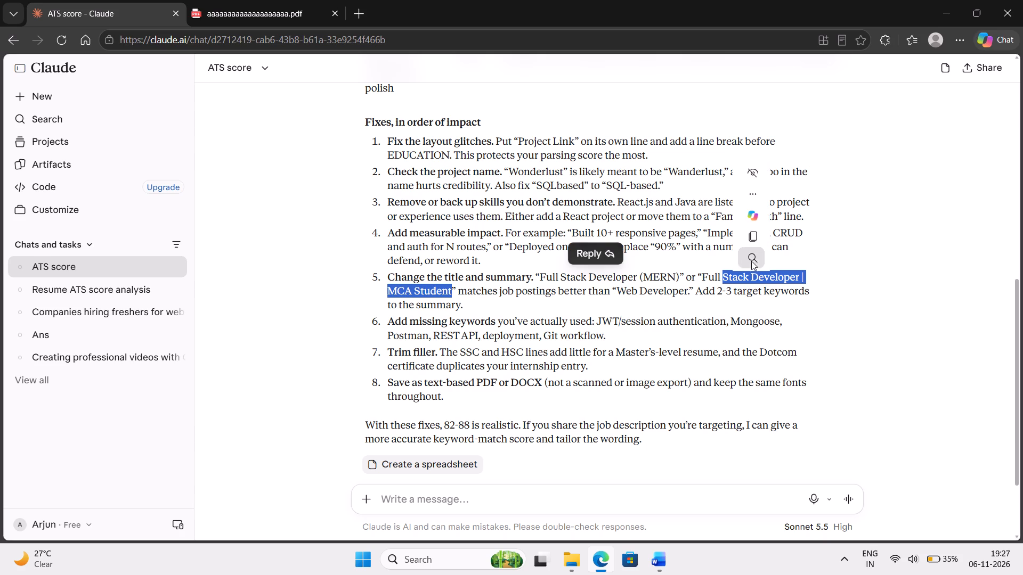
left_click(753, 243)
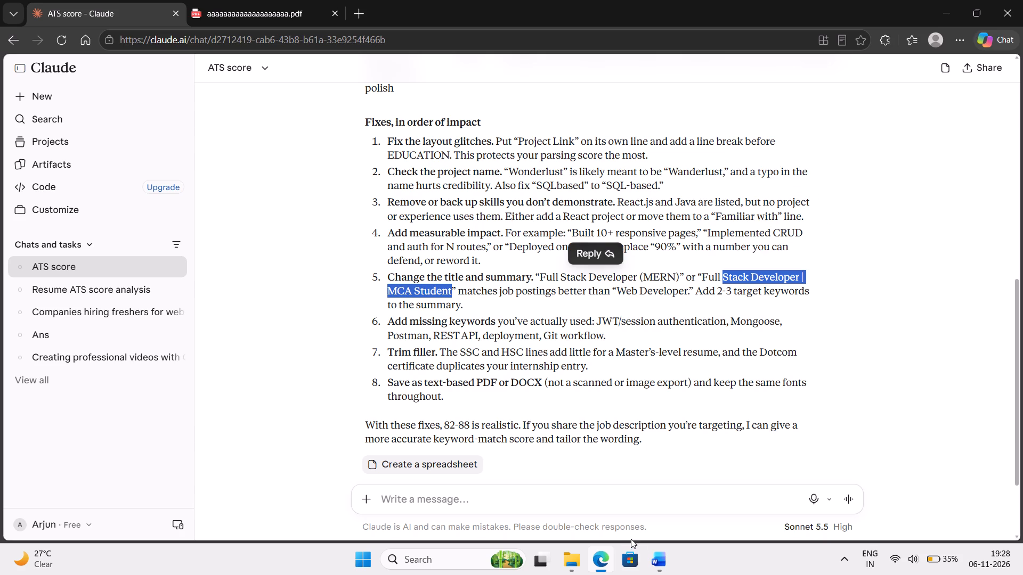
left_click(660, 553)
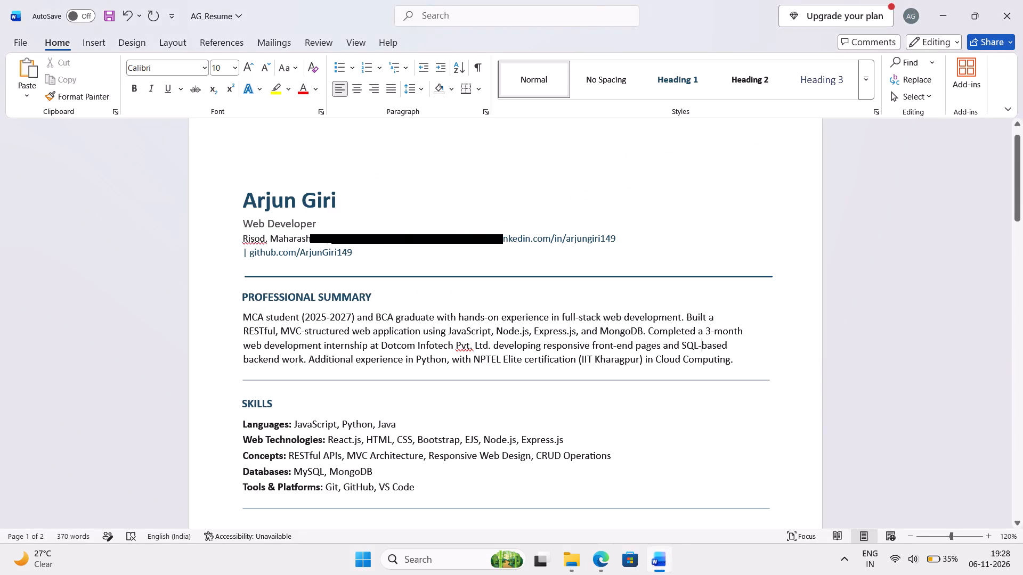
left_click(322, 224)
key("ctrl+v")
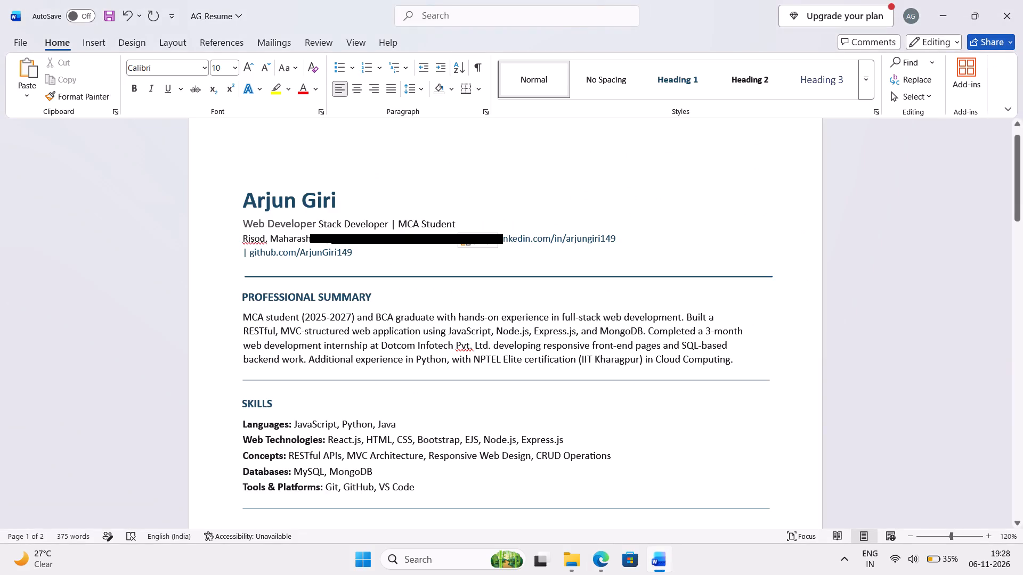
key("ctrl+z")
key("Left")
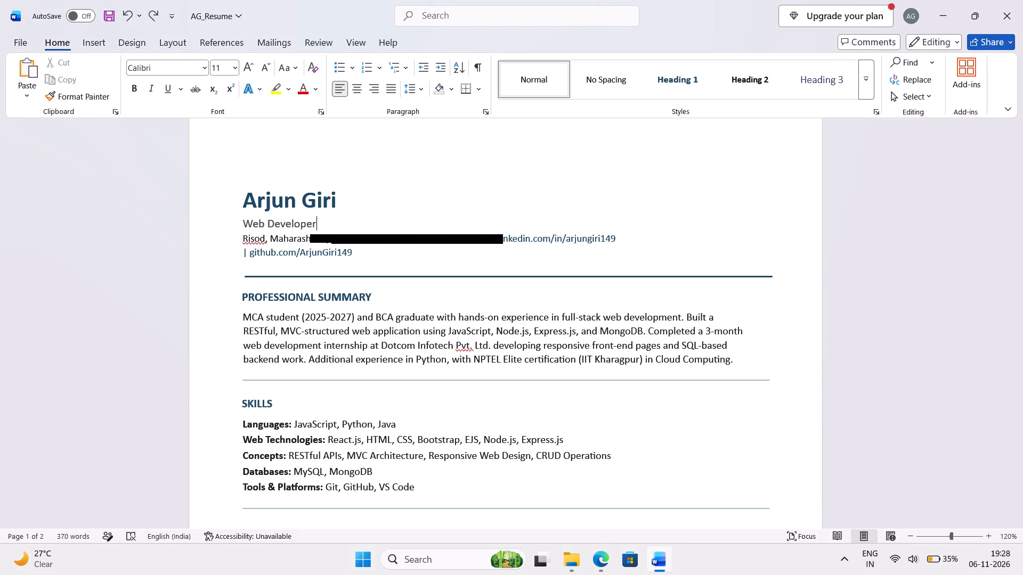
Replace the "Web Developer" title under the name with "Full Stack Developer | MCA Student", reusing the copied wording.
key("Left")
key("Right")
key("ctrl+v")
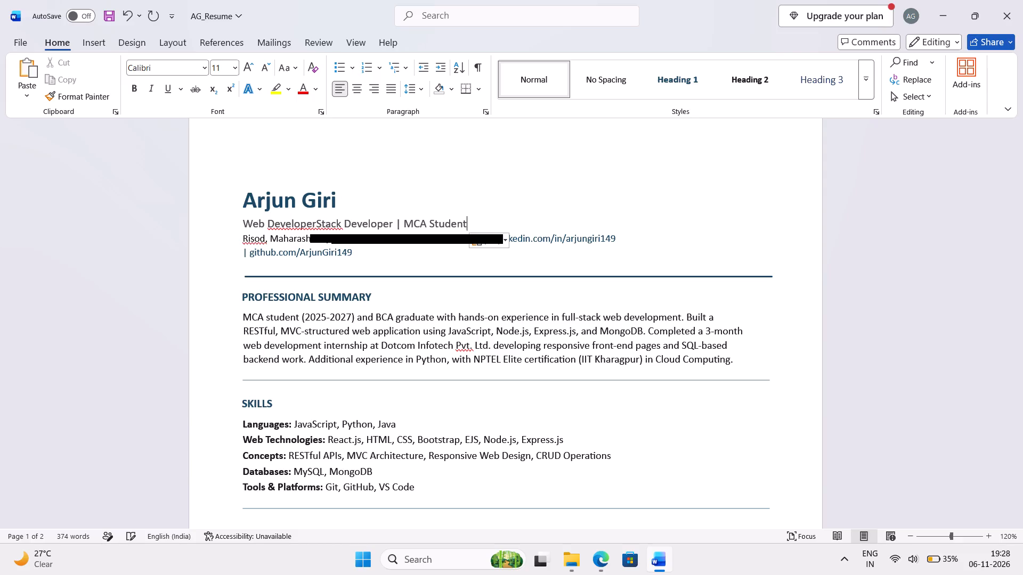
left_click(315, 226)
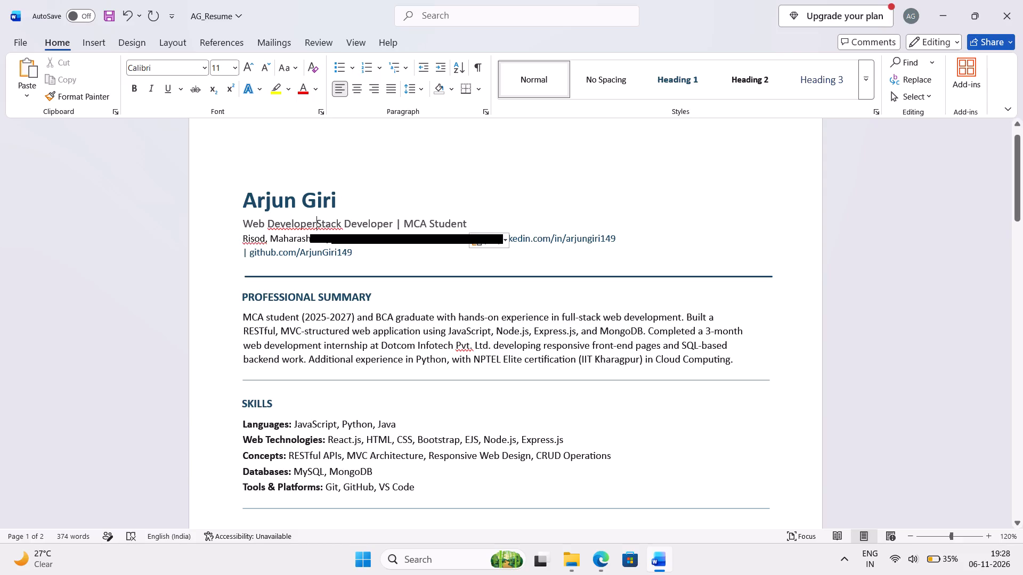
key("BackSpace")
key("BackSpace")
key("BackSpace")
key("BackSpace")
key("BackSpace")
key("BackSpace")
key("BackSpace")
key("BackSpace")
key("BackSpace")
key("BackSpace")
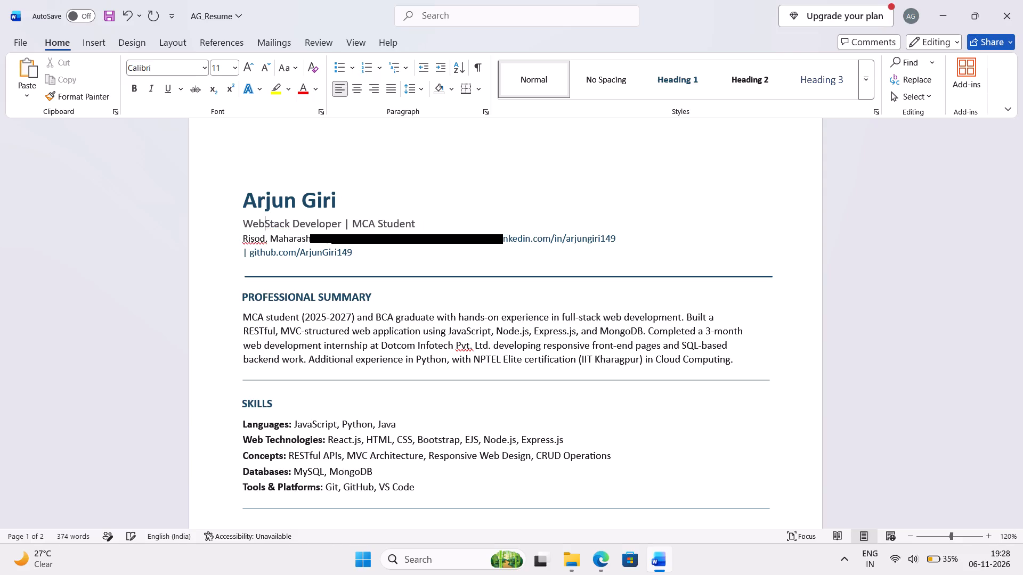
key("BackSpace")
key("BackSpace")
key("BackSpace")
type("Full")
key("space")
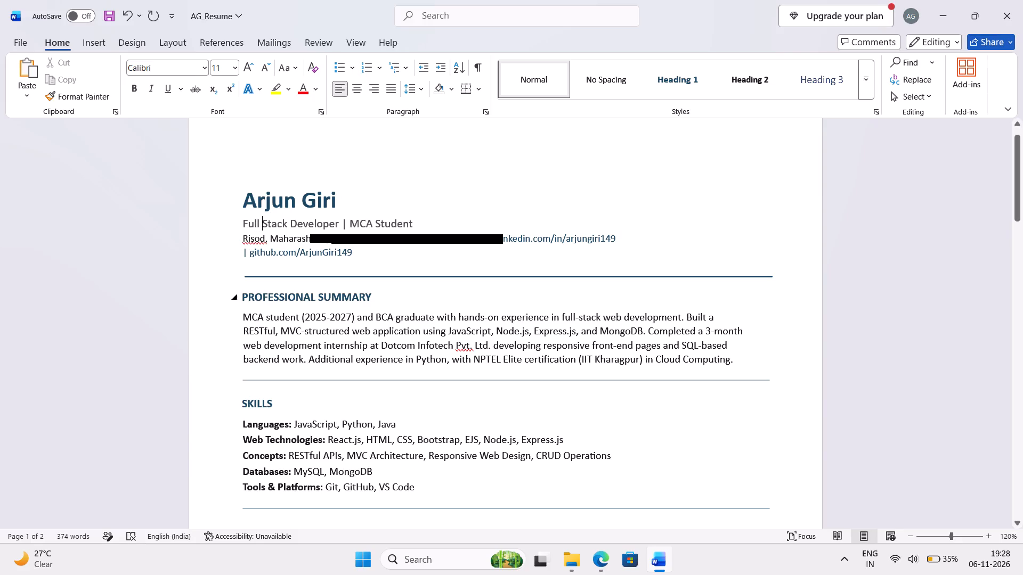
Change the city in the resume's contact line to Pune.
double_click(253, 240)
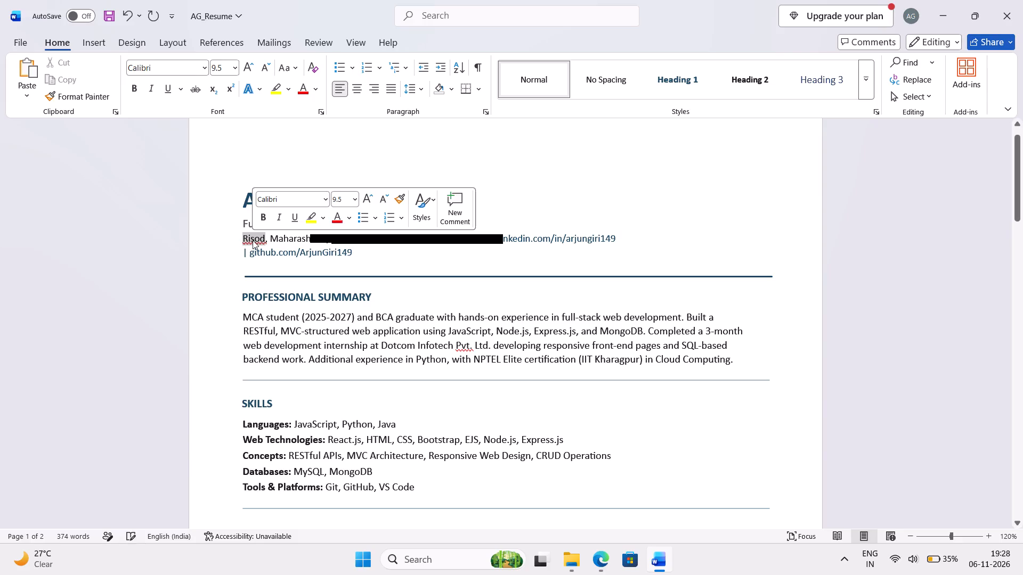
type("Pume")
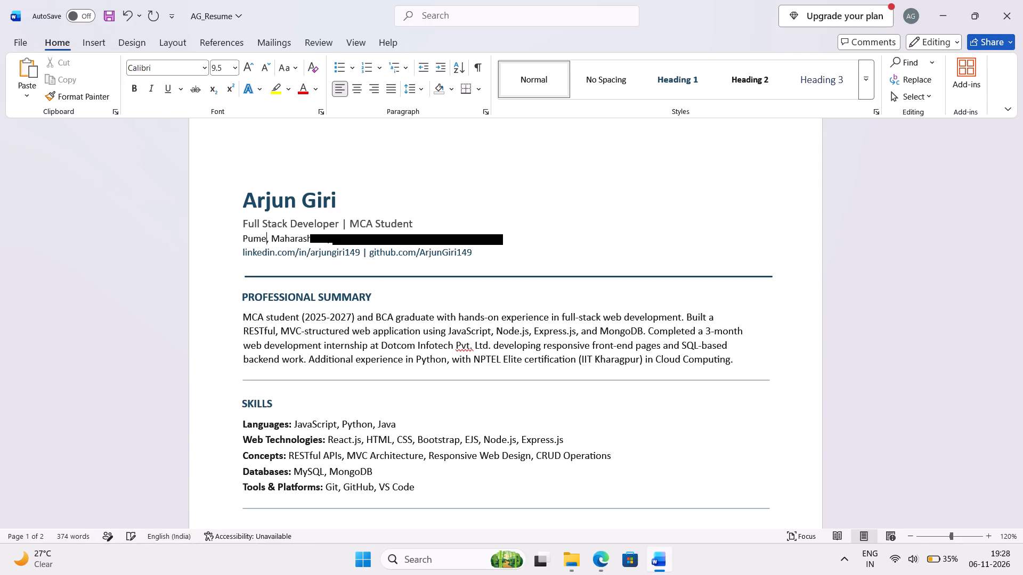
key("BackSpace")
key("BackSpace")
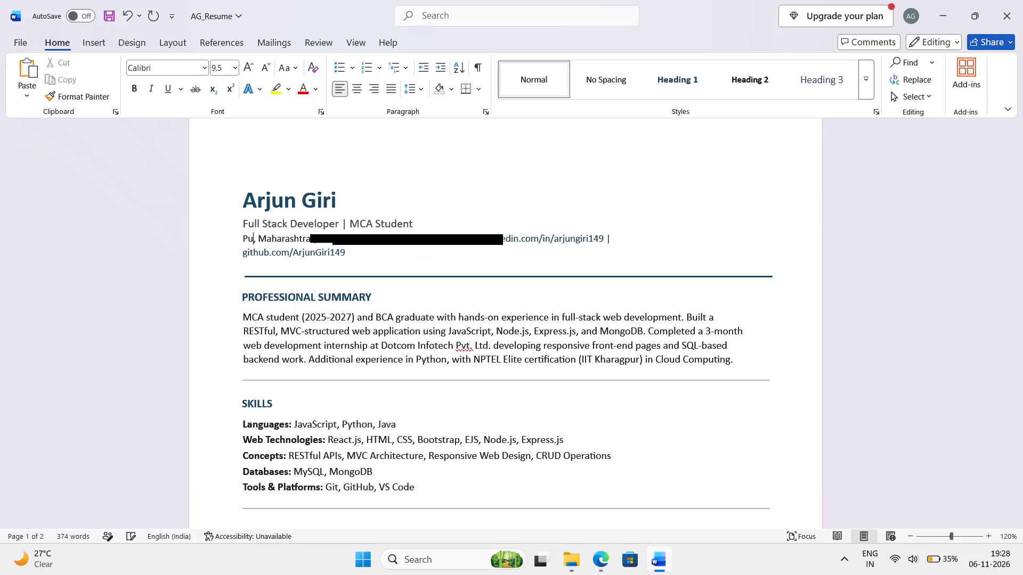
key("n")
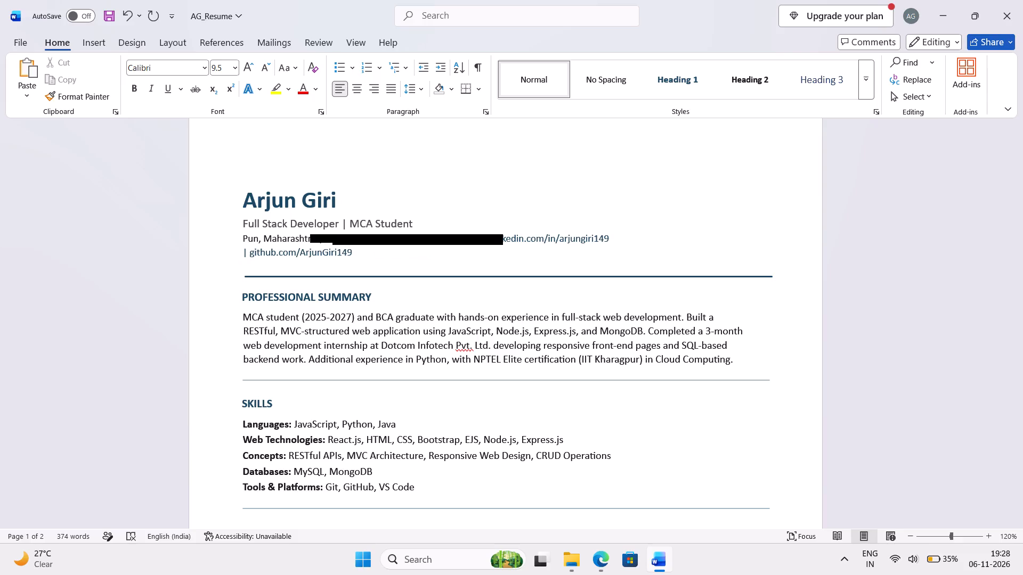
key("e")
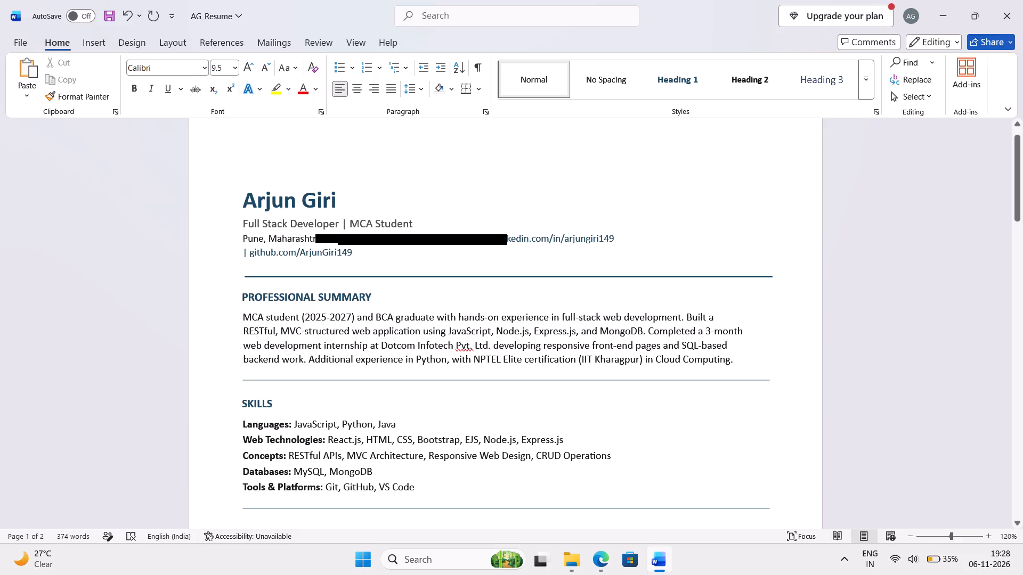
Break the contact line before the LinkedIn link so both profile links sit on their own line.
left_click(497, 242)
key("Return")
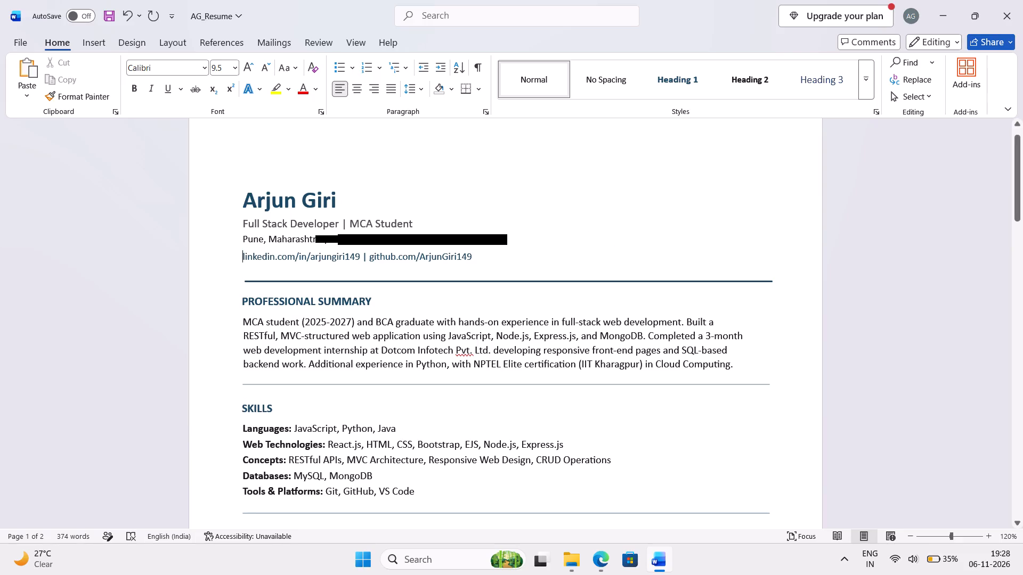
Review the layout of both resume pages, from the header through Projects, Education and Certifications.
scroll(479, 261, "down", 7)
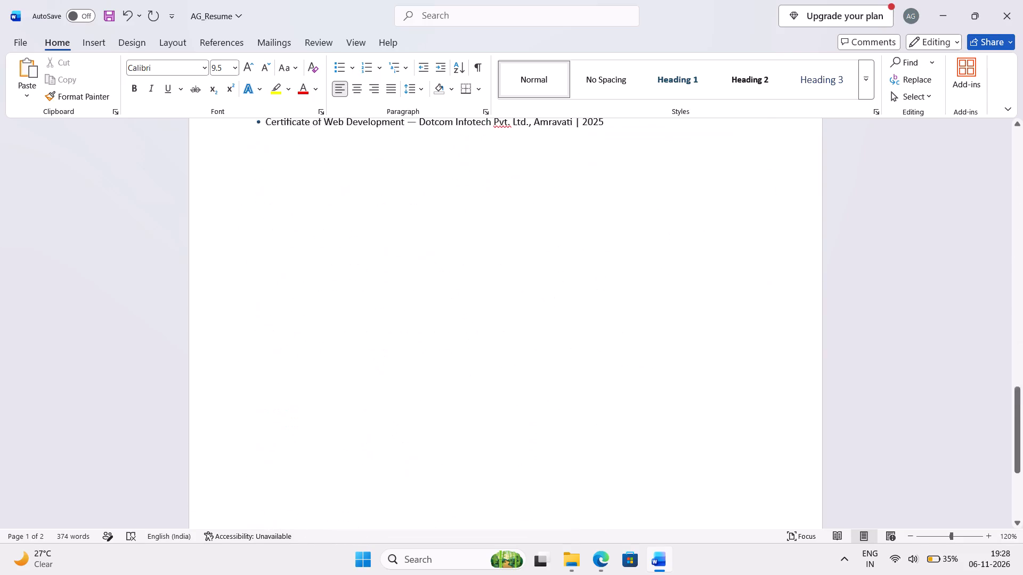
scroll(479, 261, "up", 3)
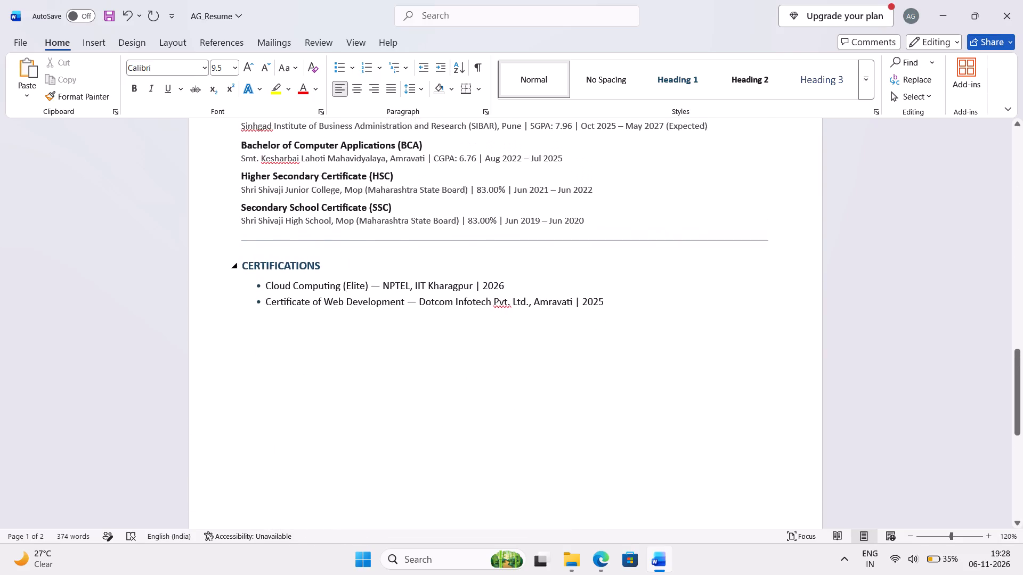
scroll(479, 261, "up", 2)
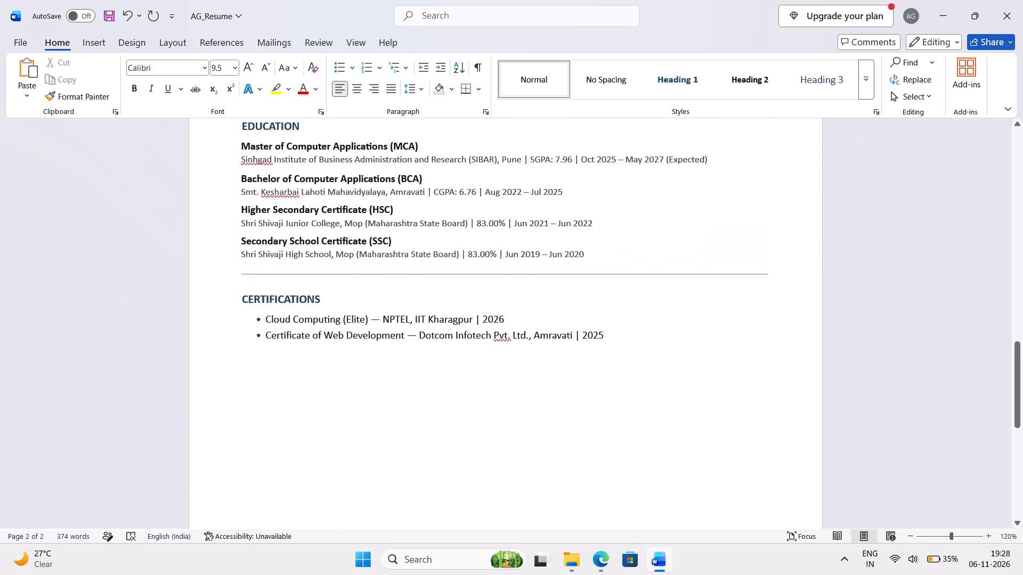
scroll(479, 261, "up", 1)
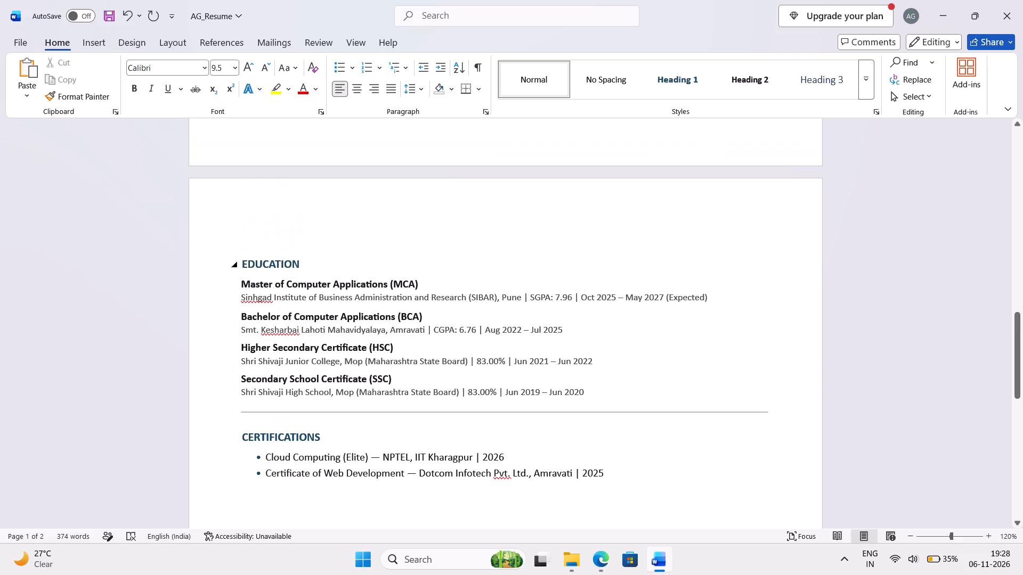
scroll(479, 261, "up", 2)
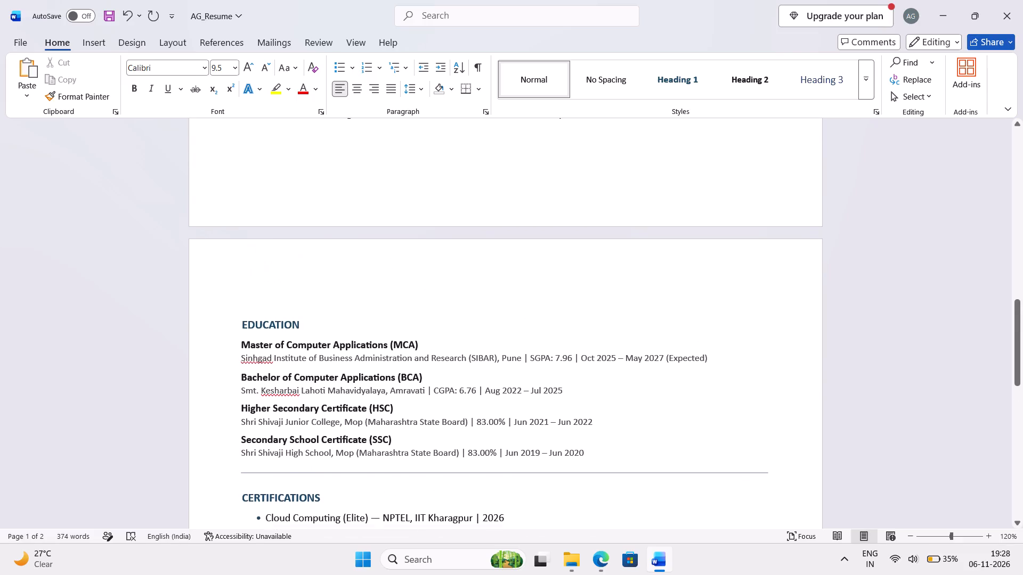
scroll(479, 261, "up", 5)
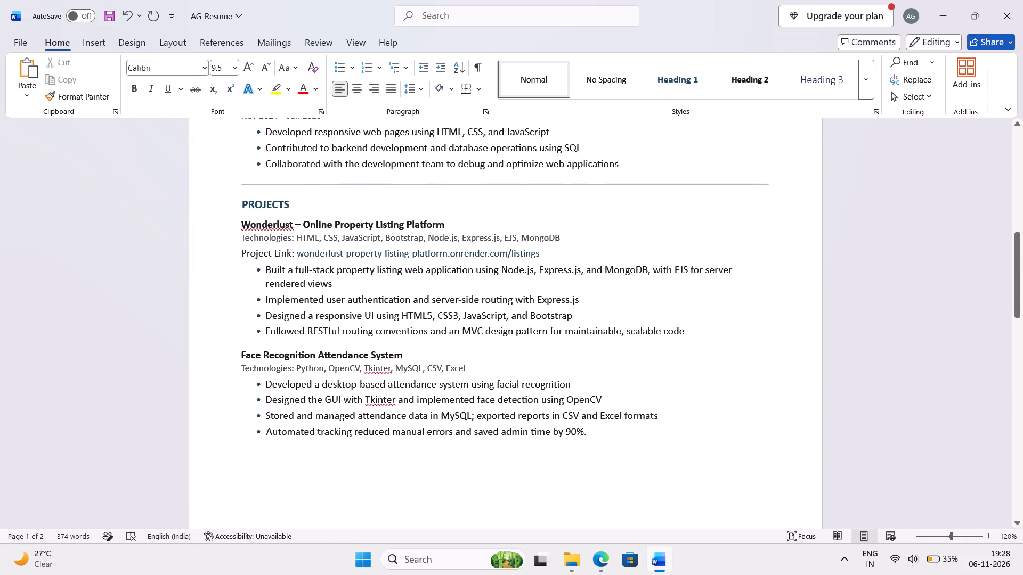
scroll(479, 261, "up", 2)
scroll(479, 261, "down", 1)
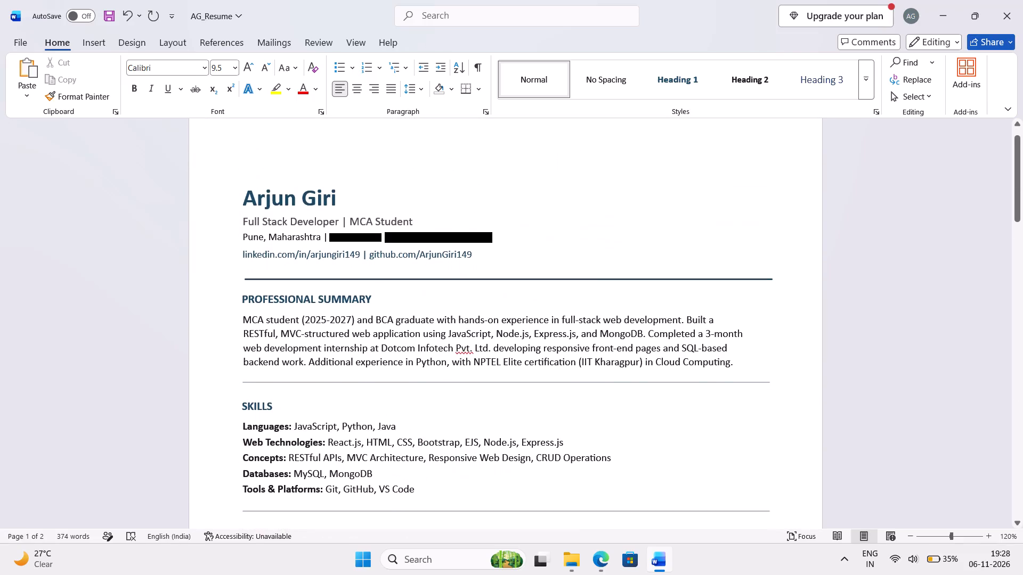
scroll(479, 261, "down", 1)
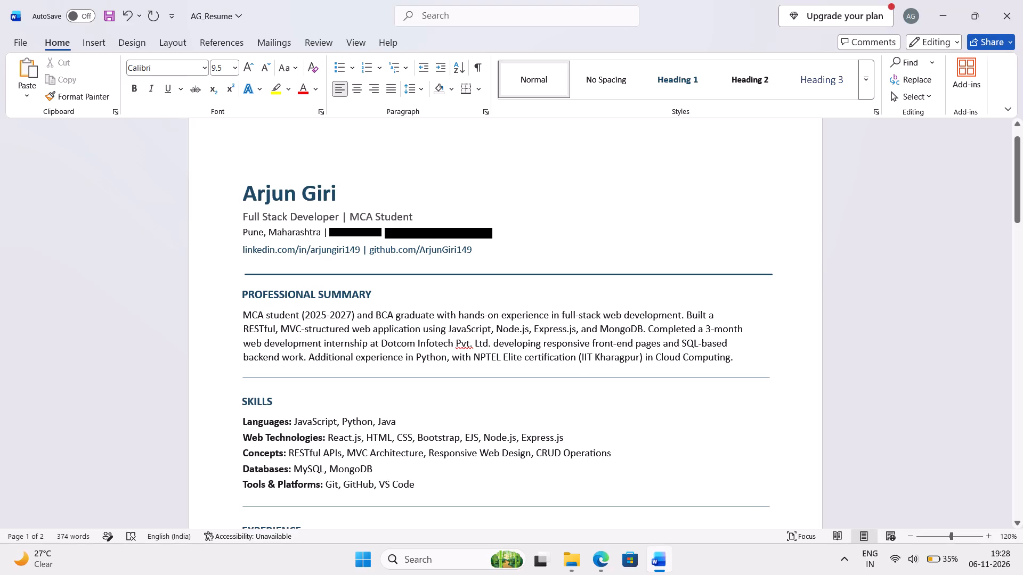
Remove the offset of the divider below the profile links so it meets the text margin, and undo the excess deletion.
left_click(242, 277)
key("BackSpace")
key("BackSpace")
key("BackSpace")
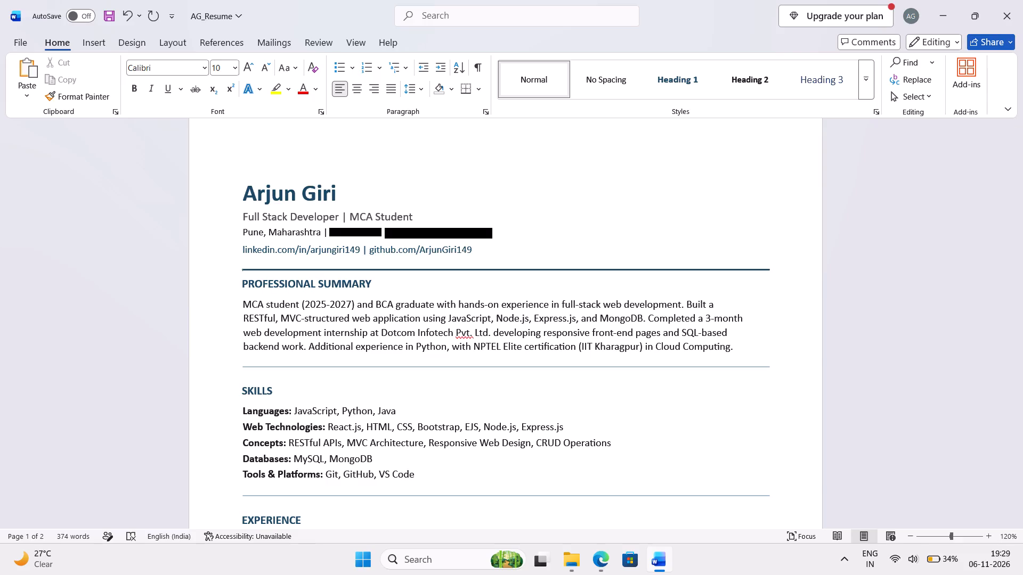
key("ctrl+z")
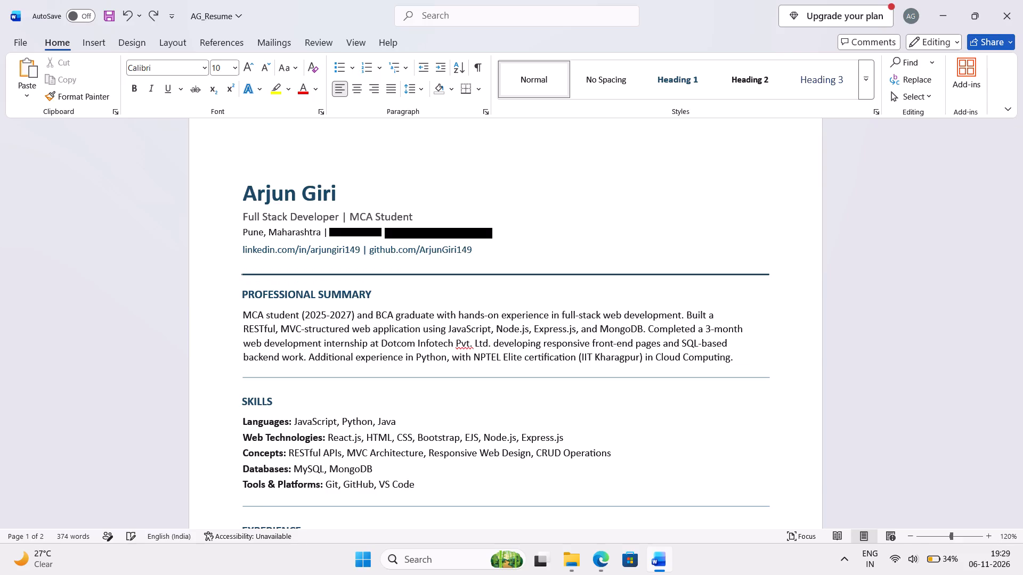
scroll(346, 340, "down", 1)
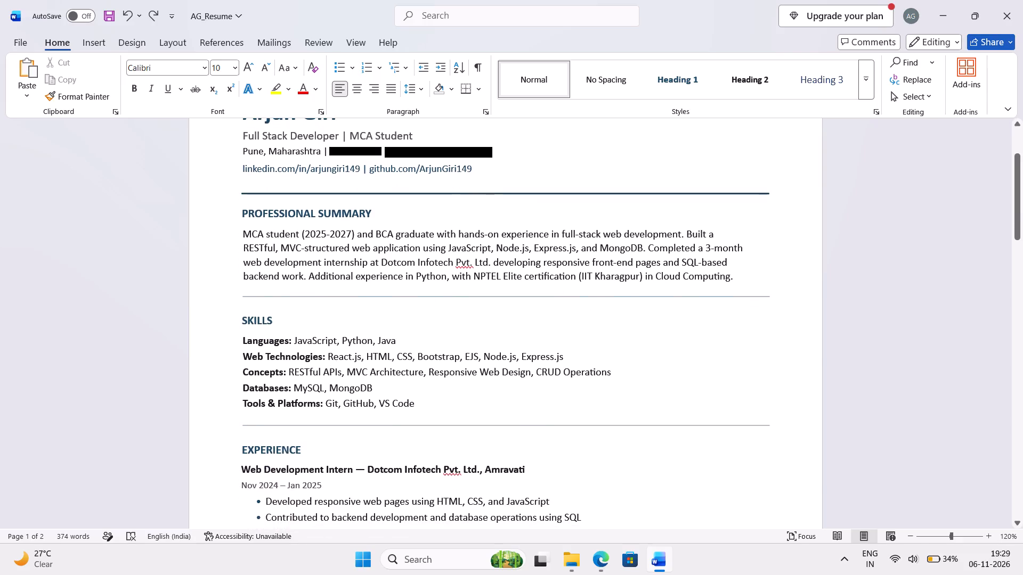
scroll(346, 340, "down", 1)
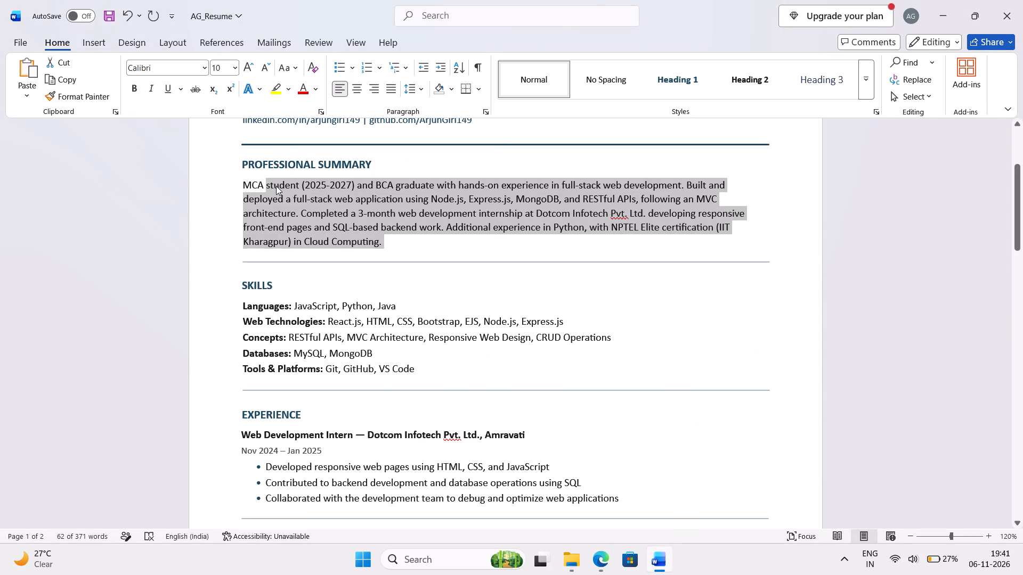
key("ctrl+v")
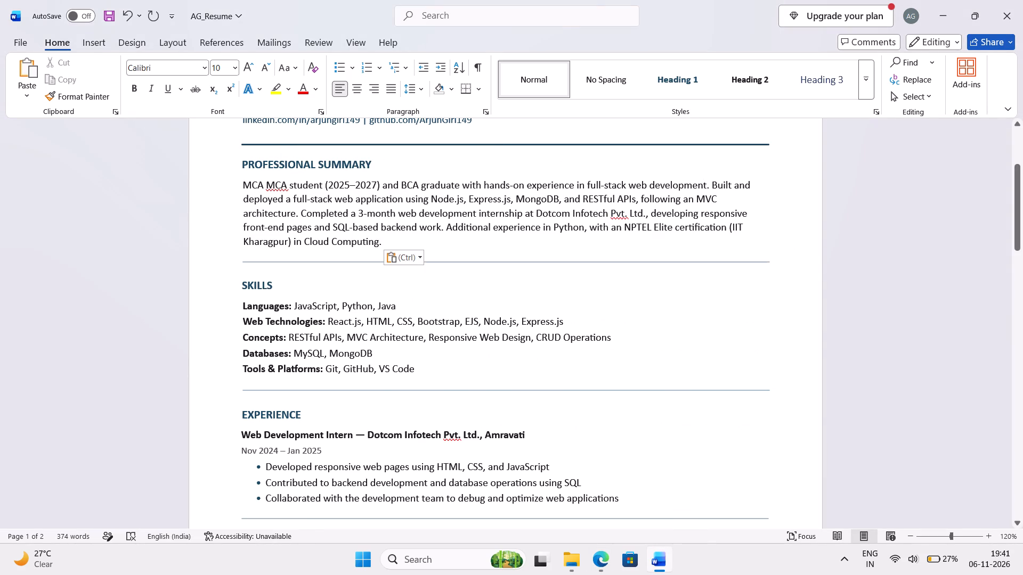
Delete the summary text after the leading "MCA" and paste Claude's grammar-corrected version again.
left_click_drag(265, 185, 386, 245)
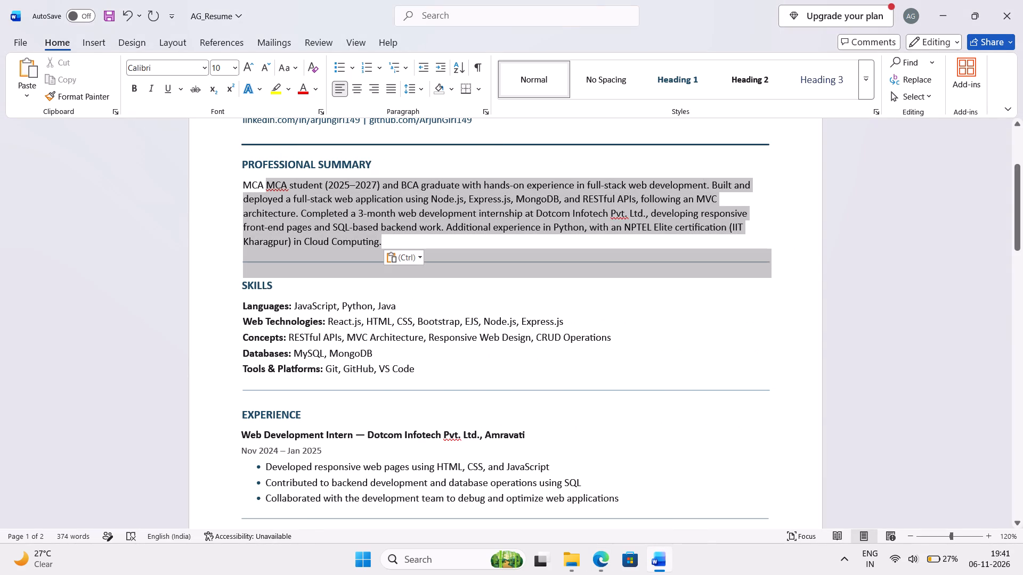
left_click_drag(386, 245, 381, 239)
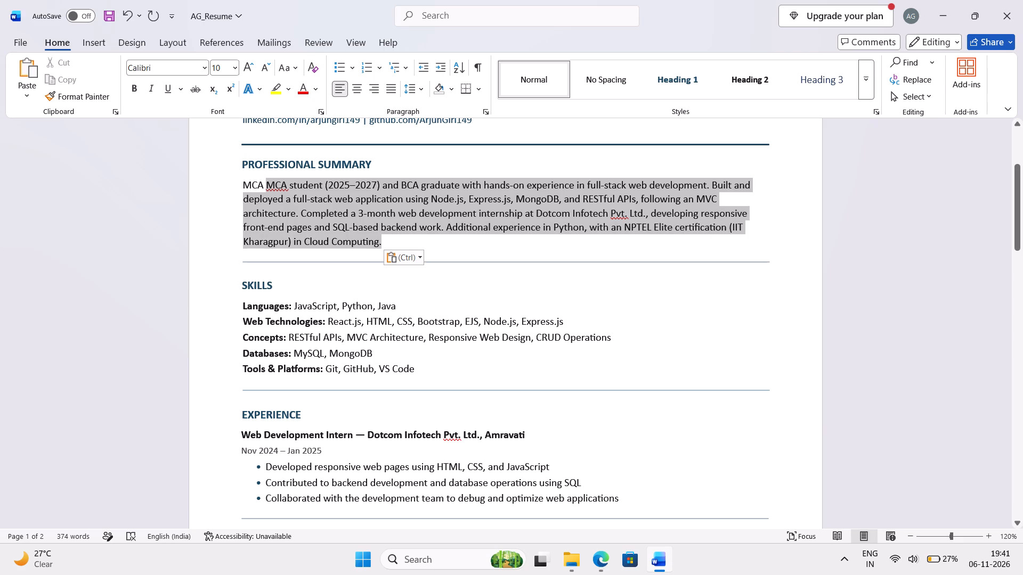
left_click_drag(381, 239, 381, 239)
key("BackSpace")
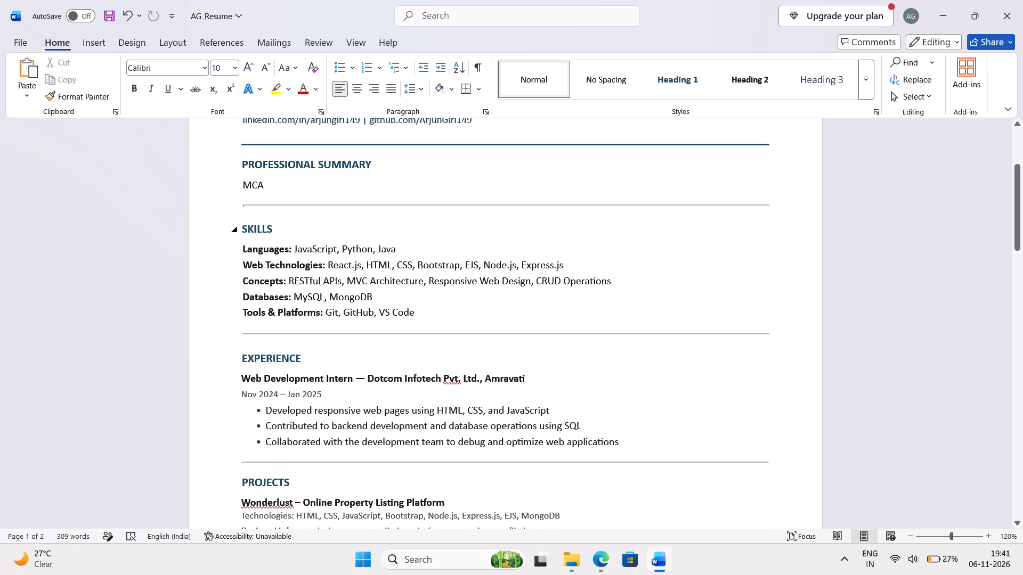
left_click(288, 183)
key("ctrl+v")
Remove the duplicate "MCA" at the start of the Professional Summary.
left_click(267, 188)
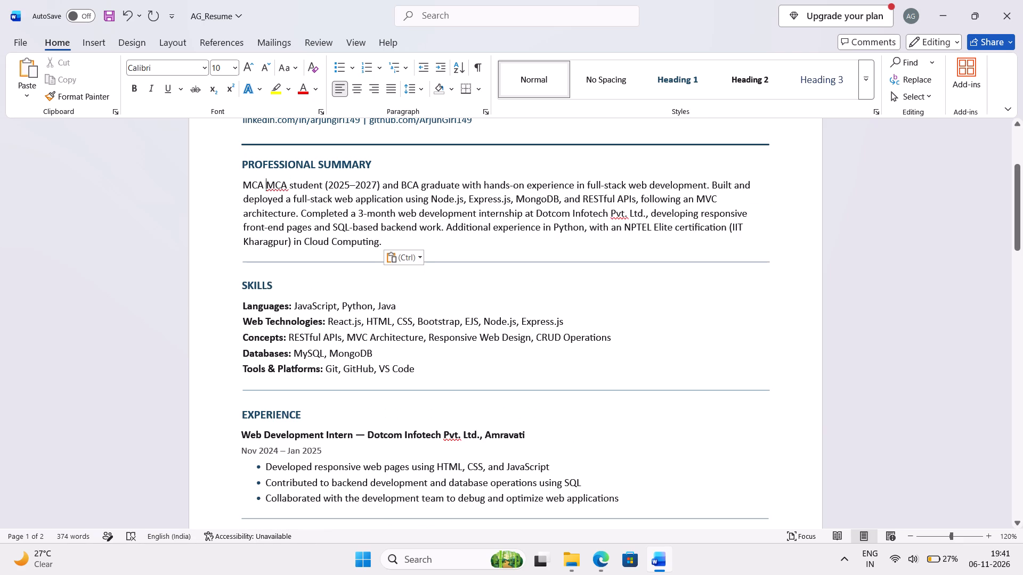
key("BackSpace")
key("BackSpace")
key("BackSpace")
key("BackSpace")
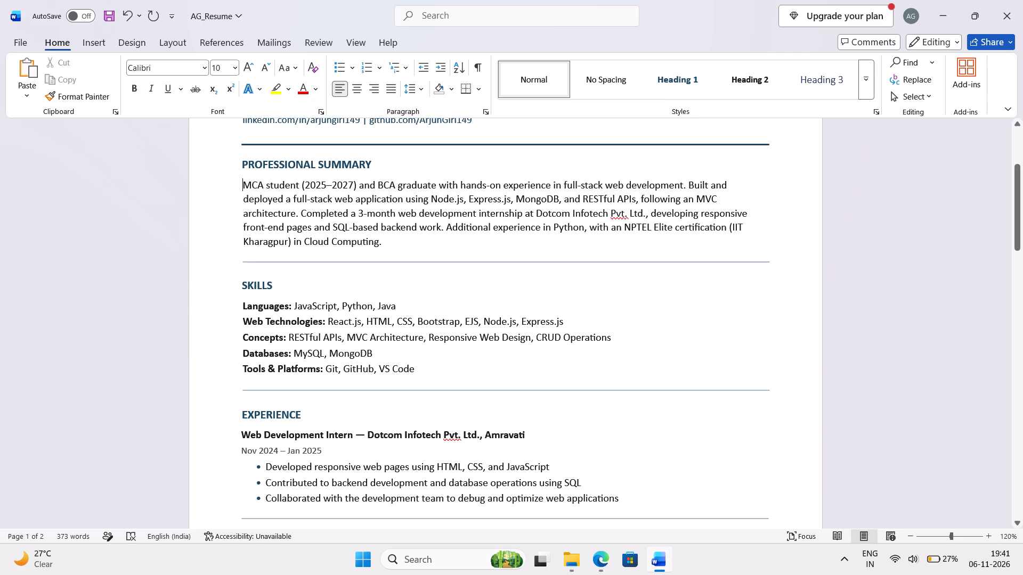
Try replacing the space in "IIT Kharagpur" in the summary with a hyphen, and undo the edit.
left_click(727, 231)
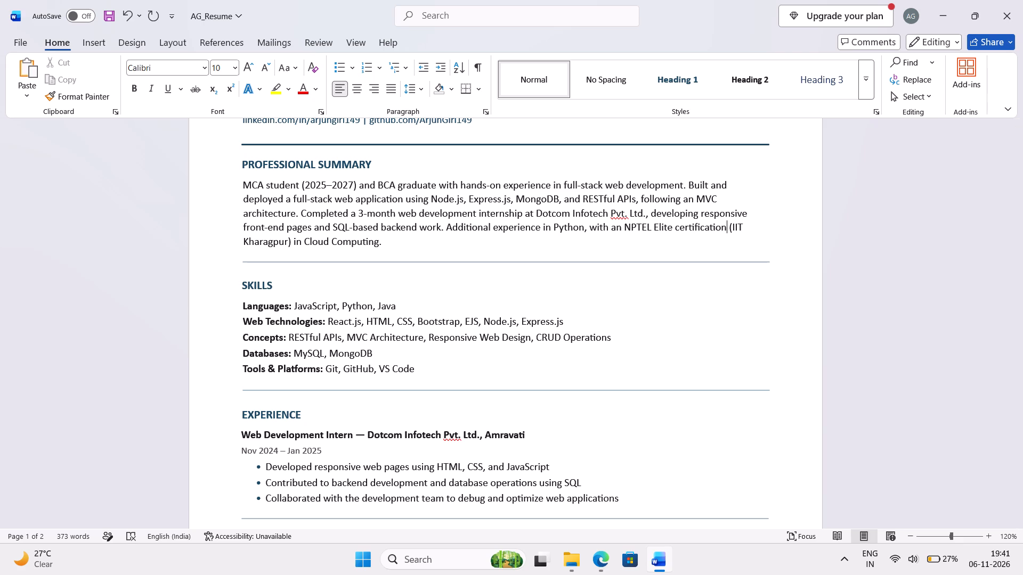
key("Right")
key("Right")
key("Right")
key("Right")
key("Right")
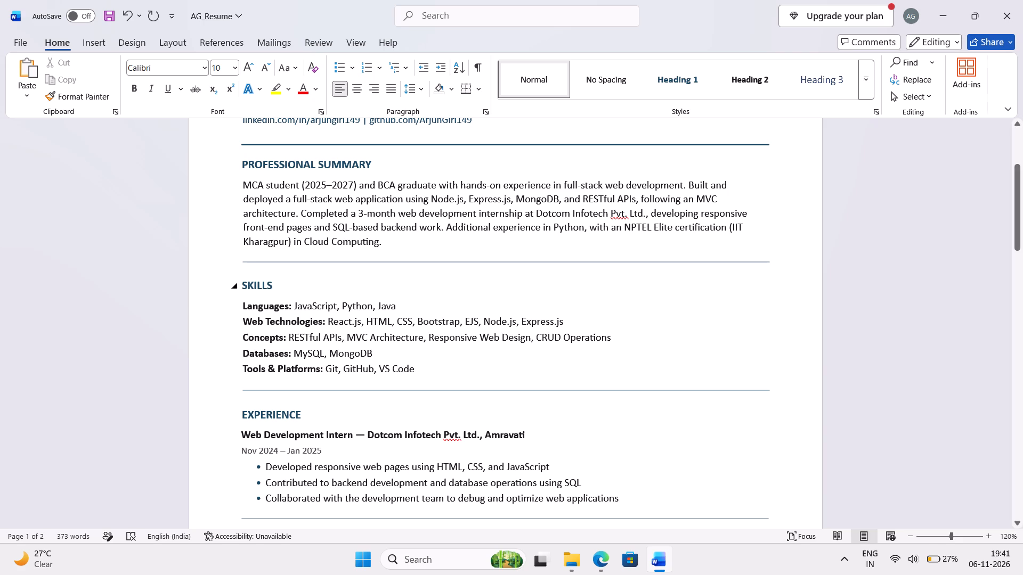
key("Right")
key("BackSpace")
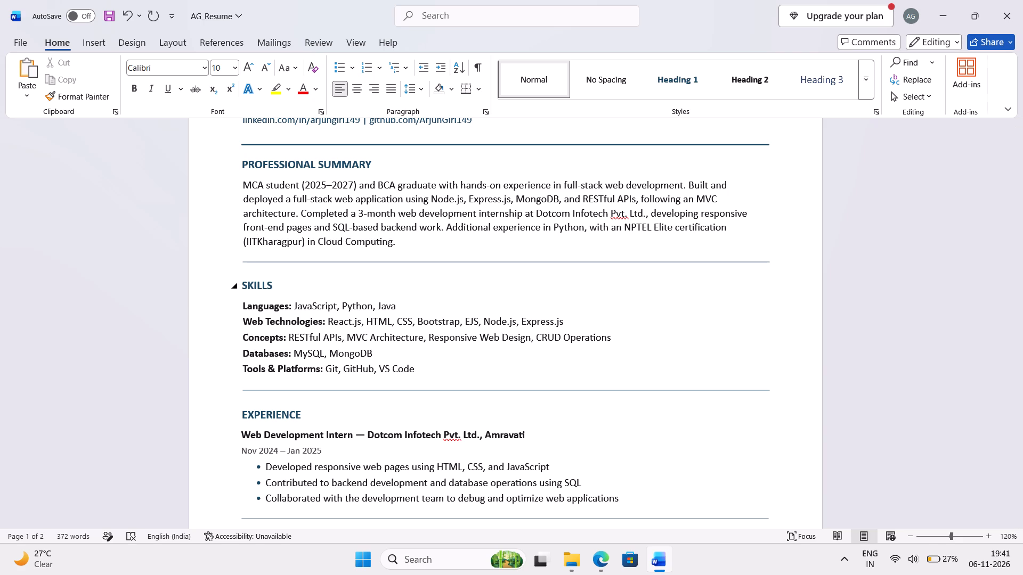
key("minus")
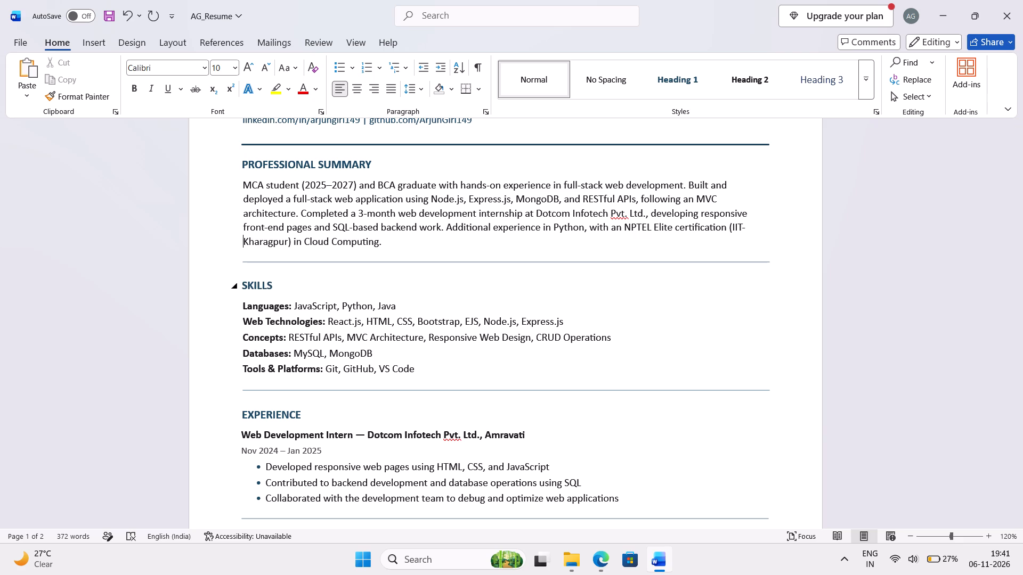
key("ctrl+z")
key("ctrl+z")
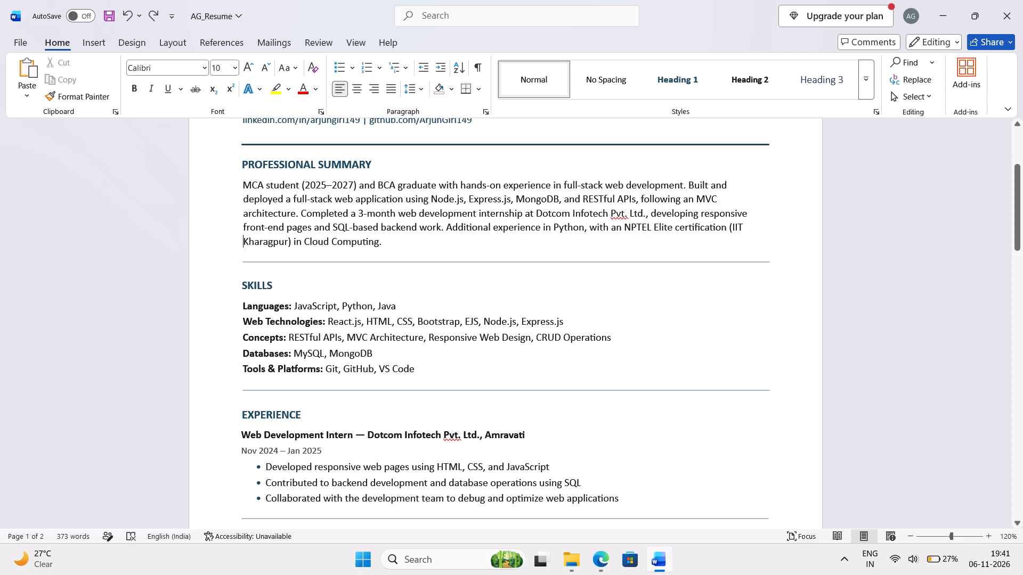
Review the rest of the resume, from Skills and Experience through Projects, Education and Certifications.
left_click(562, 259)
scroll(624, 241, "down", 1)
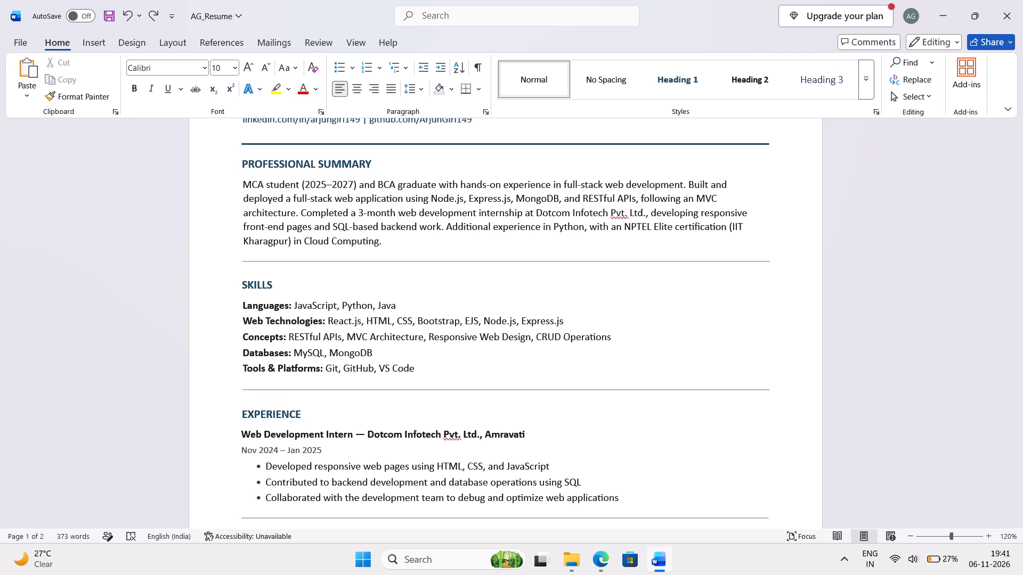
scroll(624, 241, "down", 3)
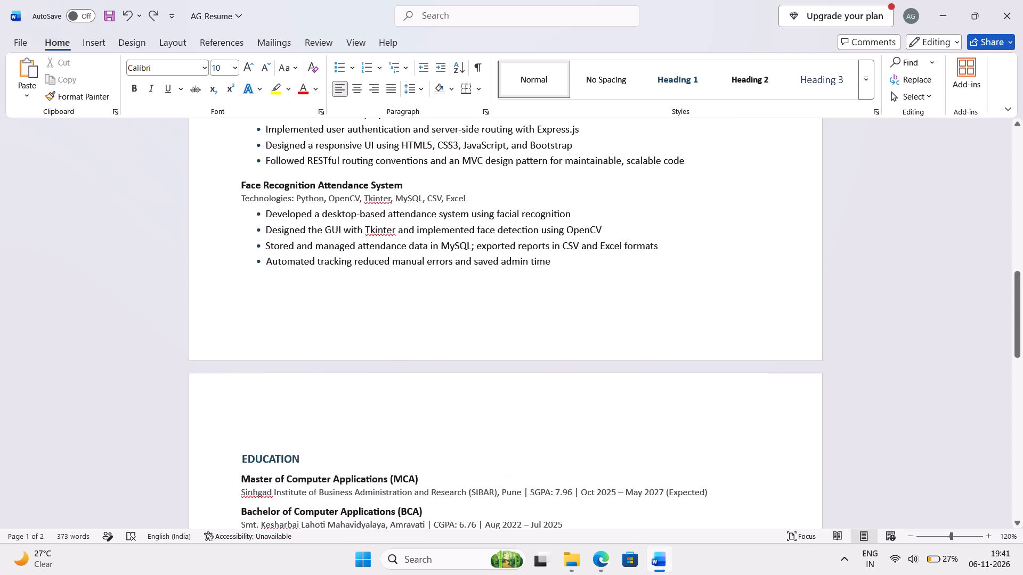
scroll(624, 241, "down", 2)
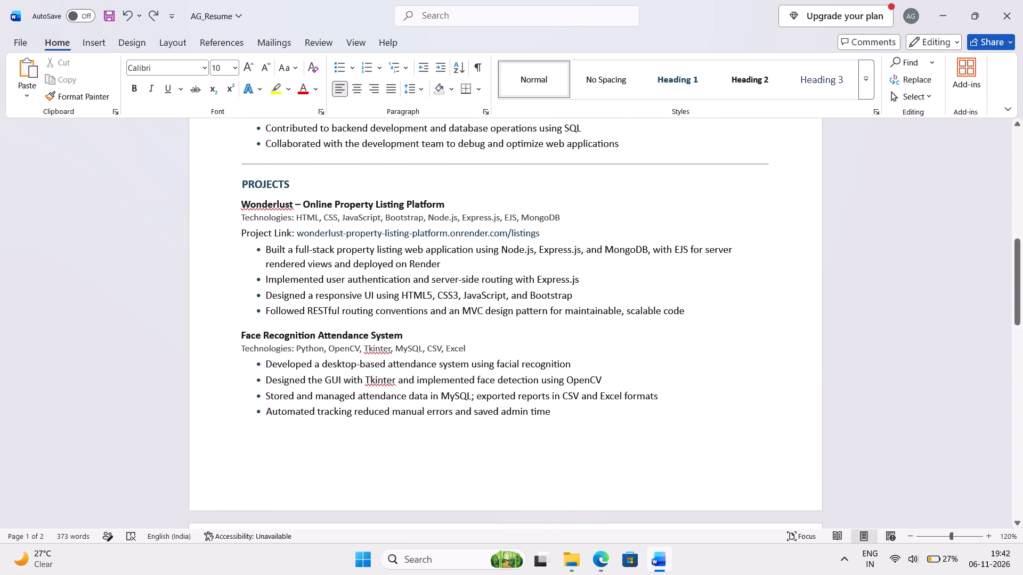
scroll(624, 241, "down", 1)
scroll(624, 241, "up", 3)
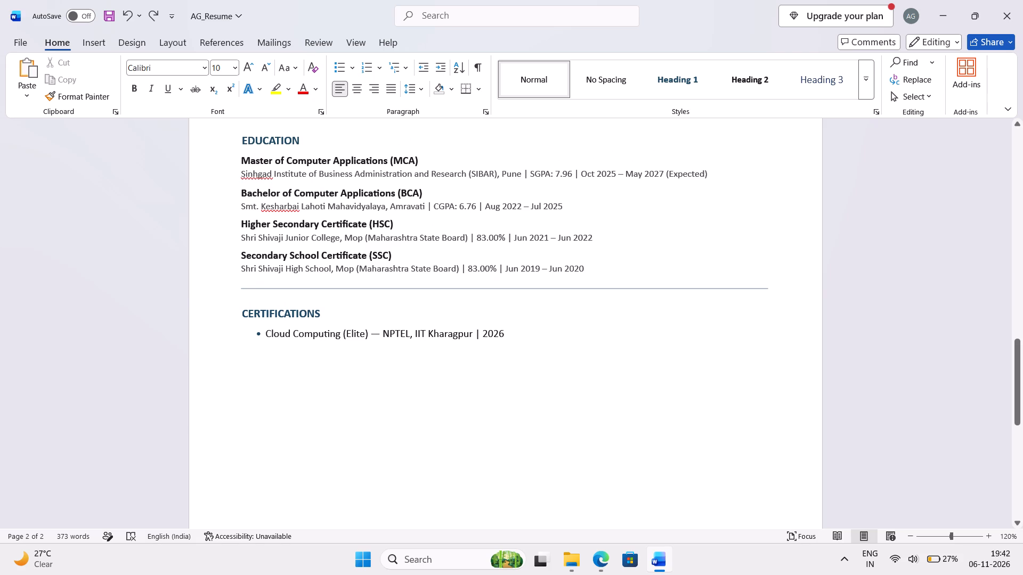
key("ctrl+s")
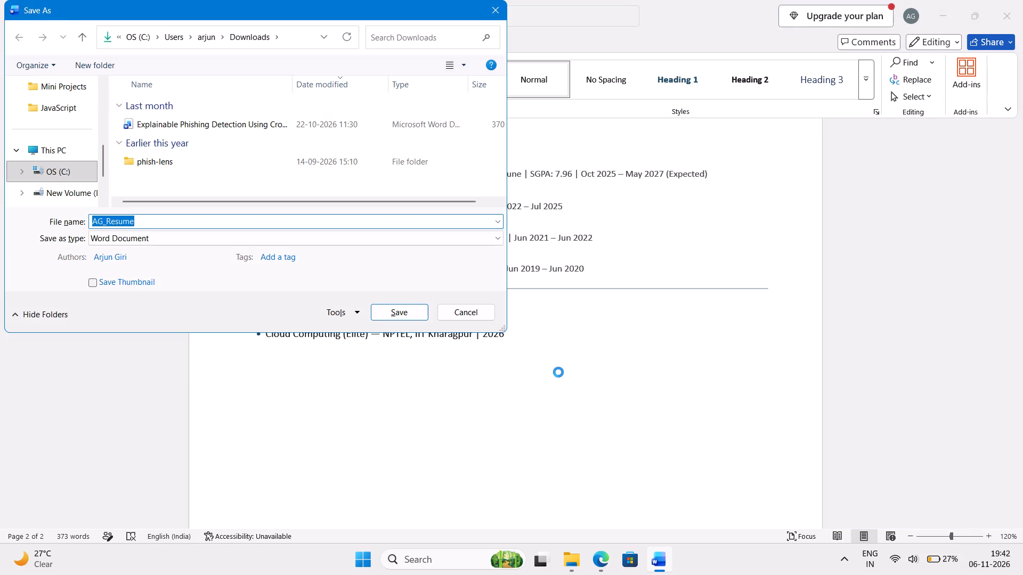
type("Arjun")
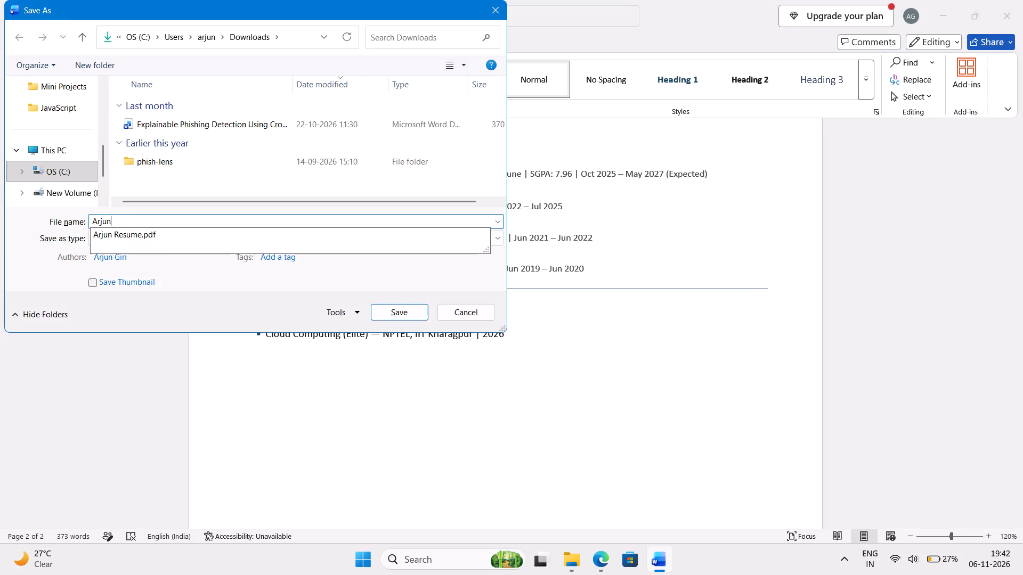
left_click(410, 284)
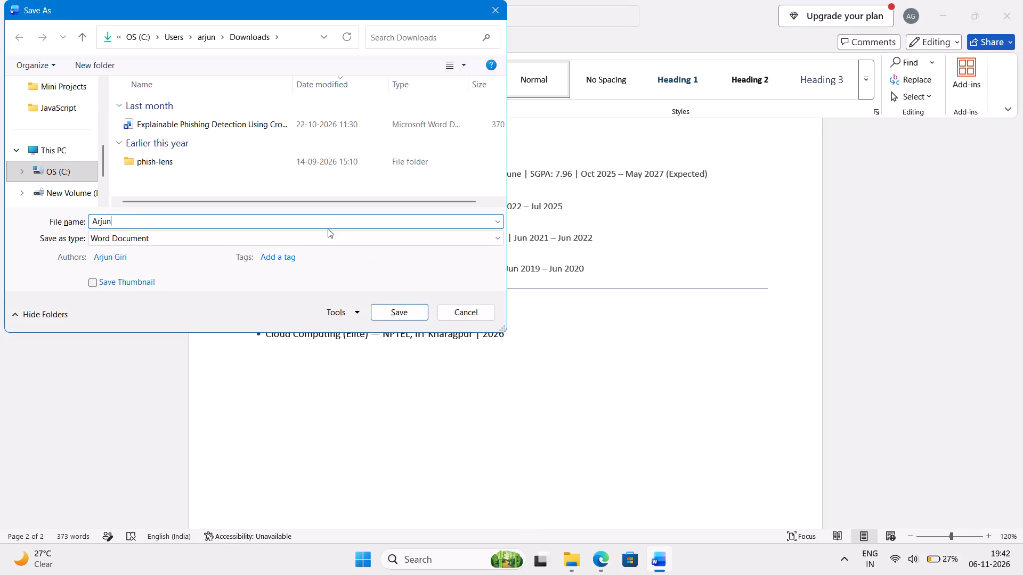
left_click(324, 234)
left_click(229, 315)
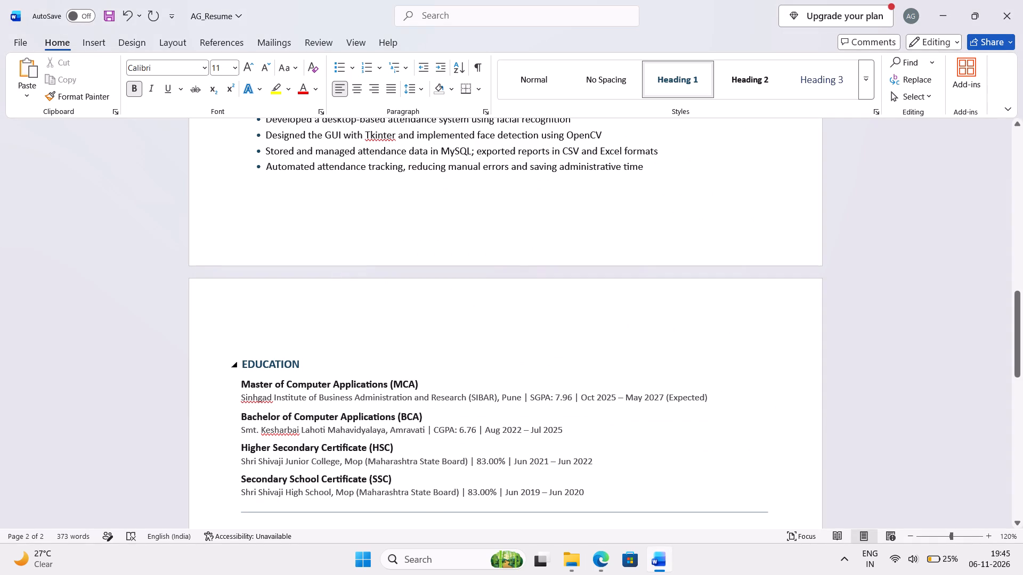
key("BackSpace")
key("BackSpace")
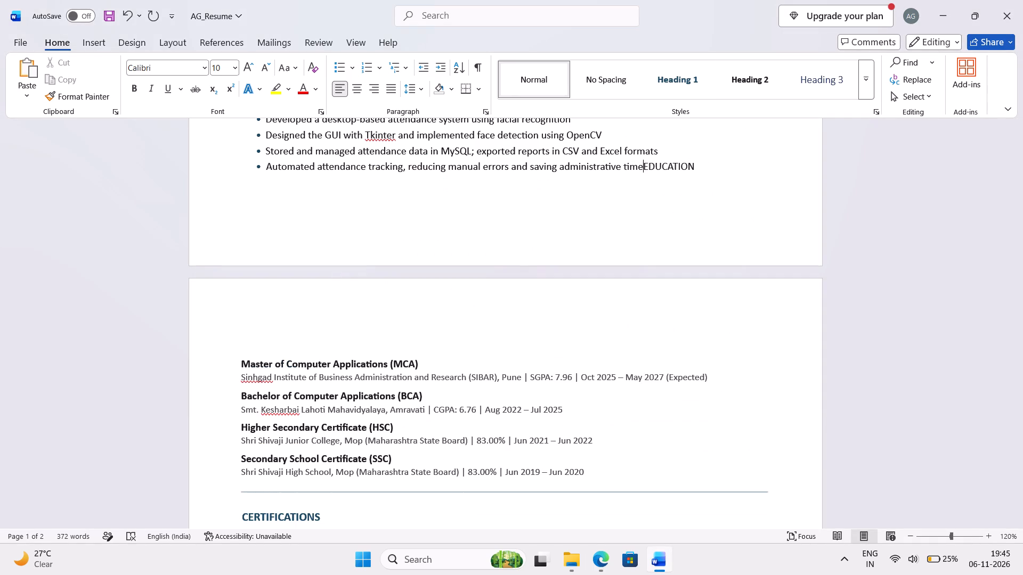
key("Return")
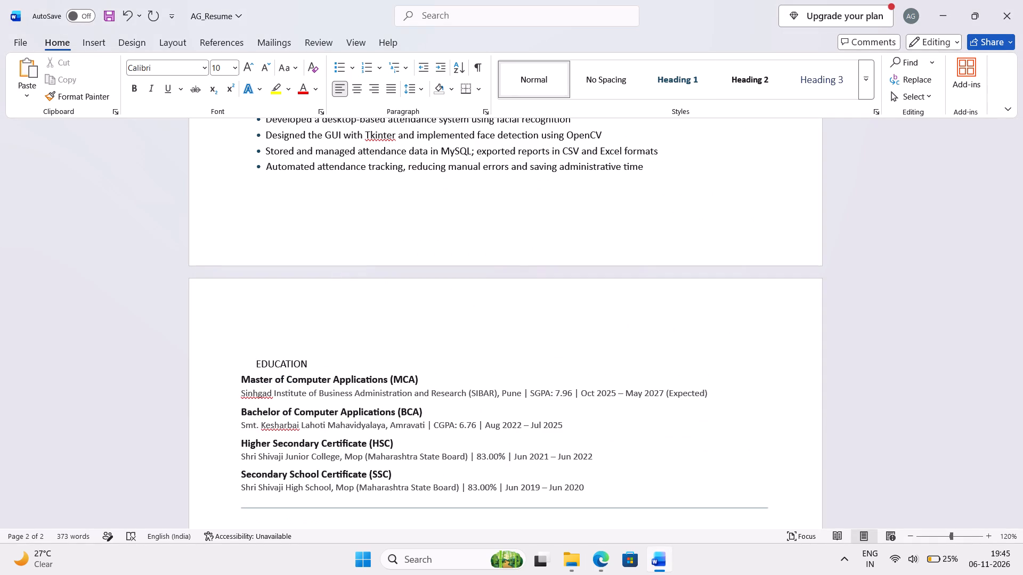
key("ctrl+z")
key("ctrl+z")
Insert a blank line directly above the EDUCATION heading.
key("Up")
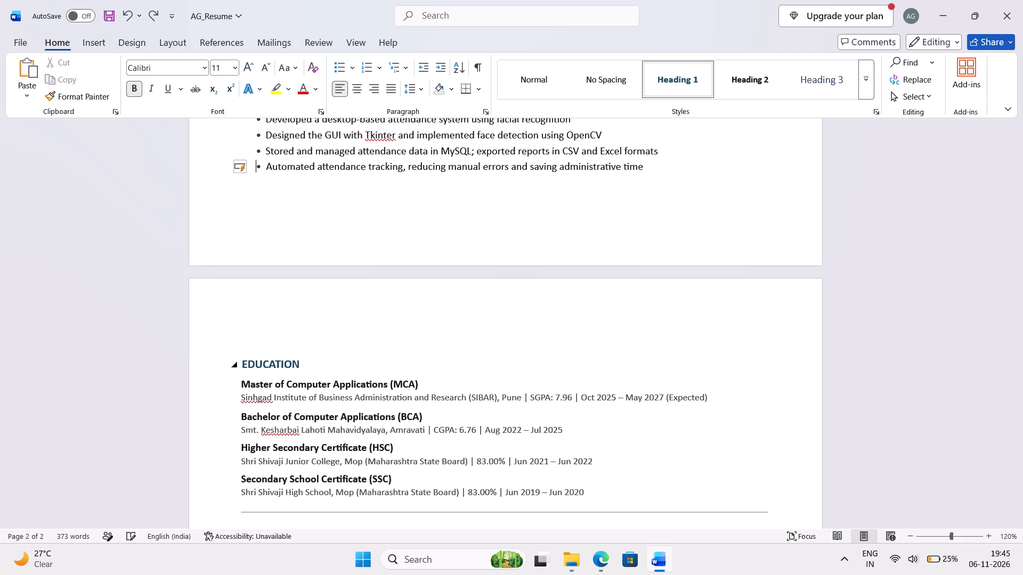
key("Down")
left_click(241, 367)
key("Return")
scroll(241, 367, "right", 1)
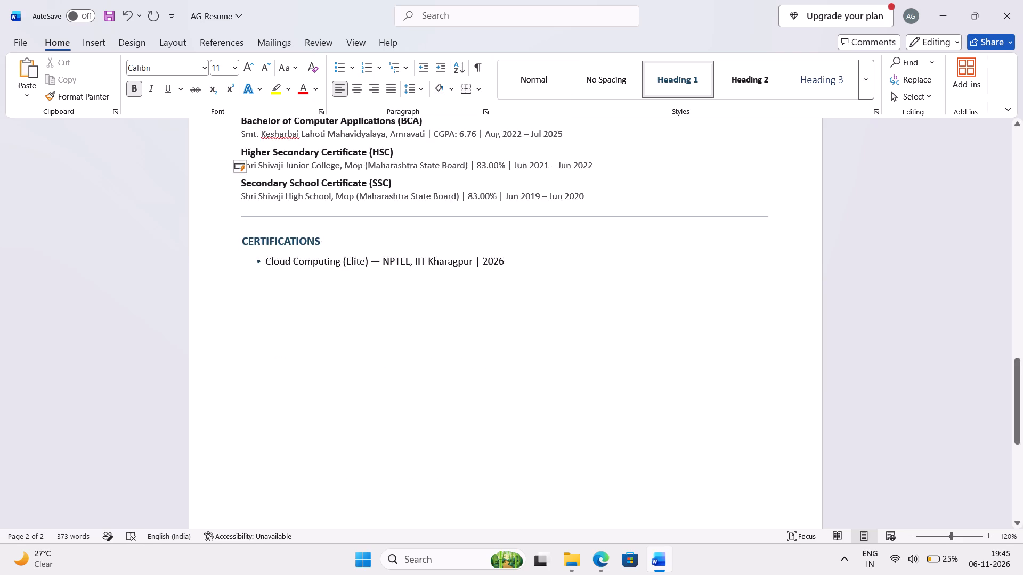
scroll(241, 367, "right", 1)
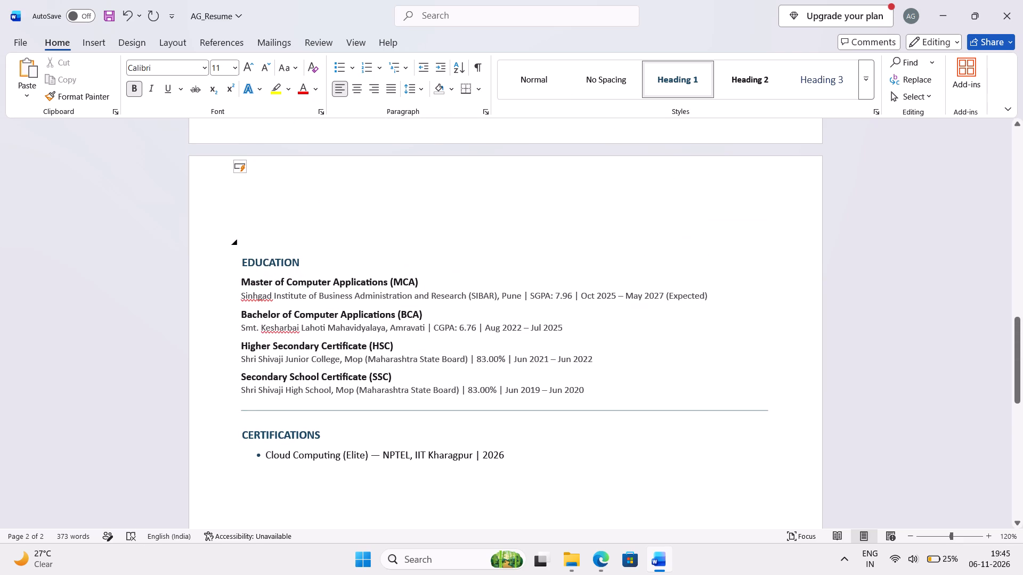
Copy the horizontal divider above CERTIFICATIONS and paste it on the blank line above EDUCATION.
left_click(302, 243)
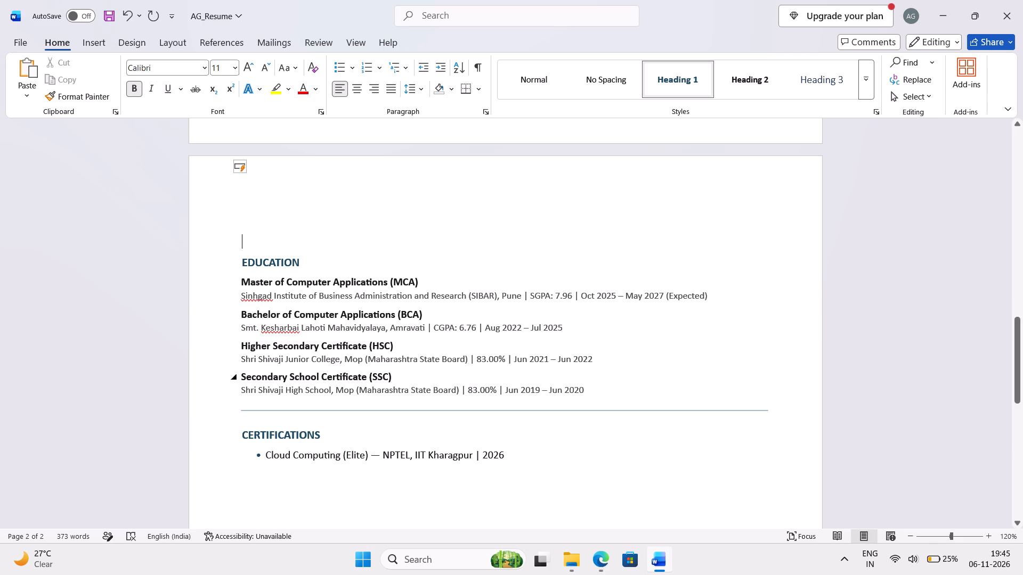
double_click(371, 409)
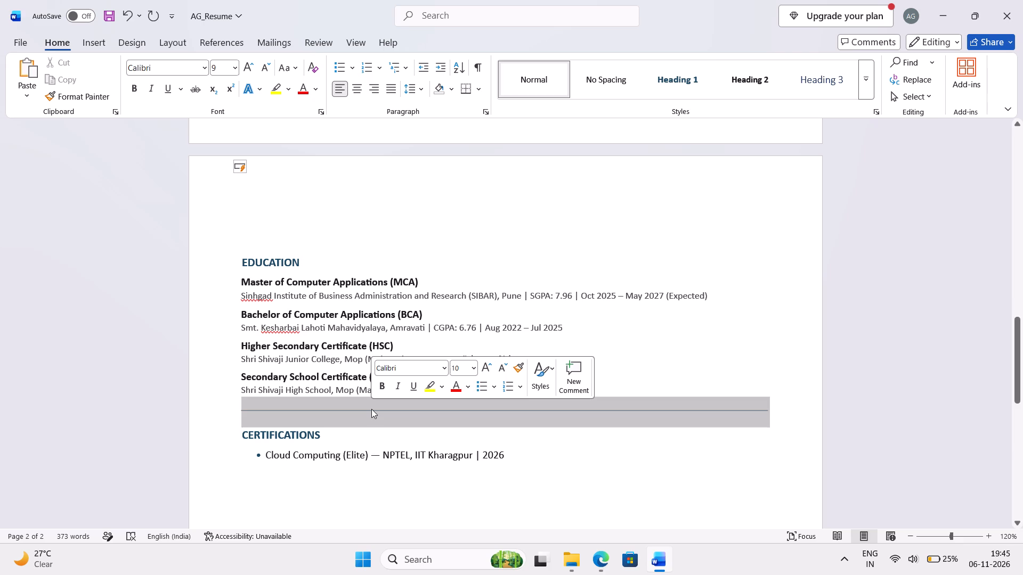
key("ctrl+c")
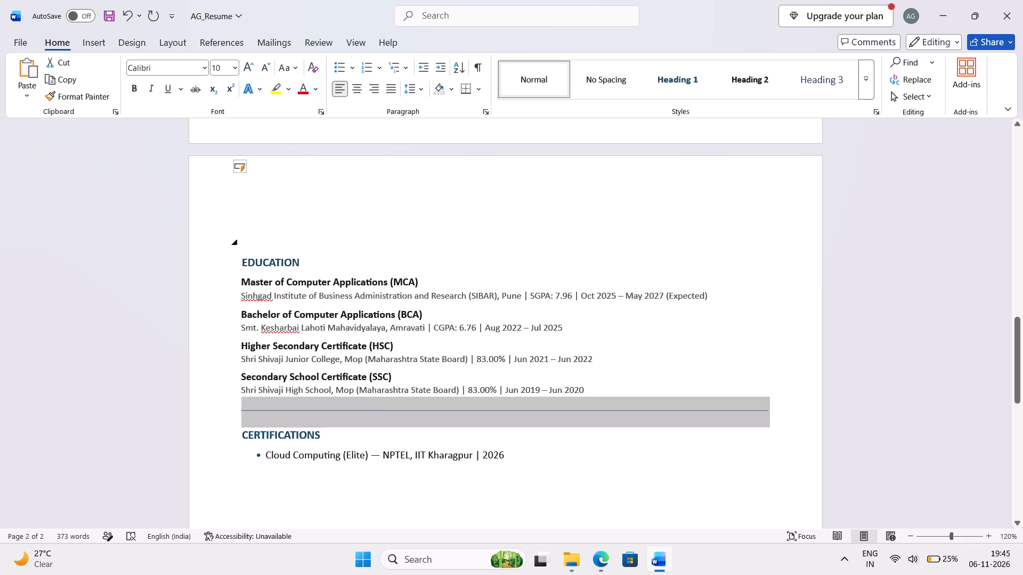
left_click(273, 243)
key("Up")
key("Down")
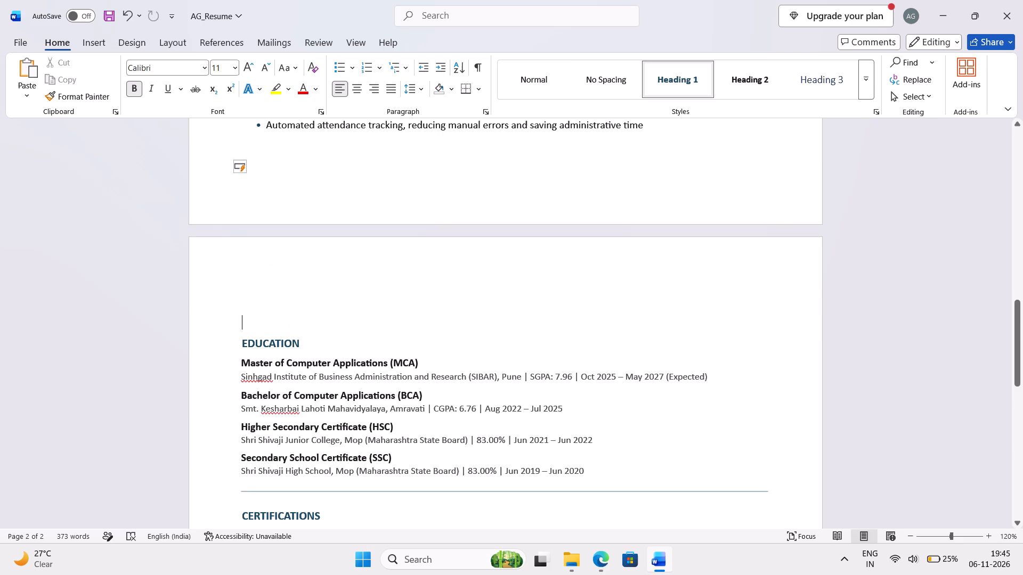
key("ctrl+v")
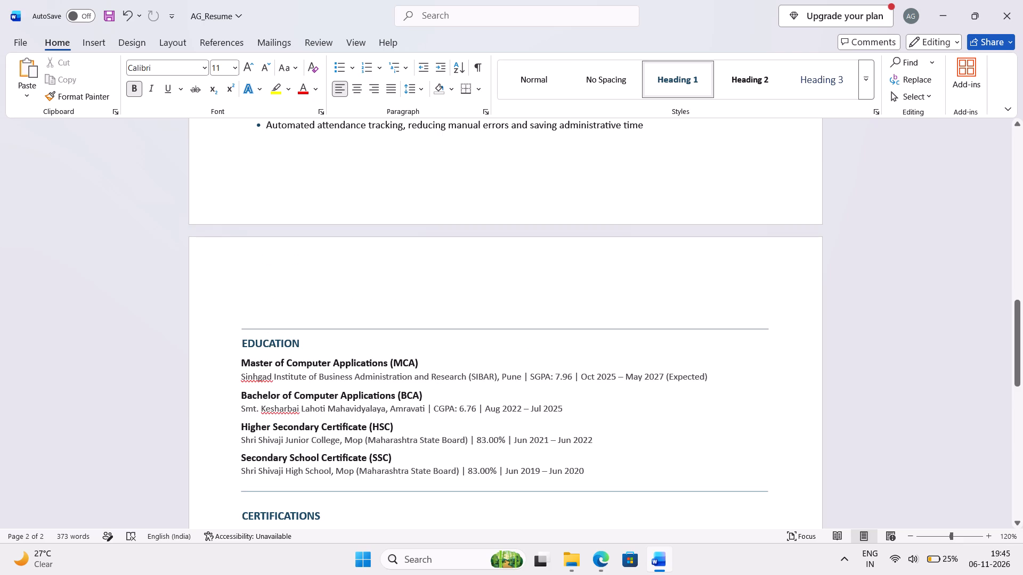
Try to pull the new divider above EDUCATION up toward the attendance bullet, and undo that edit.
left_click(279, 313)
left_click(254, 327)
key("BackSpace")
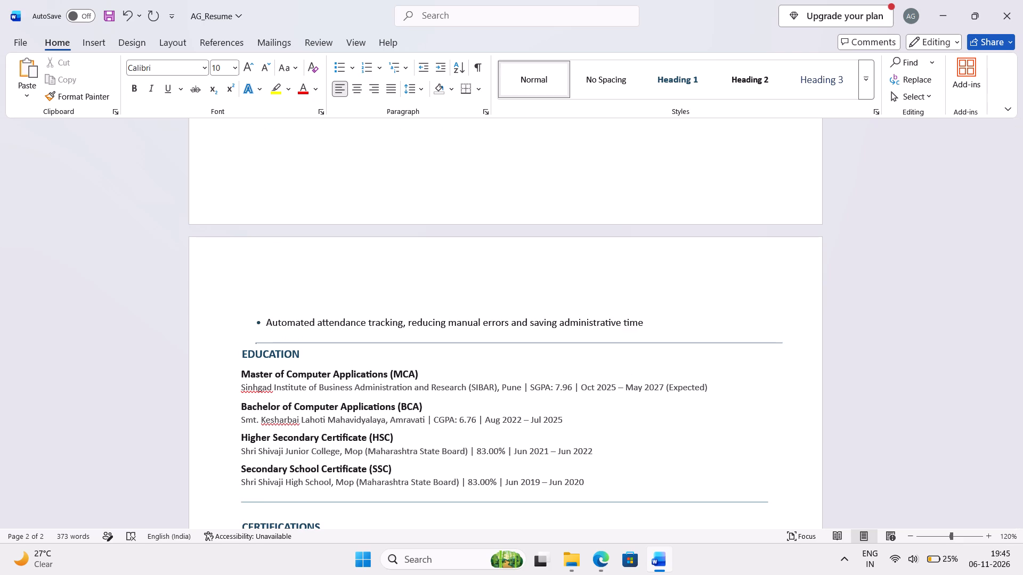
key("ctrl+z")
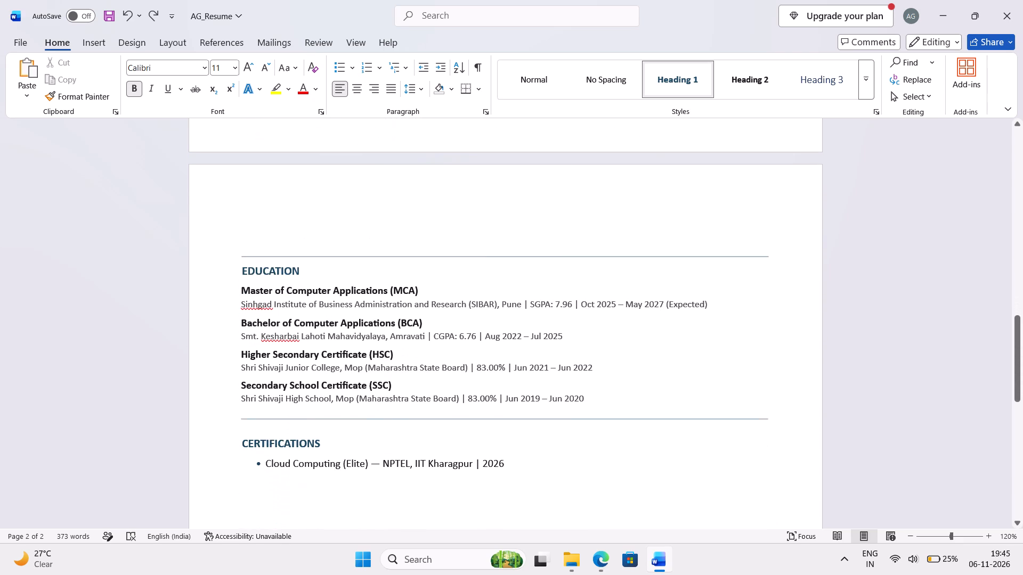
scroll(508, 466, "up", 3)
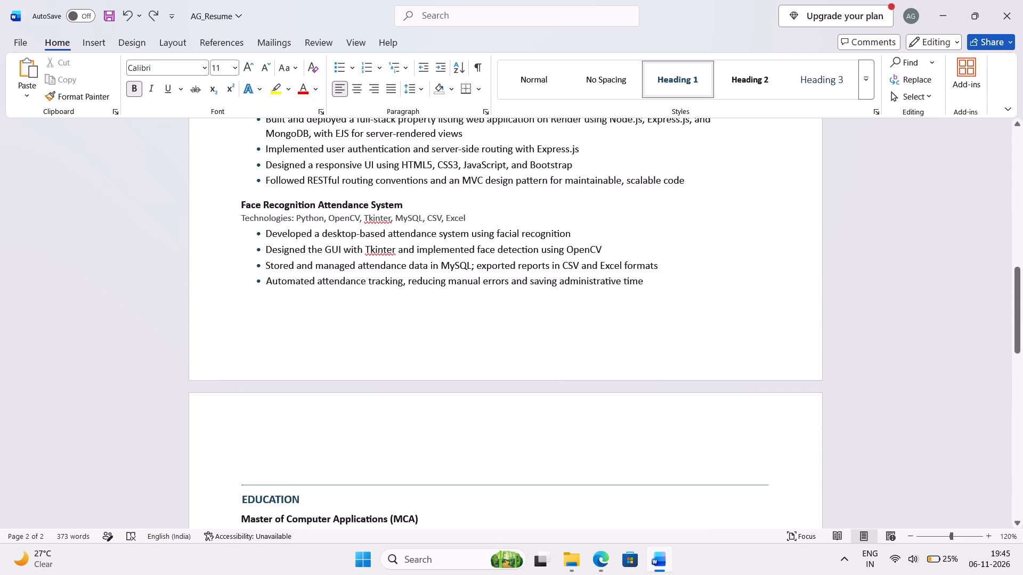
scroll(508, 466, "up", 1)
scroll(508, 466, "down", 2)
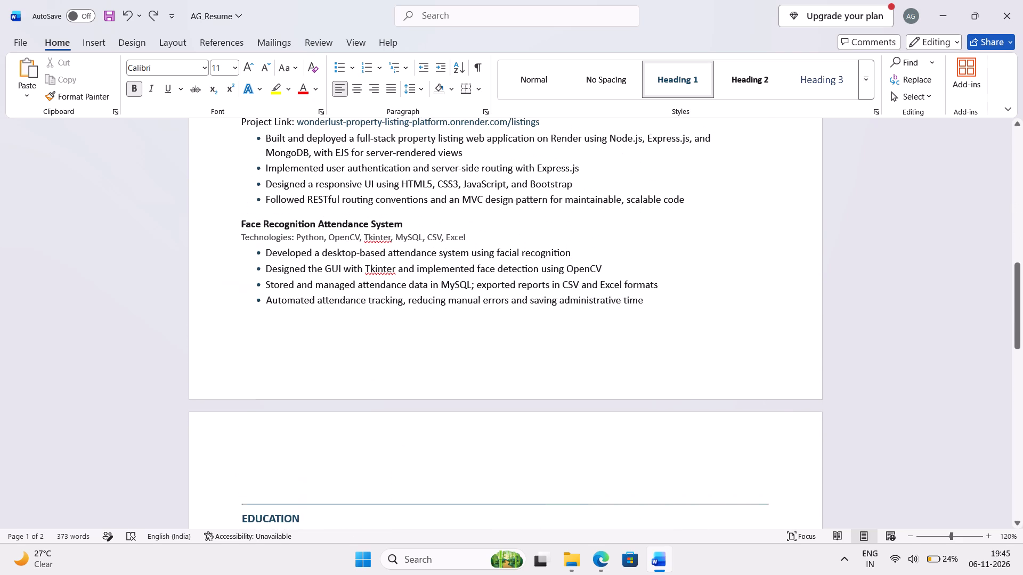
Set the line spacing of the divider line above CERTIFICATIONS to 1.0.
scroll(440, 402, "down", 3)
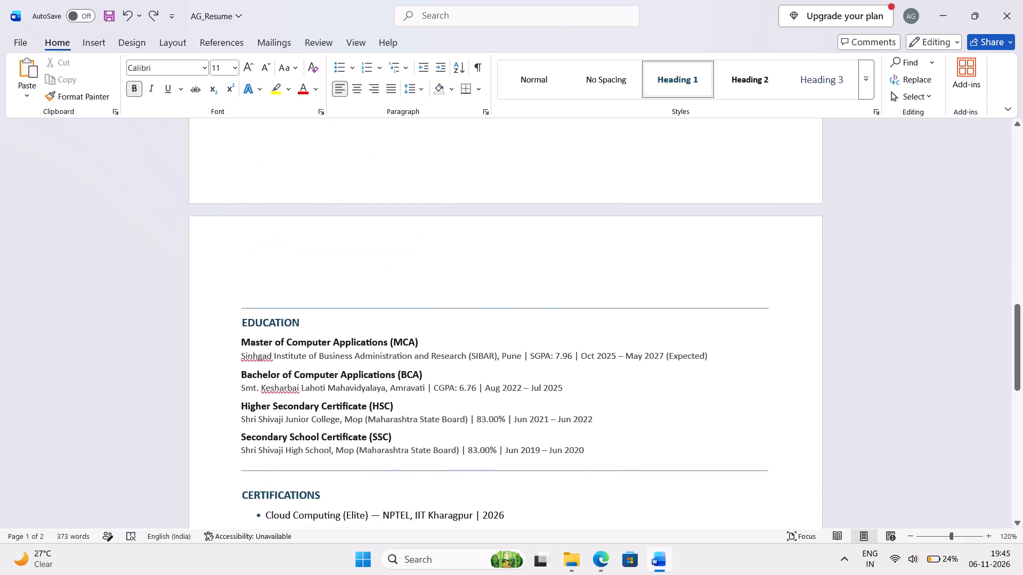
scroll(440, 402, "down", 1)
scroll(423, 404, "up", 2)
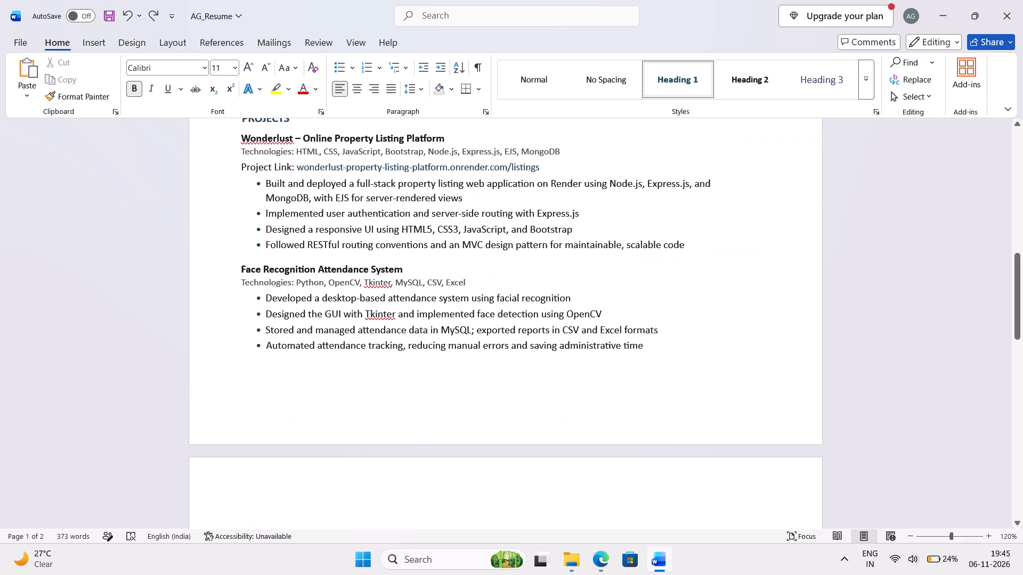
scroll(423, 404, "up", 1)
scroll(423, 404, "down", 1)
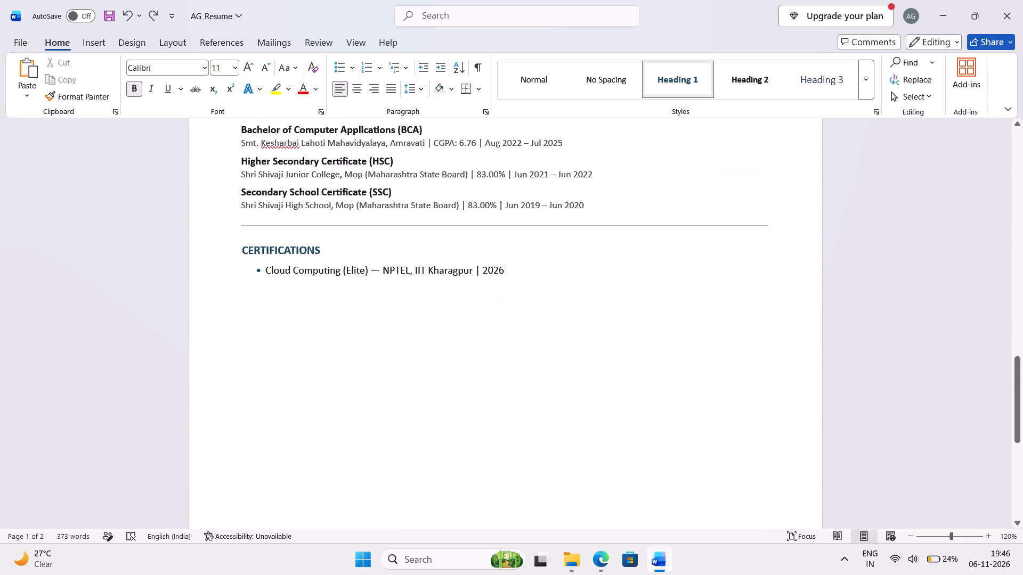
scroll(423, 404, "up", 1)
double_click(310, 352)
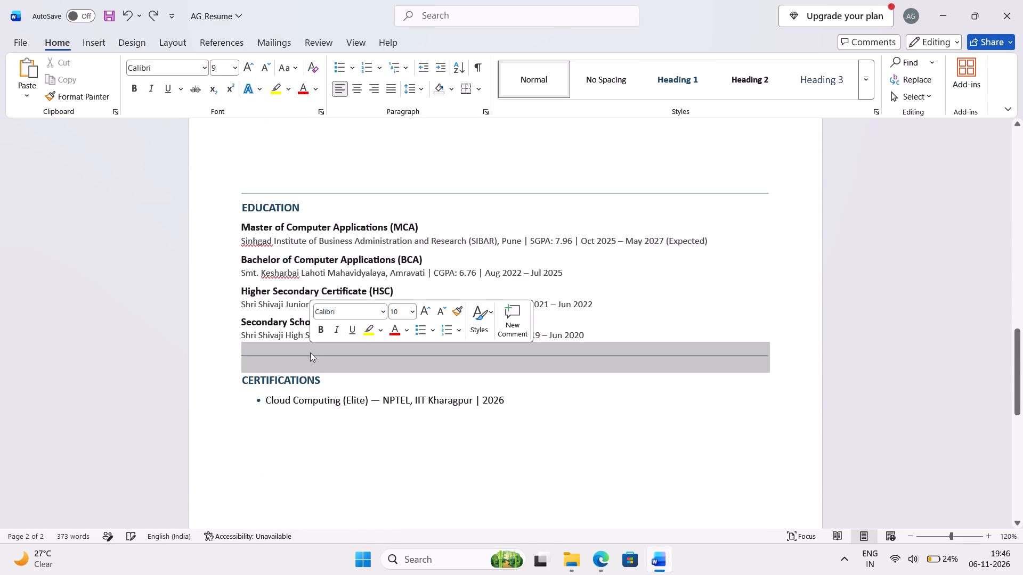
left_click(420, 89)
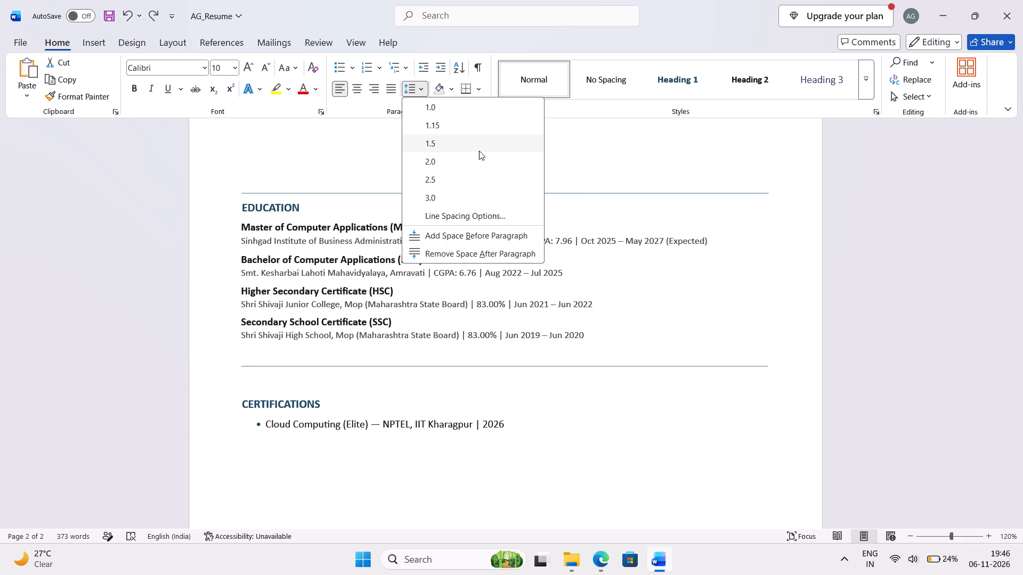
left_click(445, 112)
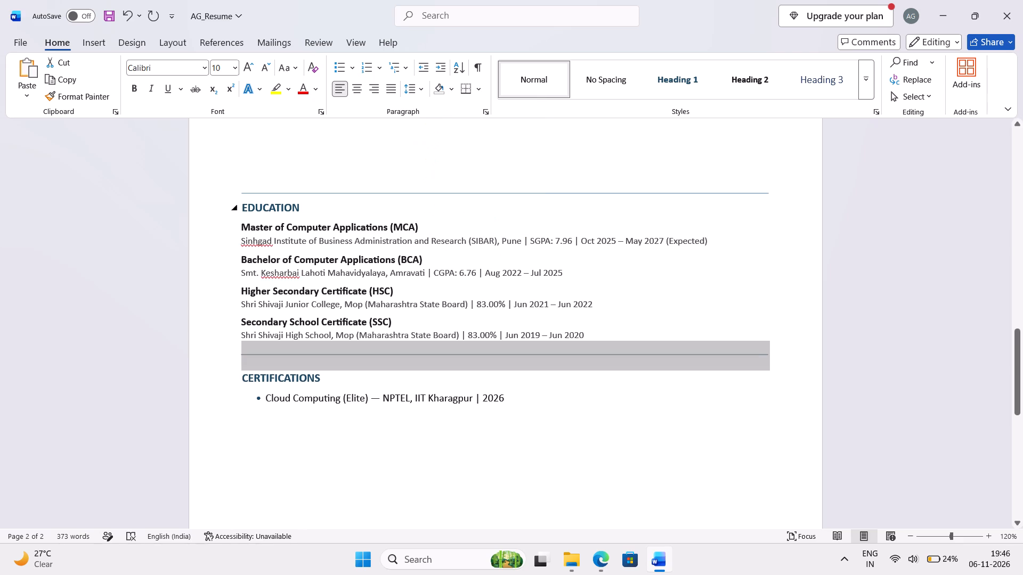
Set the line spacing of the divider line above the EDUCATION heading to 1.15.
left_click(297, 205)
left_click(299, 198)
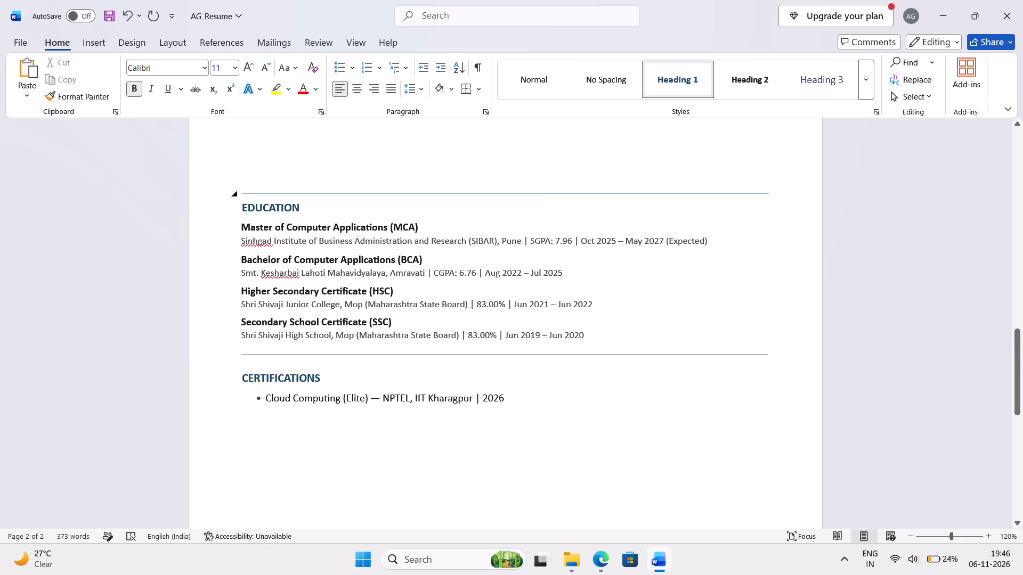
left_click(423, 92)
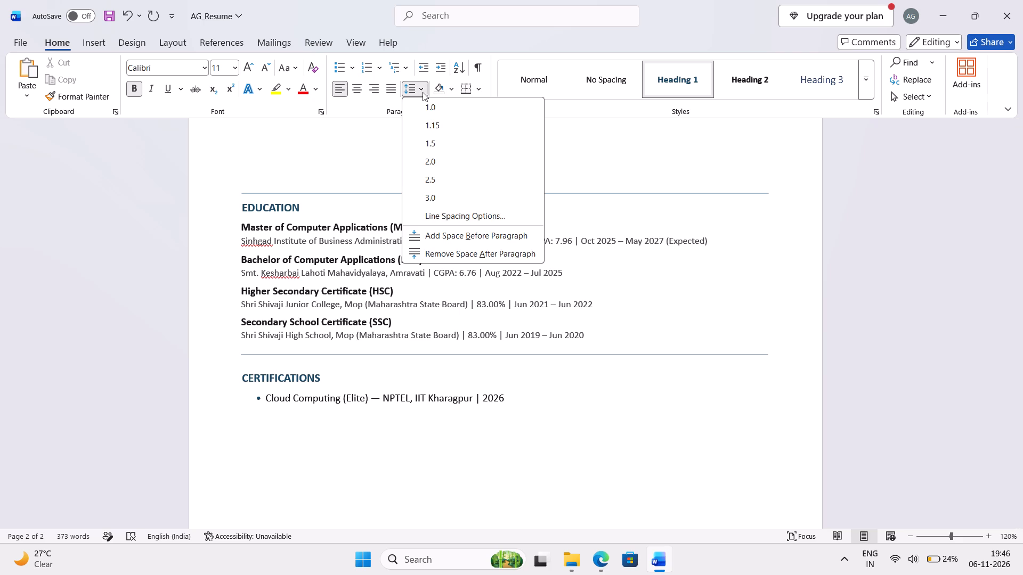
left_click(432, 130)
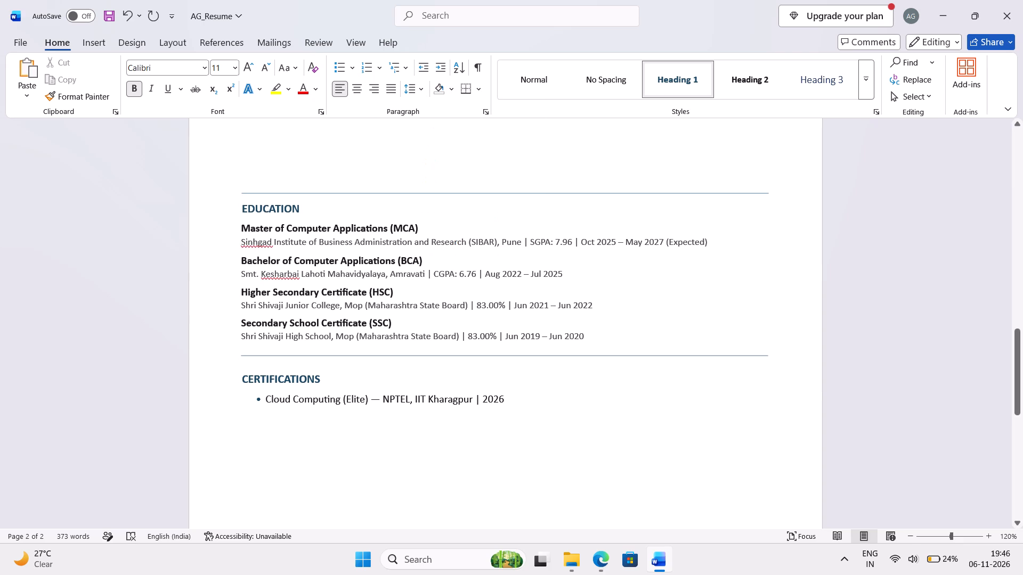
Set the line spacing of the divider line above the CERTIFICATIONS heading to 1.15.
left_click(266, 360)
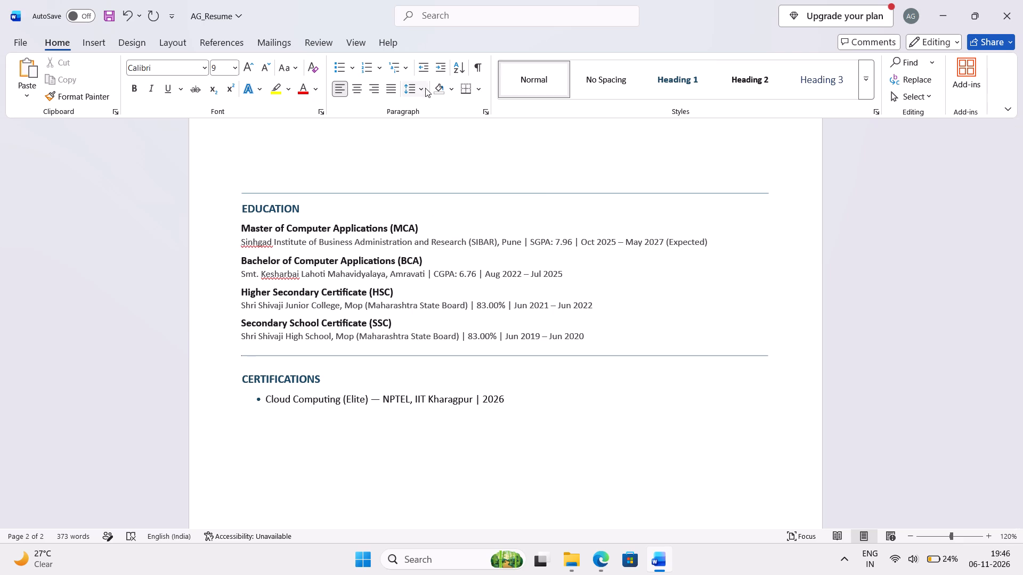
left_click(425, 88)
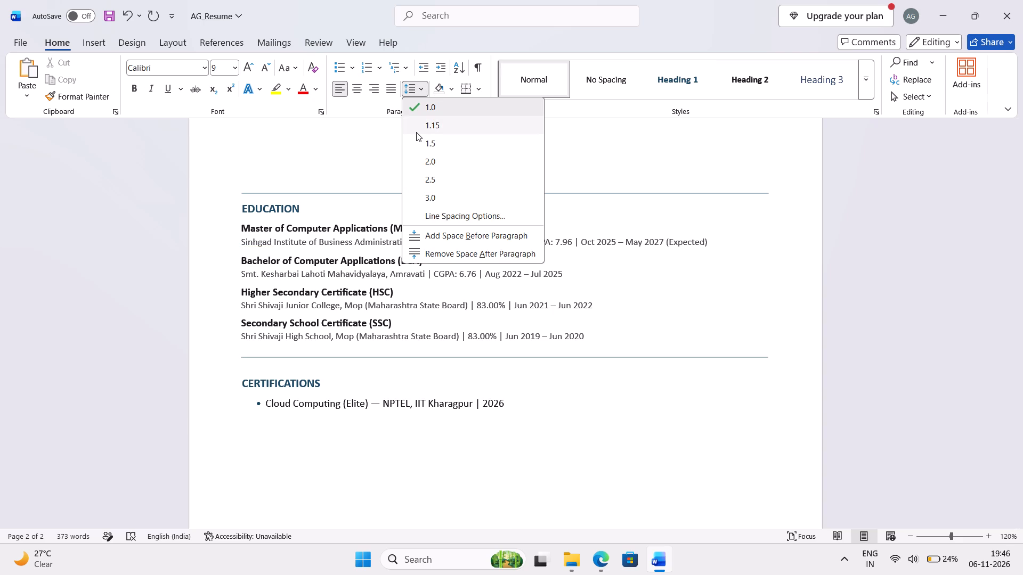
left_click(416, 132)
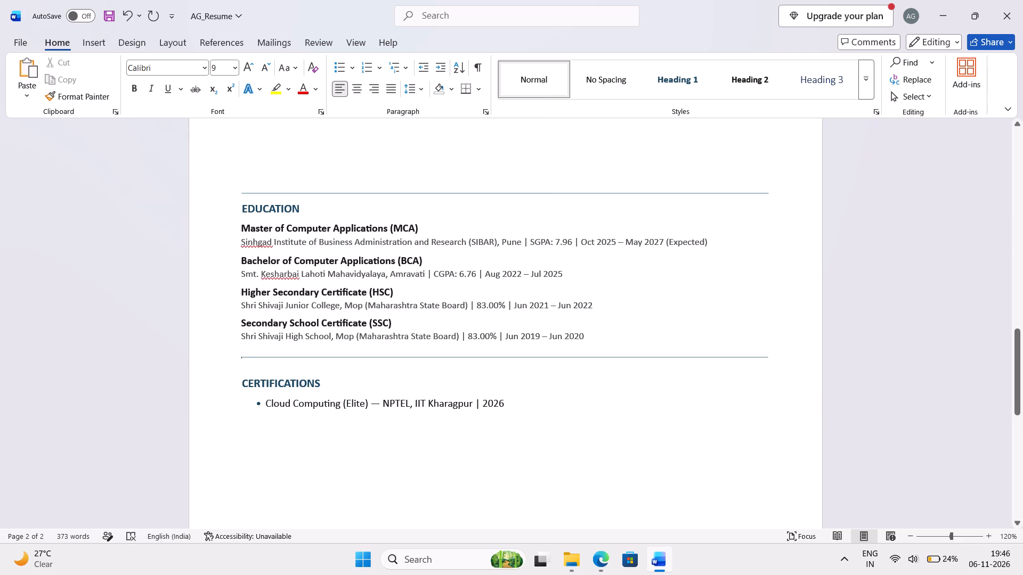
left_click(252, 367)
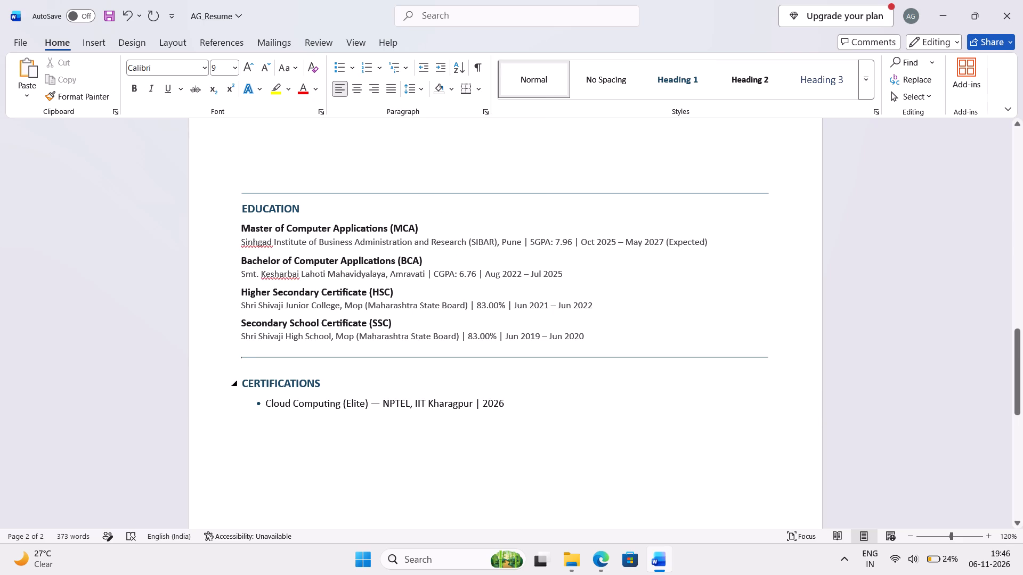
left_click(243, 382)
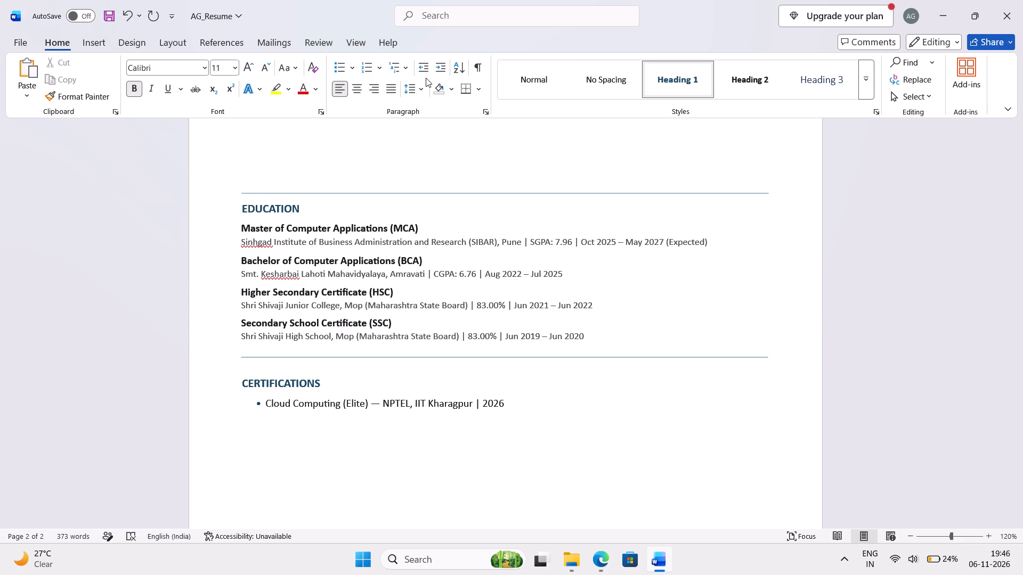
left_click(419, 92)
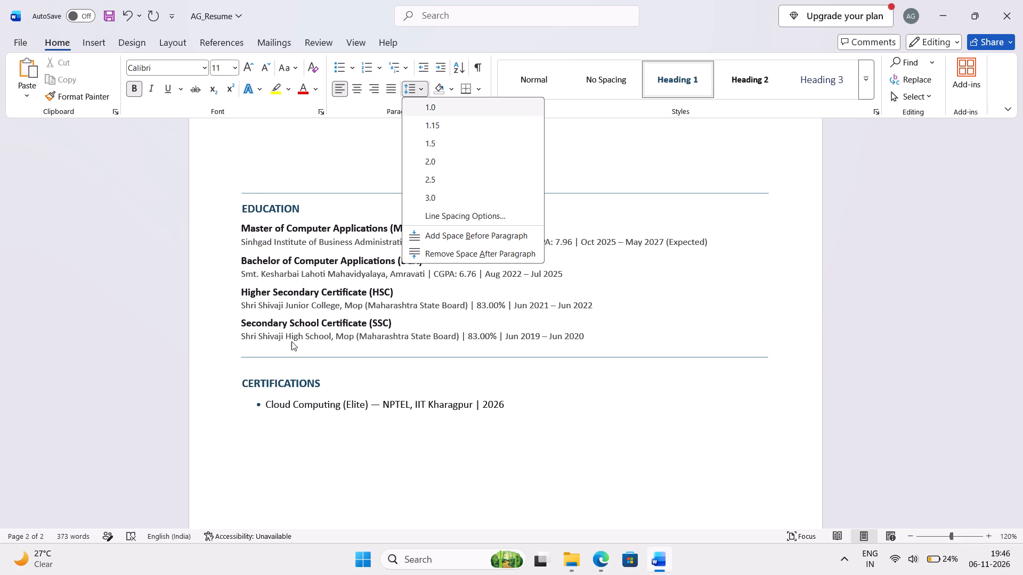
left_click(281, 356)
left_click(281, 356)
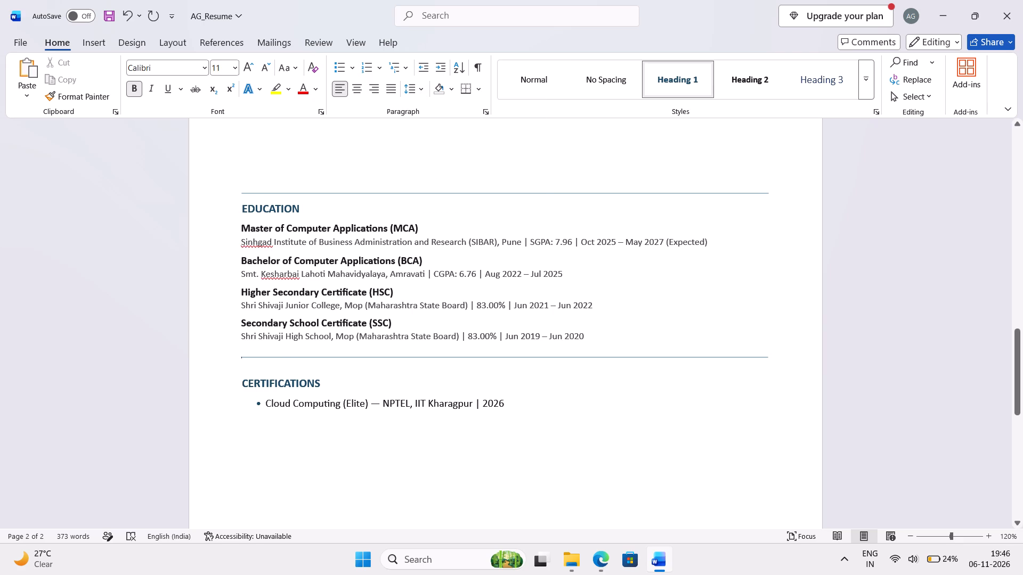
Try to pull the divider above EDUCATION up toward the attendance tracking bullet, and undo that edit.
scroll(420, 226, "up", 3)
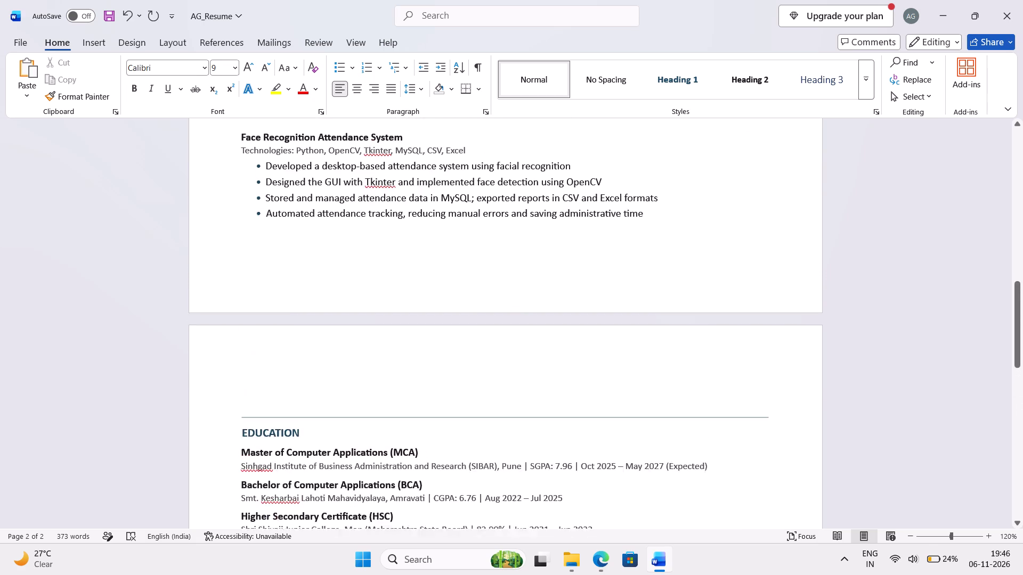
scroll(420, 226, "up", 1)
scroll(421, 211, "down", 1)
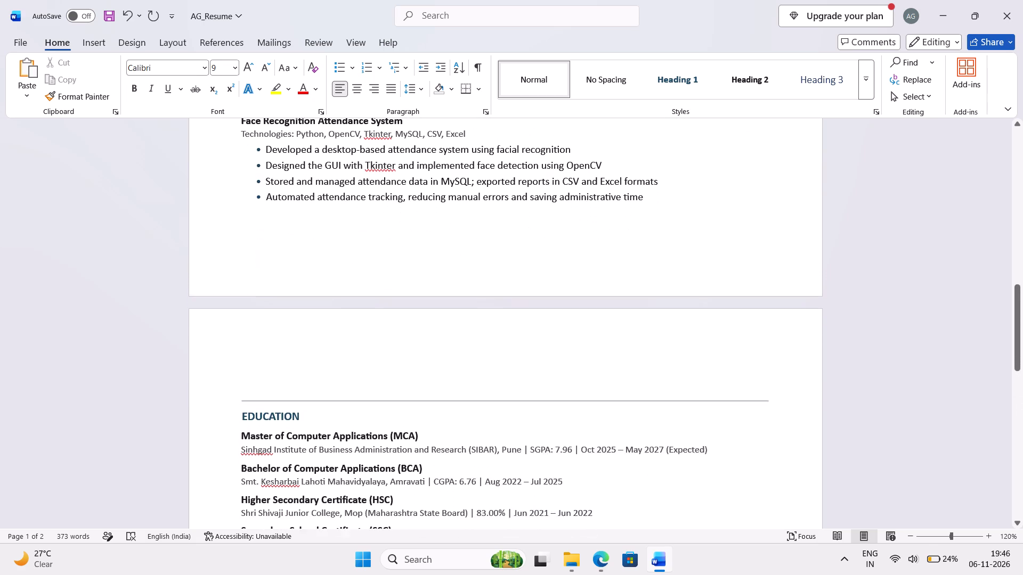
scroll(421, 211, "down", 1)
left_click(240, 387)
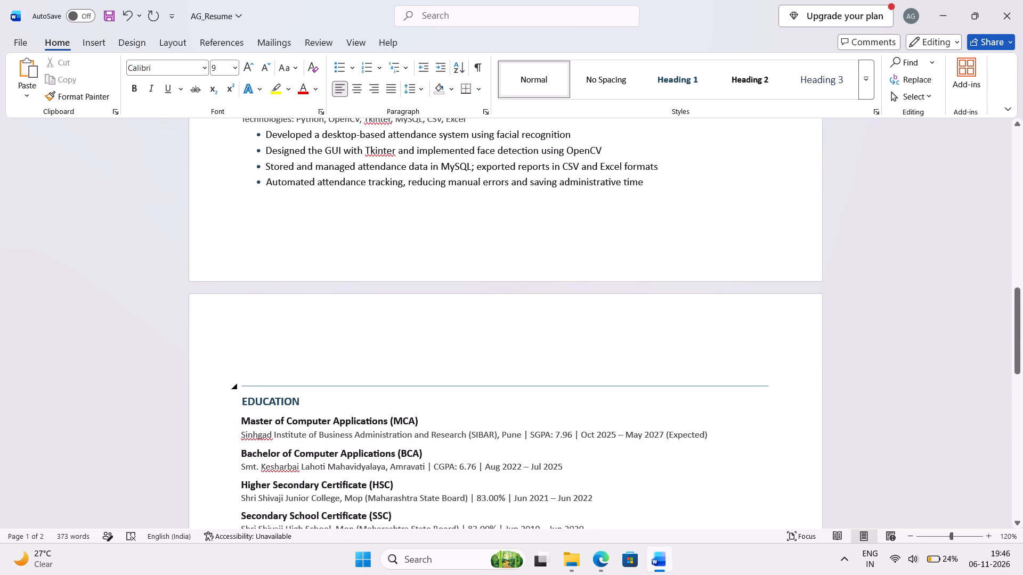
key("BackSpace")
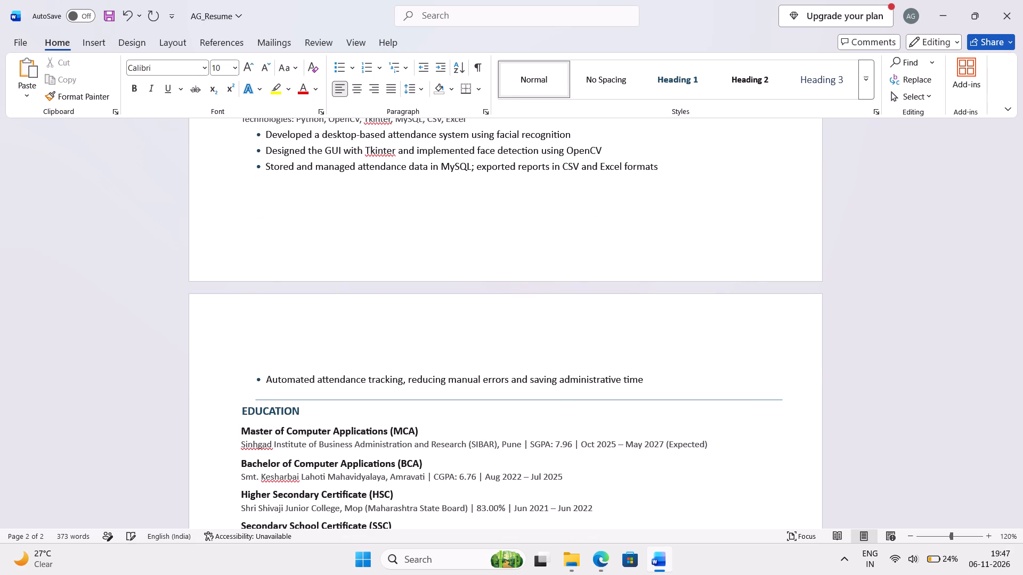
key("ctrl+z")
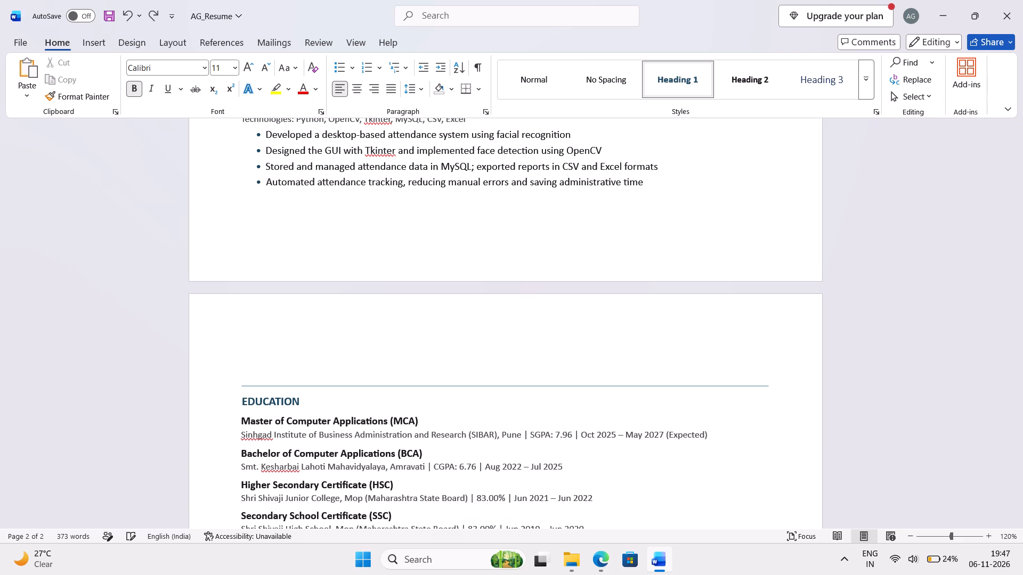
Set the line spacing of the EDUCATION heading to 1.15.
scroll(397, 432, "down", 1)
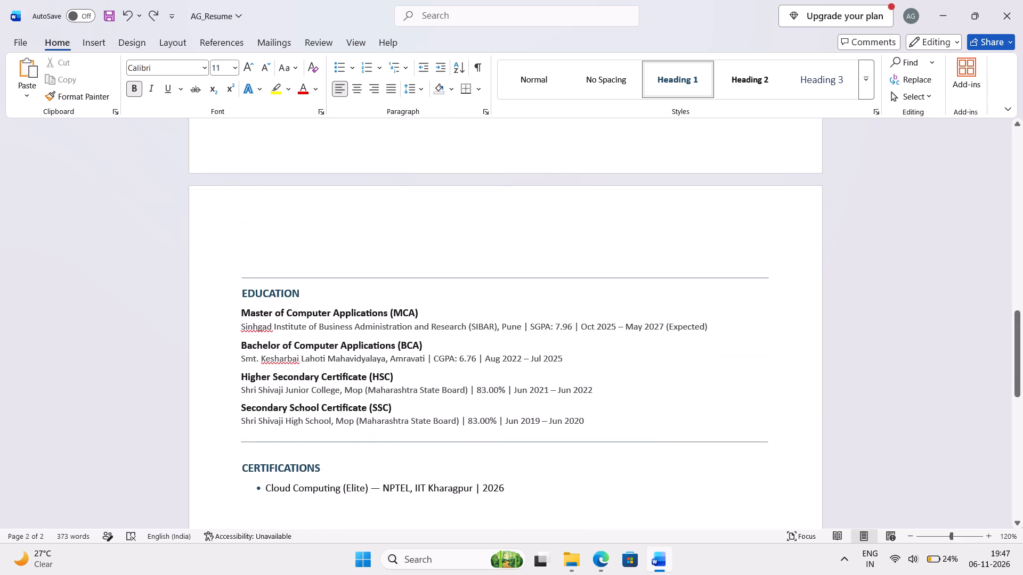
scroll(397, 432, "up", 3)
scroll(397, 432, "down", 1)
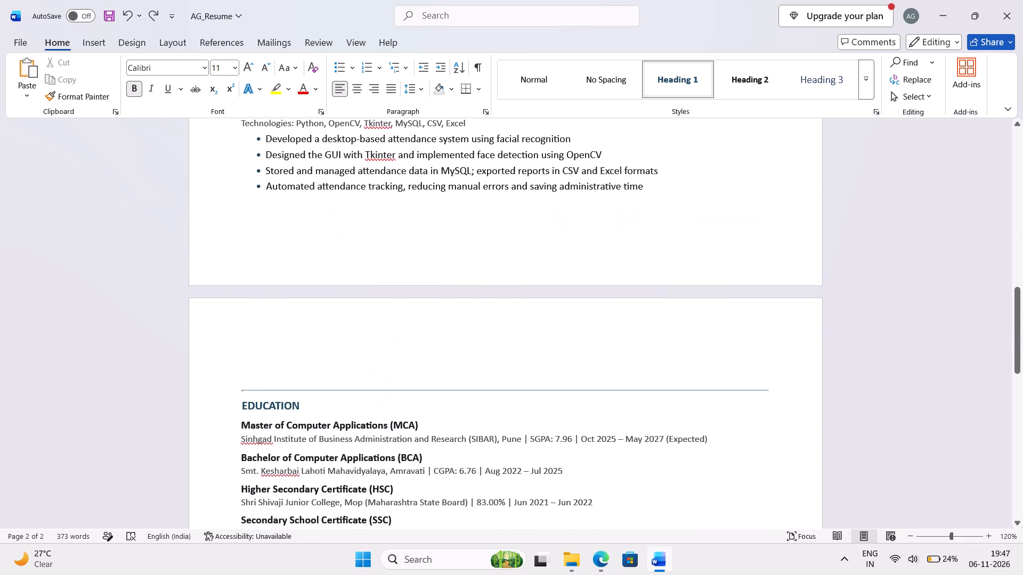
scroll(397, 432, "down", 1)
left_click(303, 405)
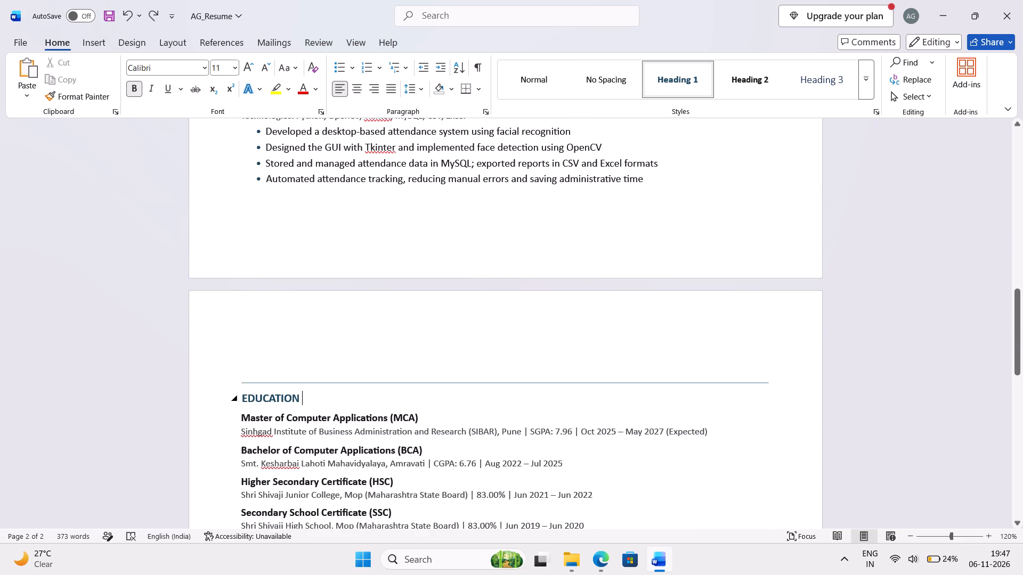
left_click(421, 91)
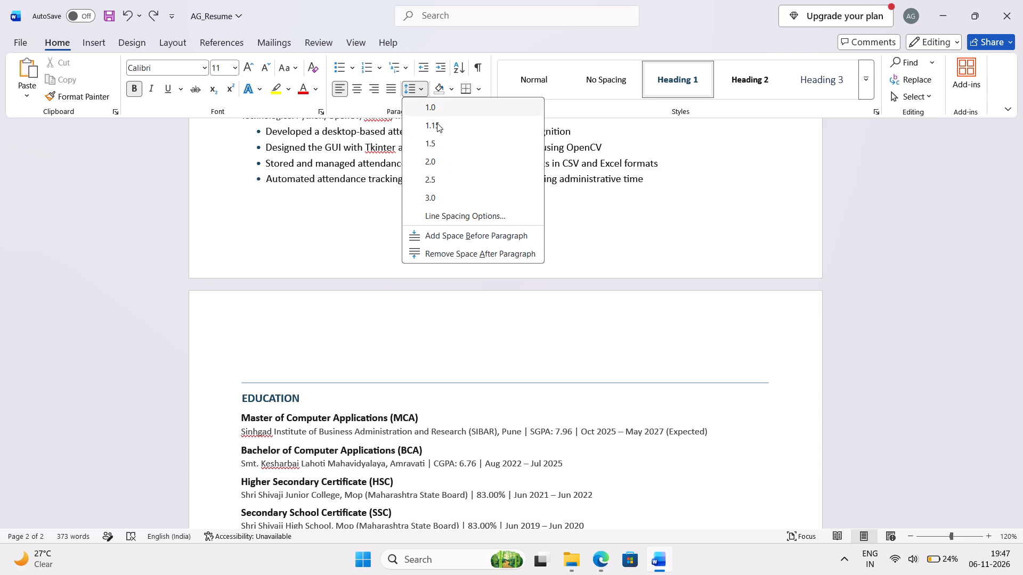
left_click(435, 126)
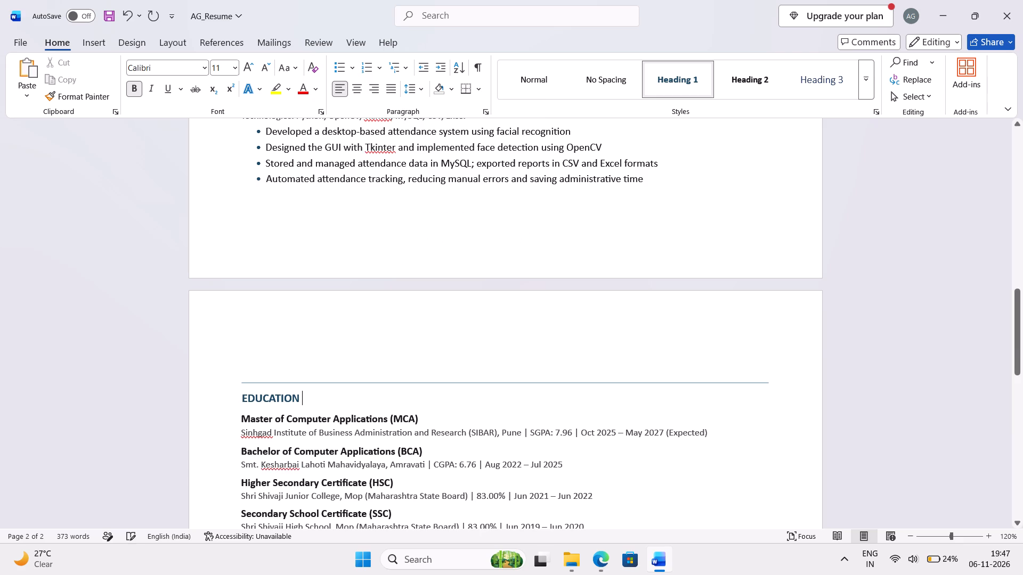
Review the resume's section spacing, dividers and page break from SKILLS through CERTIFICATIONS.
scroll(422, 311, "up", 5)
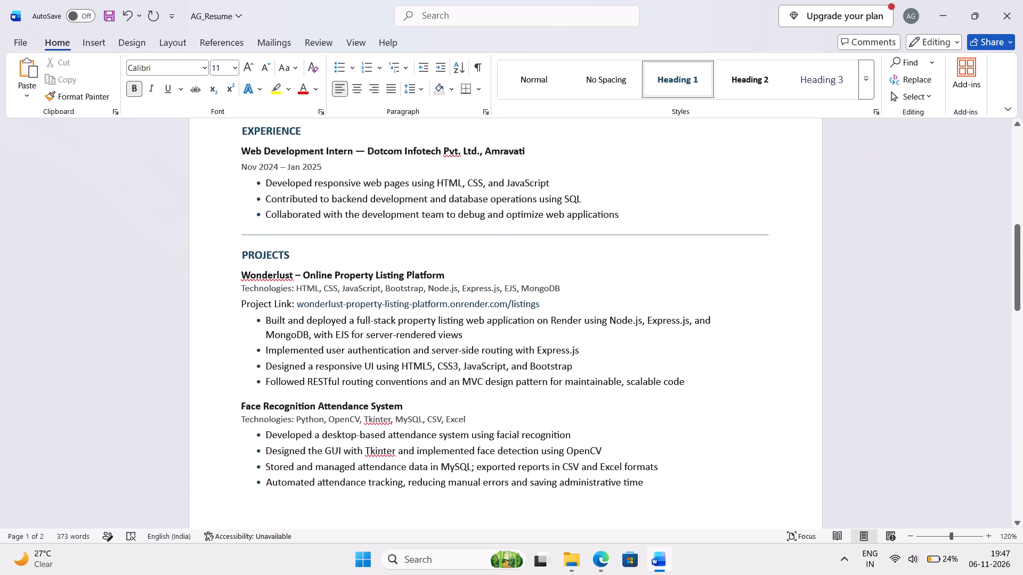
scroll(422, 311, "up", 2)
scroll(422, 311, "down", 4)
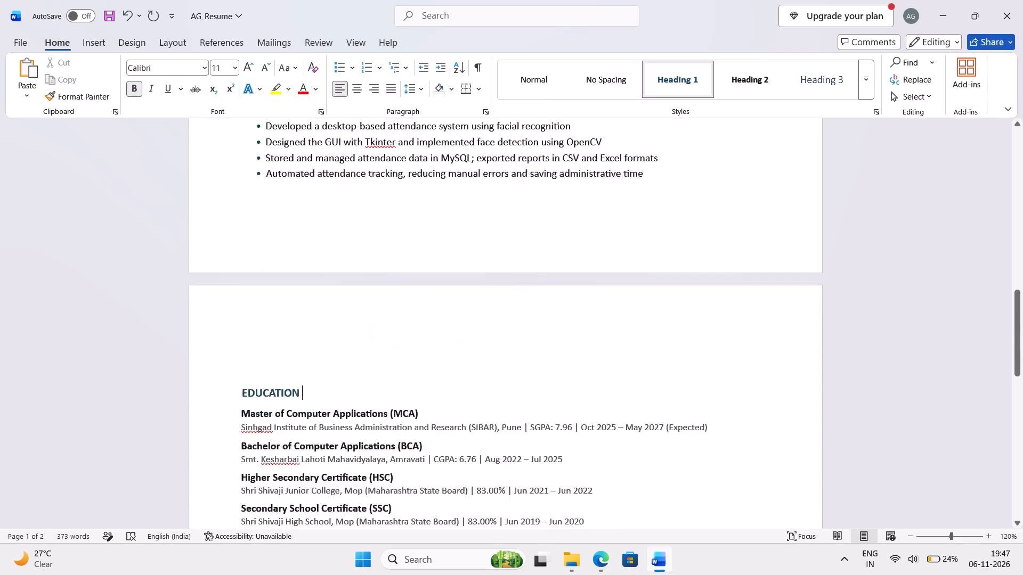
scroll(422, 311, "down", 1)
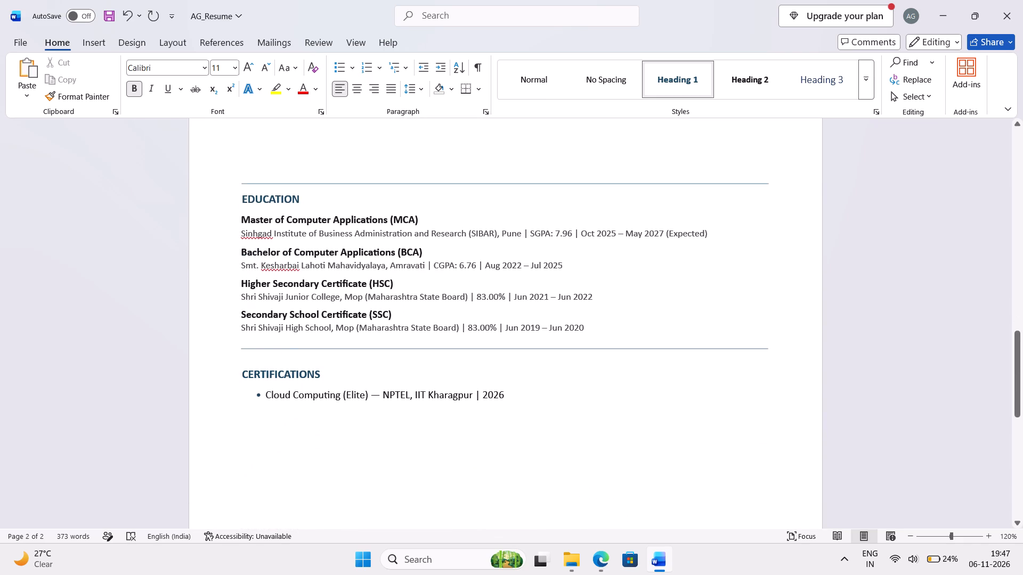
scroll(581, 399, "right", 1)
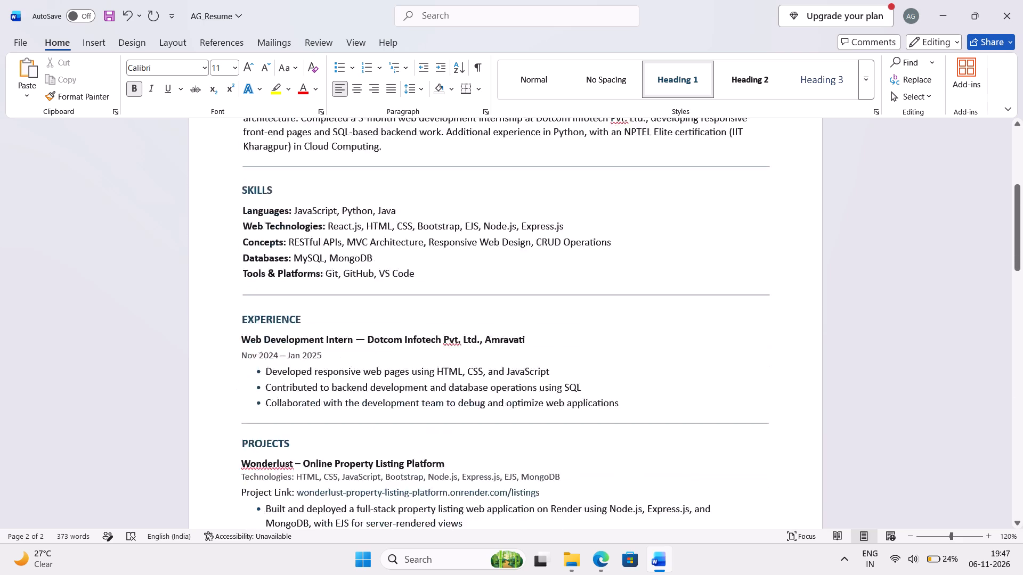
scroll(581, 399, "right", 1)
scroll(581, 399, "down", 2)
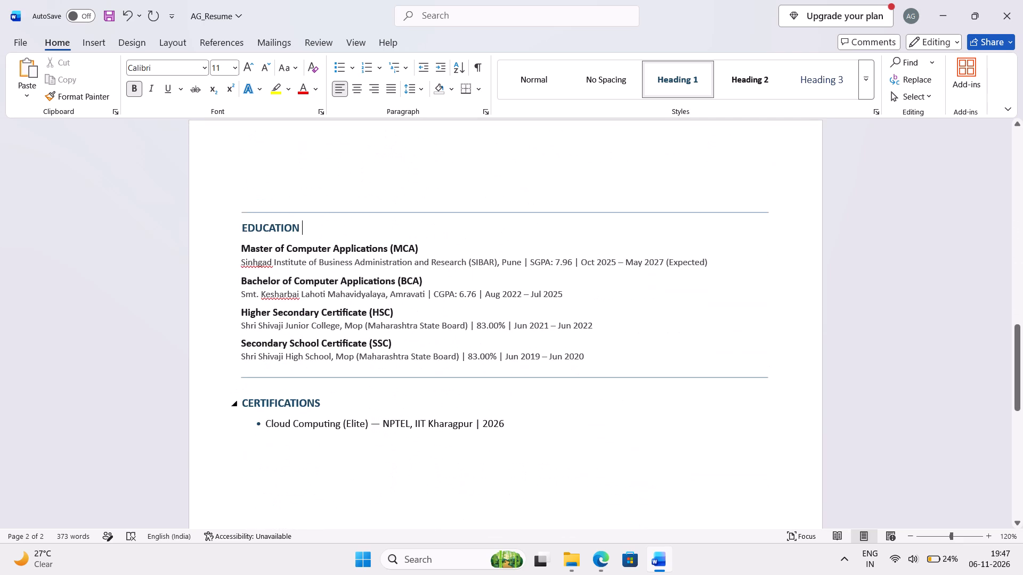
scroll(581, 399, "up", 1)
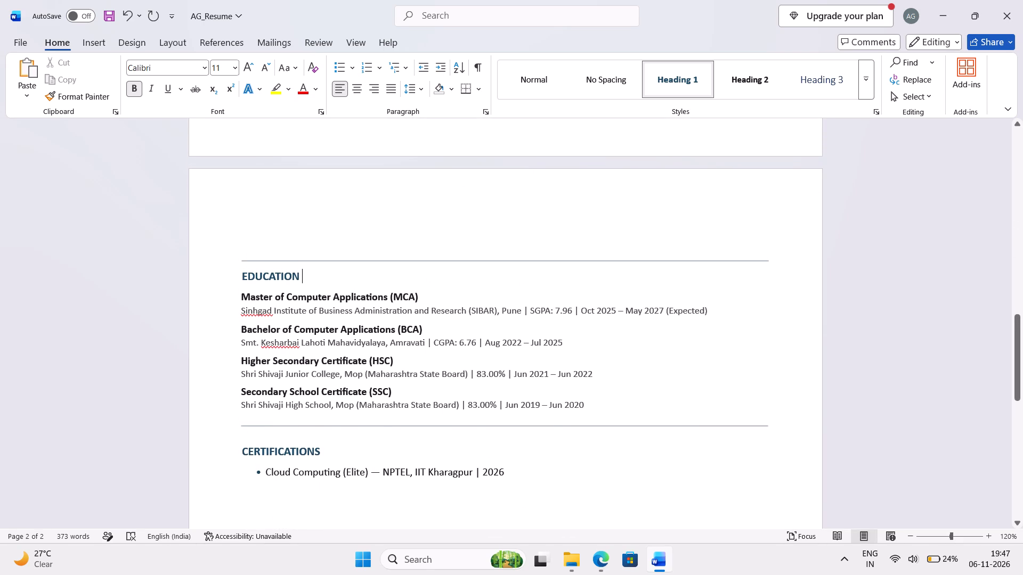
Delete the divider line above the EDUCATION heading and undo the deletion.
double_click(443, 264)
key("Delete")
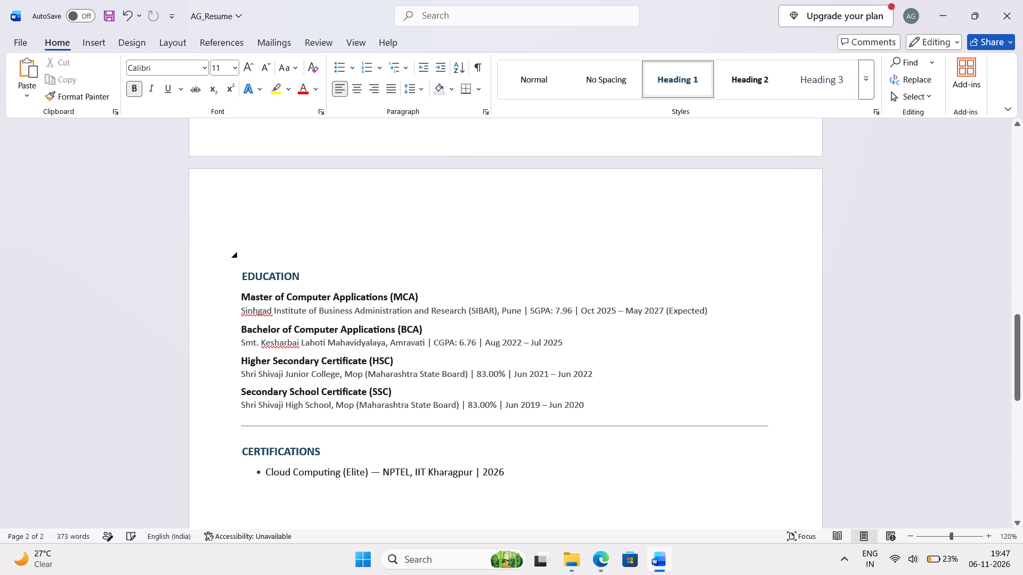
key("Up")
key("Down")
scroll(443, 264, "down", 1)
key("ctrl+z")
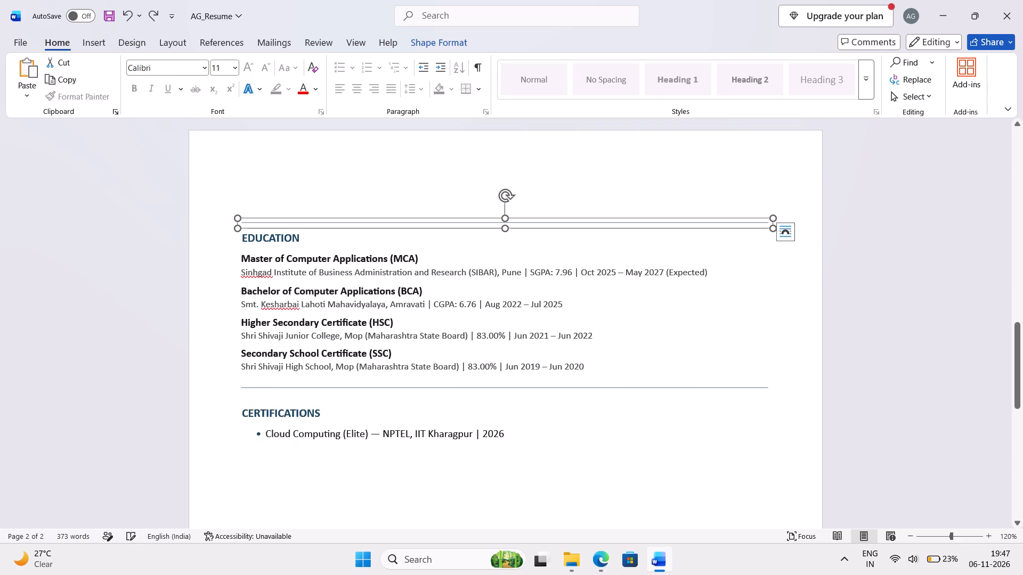
Review the resume from the name header through CERTIFICATIONS, checking the section dividers and the page break before EDUCATION.
left_click(711, 325)
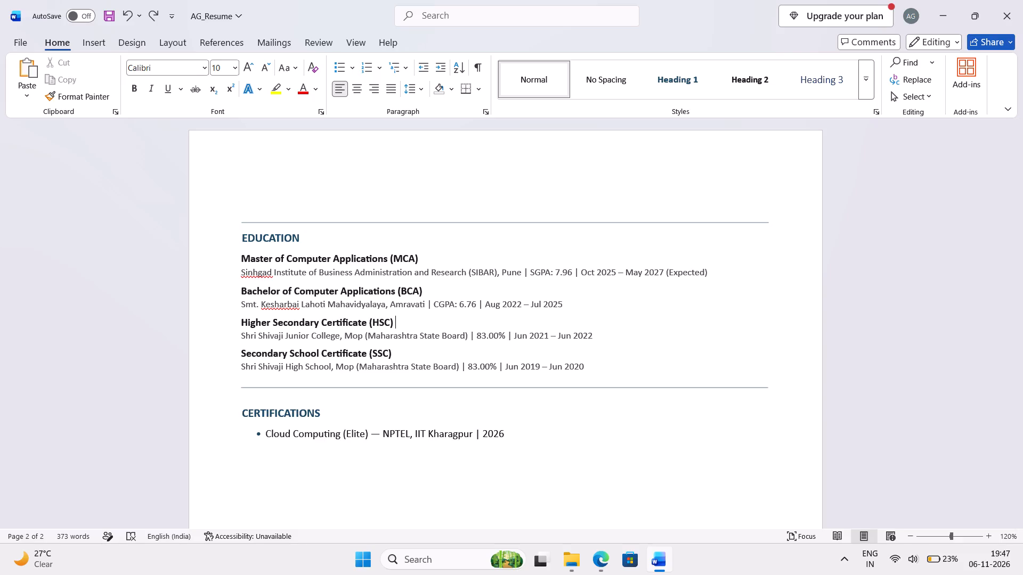
scroll(711, 325, "up", 1)
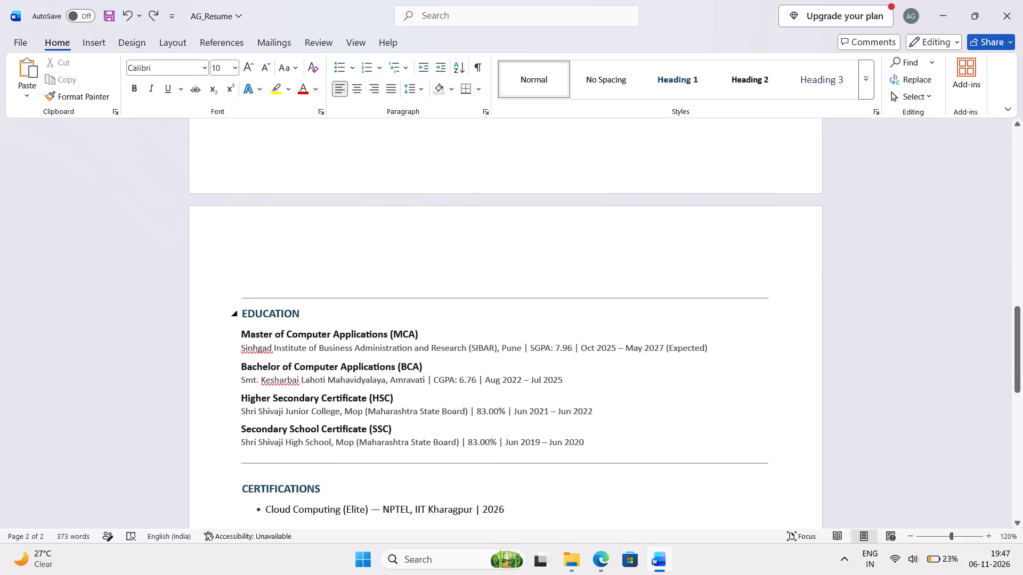
scroll(711, 325, "up", 4)
scroll(711, 325, "down", 1)
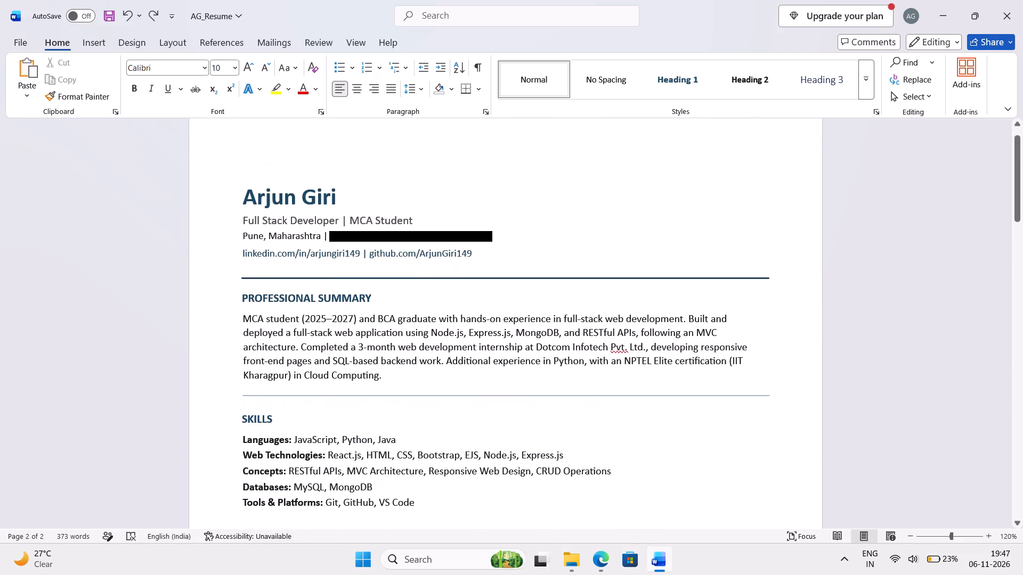
scroll(711, 325, "down", 4)
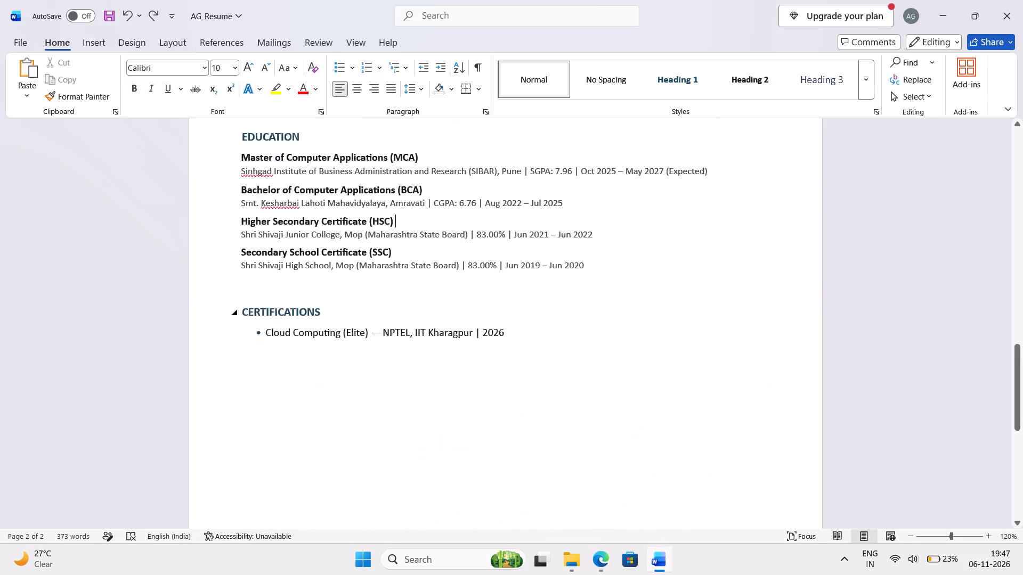
scroll(711, 325, "down", 1)
scroll(596, 320, "up", 3)
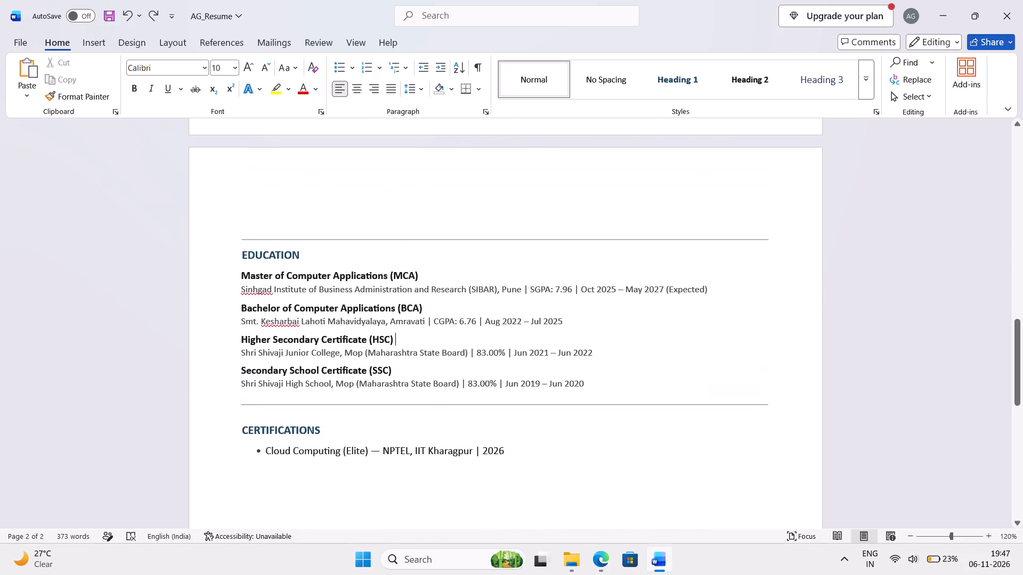
scroll(596, 320, "up", 1)
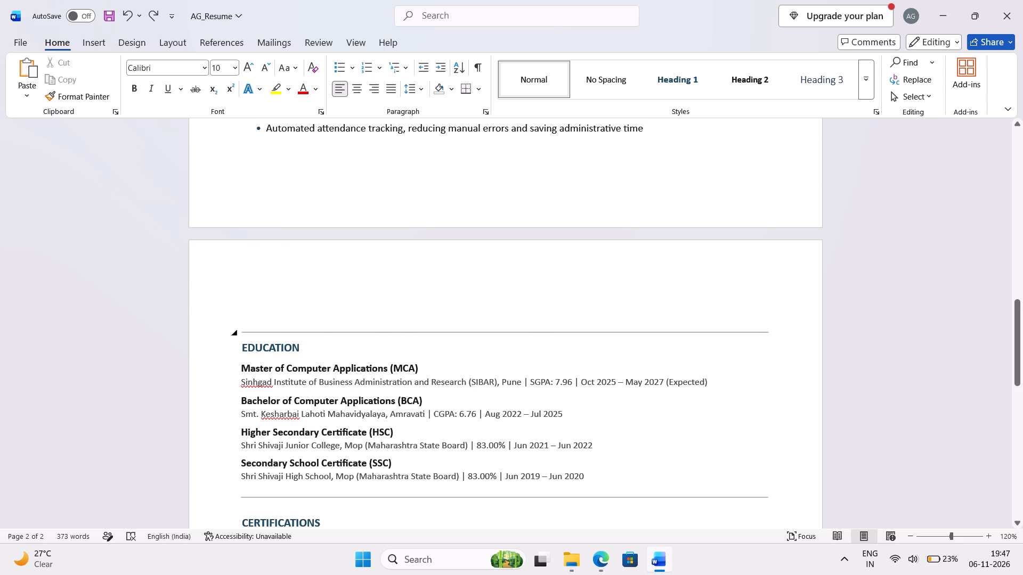
Delete the divider line above the EDUCATION heading along with the empty line left behind.
double_click(497, 335)
key("BackSpace")
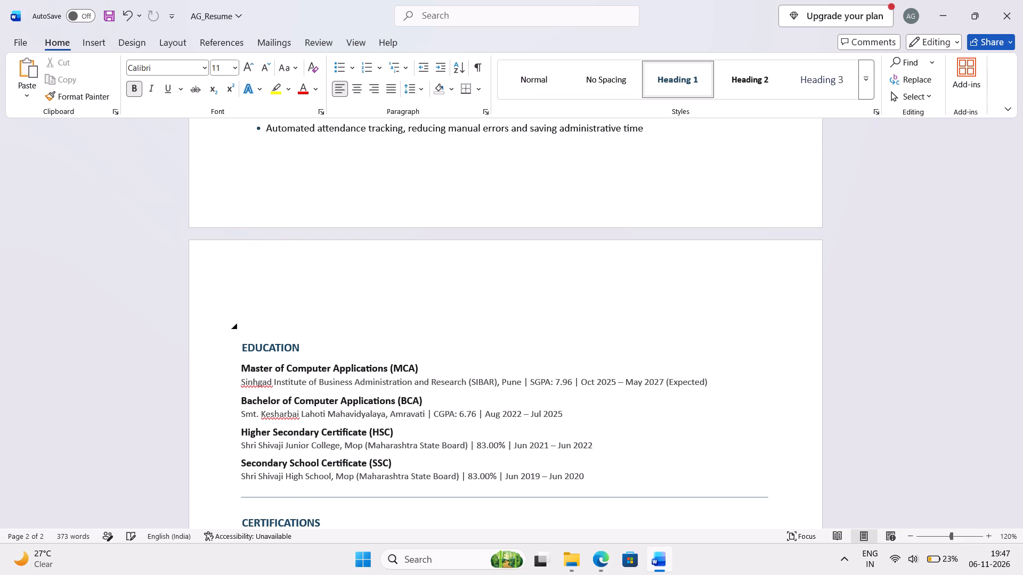